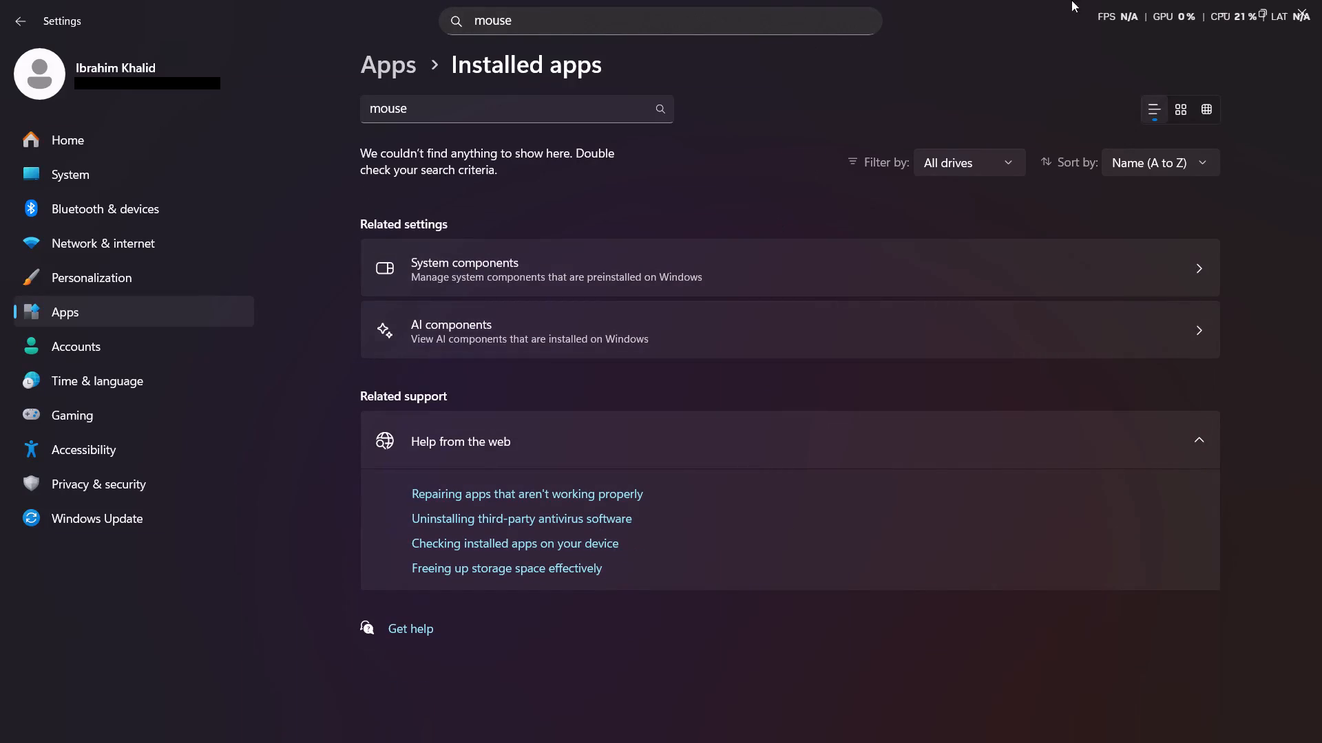
Close the Settings window and show the "online resume editor" search results in the browser.
click(1312, 0)
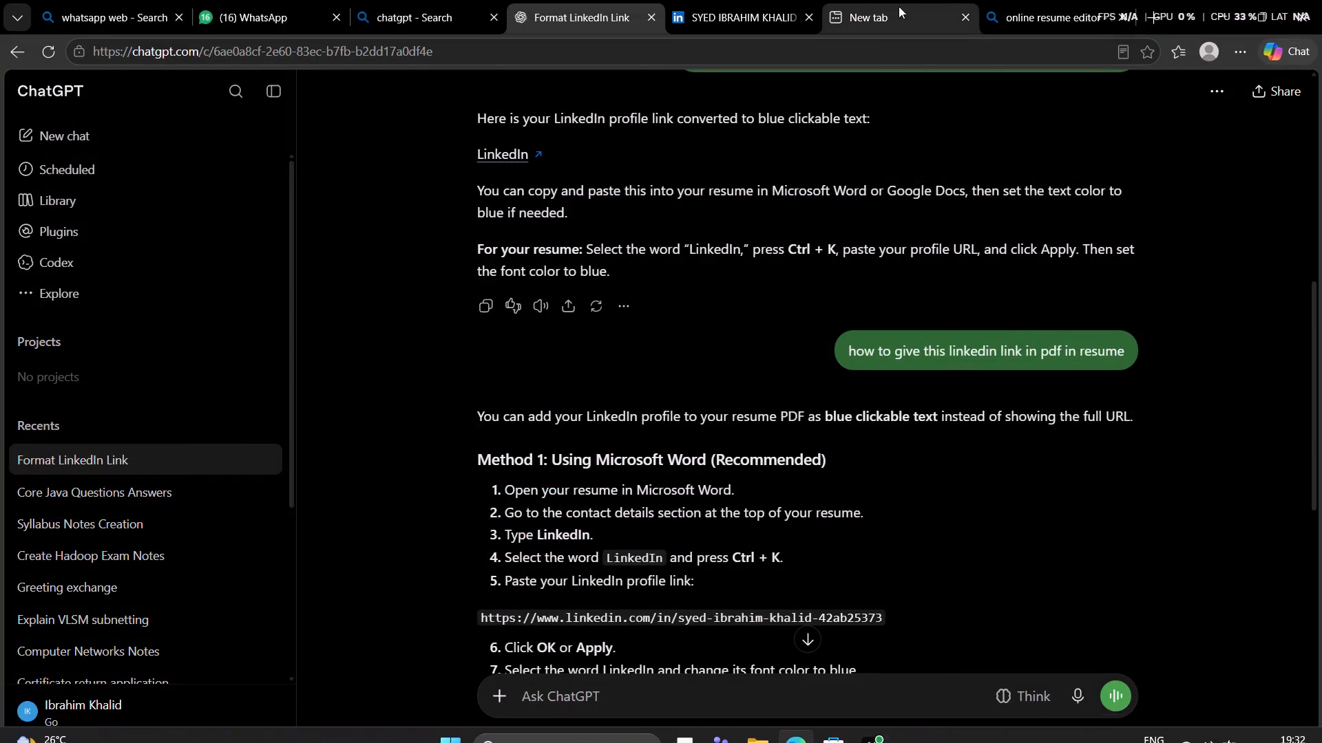
click(992, 5)
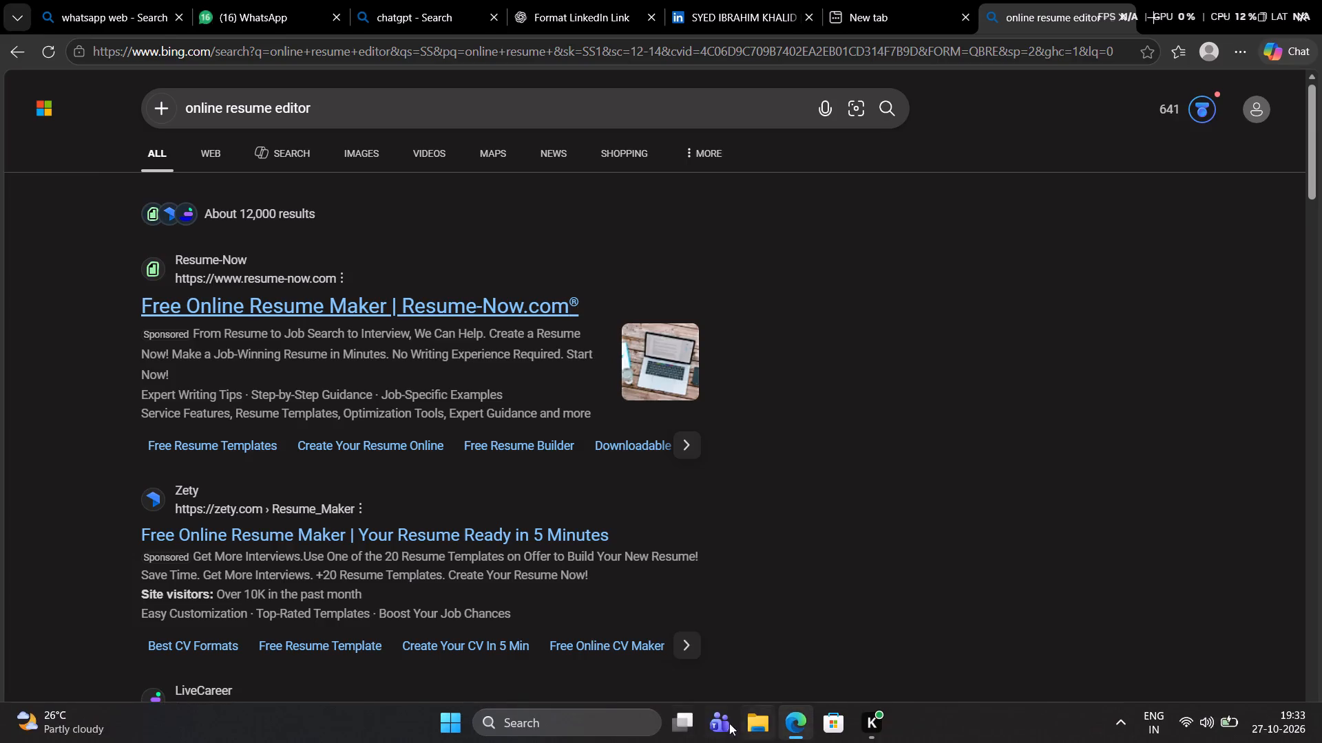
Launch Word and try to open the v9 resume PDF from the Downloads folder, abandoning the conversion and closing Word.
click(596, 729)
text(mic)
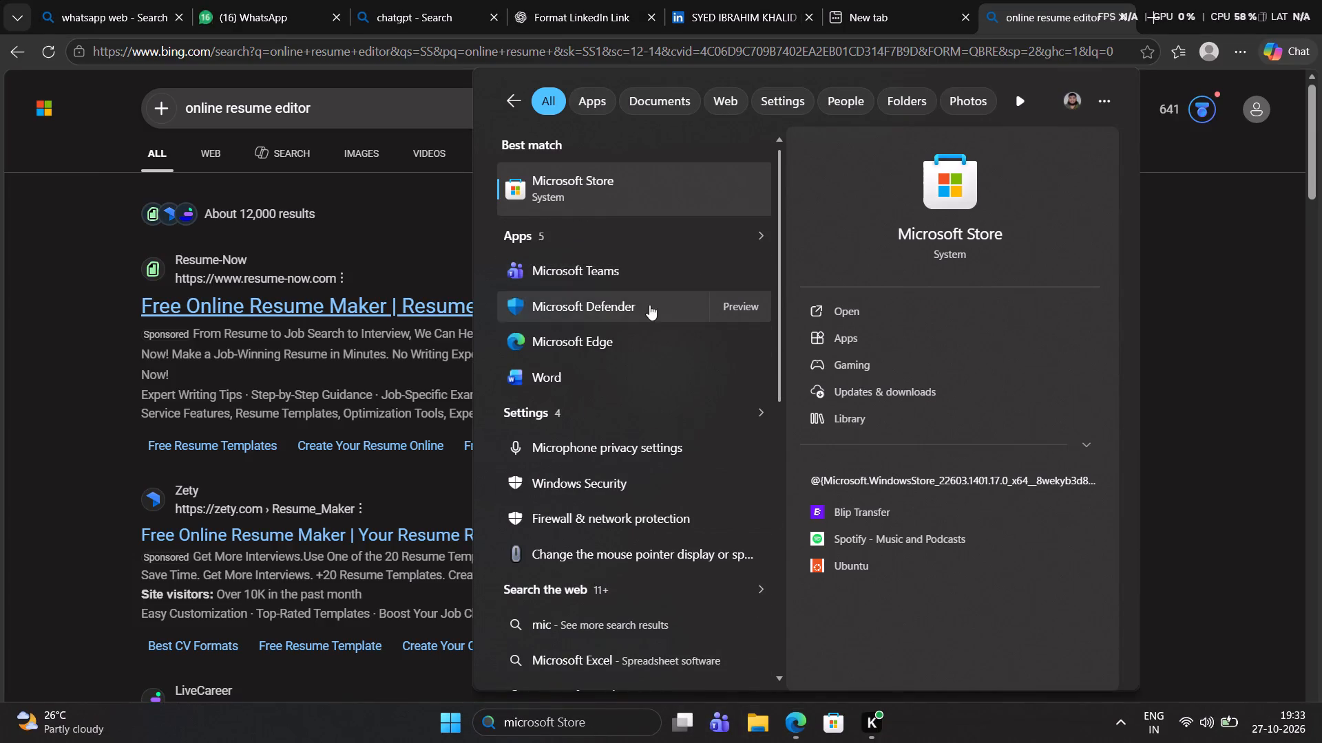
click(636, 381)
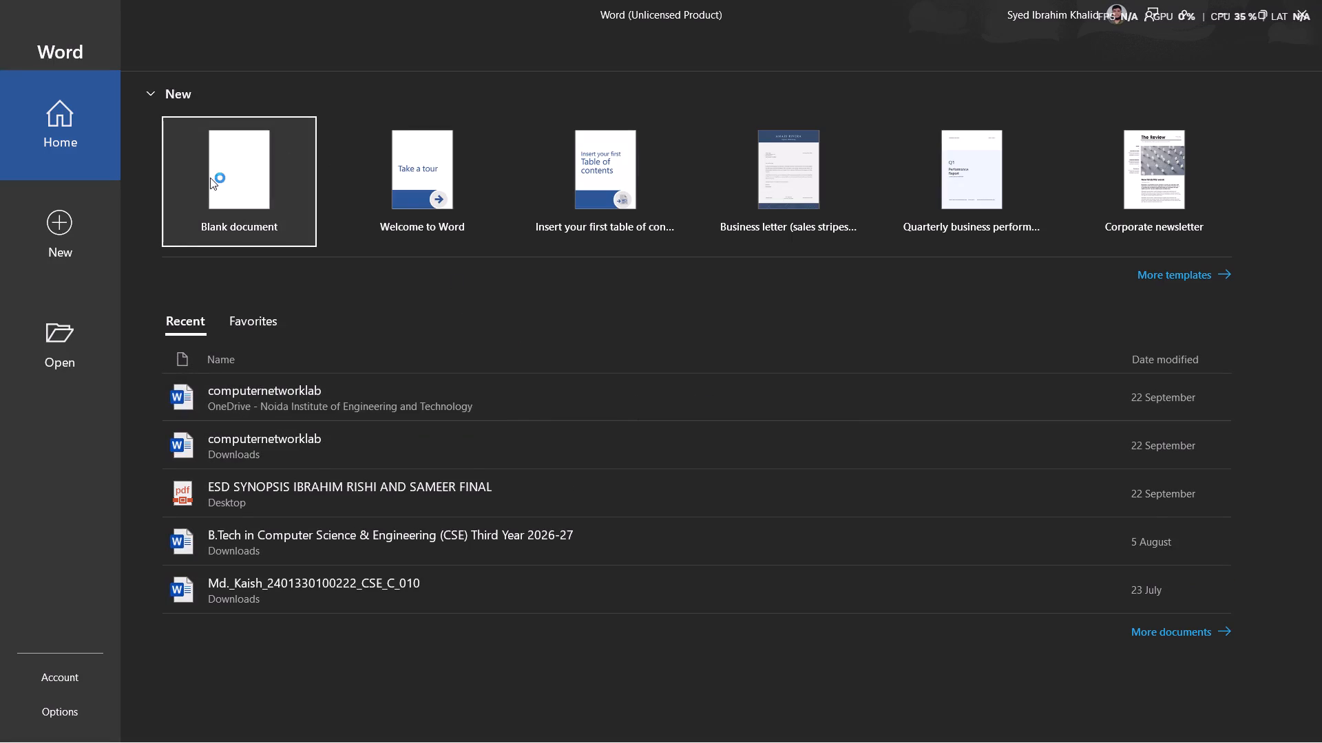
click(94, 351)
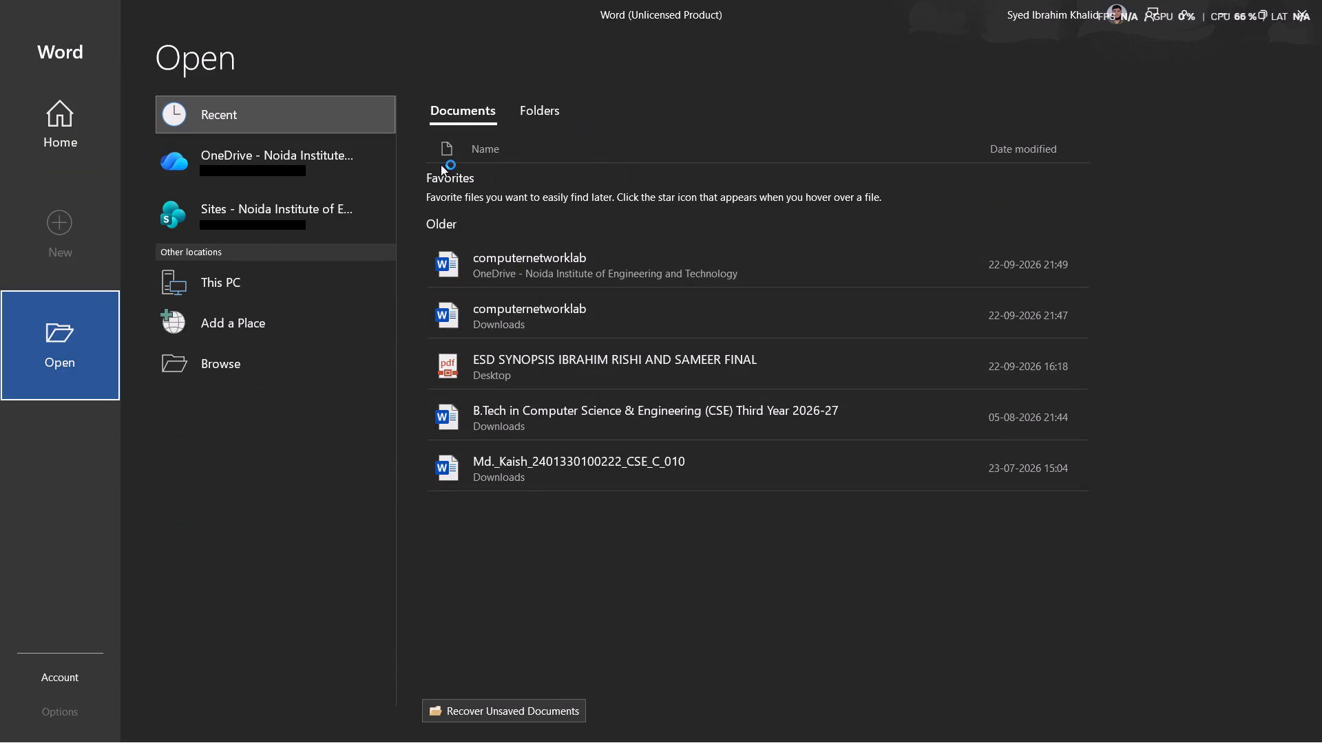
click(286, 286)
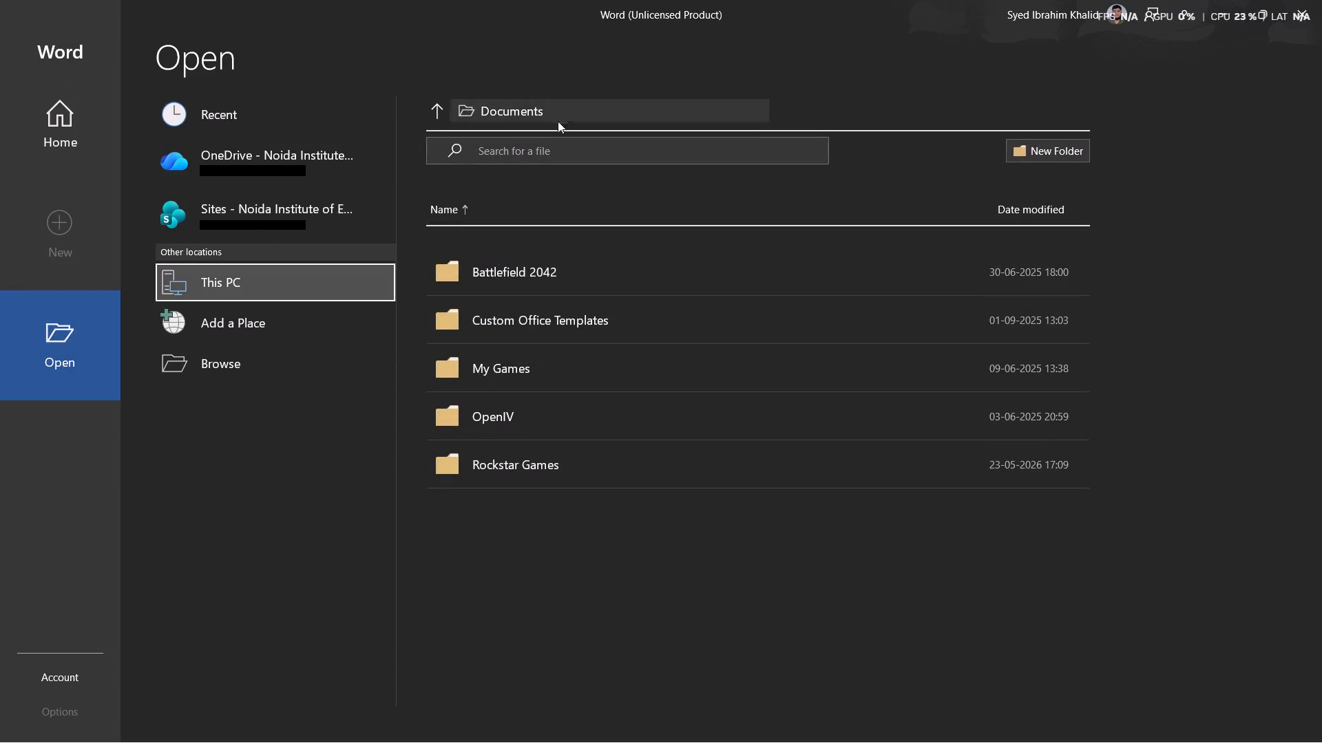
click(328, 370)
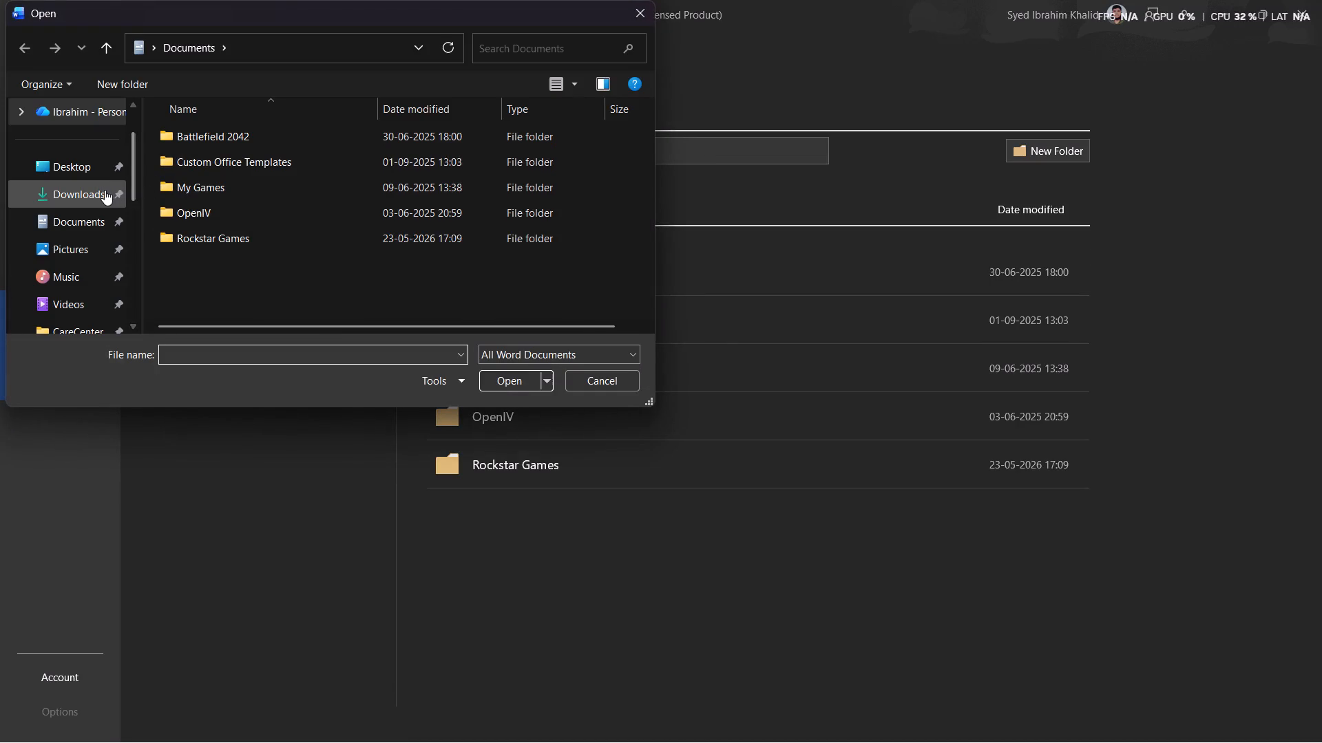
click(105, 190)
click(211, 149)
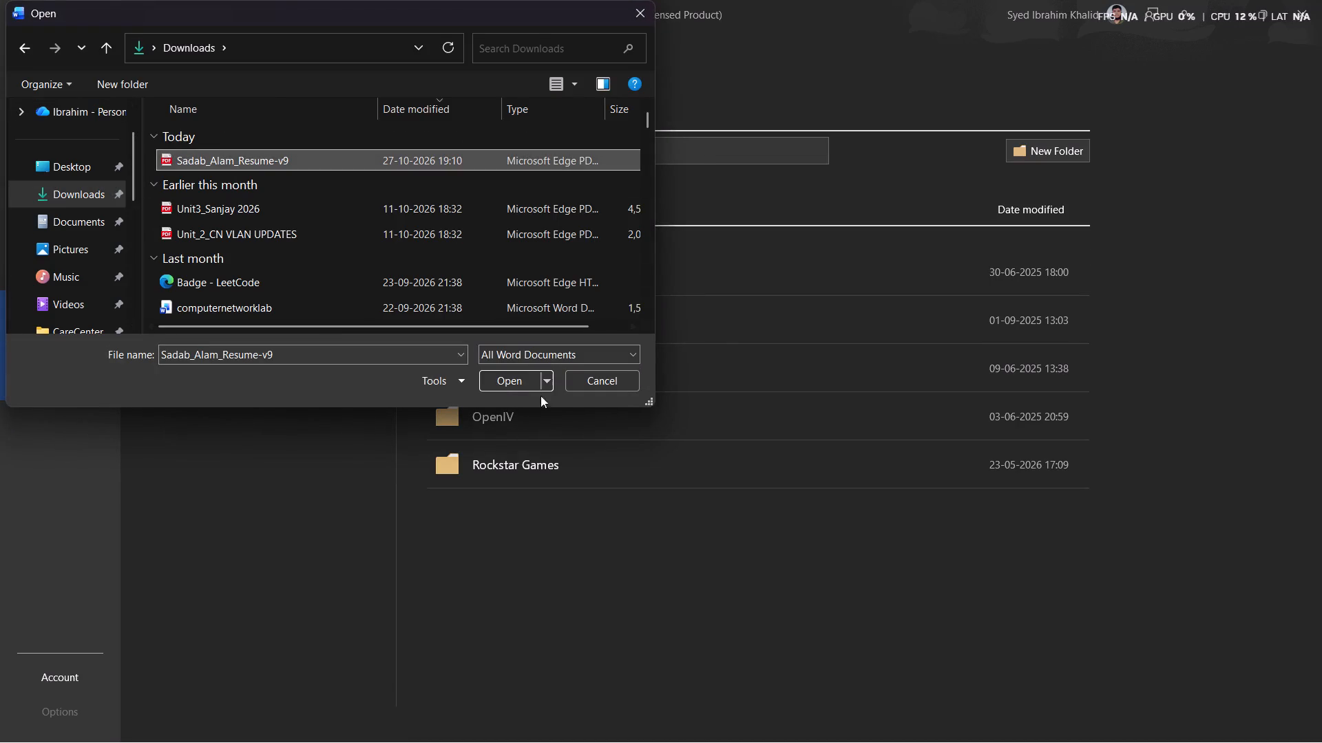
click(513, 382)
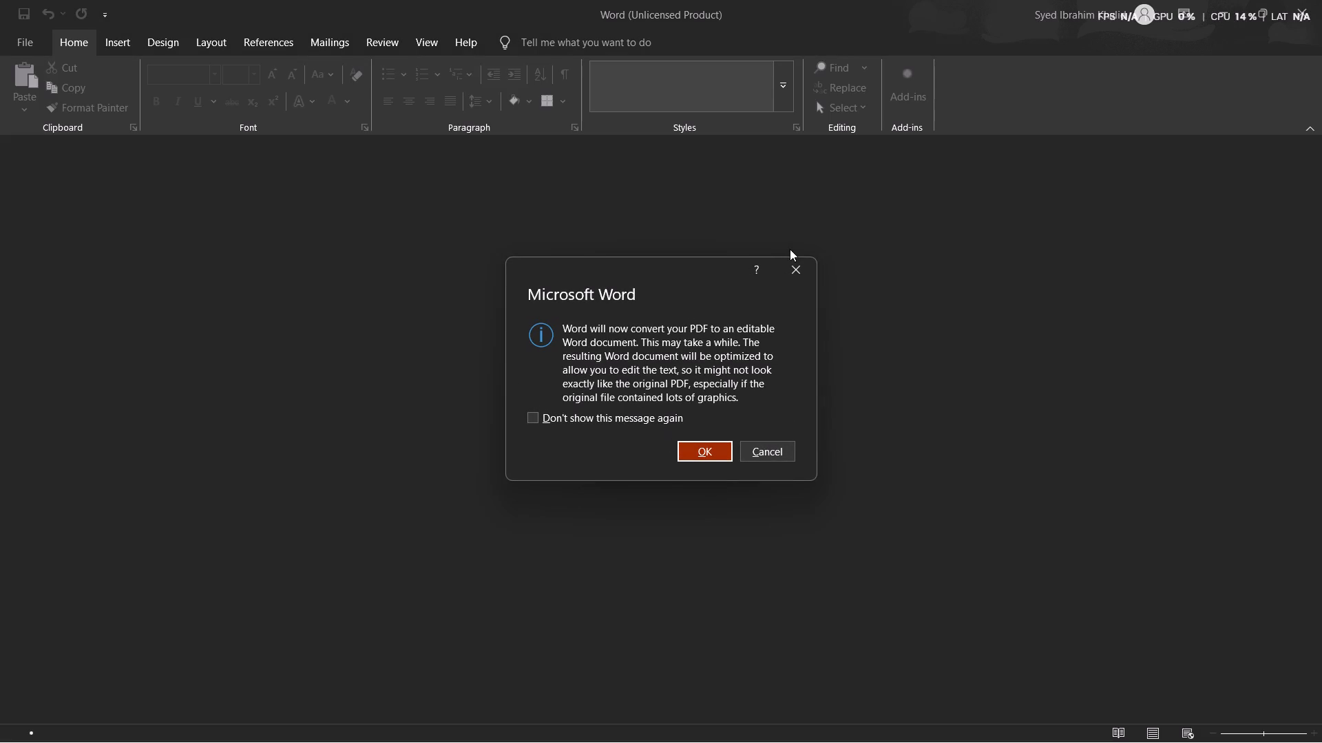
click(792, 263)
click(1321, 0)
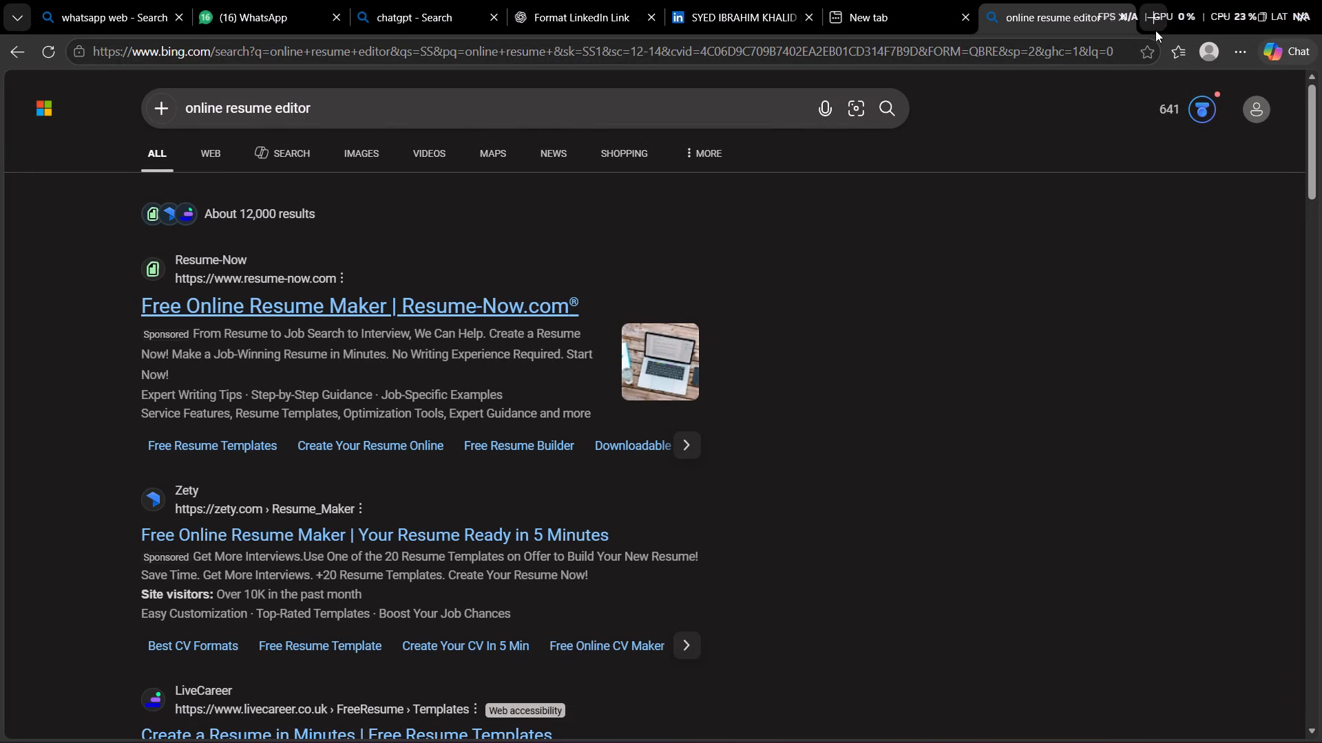
Search the web for "pdf to word" on a new browser page and open iLovePDF's PDF to Word converter.
click(1155, 18)
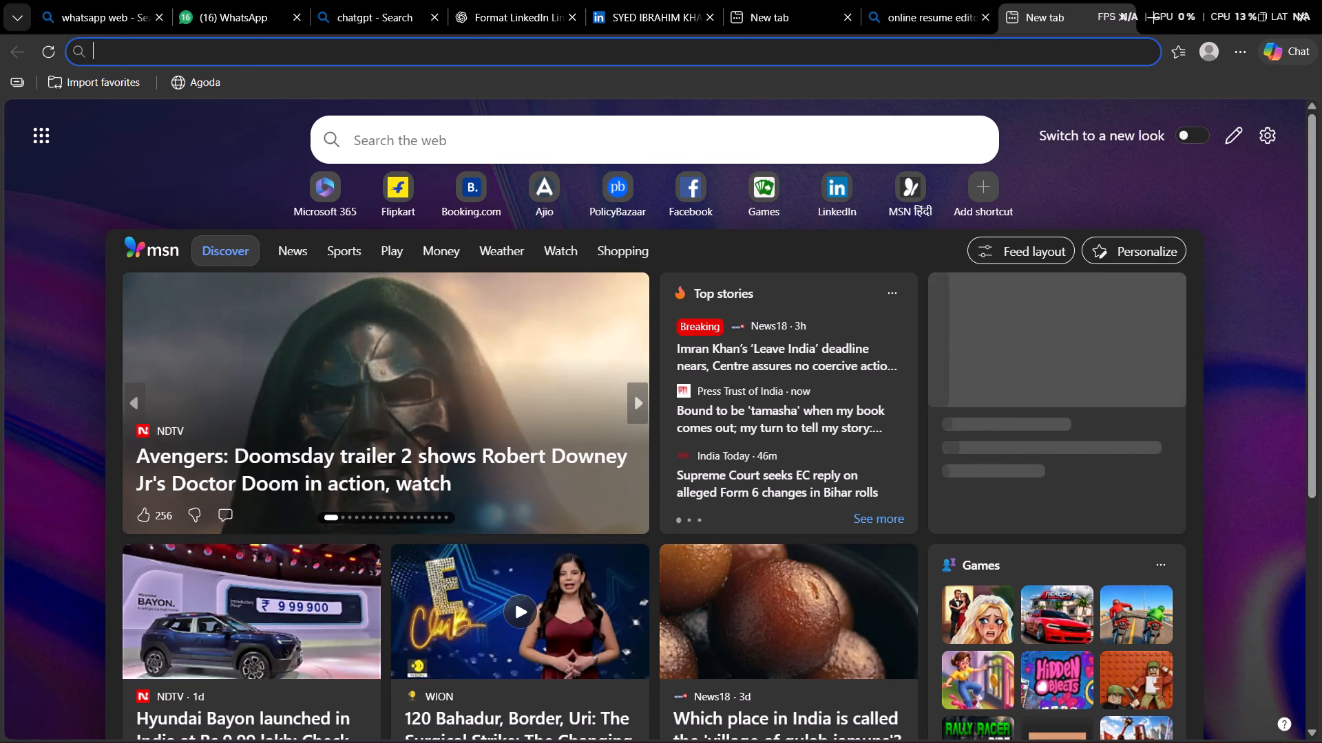
click(754, 147)
text(pdf to word)
key(Return)
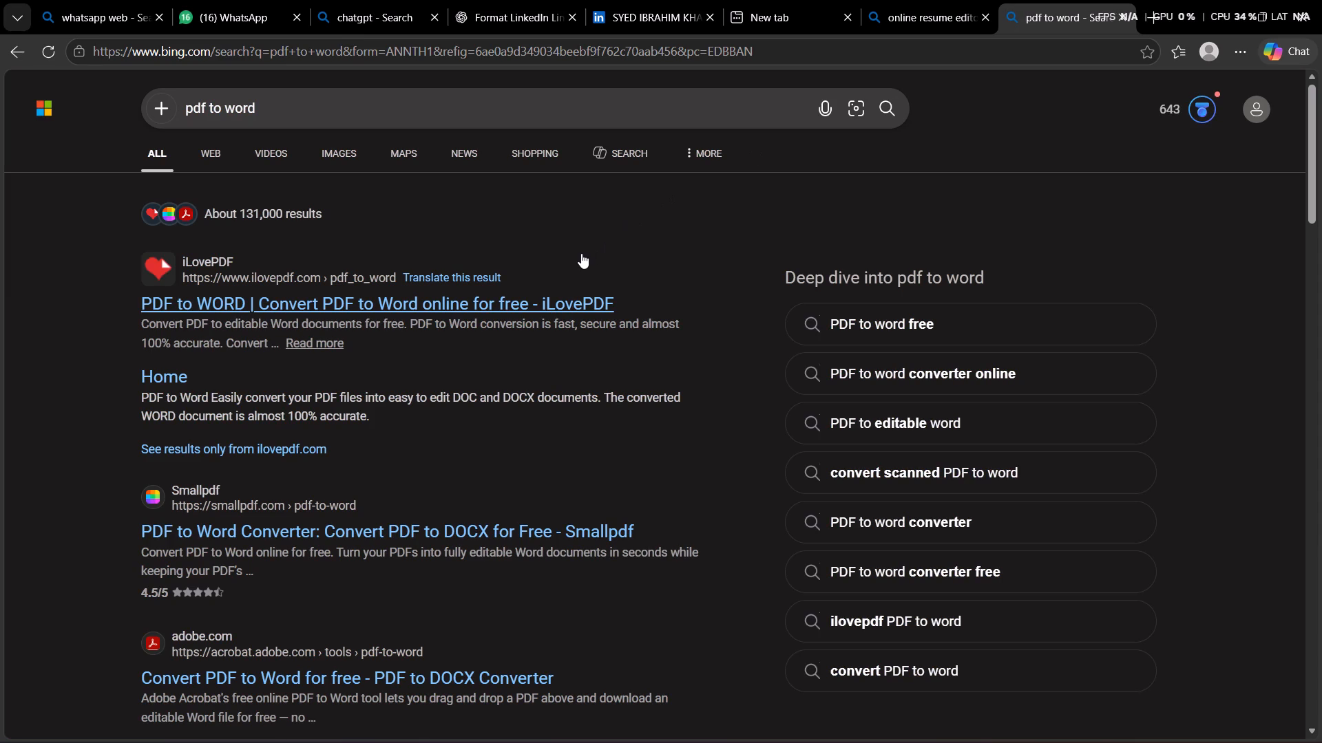
click(533, 289)
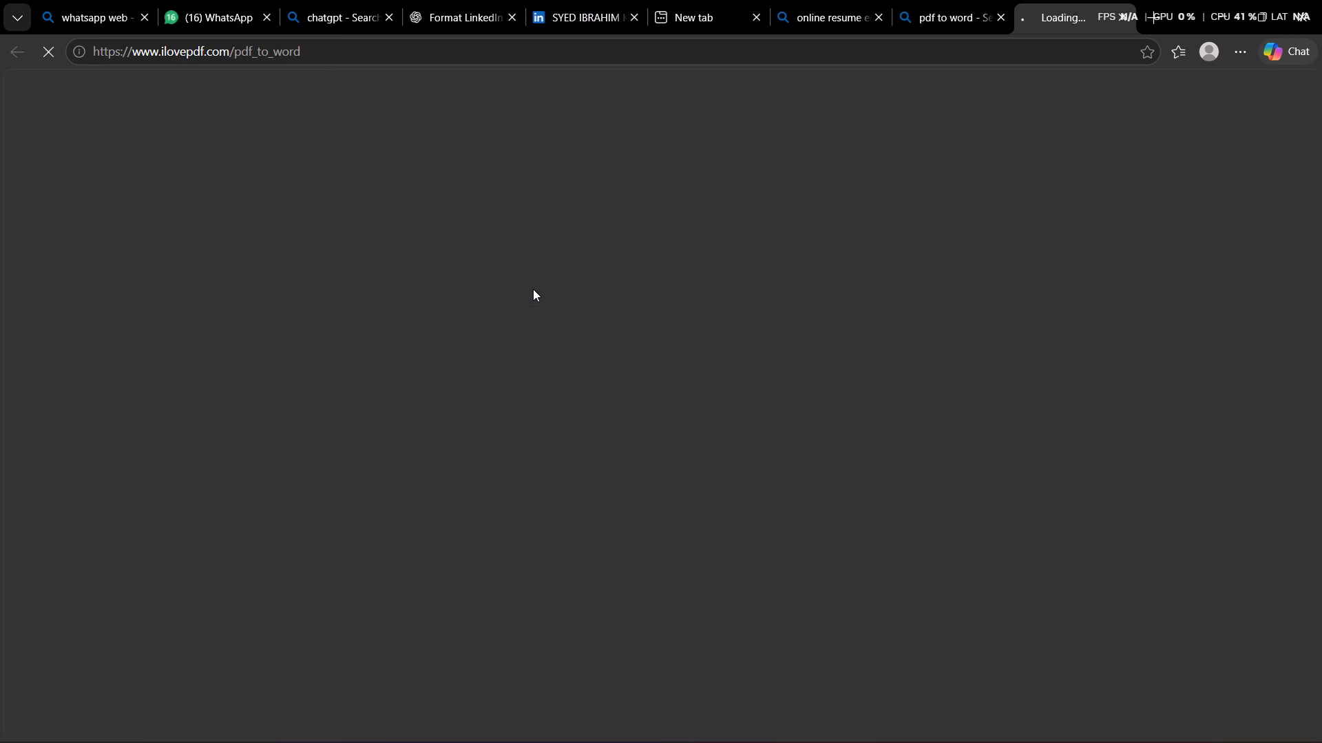
Convert the v9 resume PDF from Downloads to Word with the No OCR option and download the result.
click(640, 281)
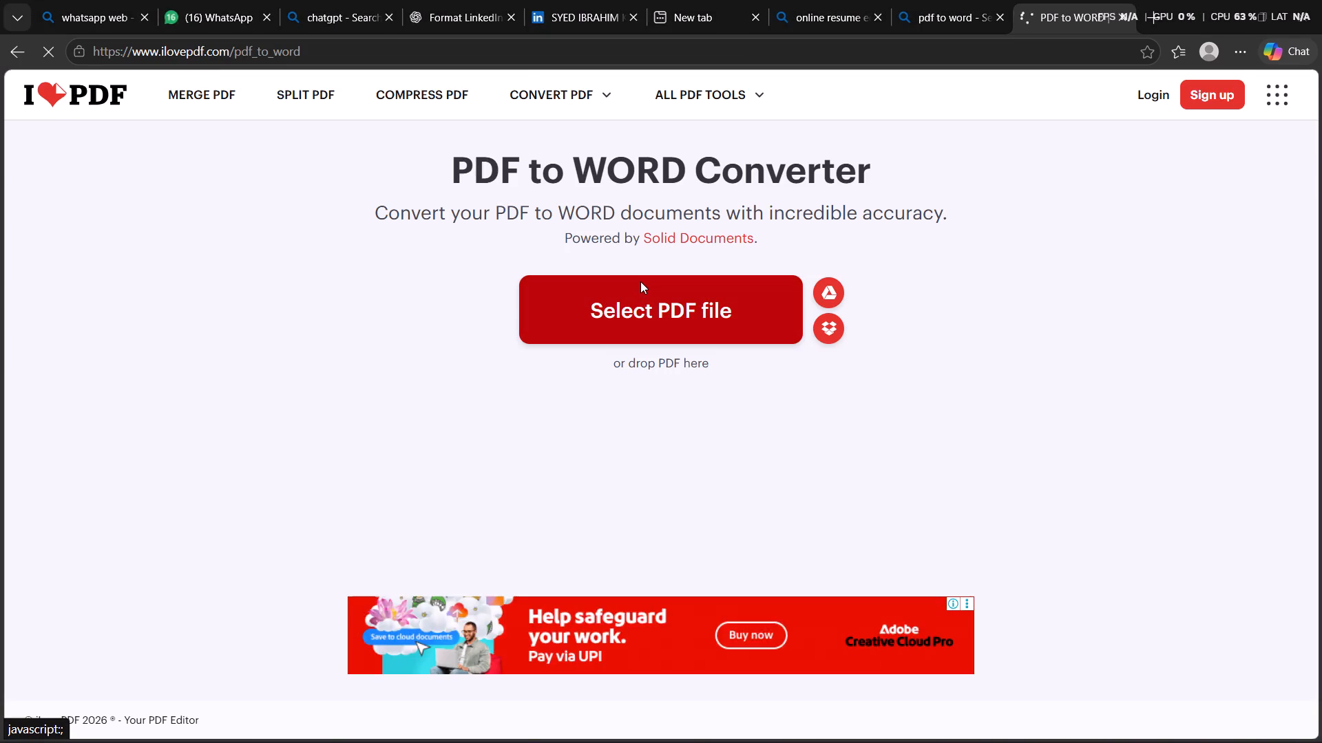
click(495, 163)
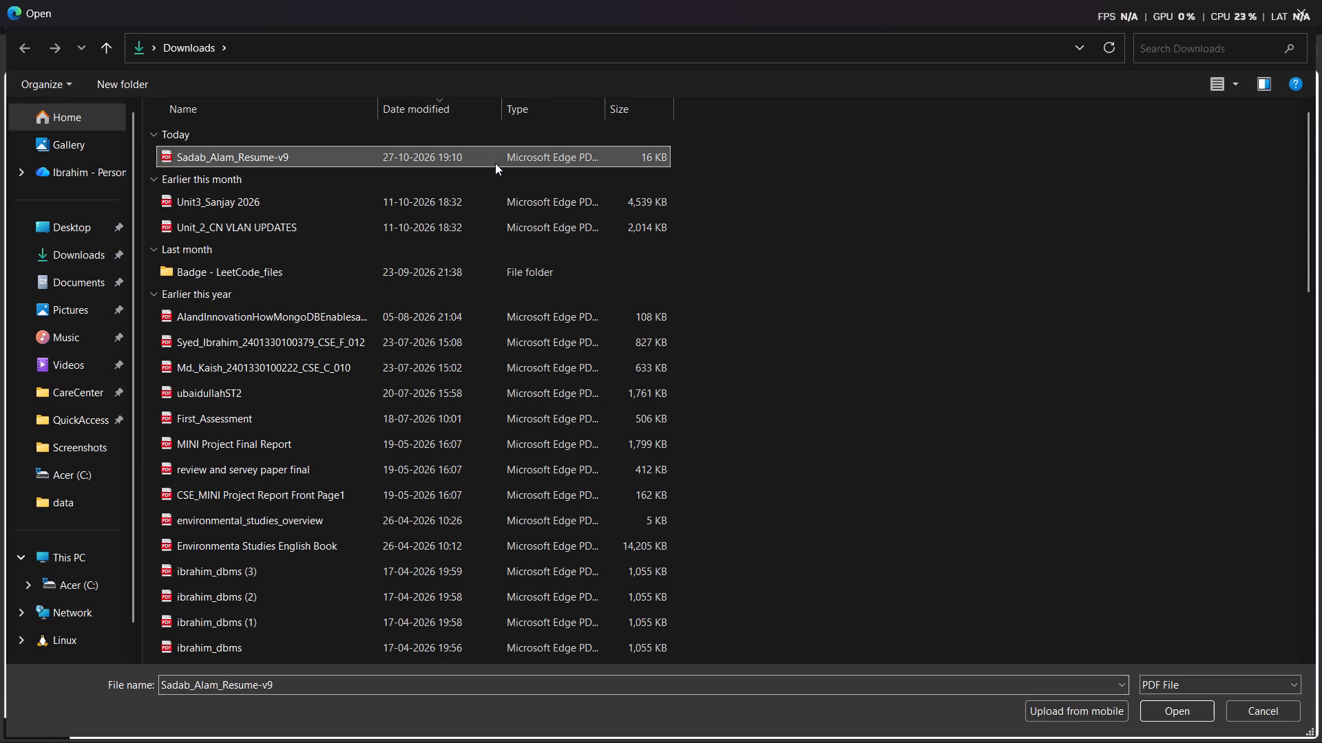
click(1145, 709)
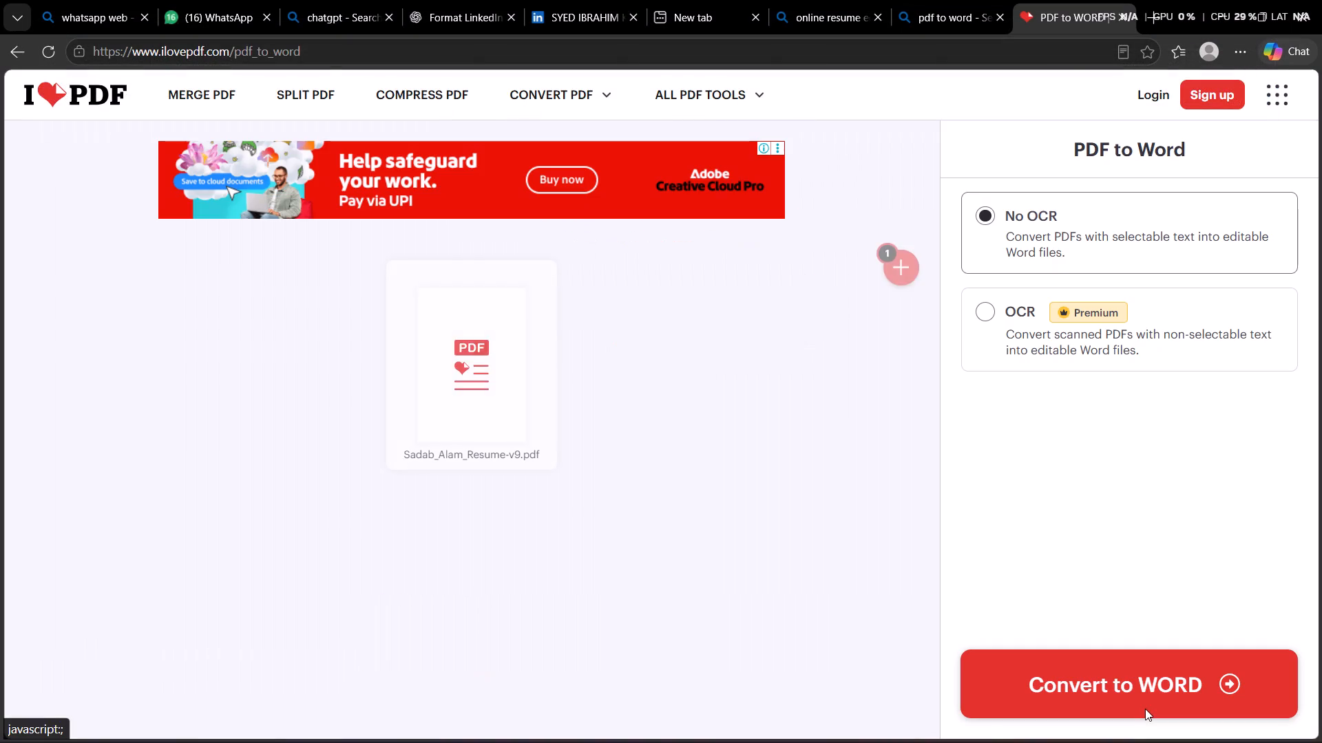
click(1132, 687)
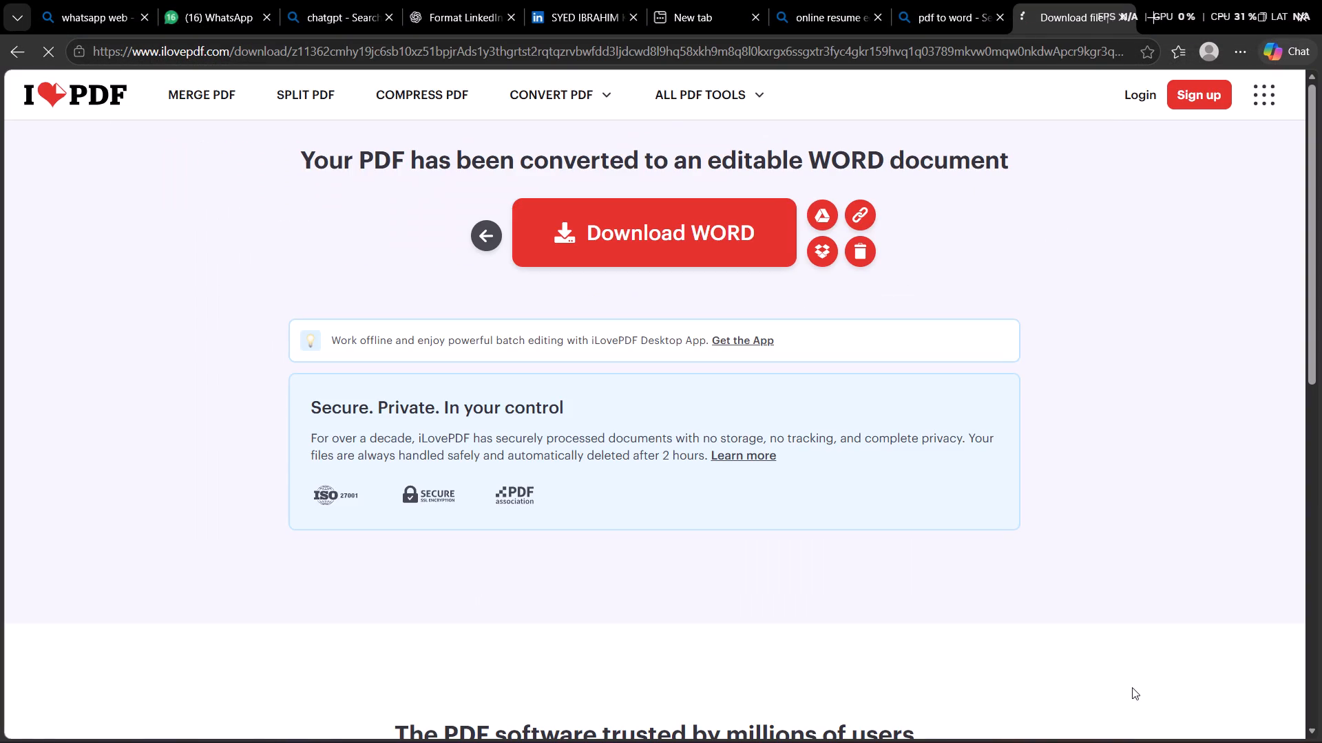
click(655, 261)
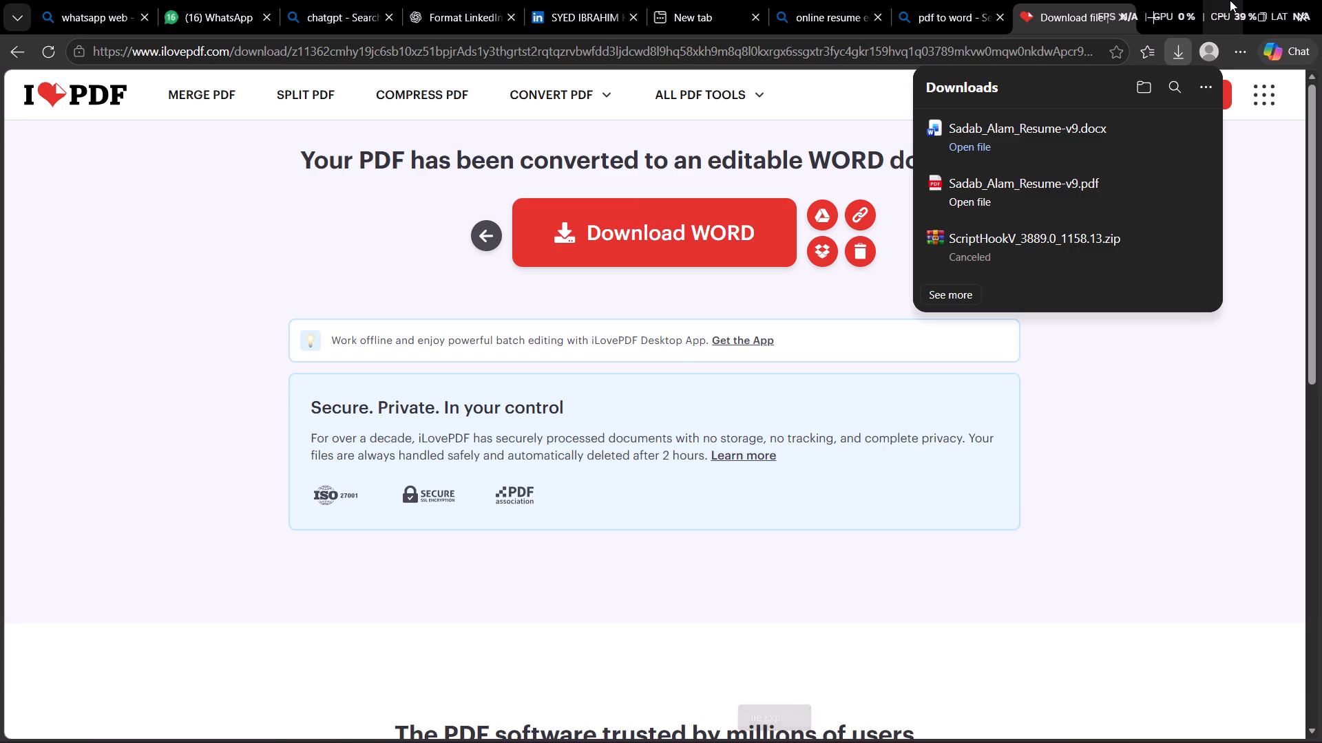
Launch Word, dismiss the account dialog and bring up the page for opening existing documents.
click(536, 733)
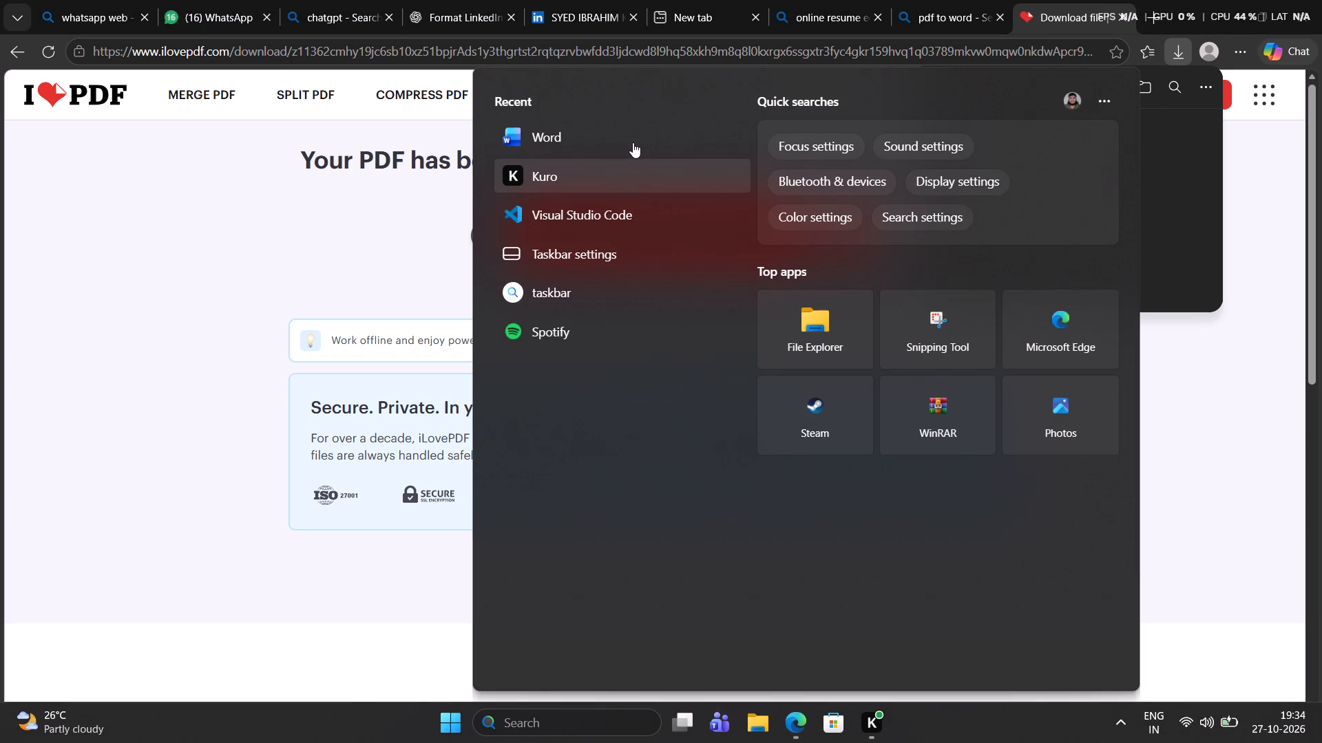
click(633, 142)
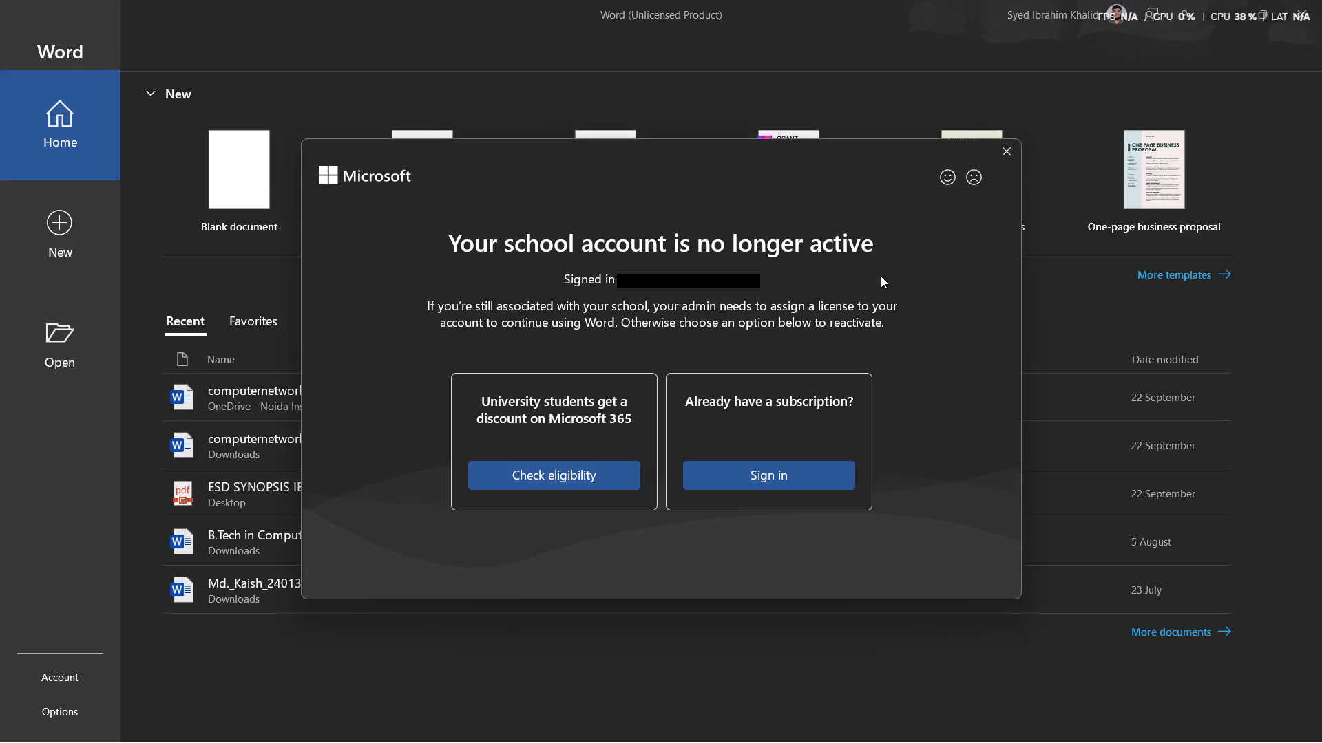
click(996, 150)
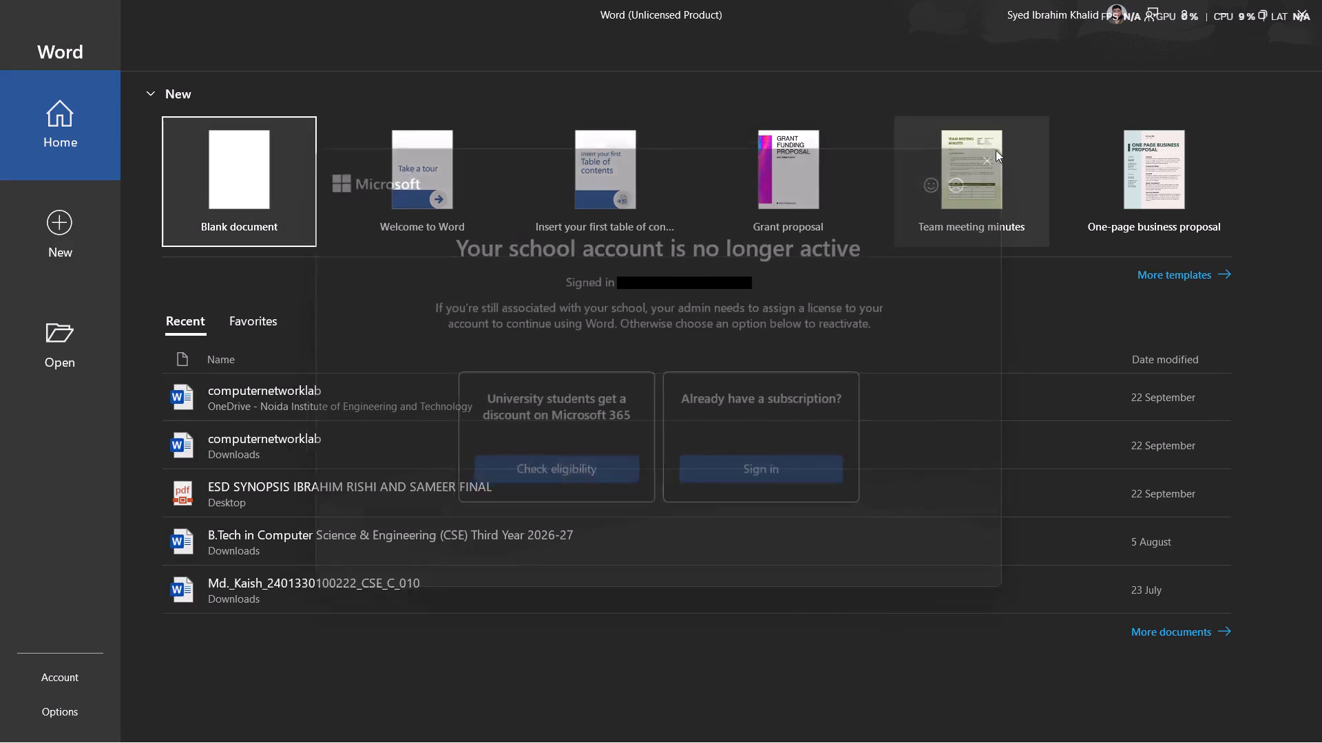
click(68, 327)
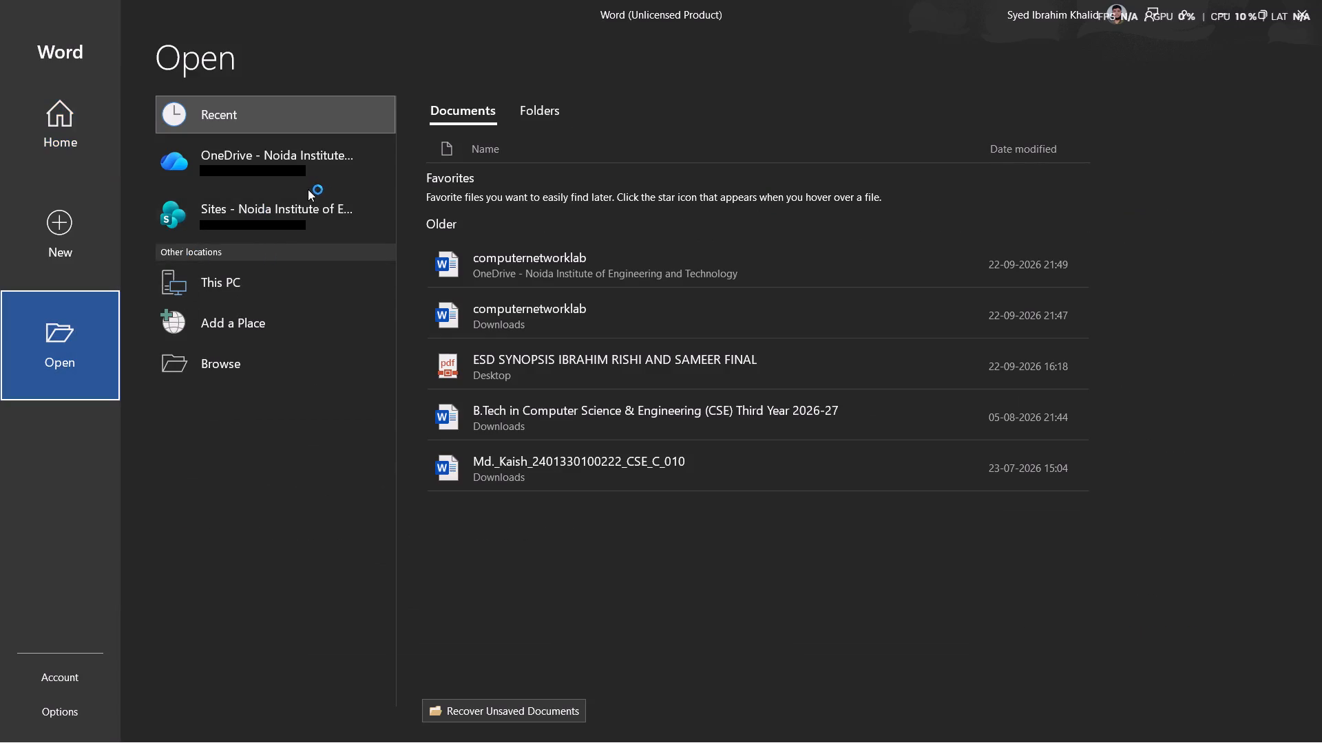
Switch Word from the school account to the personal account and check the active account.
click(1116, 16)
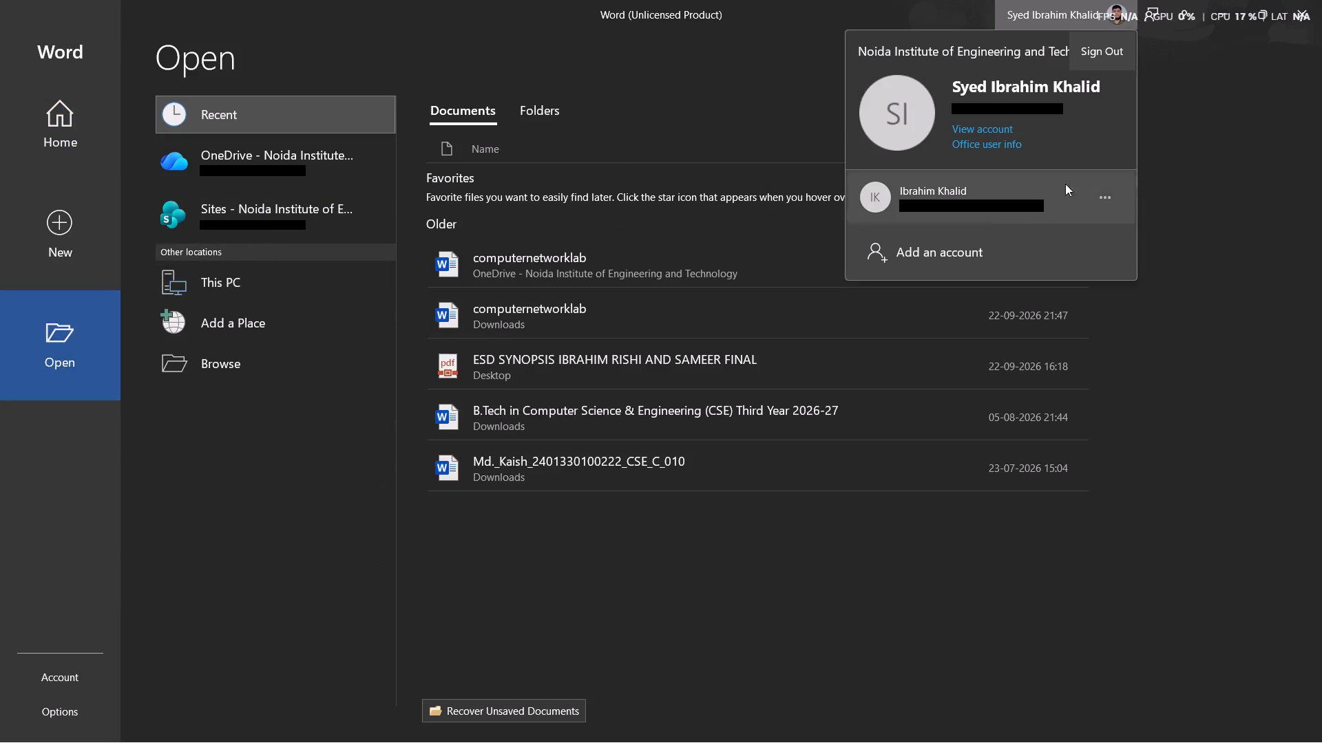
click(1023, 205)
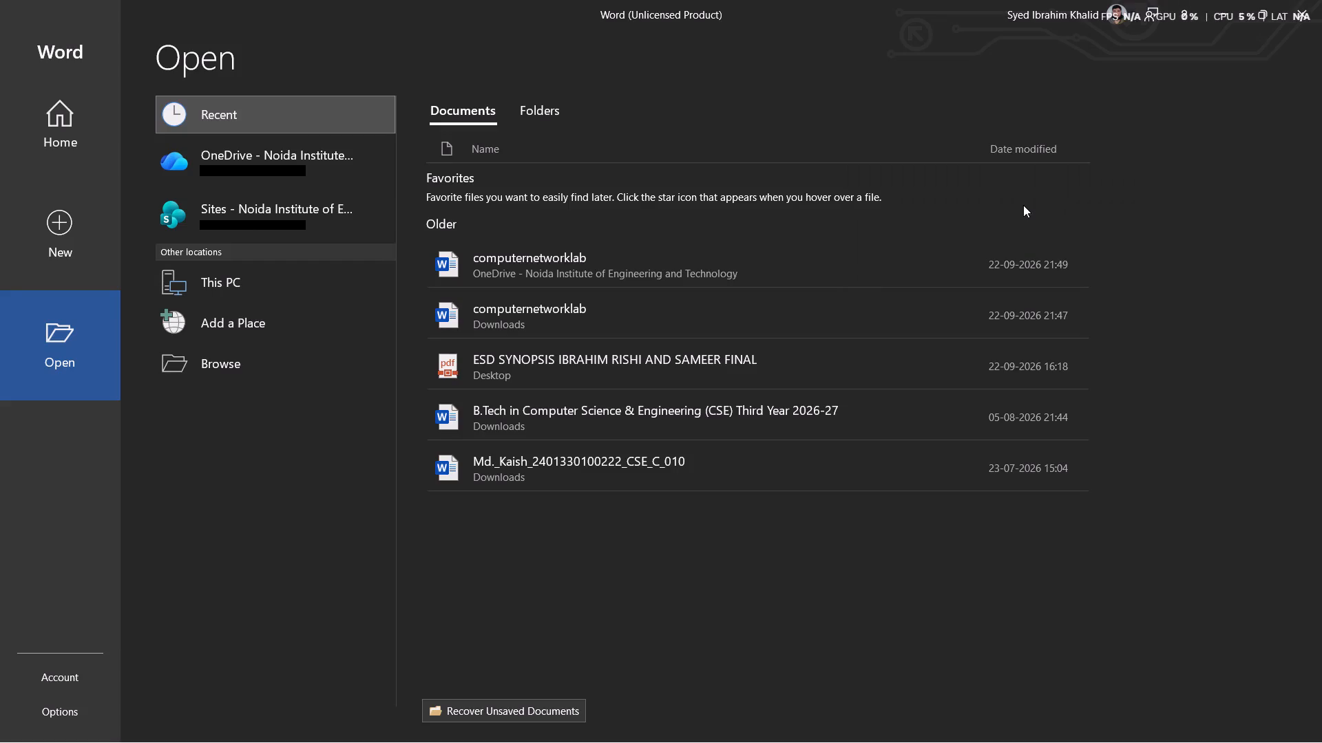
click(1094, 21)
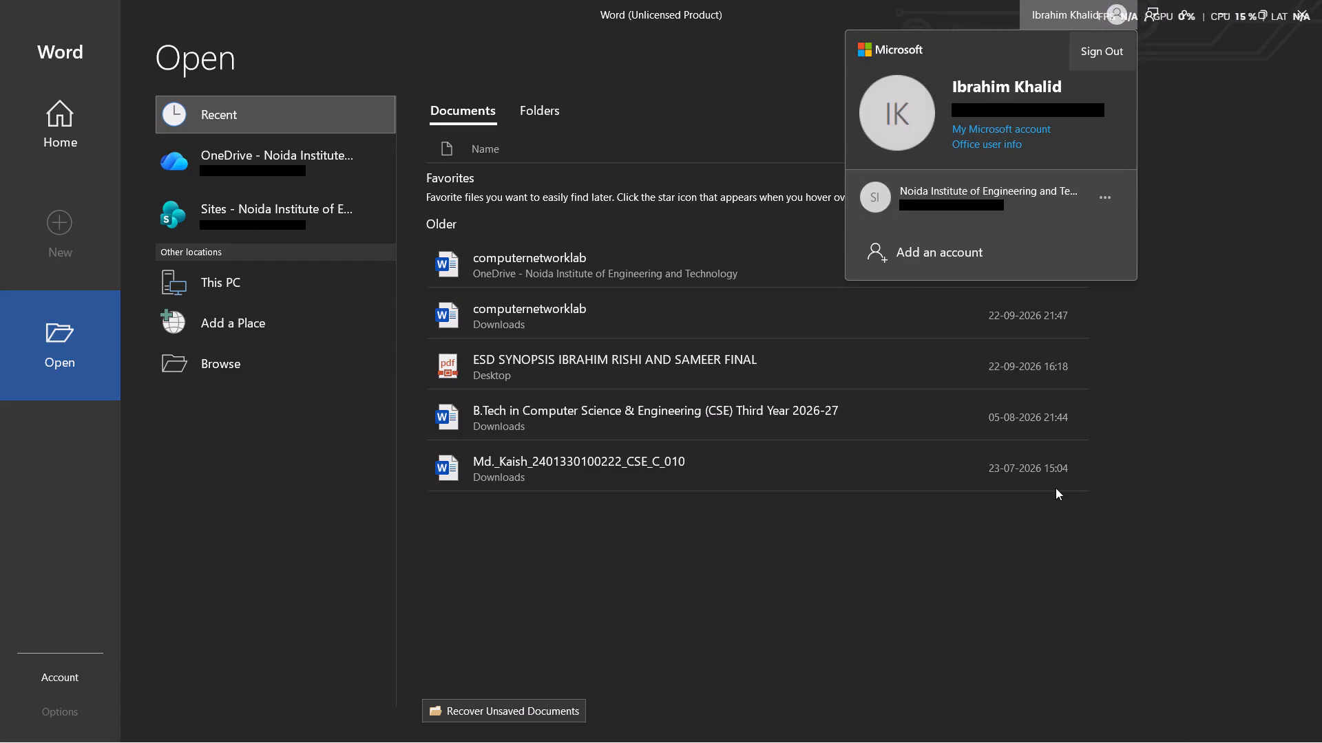
Open the CSE_MINI Project Report Front Page1 document and dismiss the notice bars above the page.
click(762, 666)
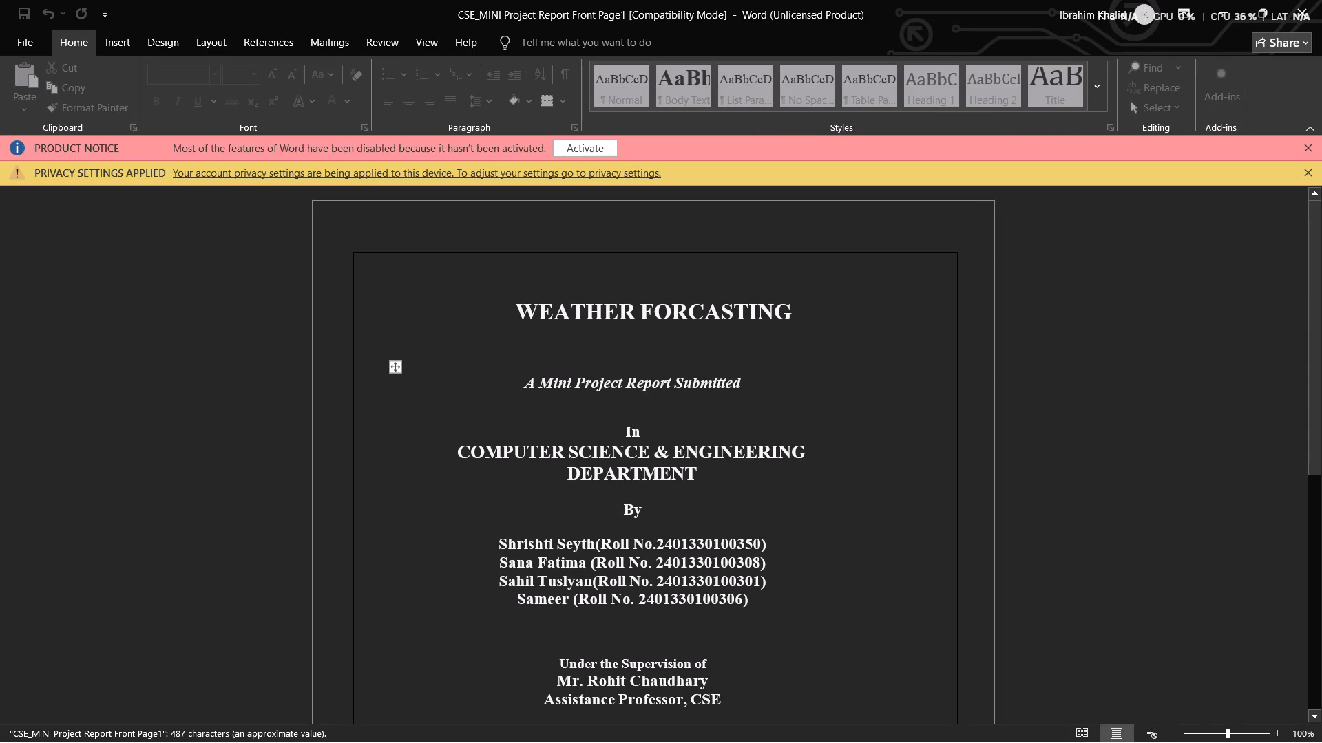
click(1304, 143)
click(1304, 143)
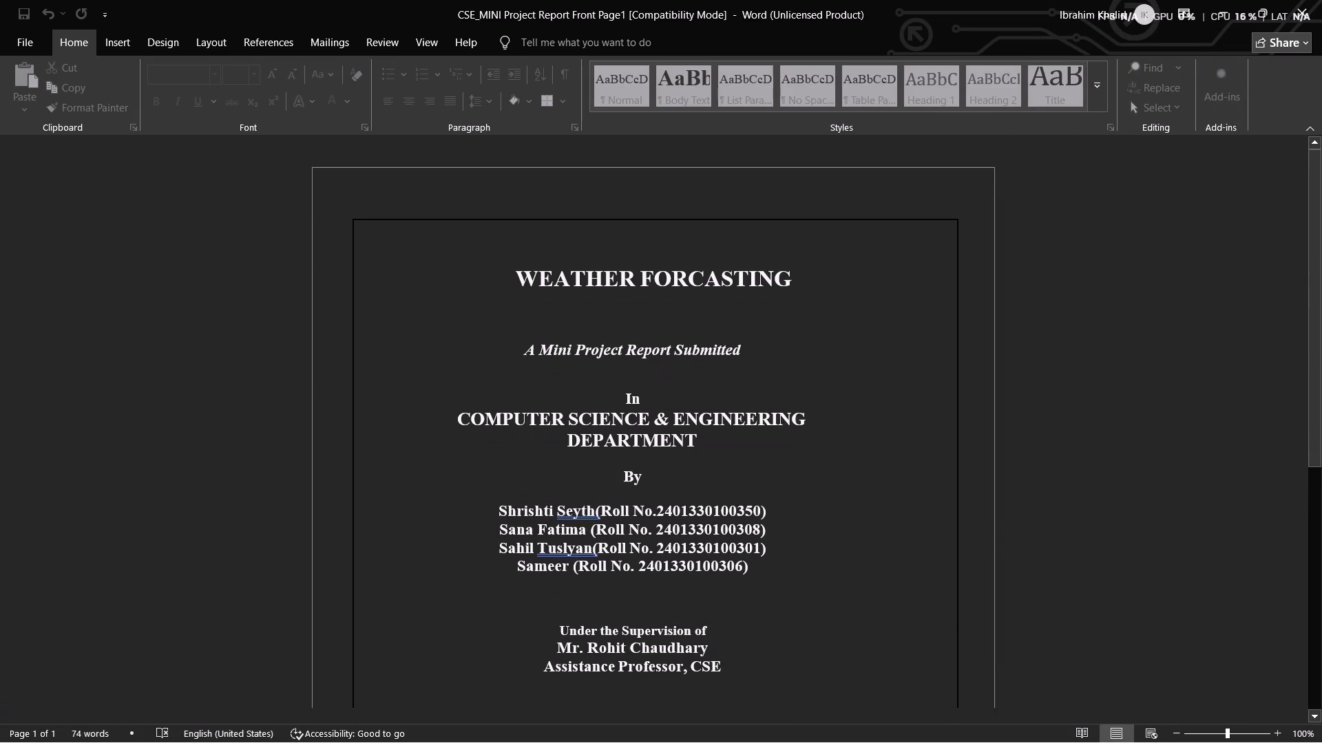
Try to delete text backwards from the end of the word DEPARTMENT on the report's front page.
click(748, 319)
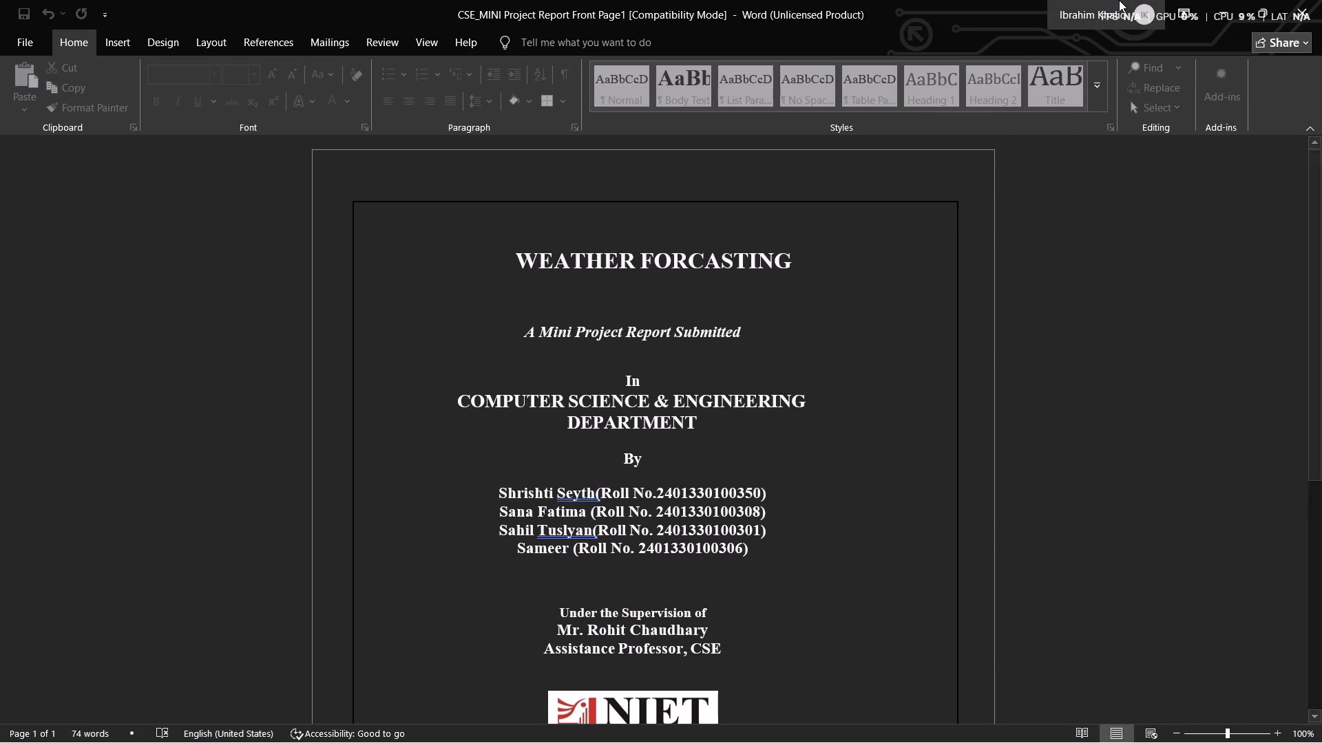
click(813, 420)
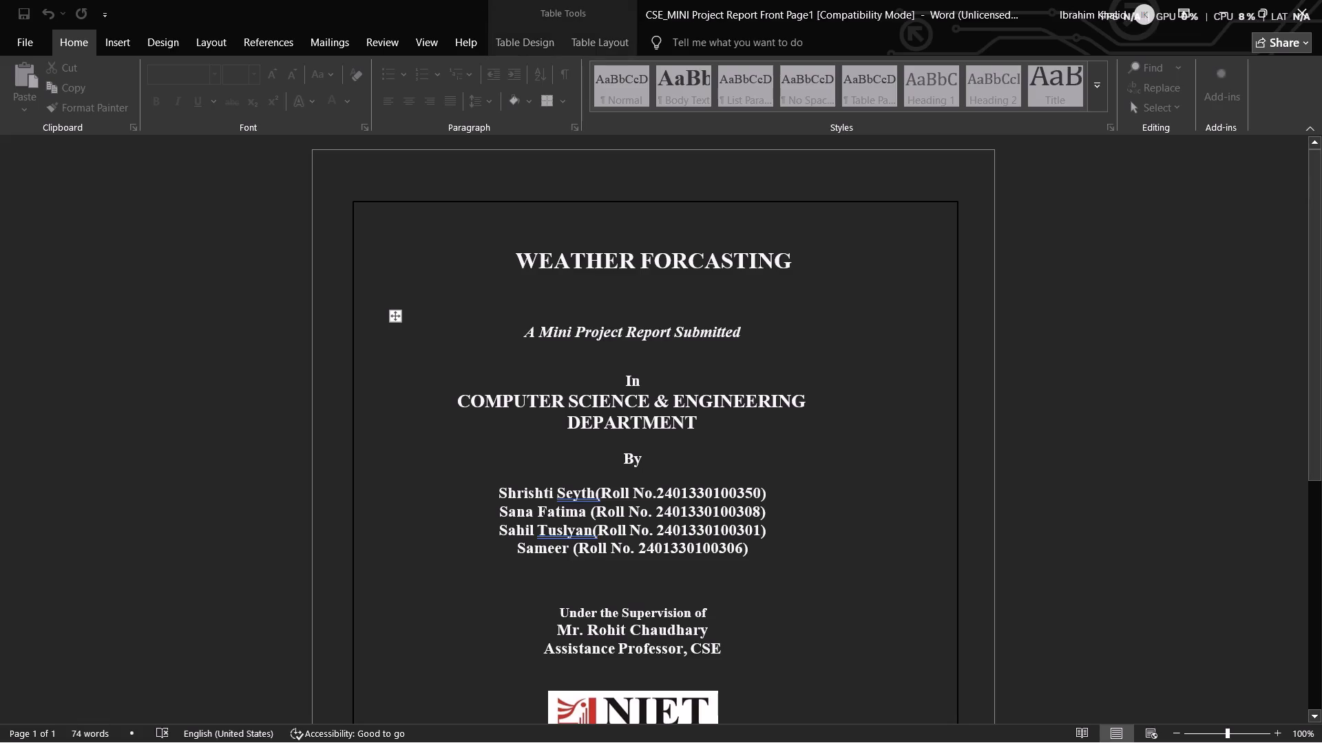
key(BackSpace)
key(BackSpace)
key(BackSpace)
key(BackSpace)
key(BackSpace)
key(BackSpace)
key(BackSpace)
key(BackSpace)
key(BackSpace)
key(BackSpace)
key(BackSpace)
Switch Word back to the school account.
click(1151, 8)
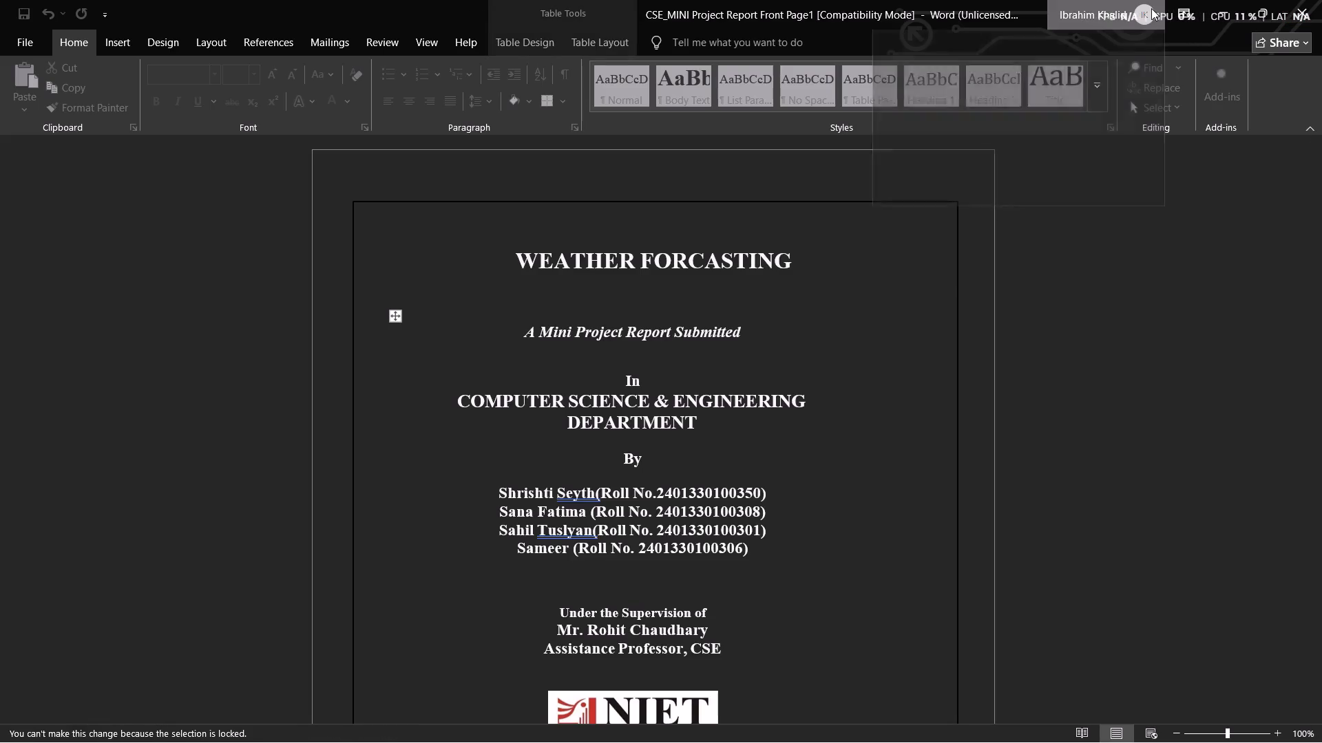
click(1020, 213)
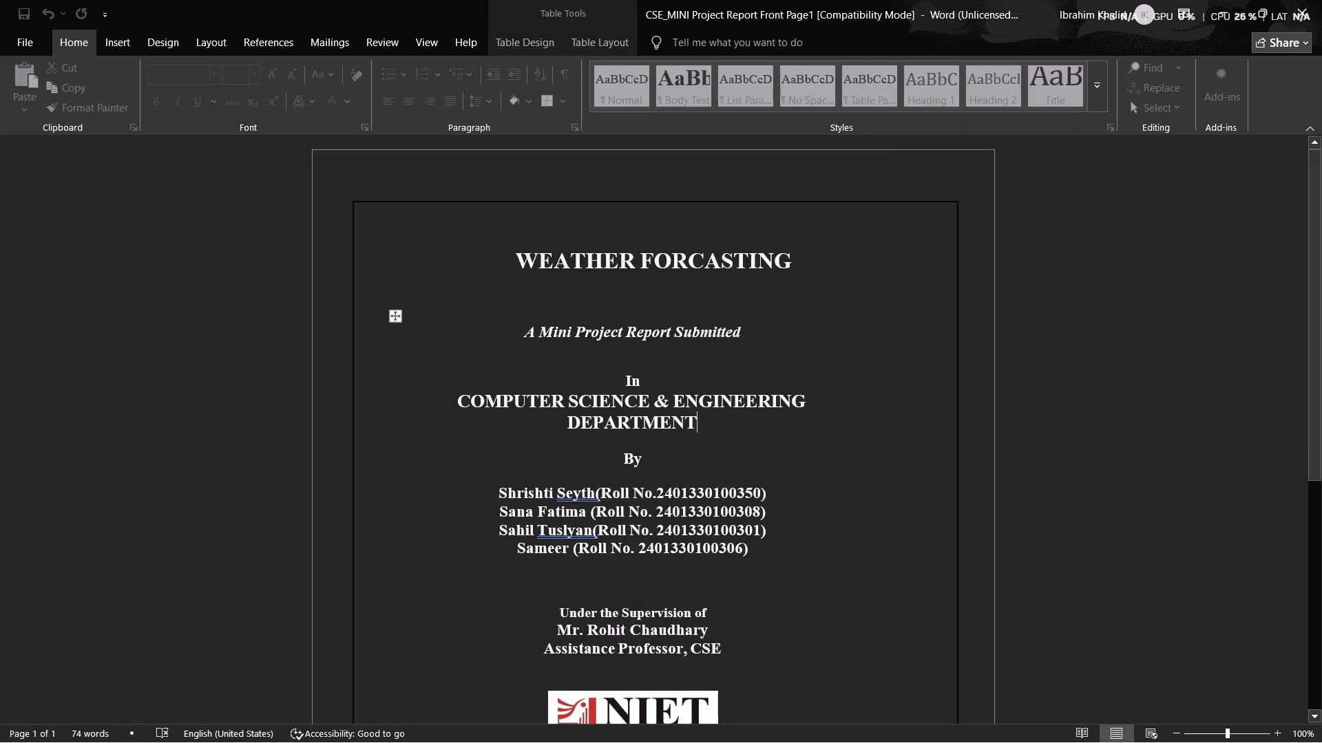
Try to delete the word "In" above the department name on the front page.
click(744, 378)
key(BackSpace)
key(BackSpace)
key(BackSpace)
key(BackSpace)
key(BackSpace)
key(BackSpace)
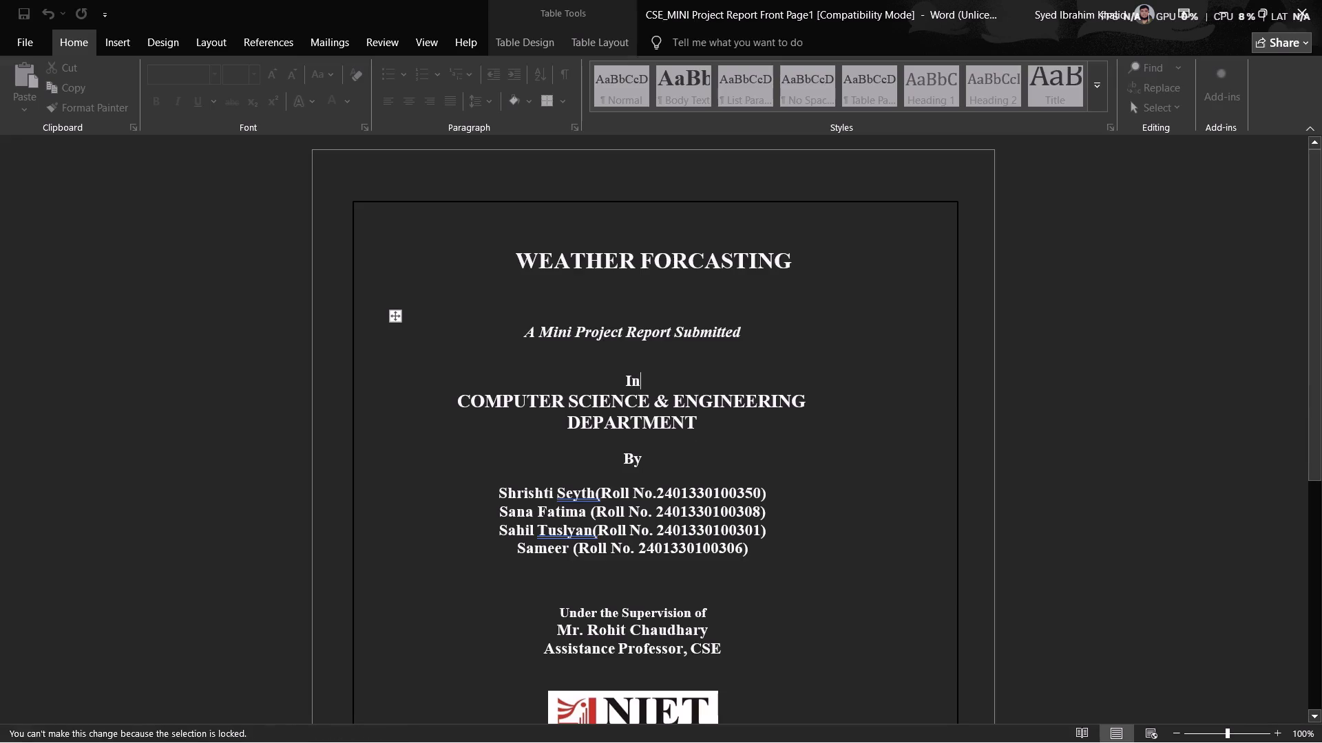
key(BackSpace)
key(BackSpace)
Sign the second, inactive account out of Office, leaving the school account signed in.
click(1133, 6)
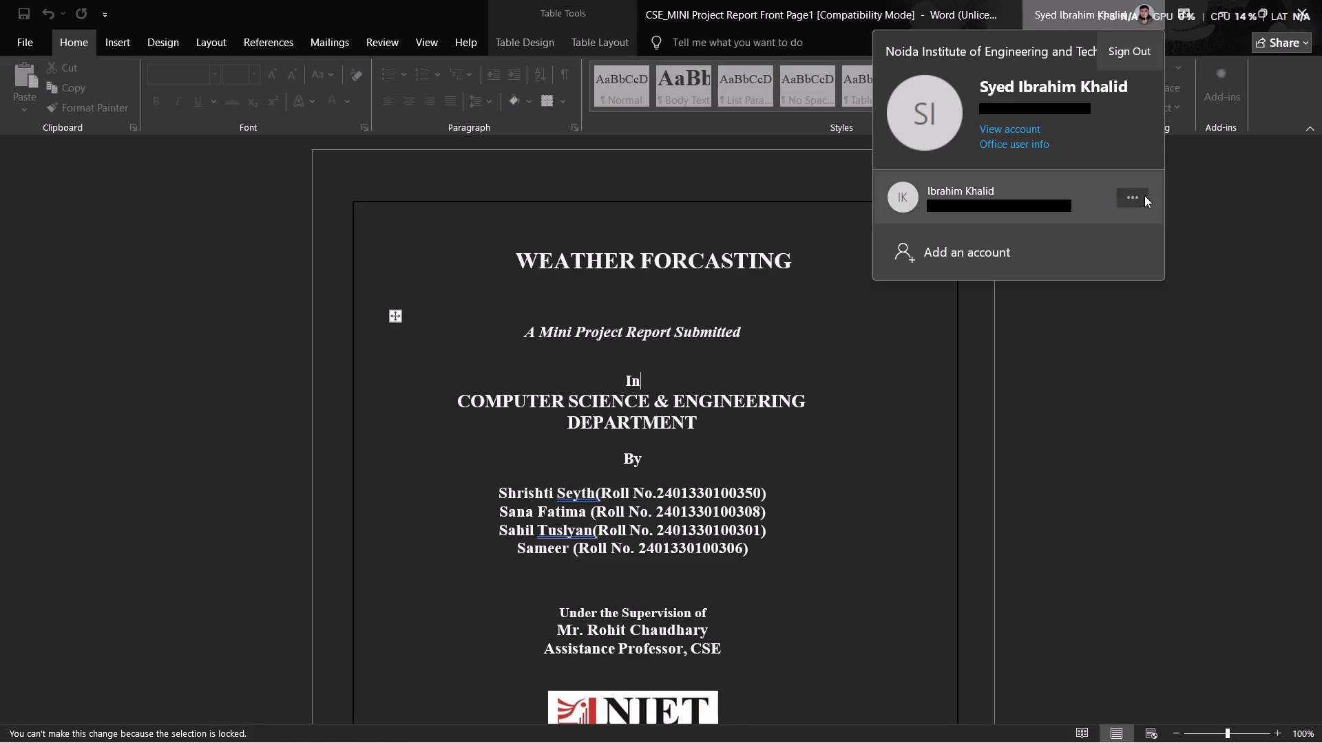
click(1131, 194)
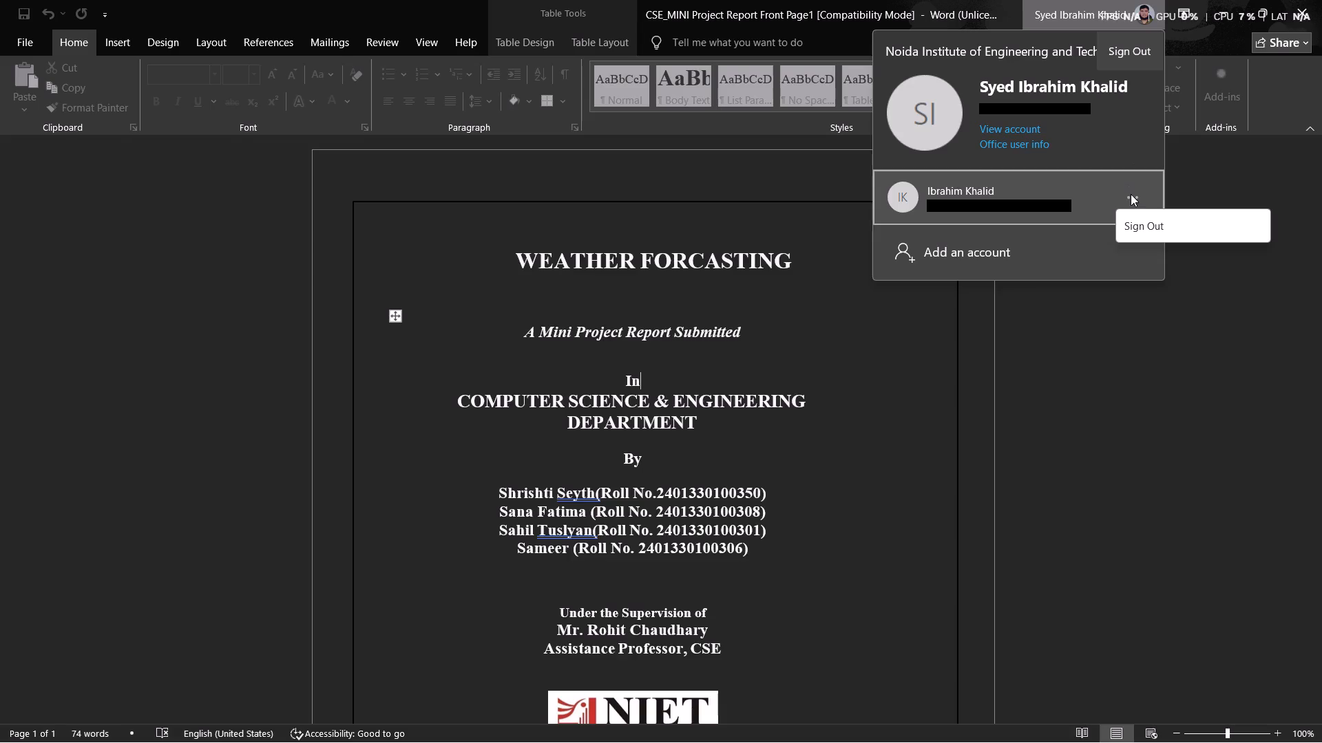
click(1151, 230)
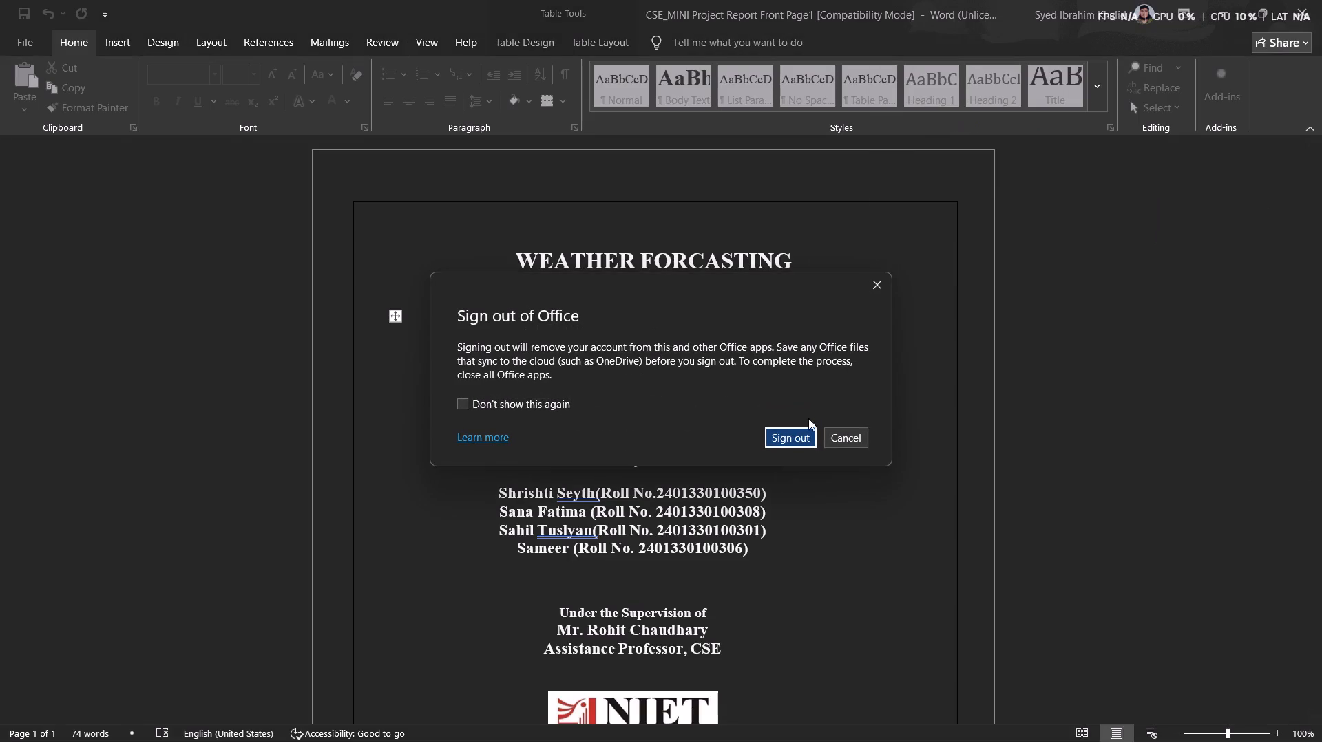
click(799, 433)
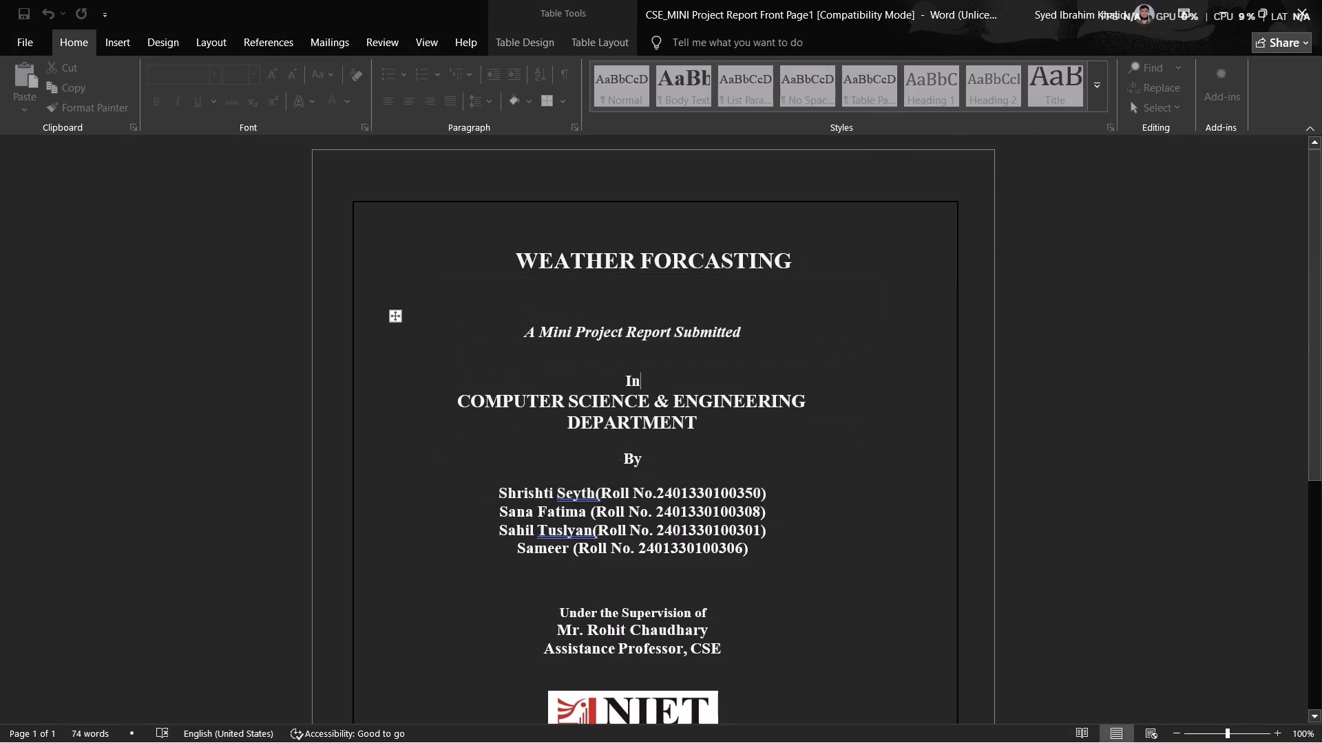
Sign the school account out of Office as well.
click(1151, 0)
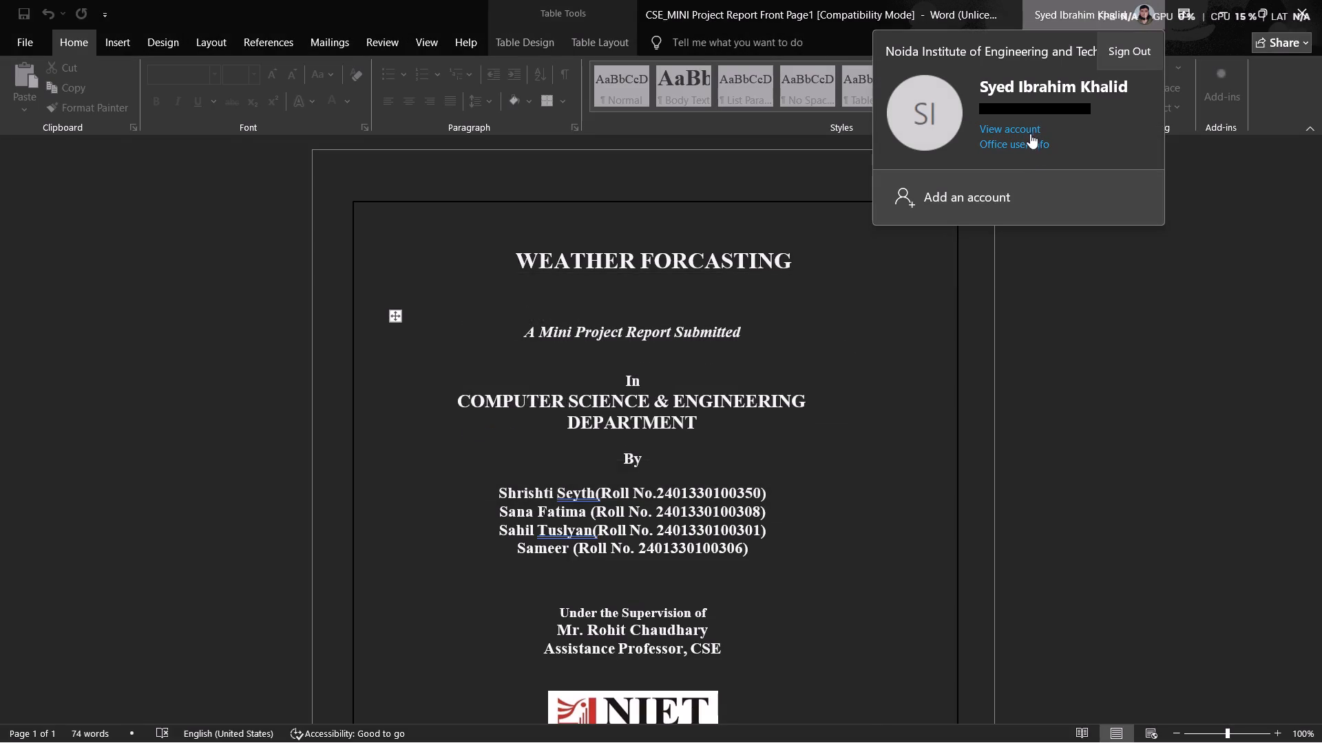
click(1122, 59)
click(781, 430)
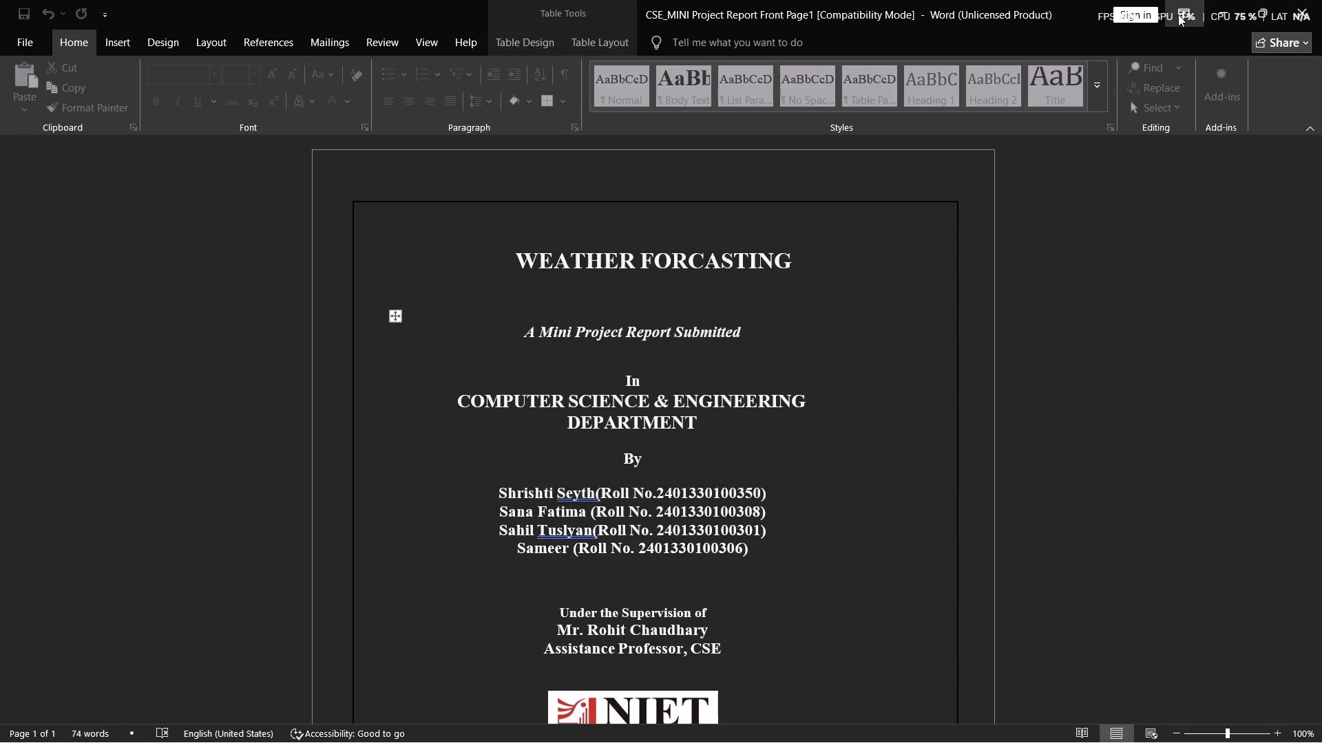
Close the report front page document in Word.
click(1321, 0)
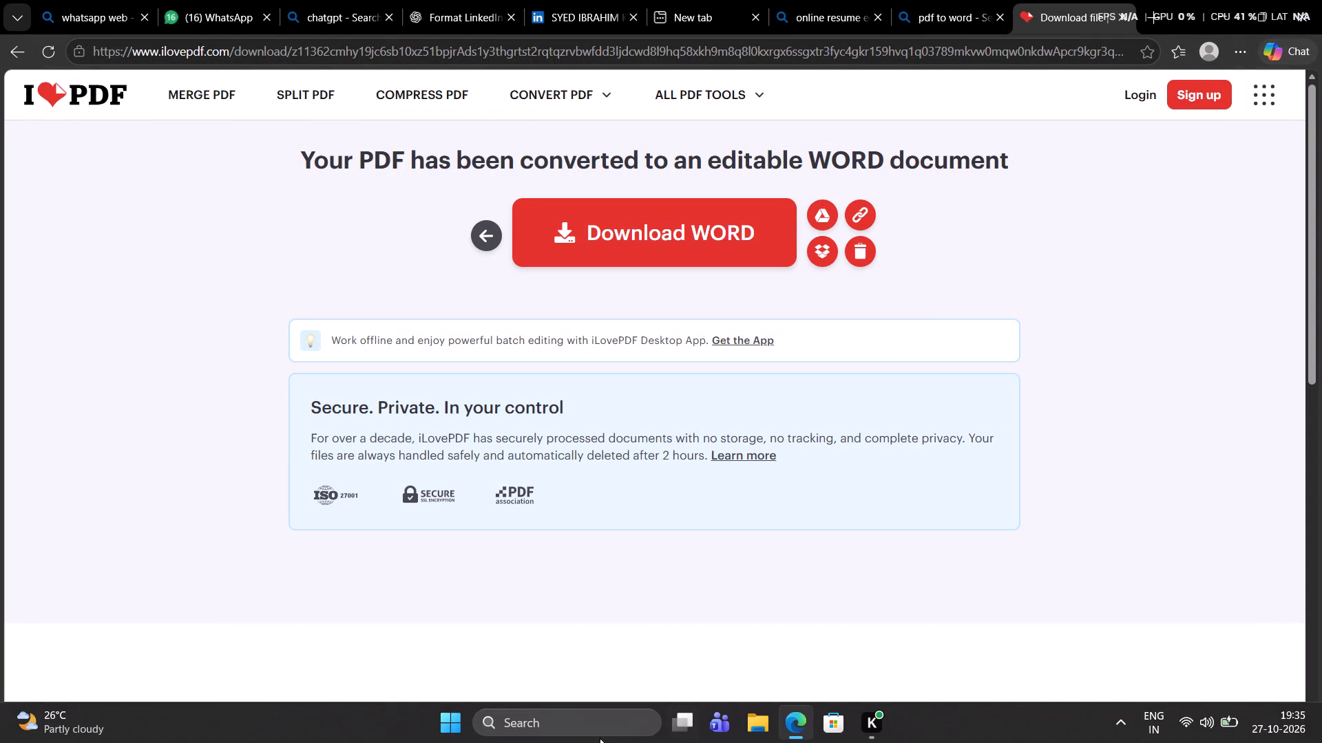
Open the Windows search.
drag(600, 737, 594, 707)
click(594, 707)
click(579, 723)
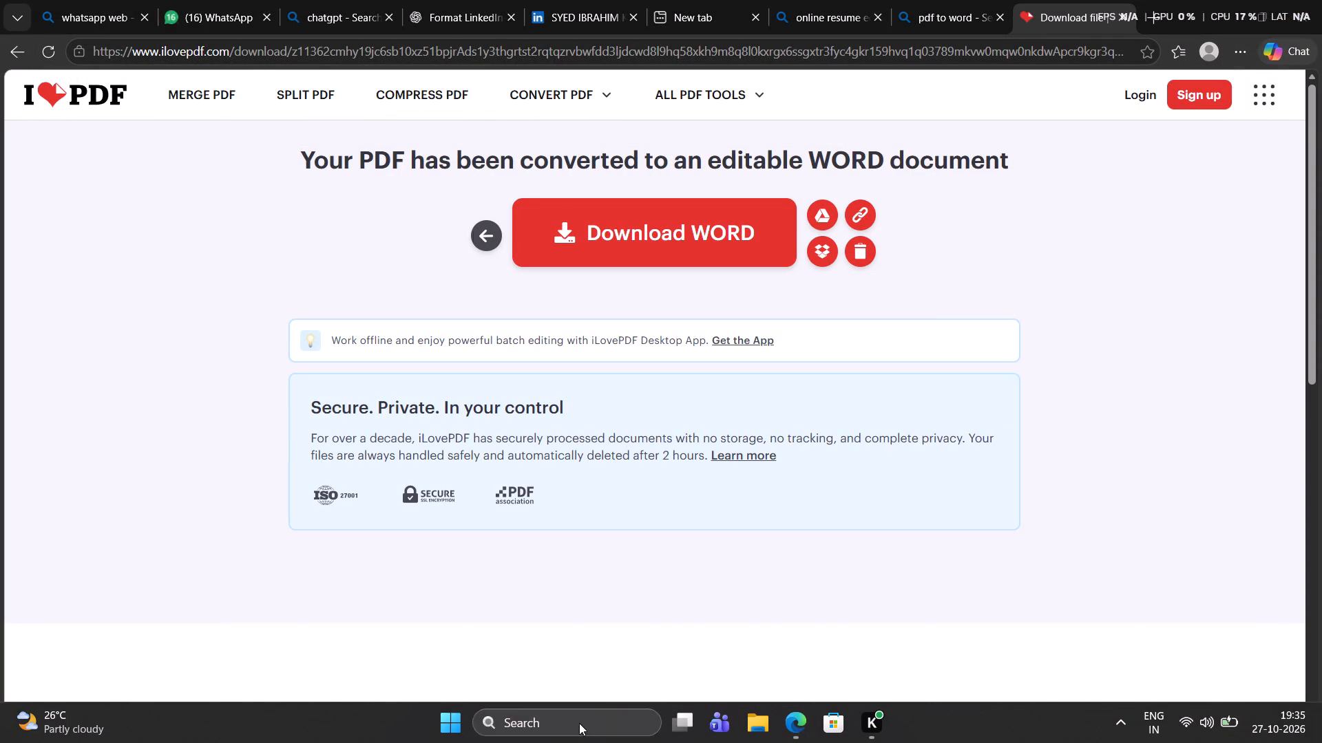
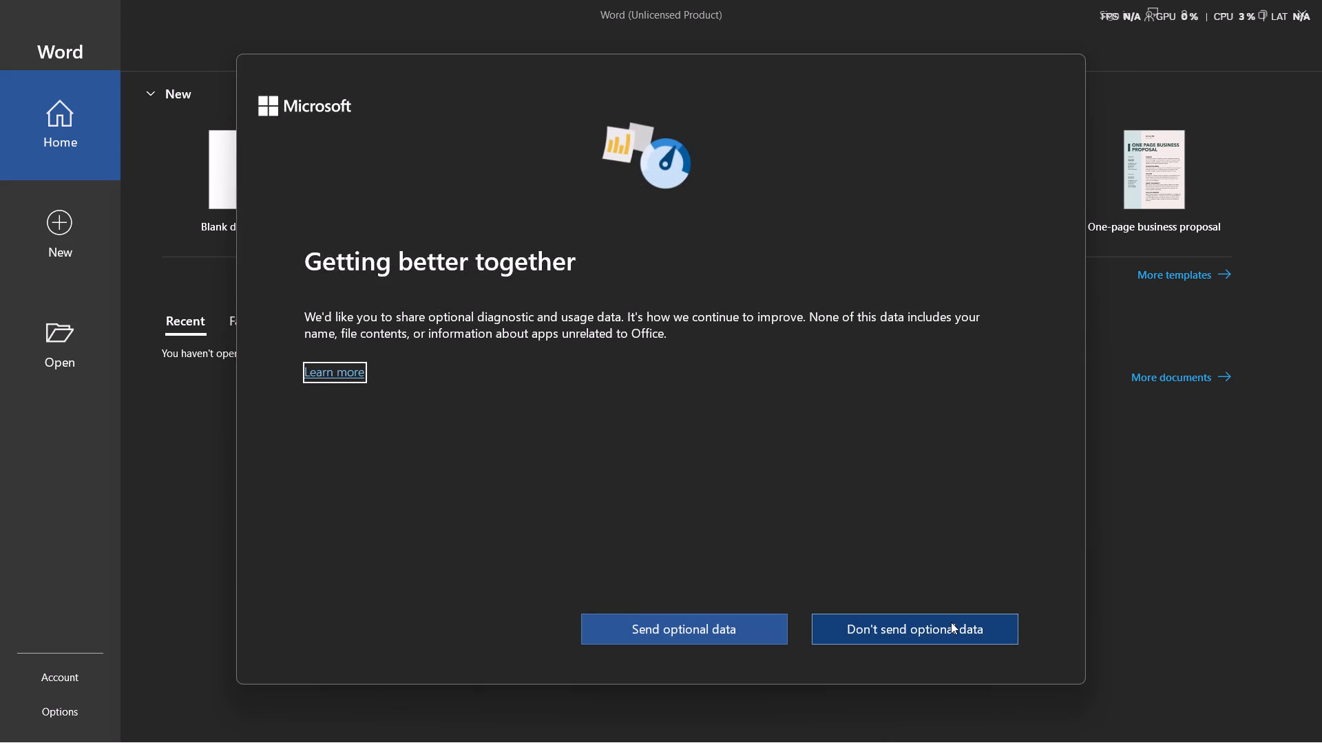
Decline sending optional diagnostic data to Microsoft and finish the privacy notices.
click(886, 634)
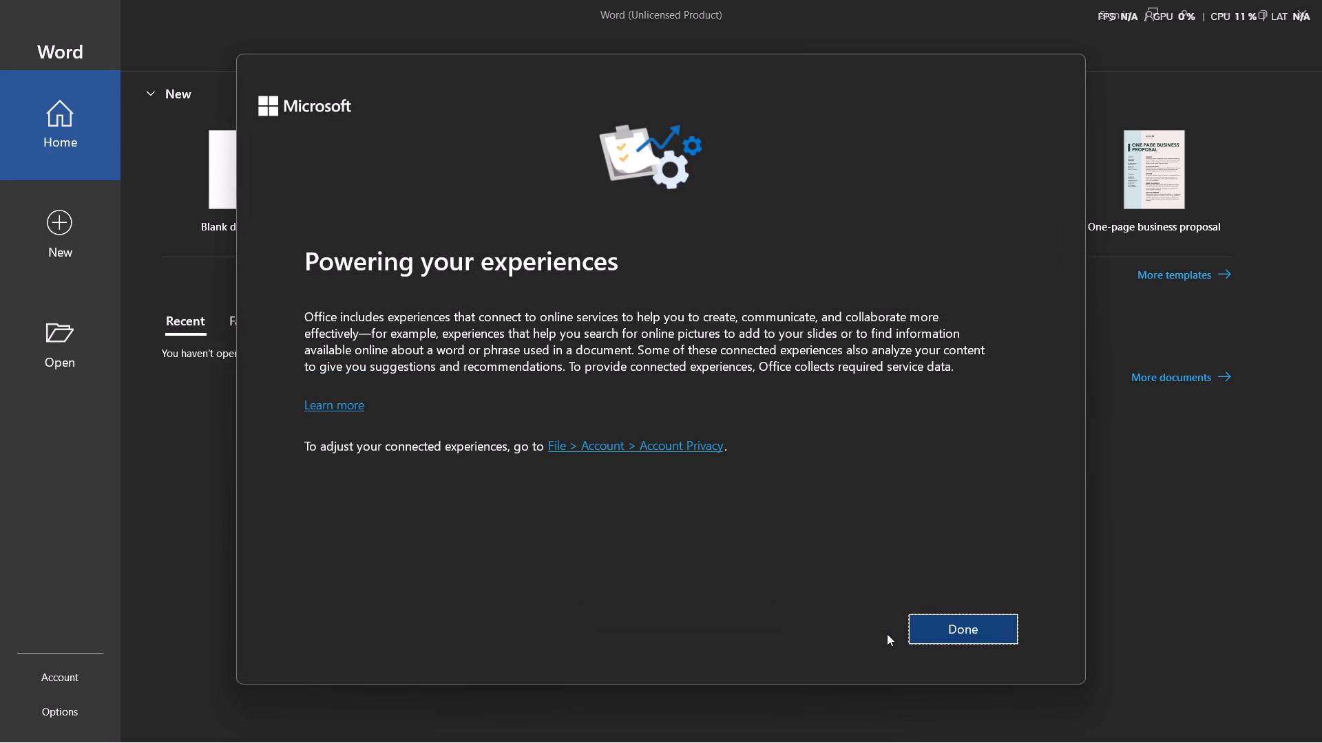
click(921, 626)
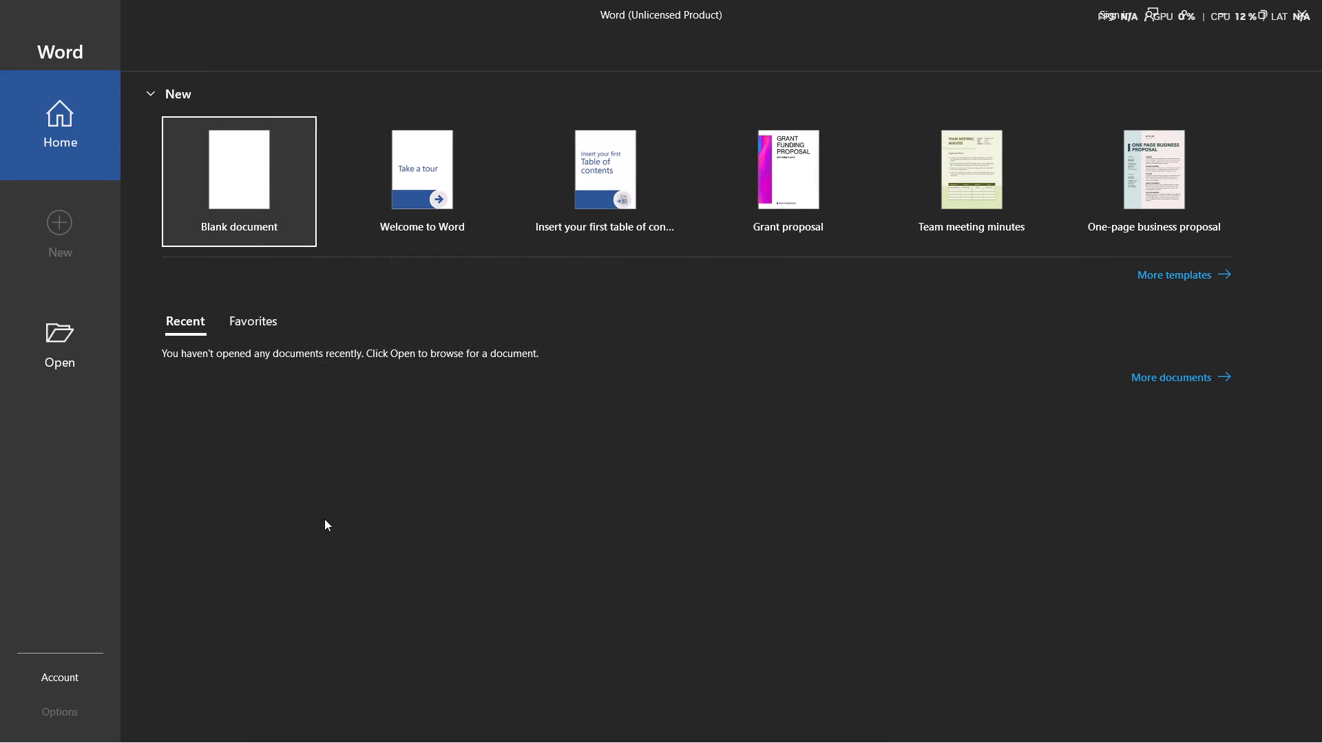
Open the v9 resume Word document, not the PDF of the same name, from the Downloads folder.
click(53, 370)
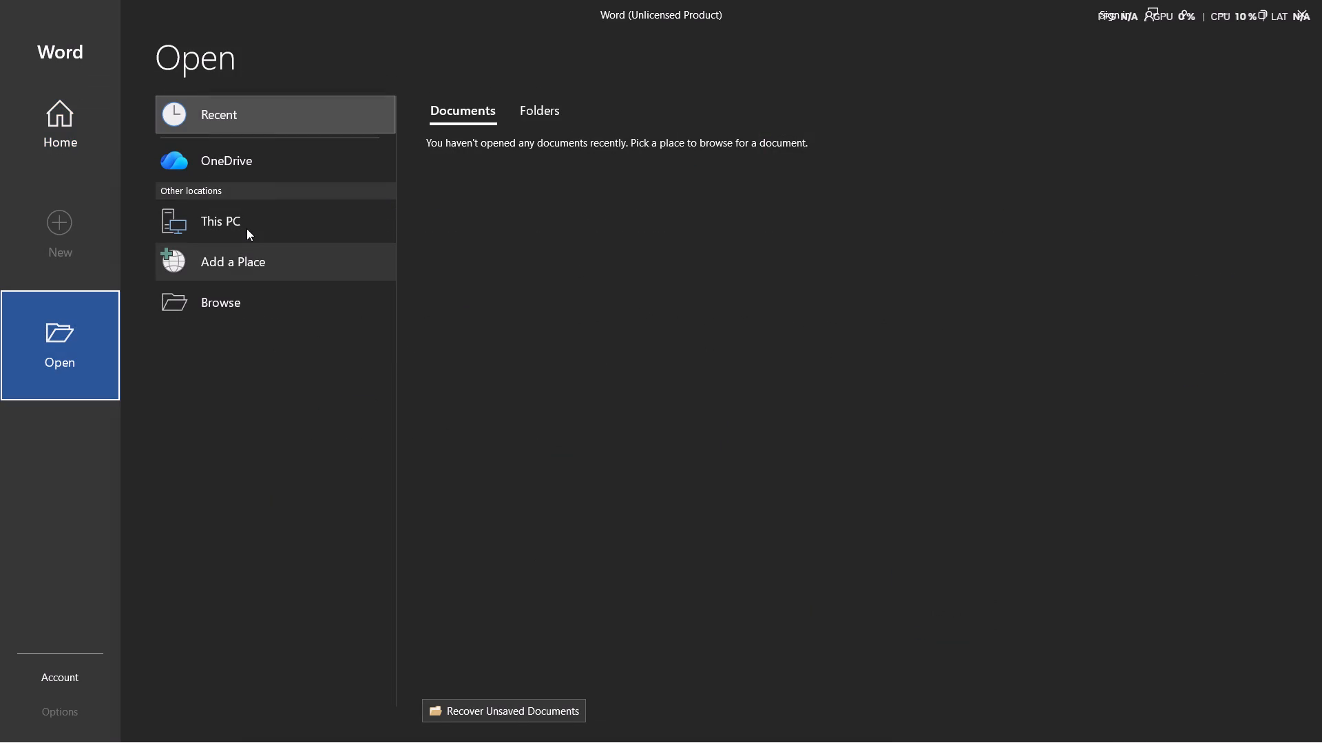
click(246, 228)
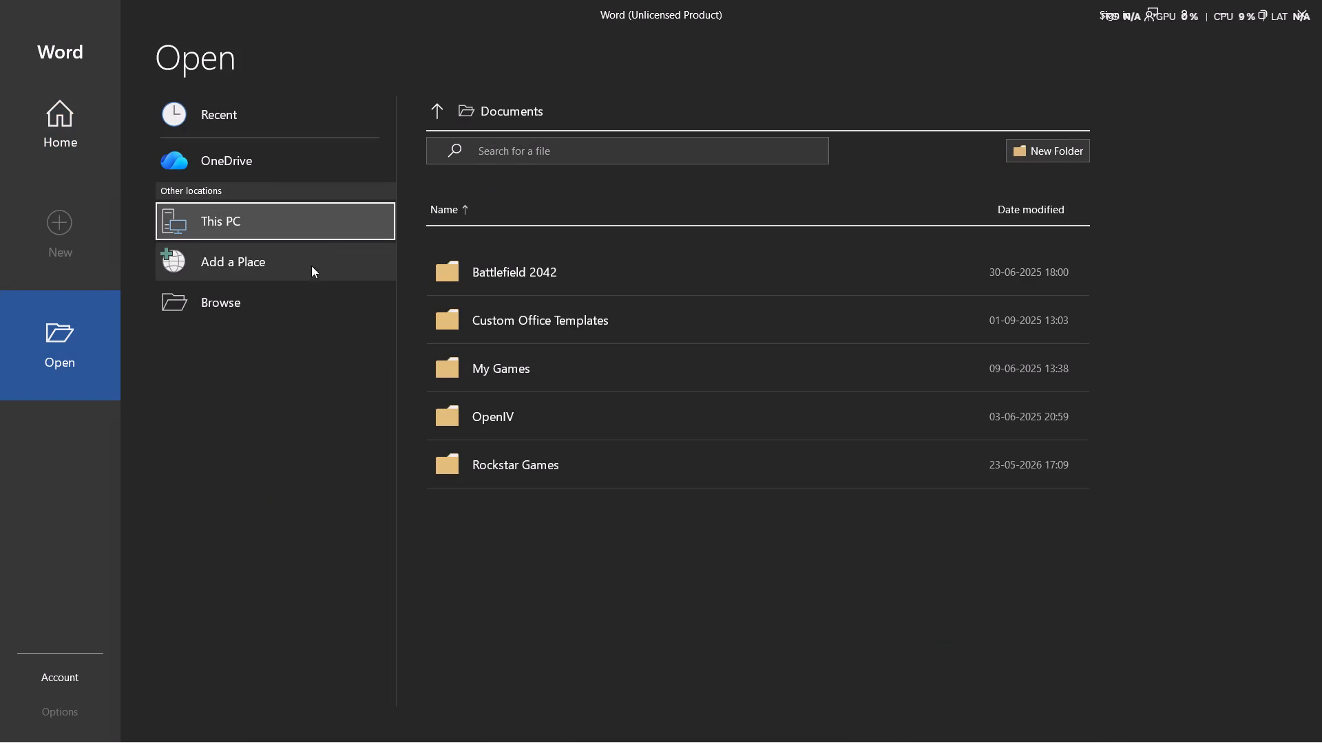
click(293, 292)
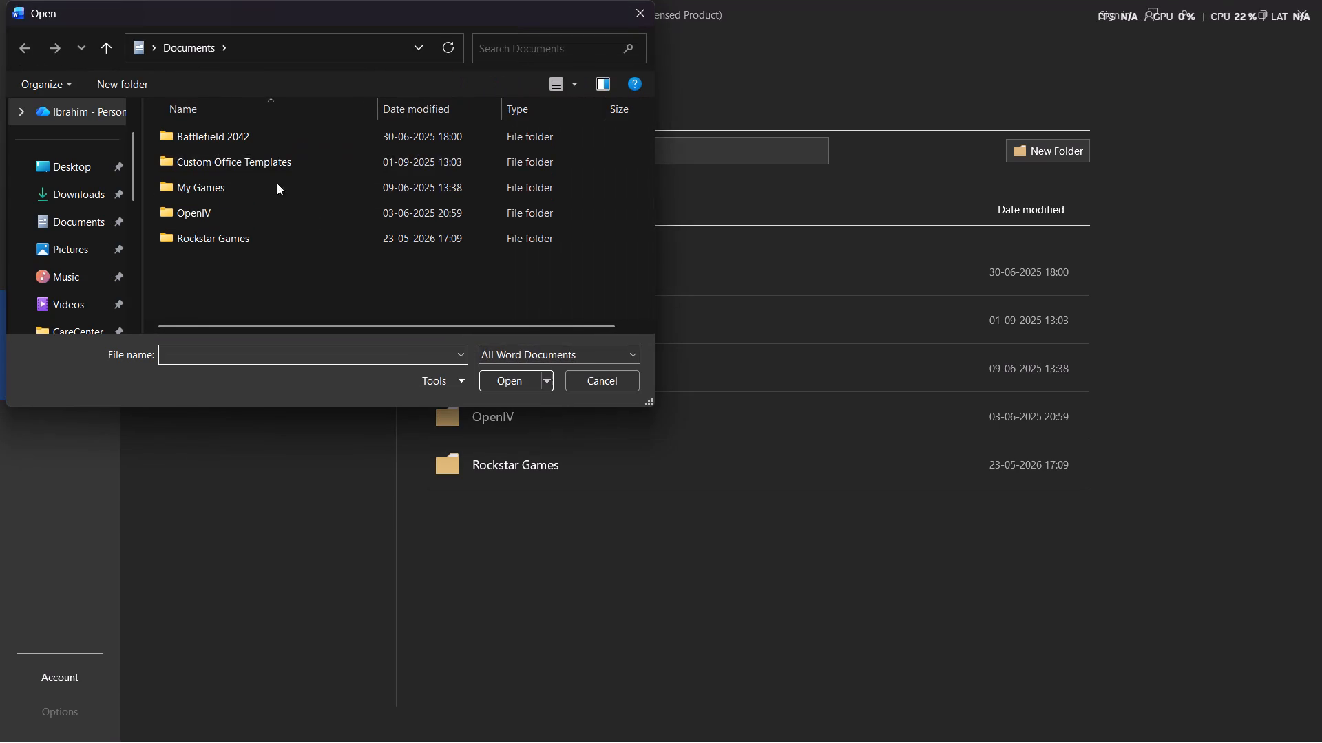
click(92, 195)
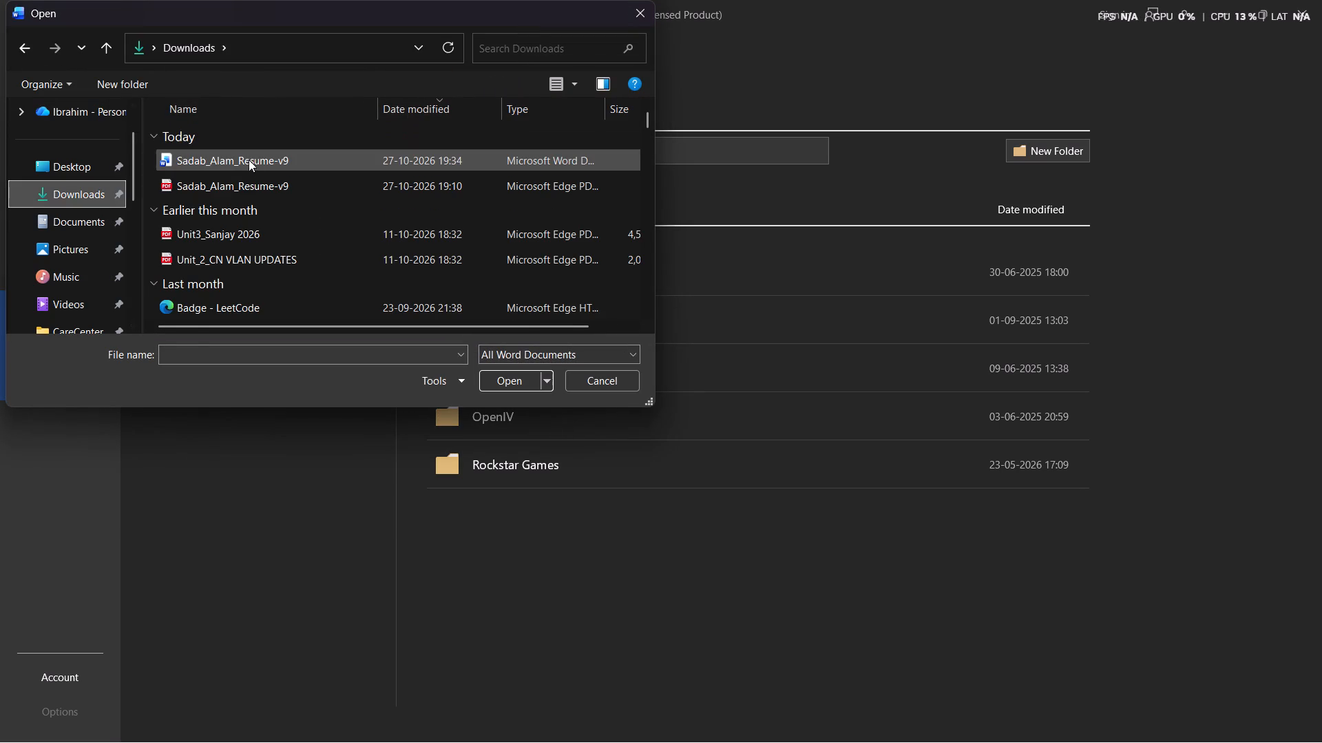
click(248, 162)
click(510, 383)
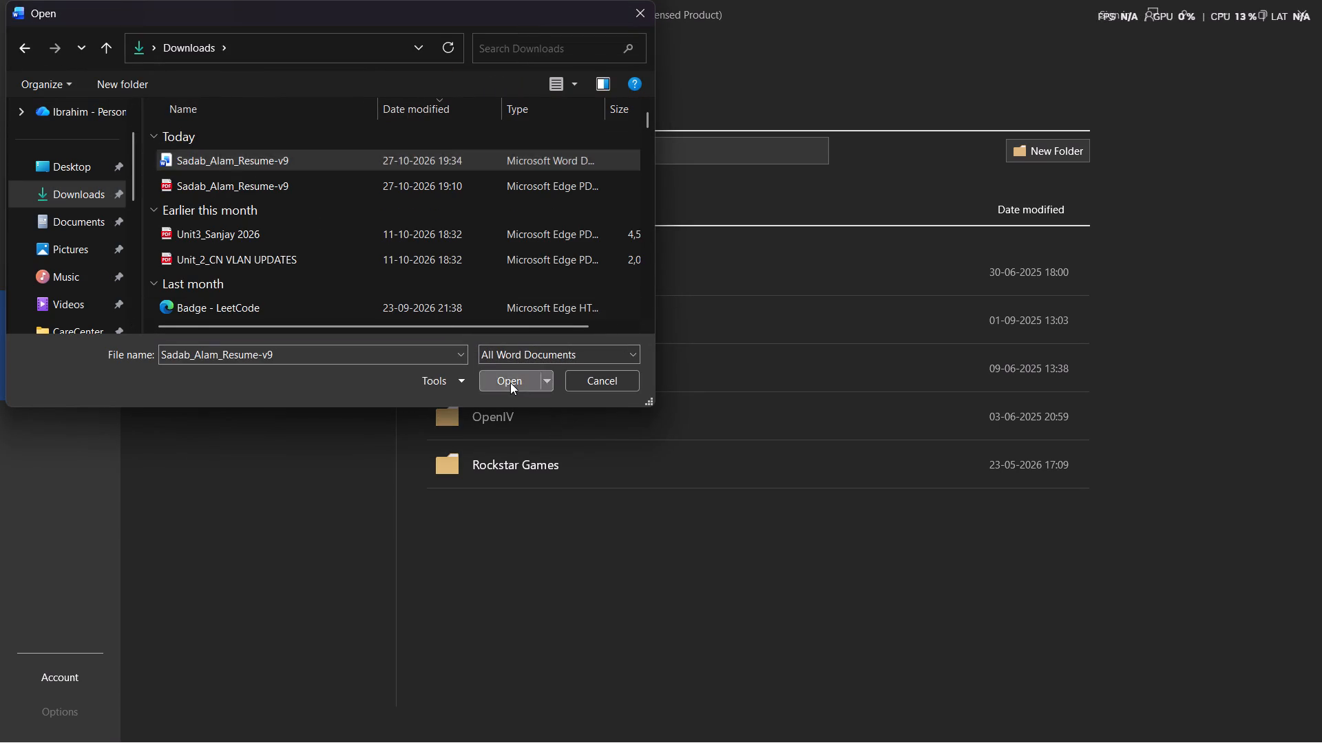
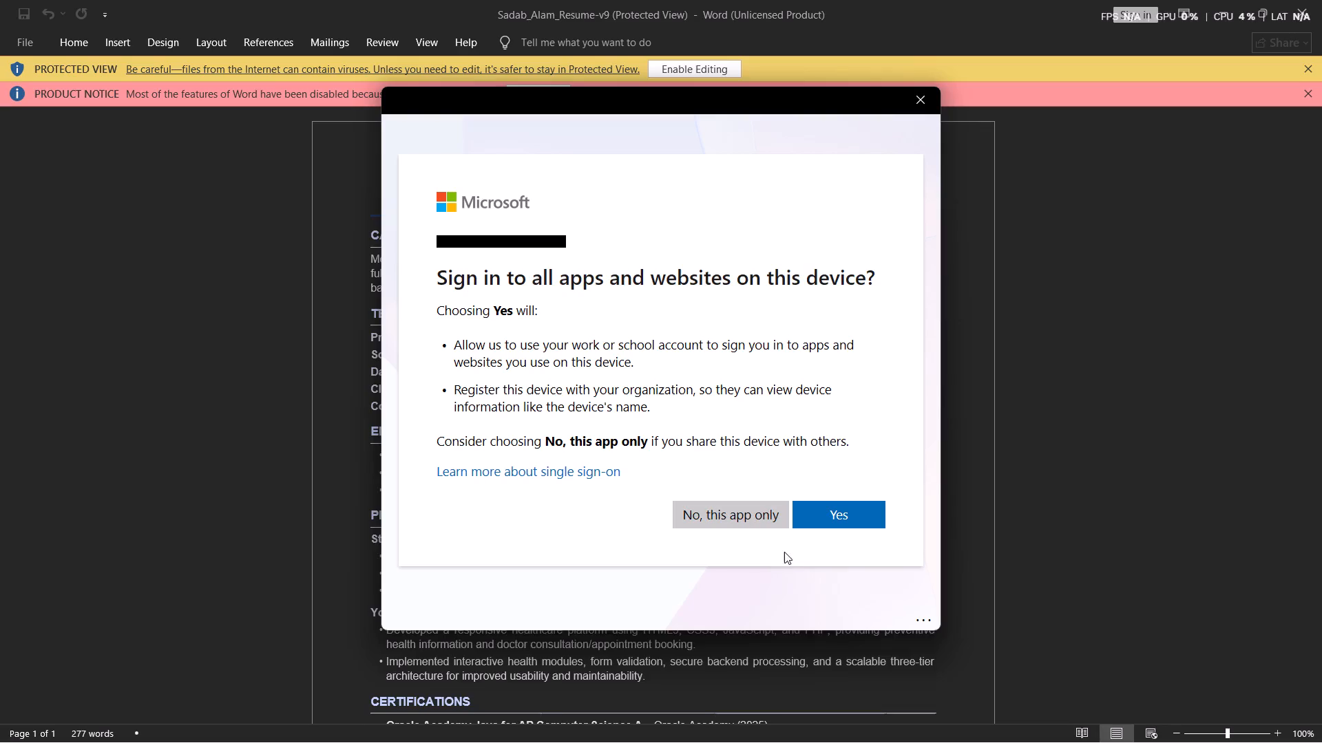
Limit the work or school account sign-in to this app only, without registering the device.
click(731, 511)
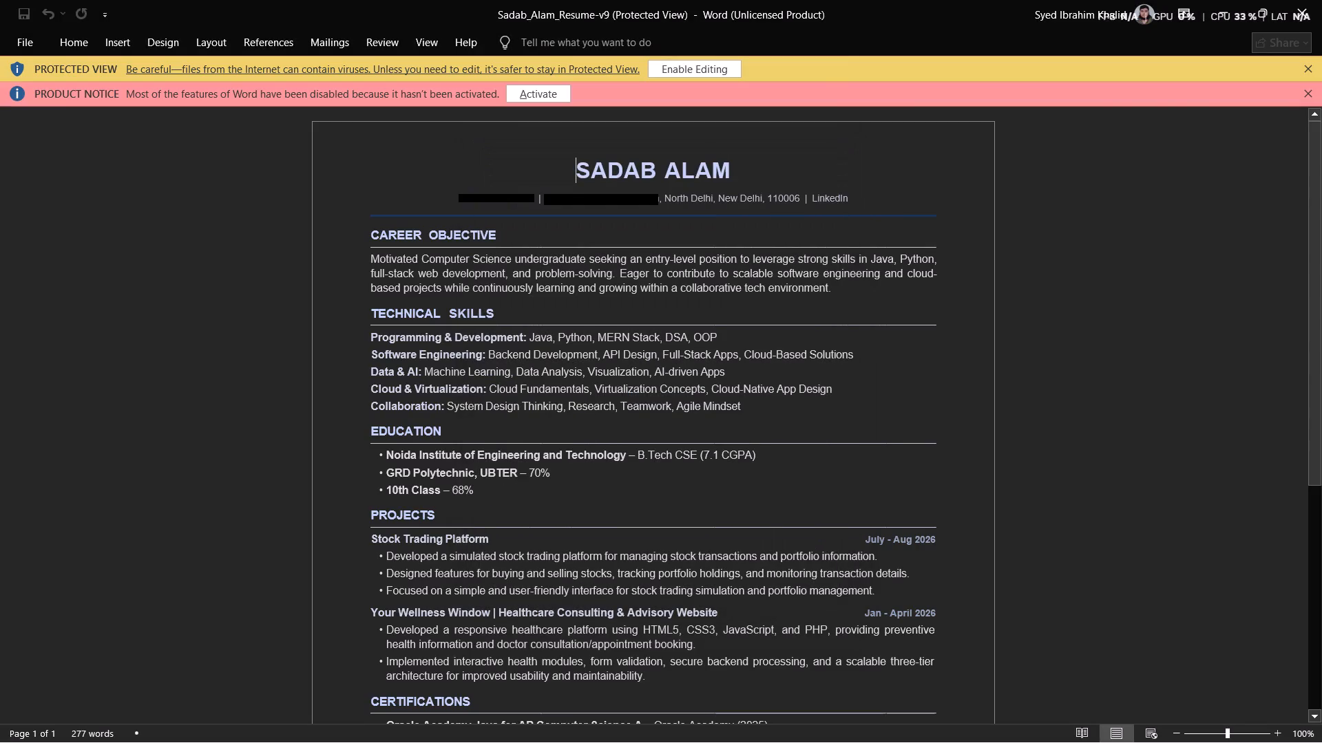
Dismiss the Microsoft 365 licence offer and enable editing of the protected resume document.
click(717, 69)
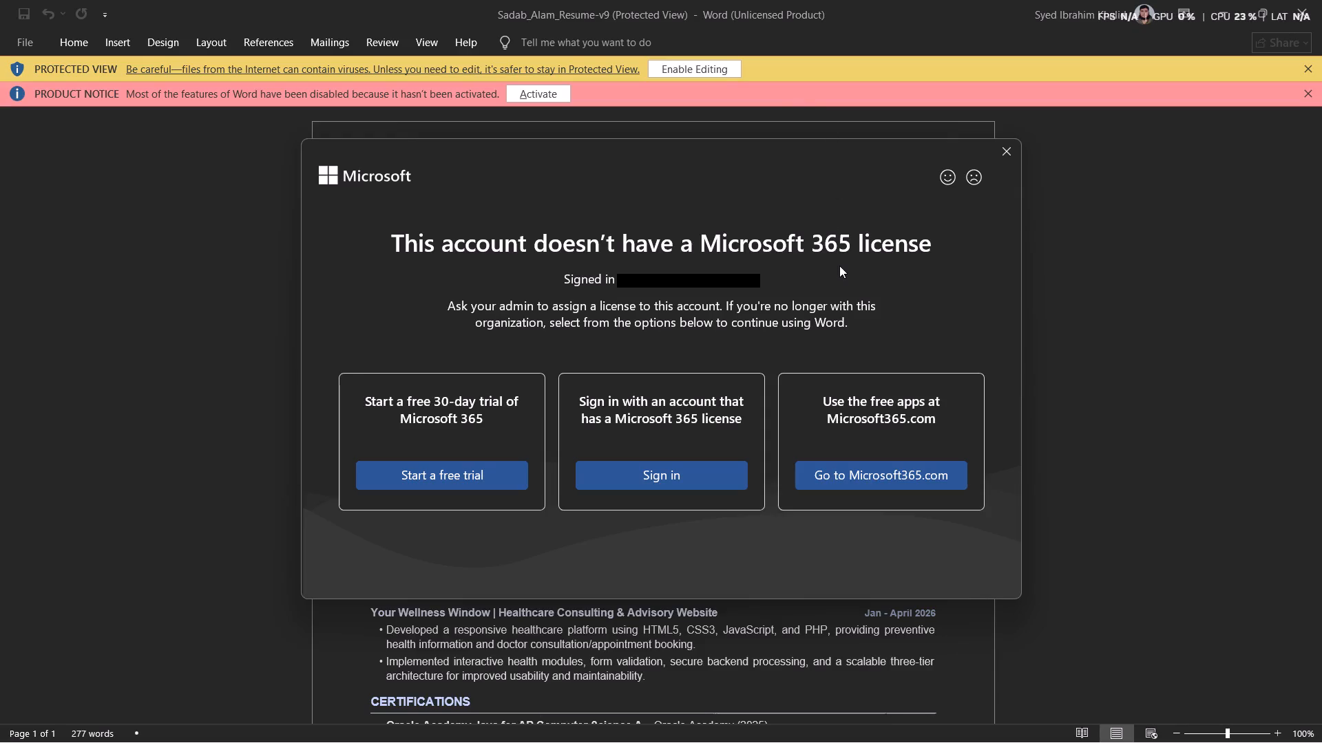
click(997, 150)
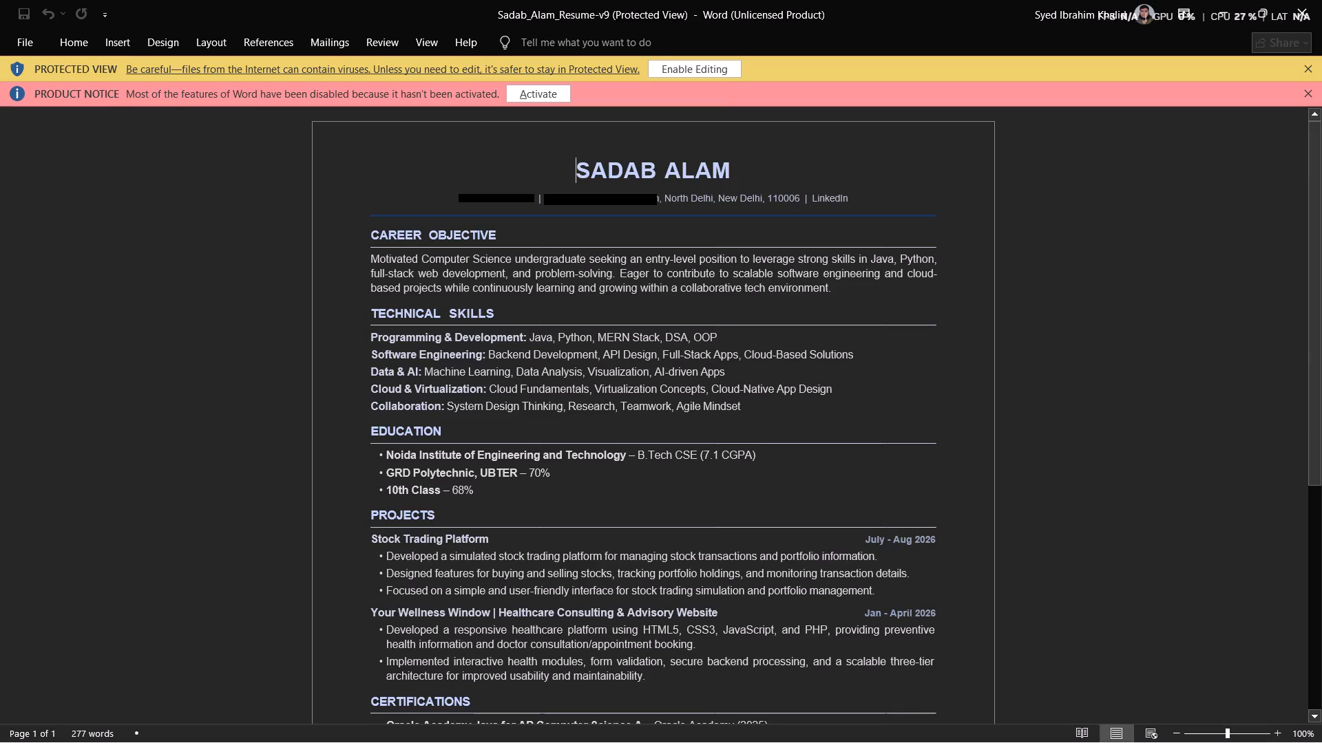
click(724, 66)
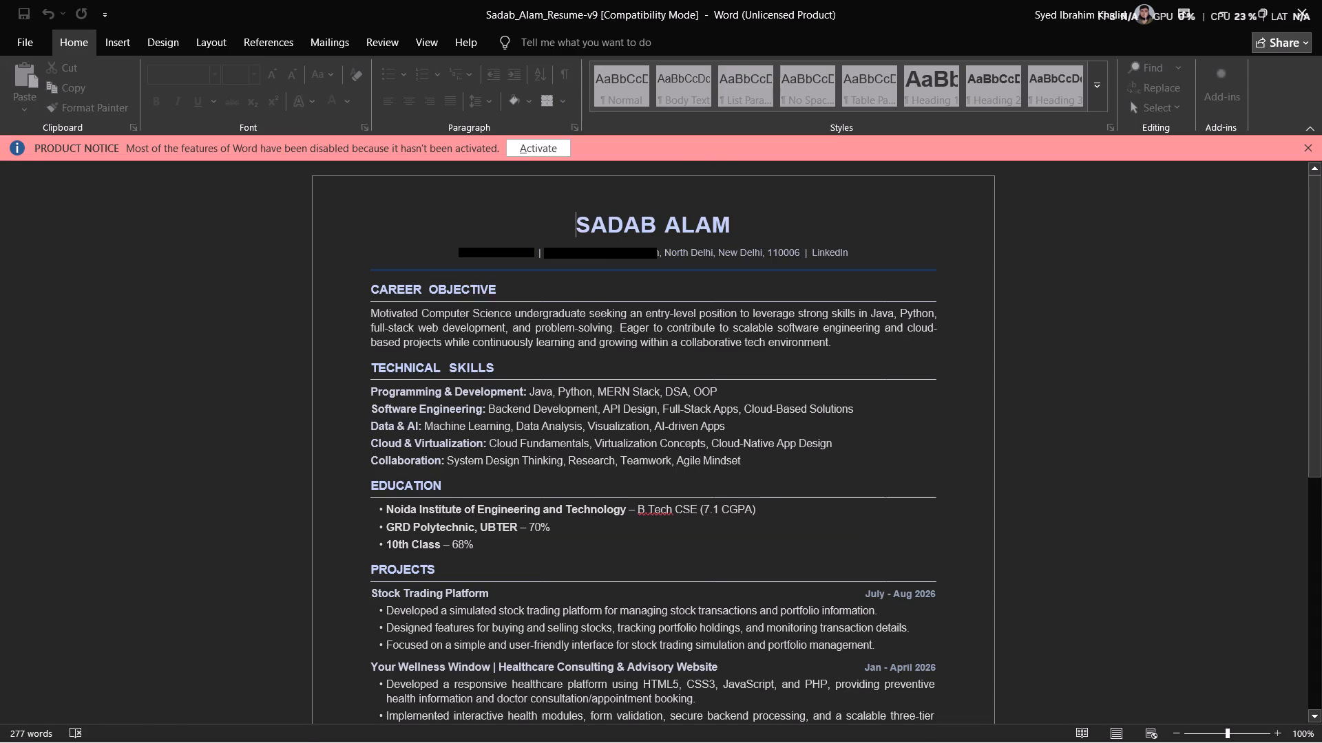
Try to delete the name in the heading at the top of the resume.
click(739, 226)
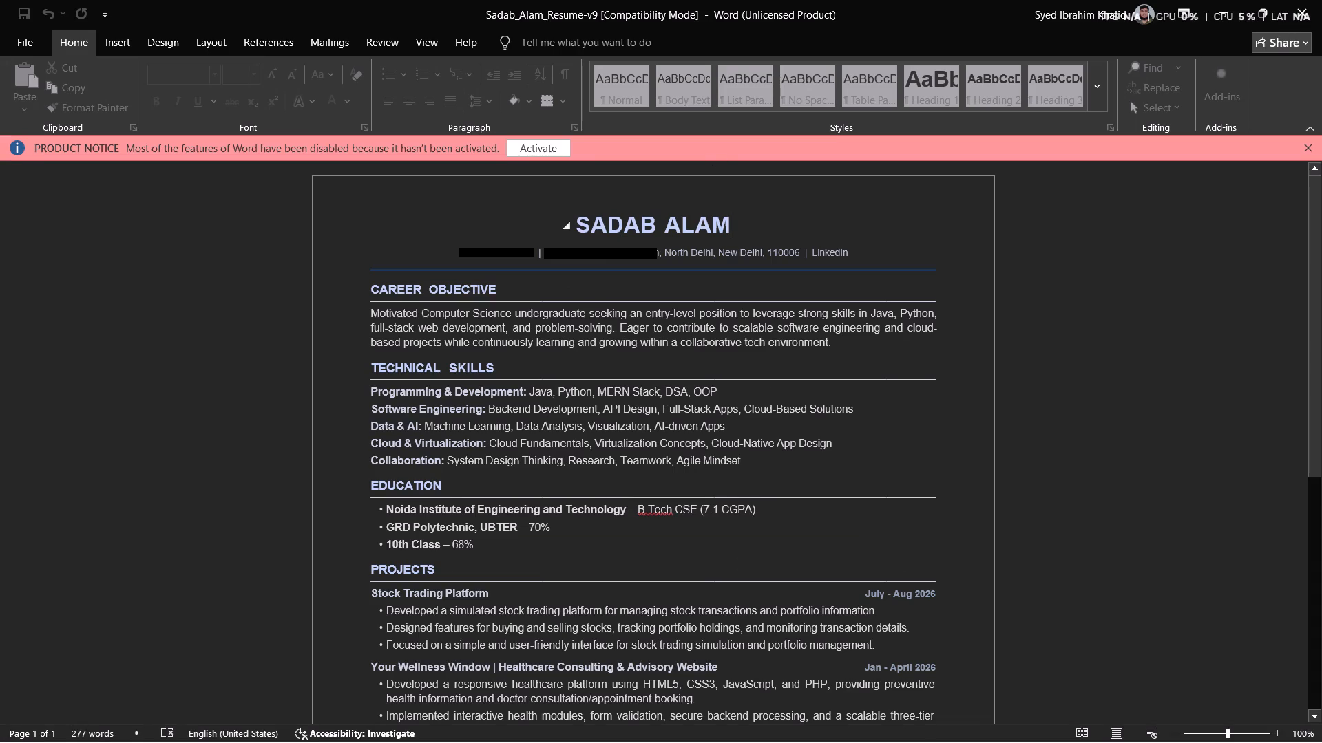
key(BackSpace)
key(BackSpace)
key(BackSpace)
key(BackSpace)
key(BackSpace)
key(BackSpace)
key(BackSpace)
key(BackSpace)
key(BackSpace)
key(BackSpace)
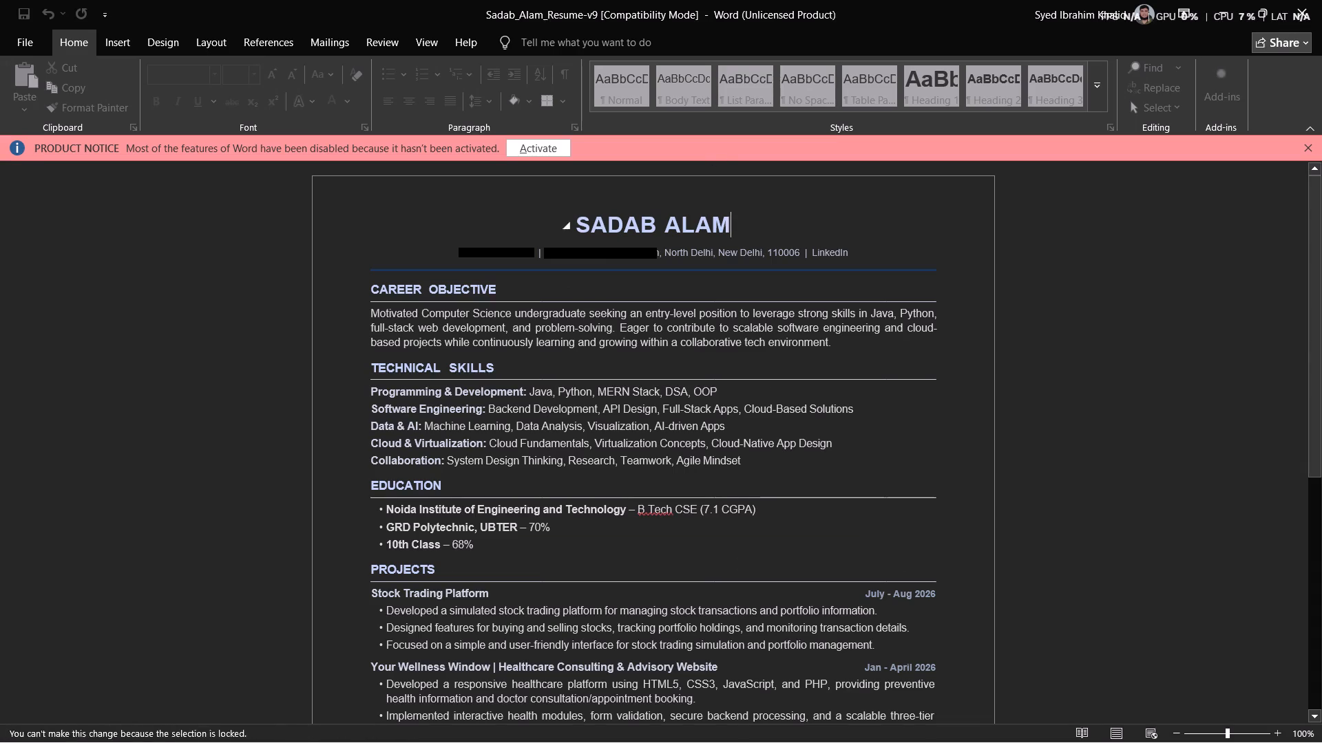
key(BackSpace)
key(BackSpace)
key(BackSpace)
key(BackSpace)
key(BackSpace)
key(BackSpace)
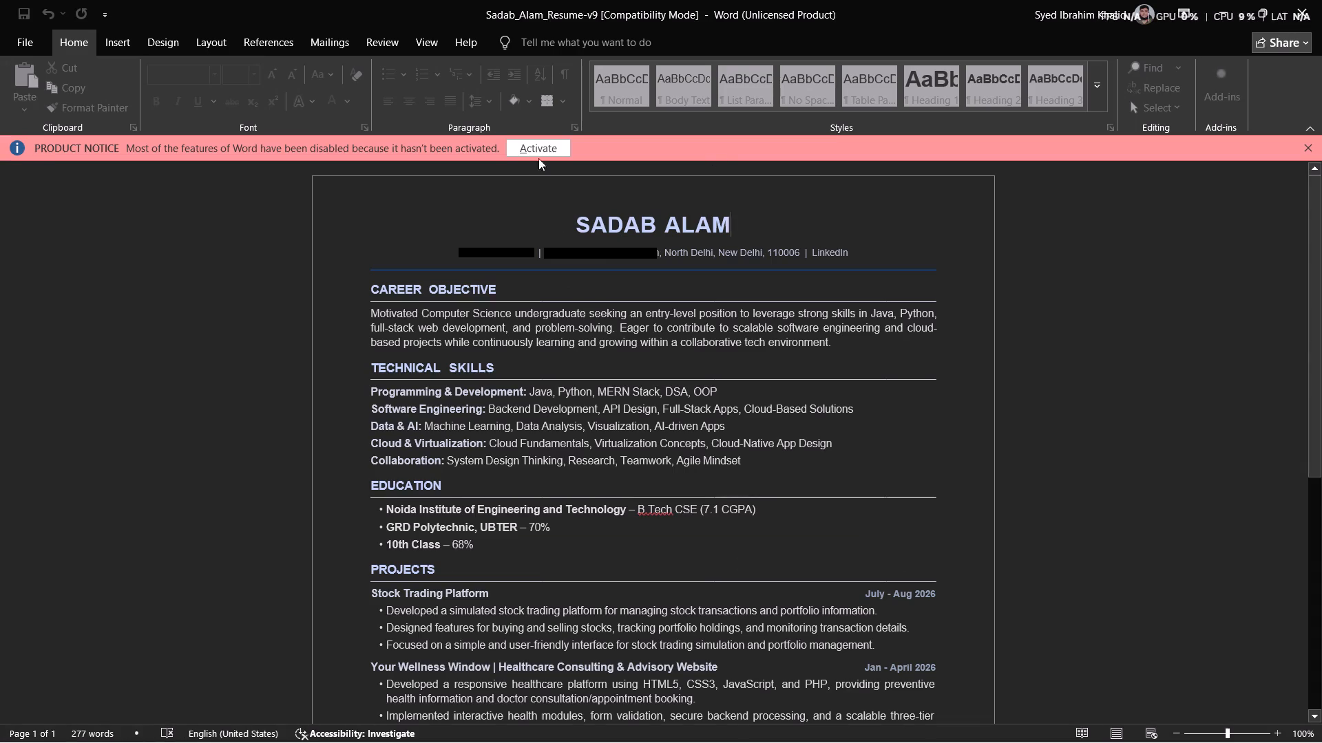
Begin activating Word by choosing the free 30-day trial of Microsoft 365.
click(539, 156)
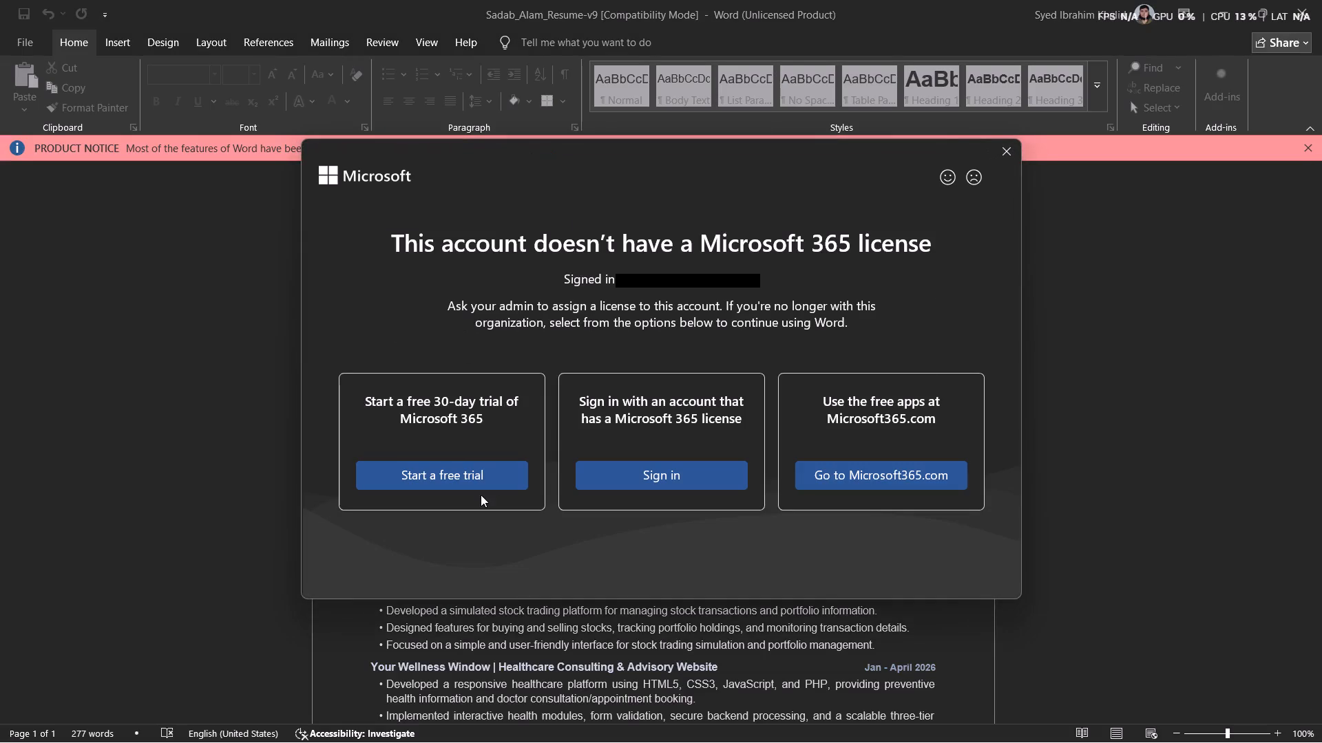
click(481, 477)
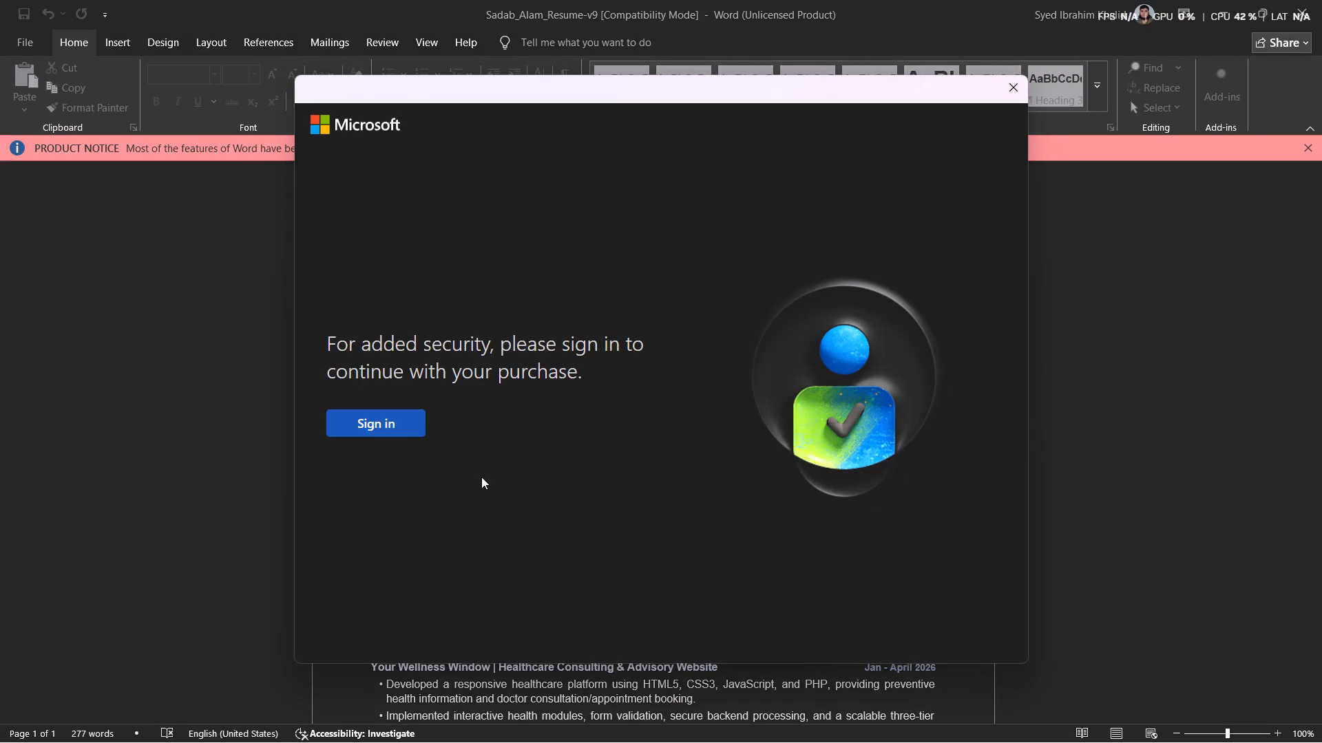
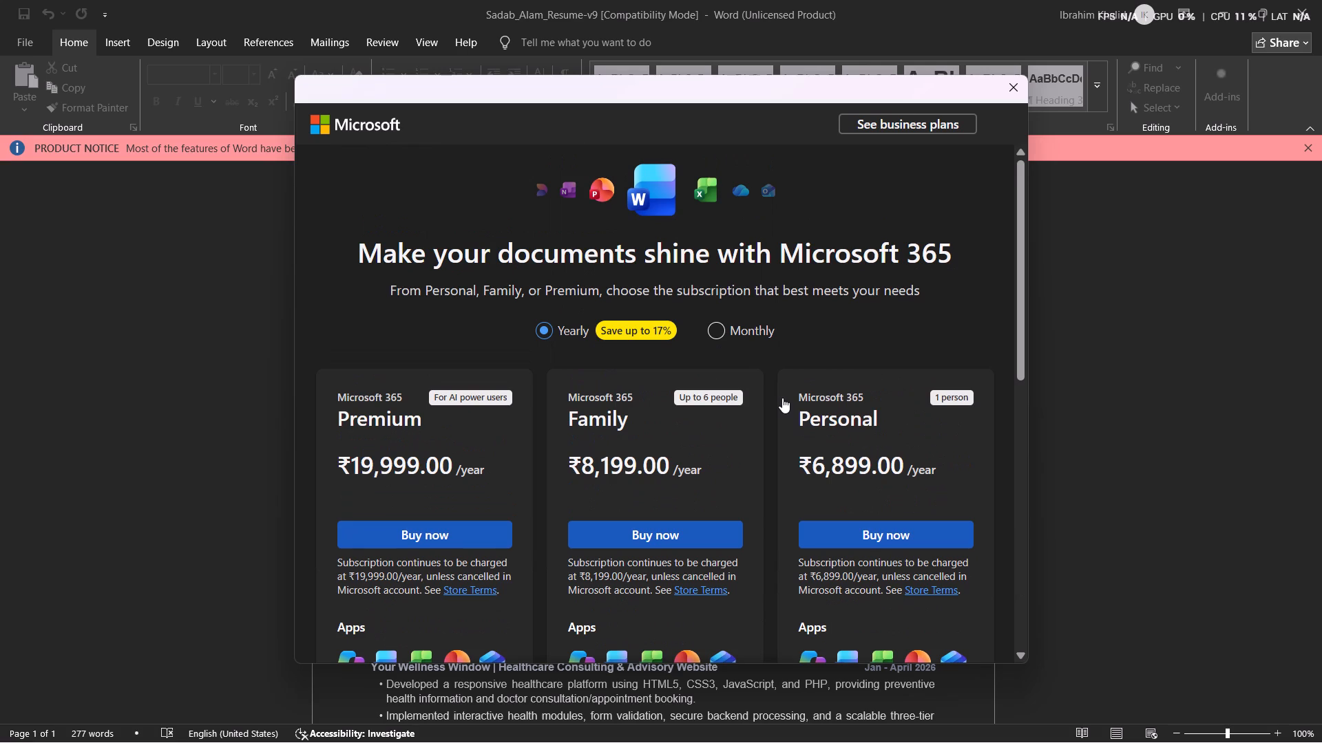
Review the Microsoft 365 Premium, Family and Personal plans and their benefits with monthly billing selected.
scroll(782, 398, up, 1)
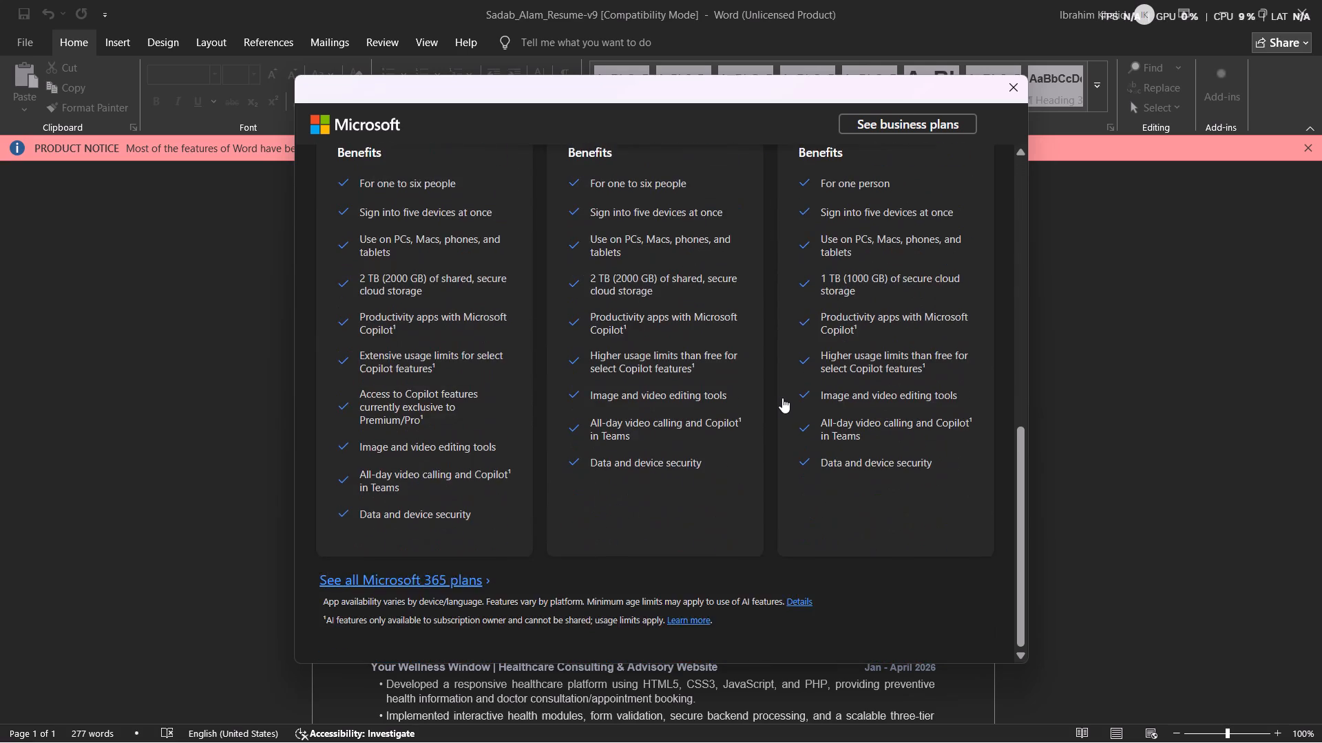
scroll(782, 398, up, 1)
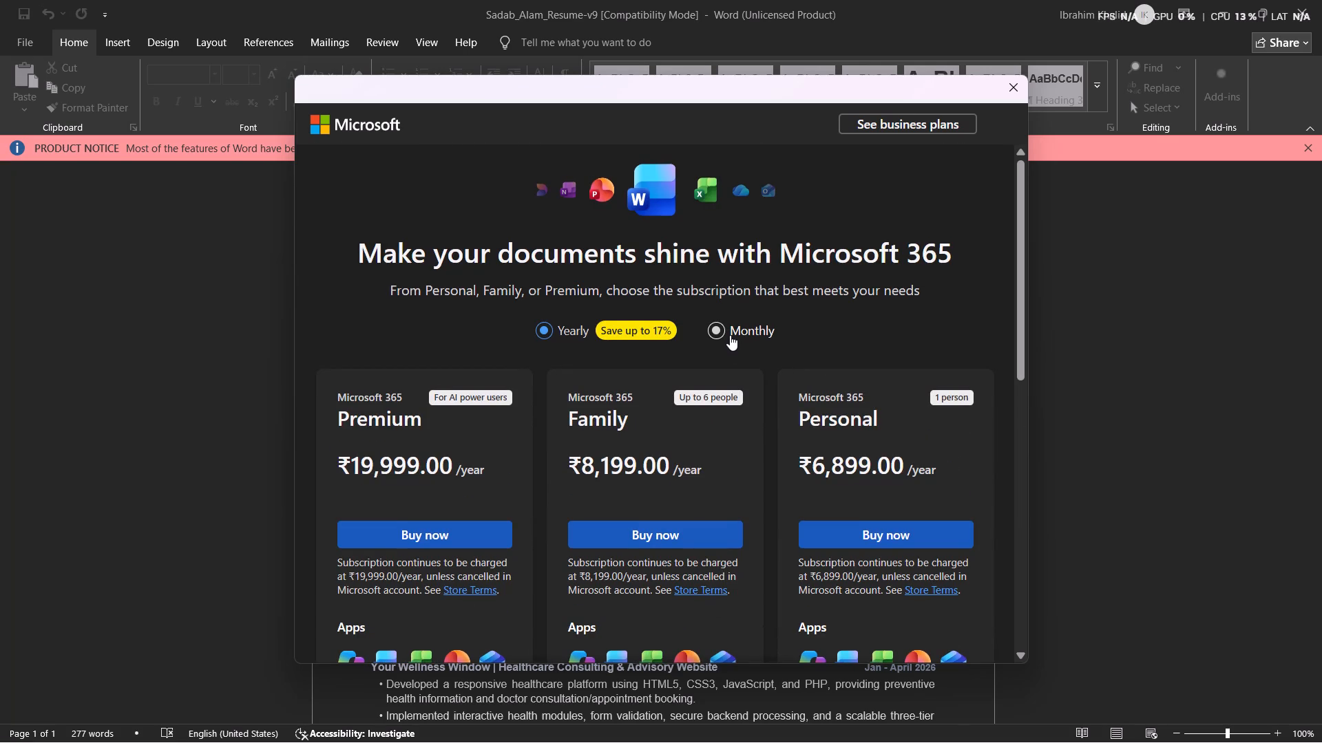
click(725, 325)
scroll(725, 325, down, 1)
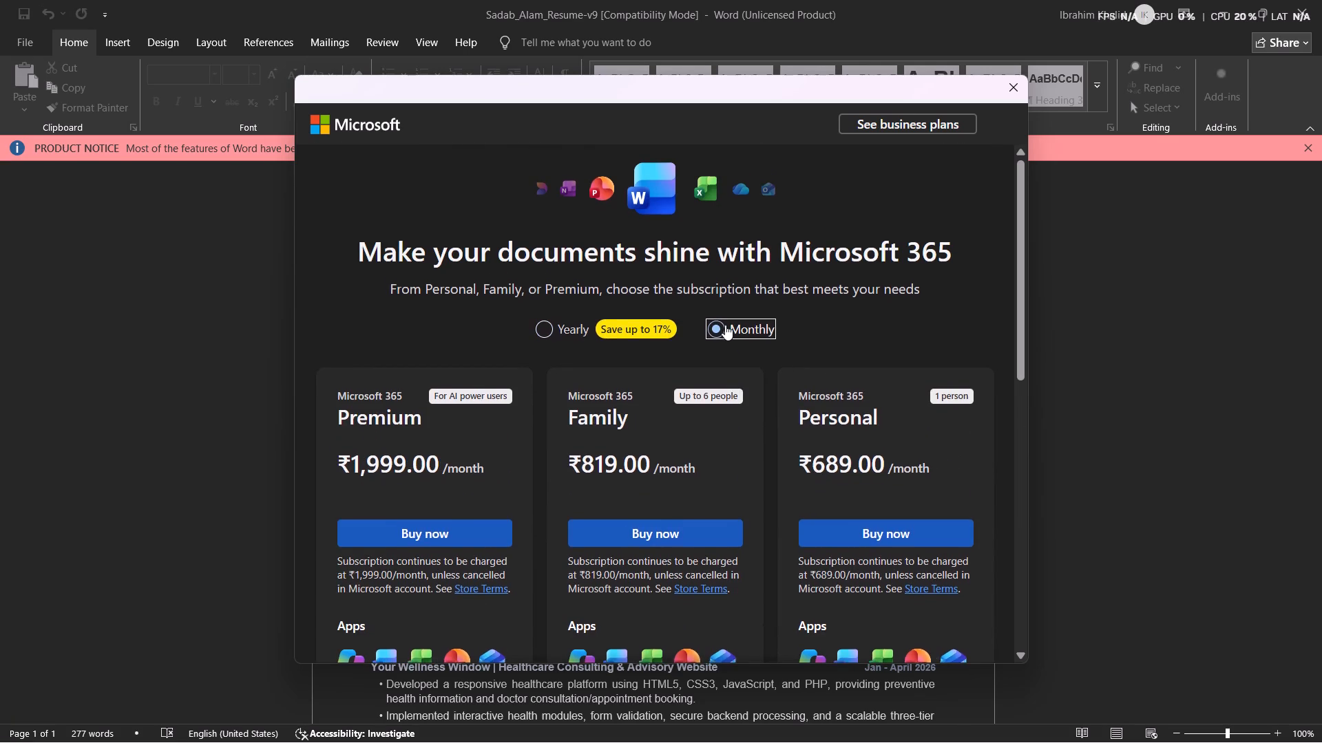
scroll(725, 325, down, 2)
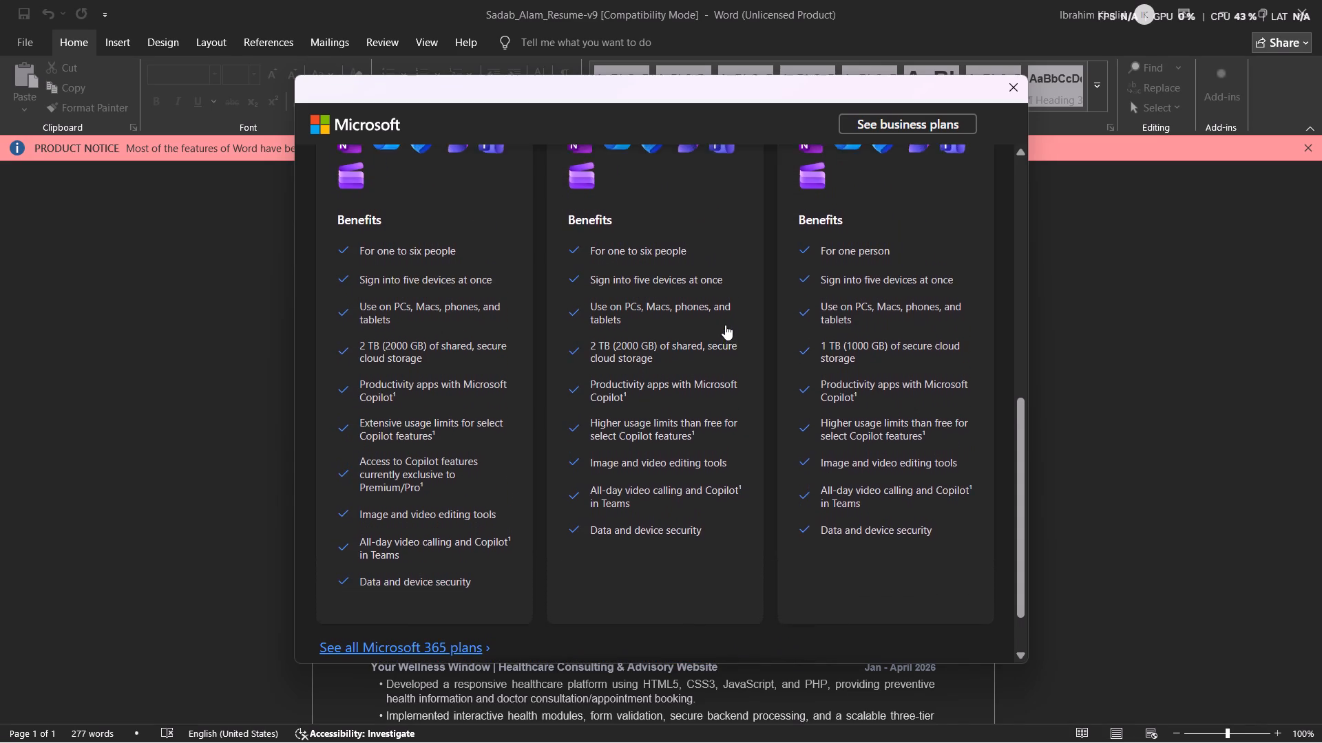
scroll(725, 325, down, 1)
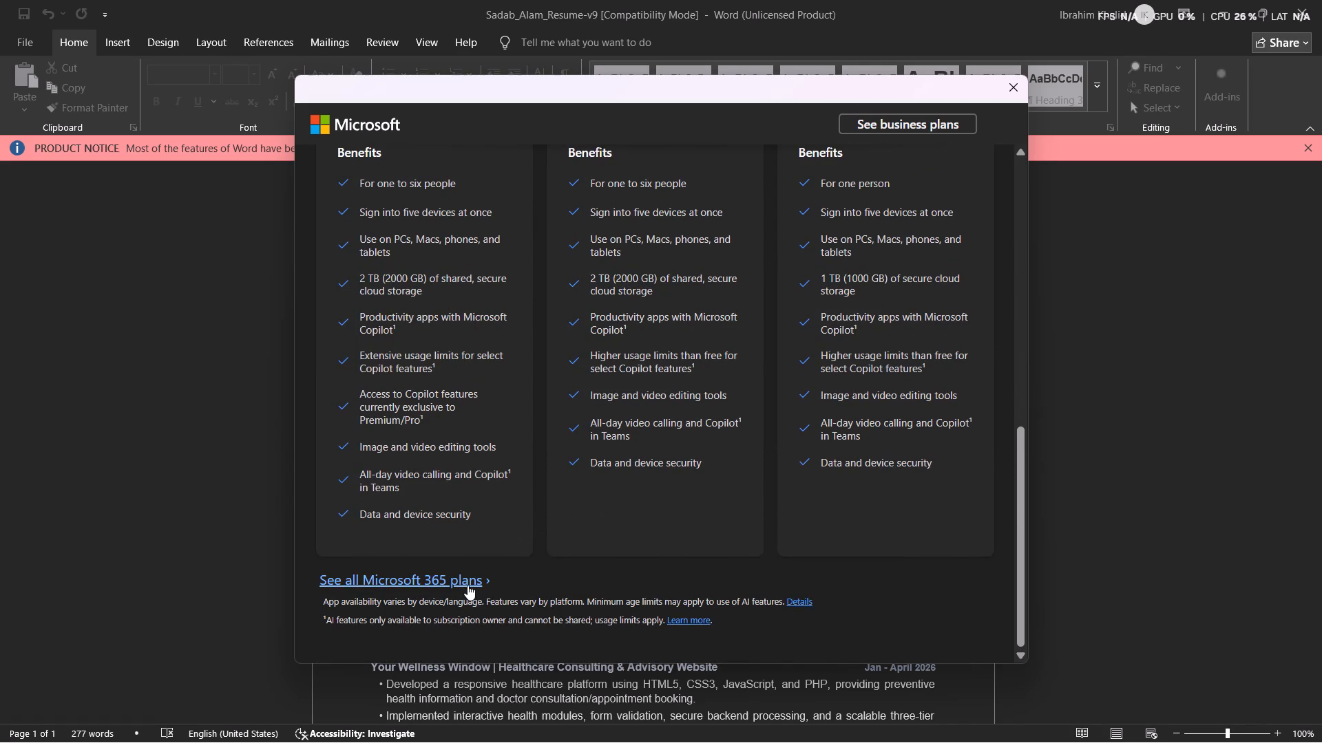
Review the full Microsoft 365 plan comparison in Edge, dismissing its newsletter sign-up, close that page, and leave the plan offer in Word.
click(468, 585)
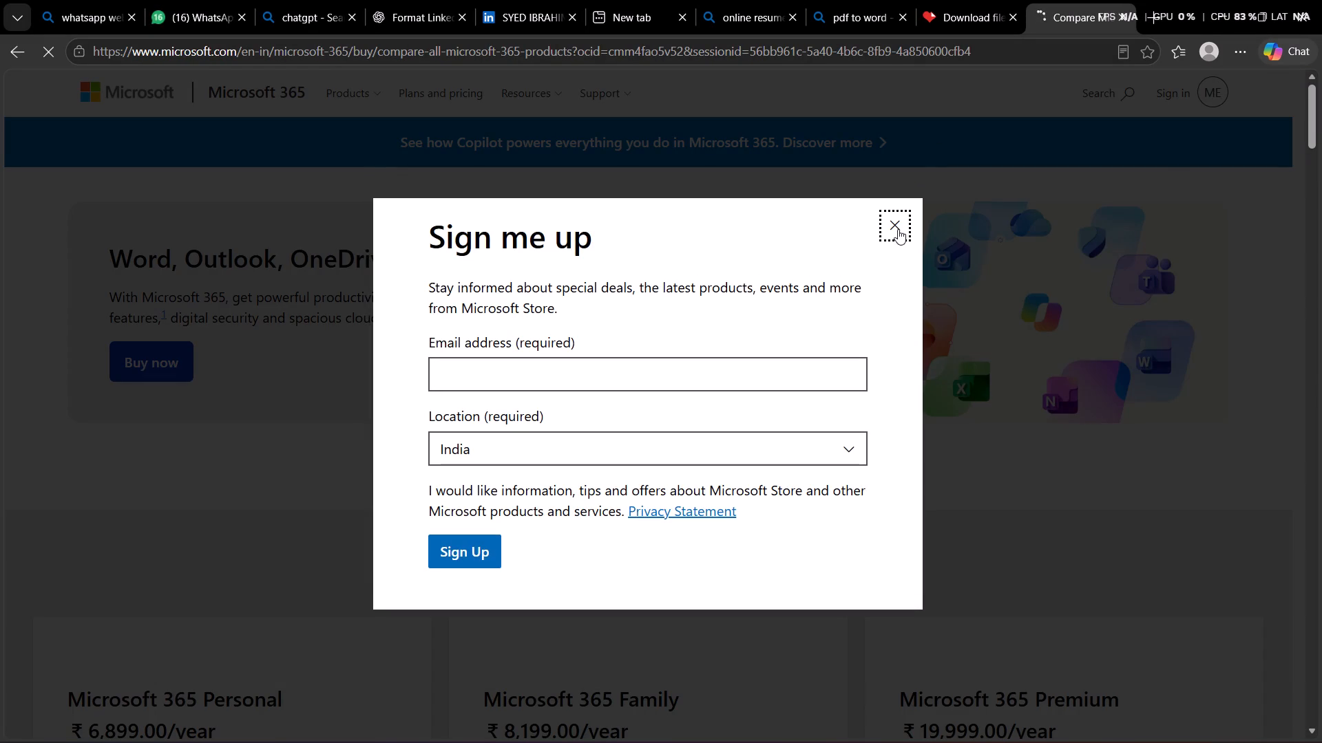
click(897, 228)
scroll(897, 228, down, 6)
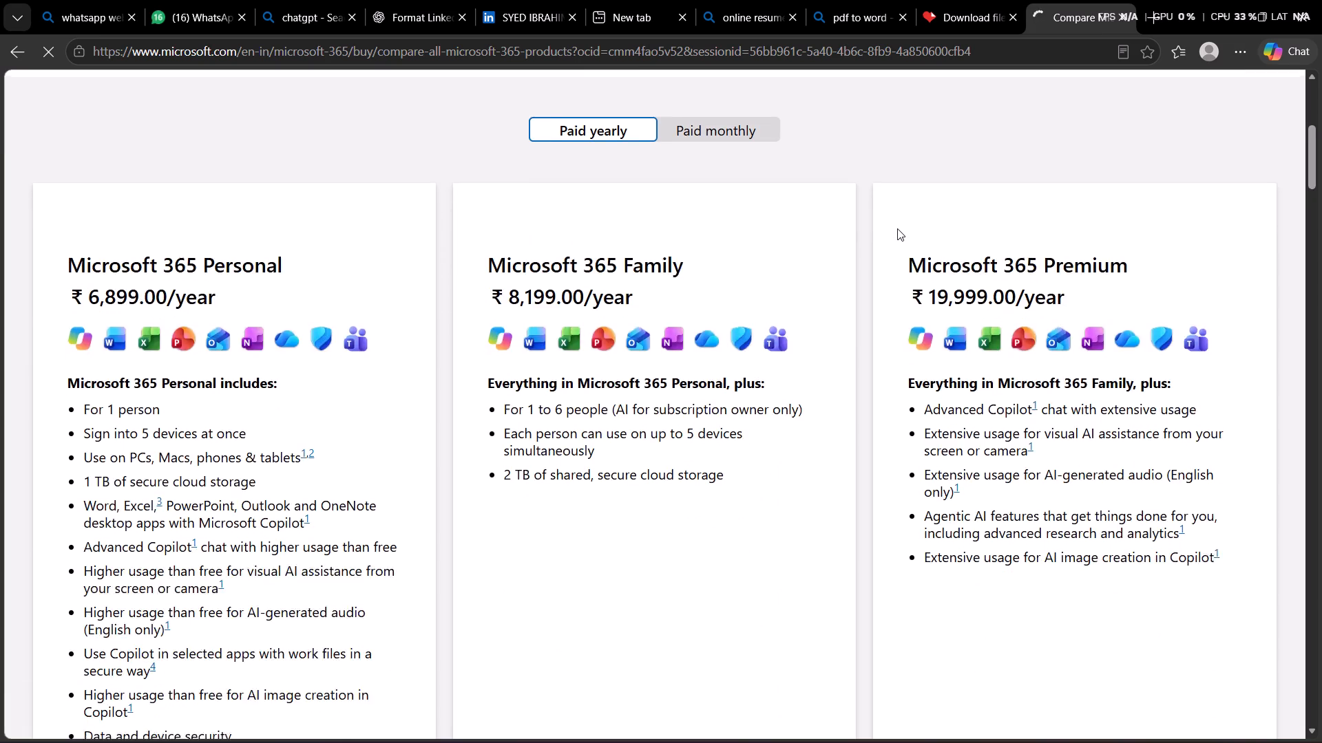
scroll(897, 228, down, 1)
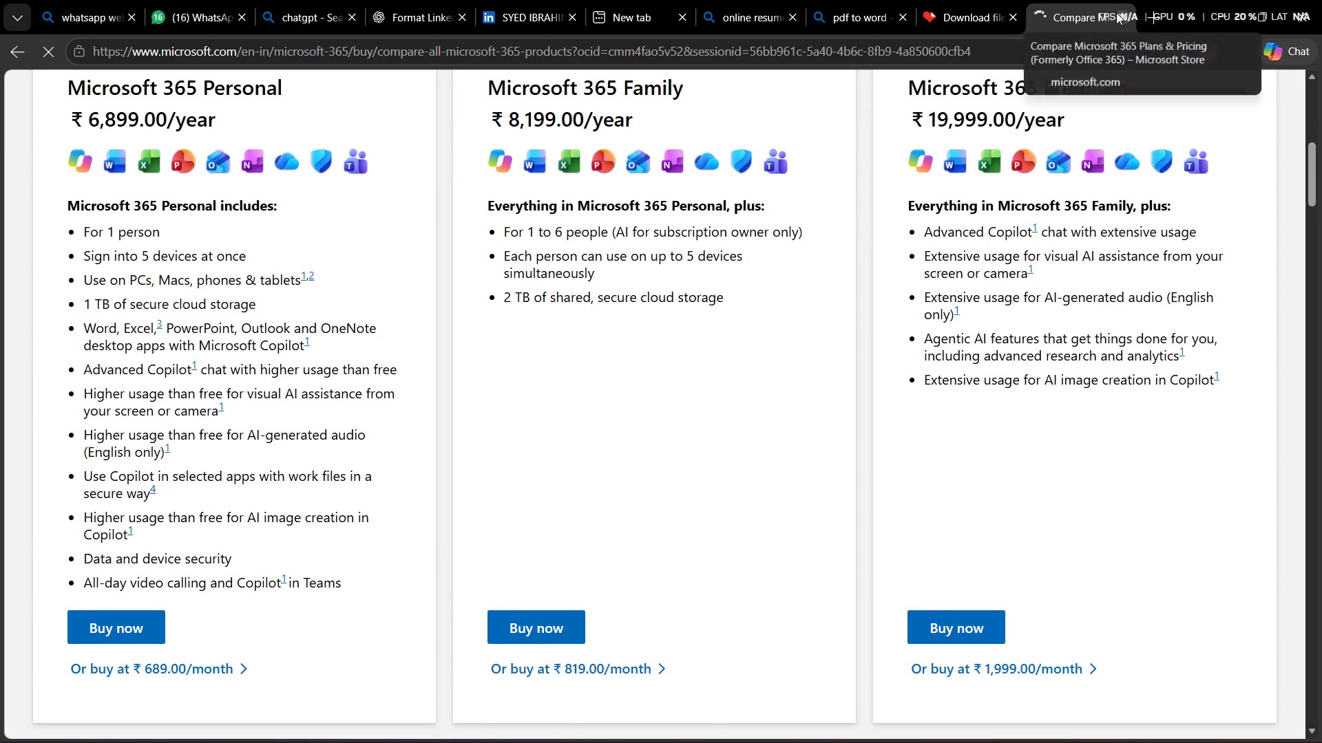
click(1116, 12)
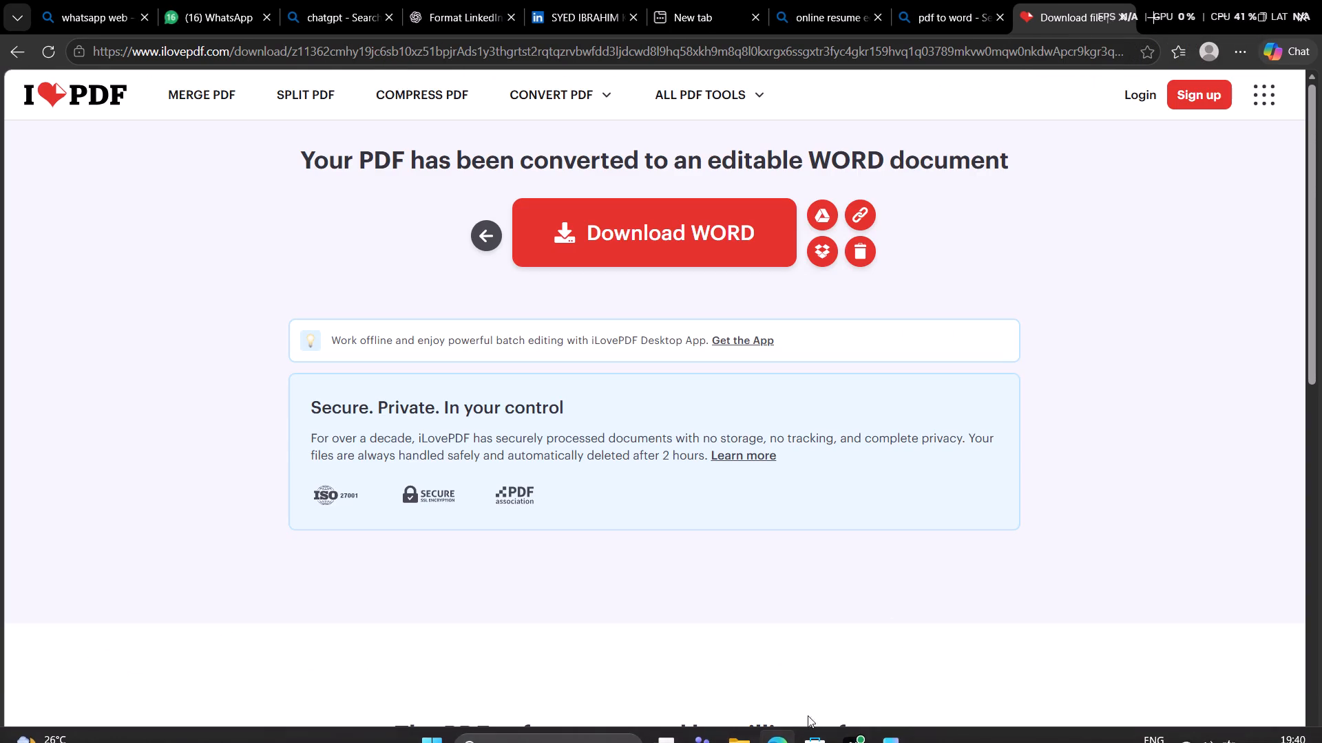
click(901, 717)
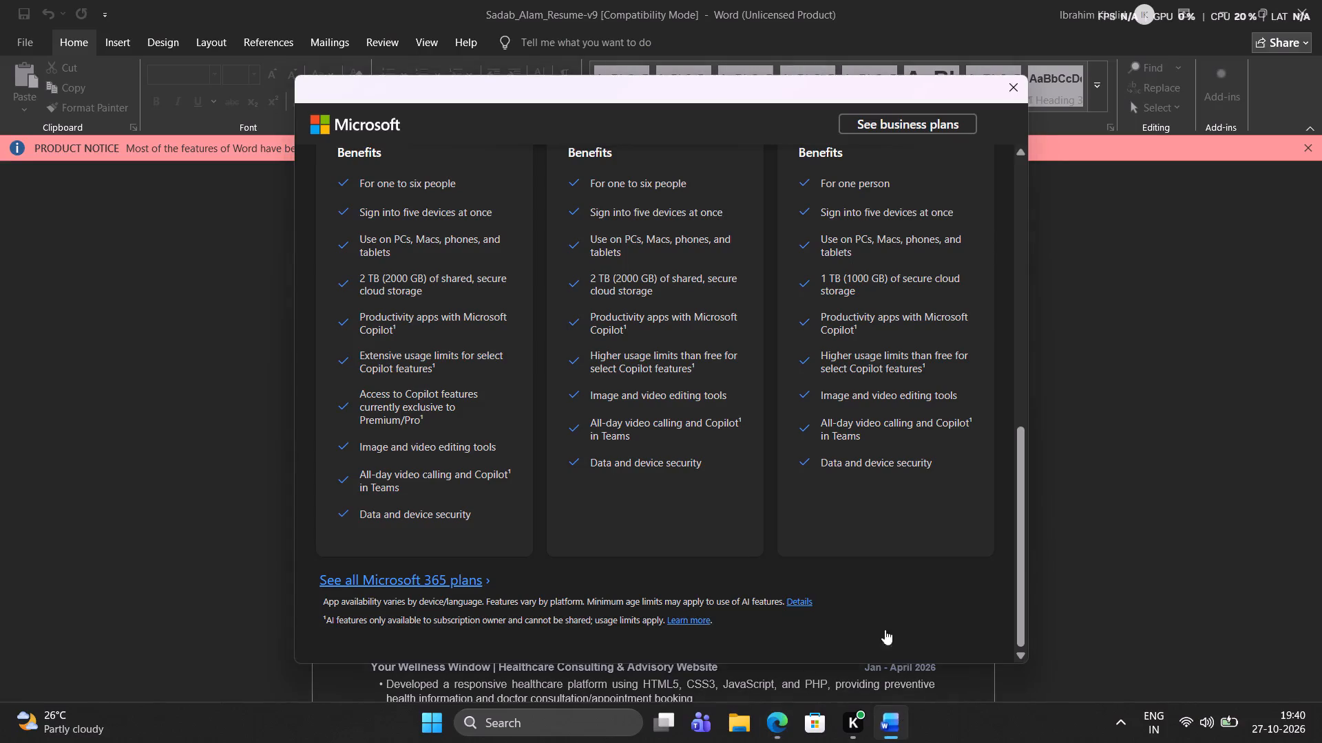
click(1003, 80)
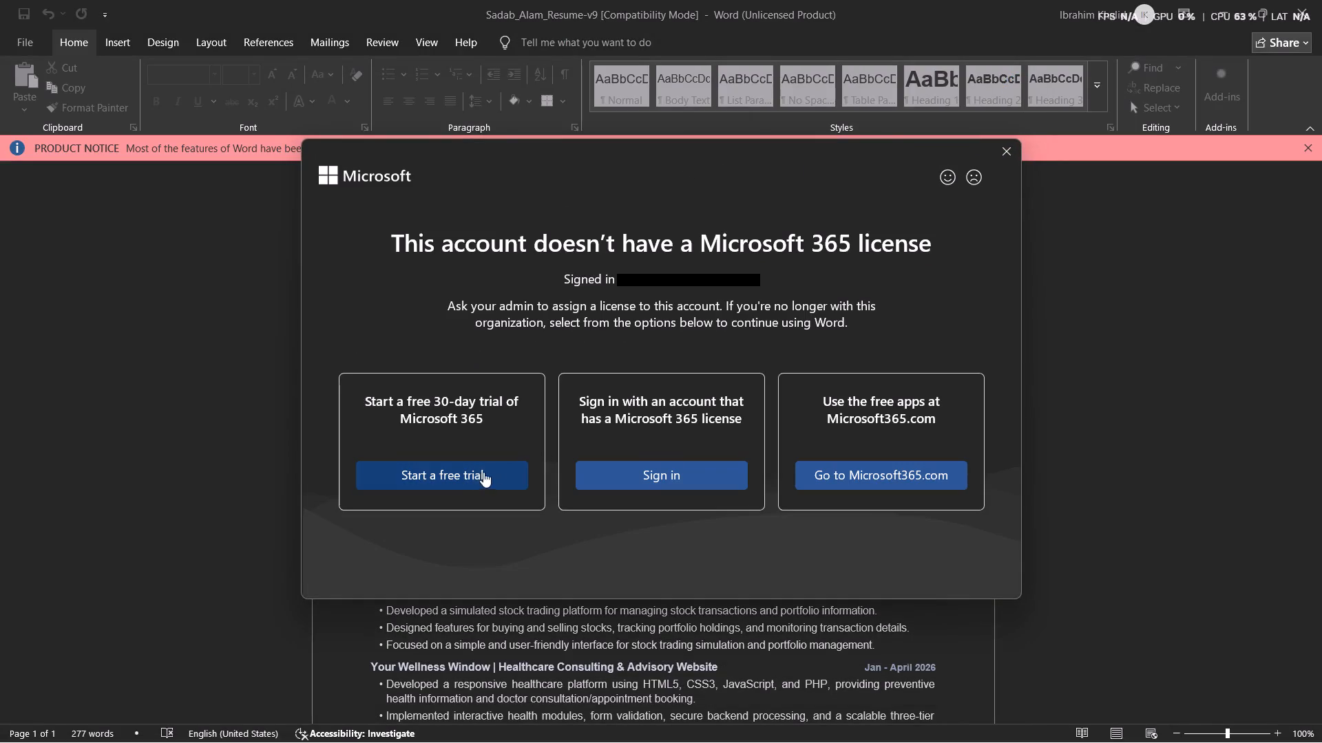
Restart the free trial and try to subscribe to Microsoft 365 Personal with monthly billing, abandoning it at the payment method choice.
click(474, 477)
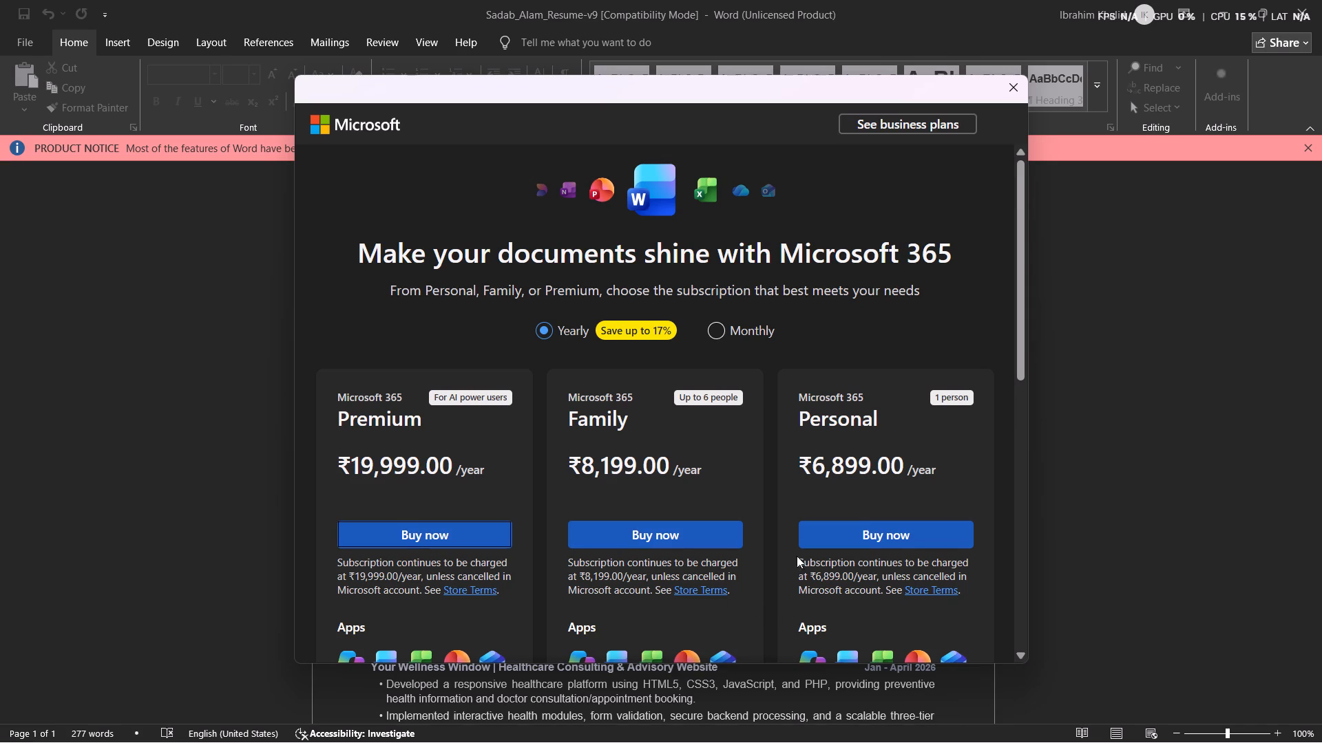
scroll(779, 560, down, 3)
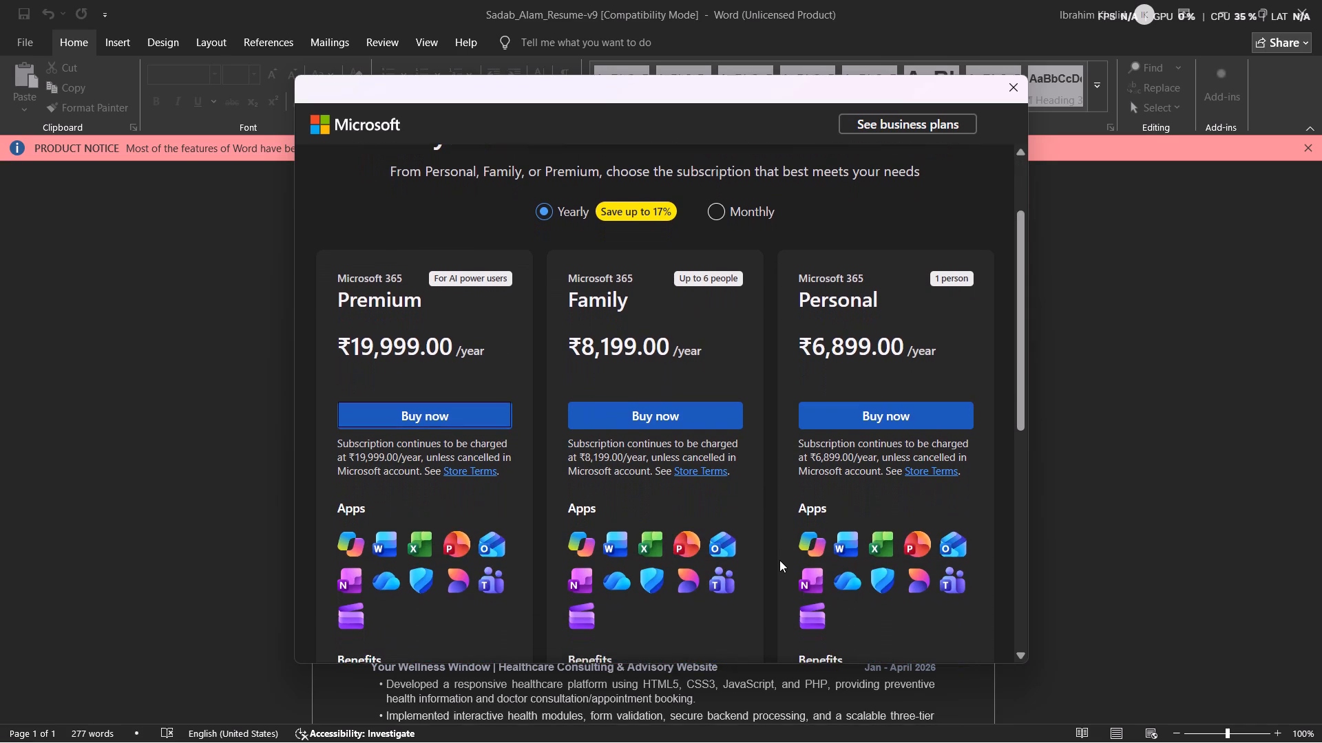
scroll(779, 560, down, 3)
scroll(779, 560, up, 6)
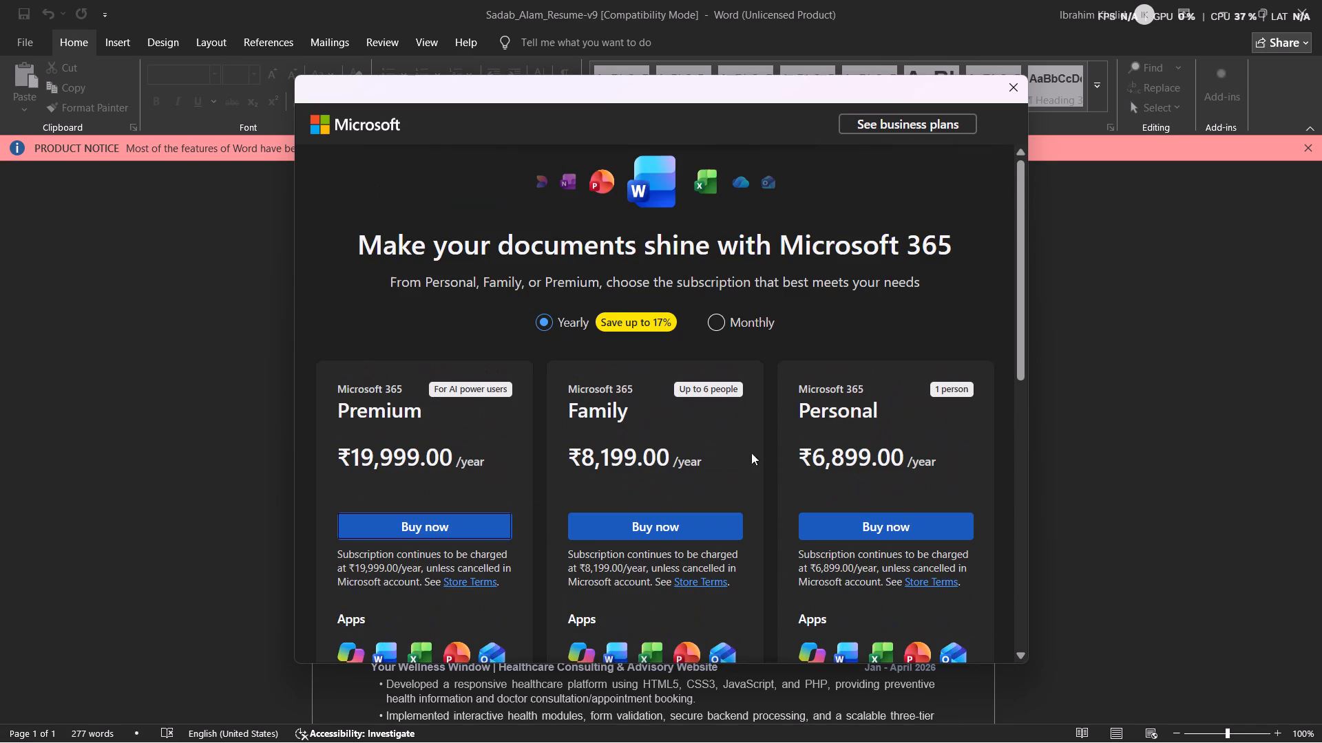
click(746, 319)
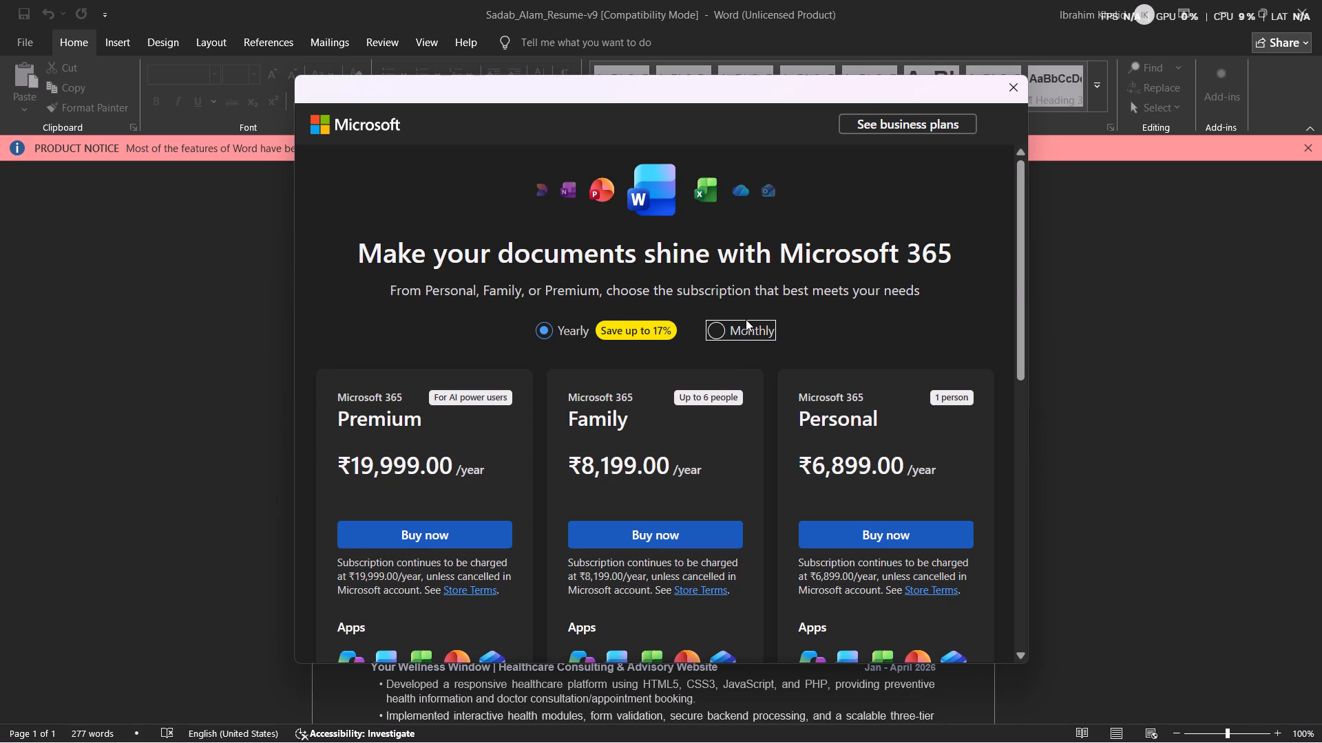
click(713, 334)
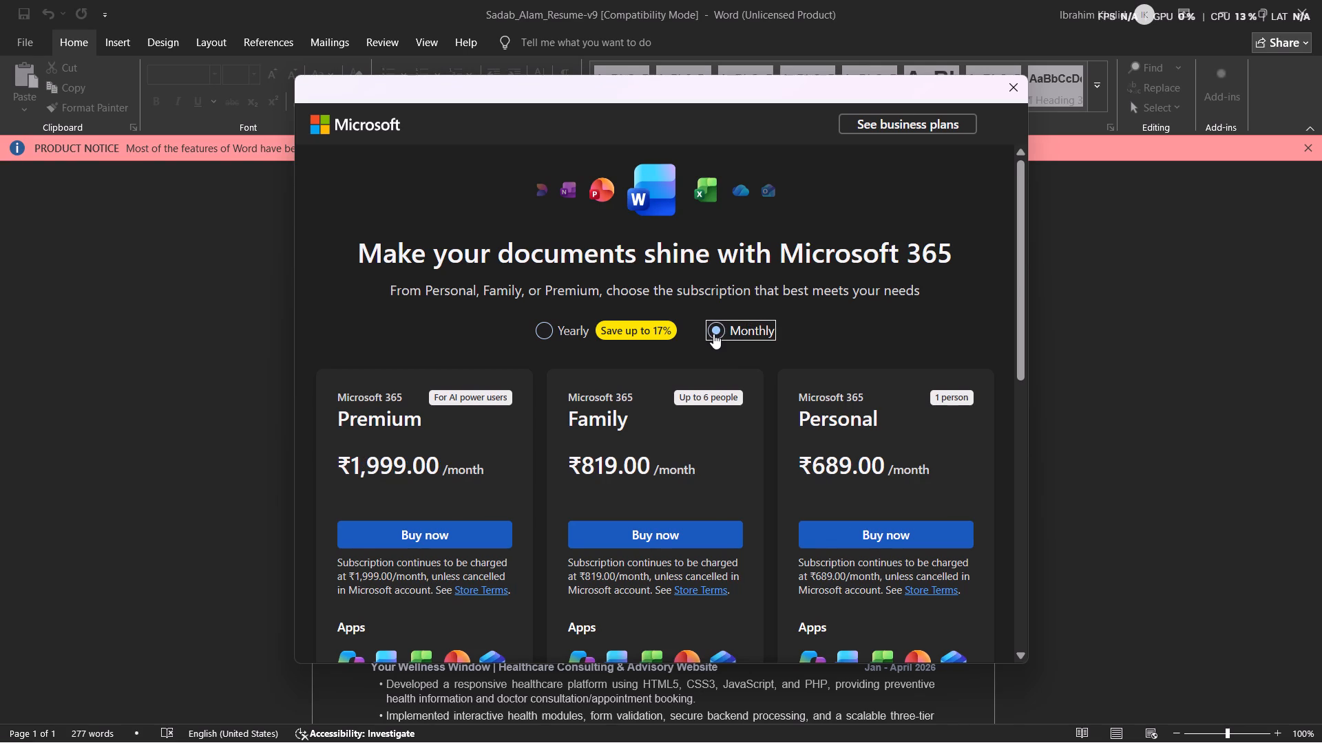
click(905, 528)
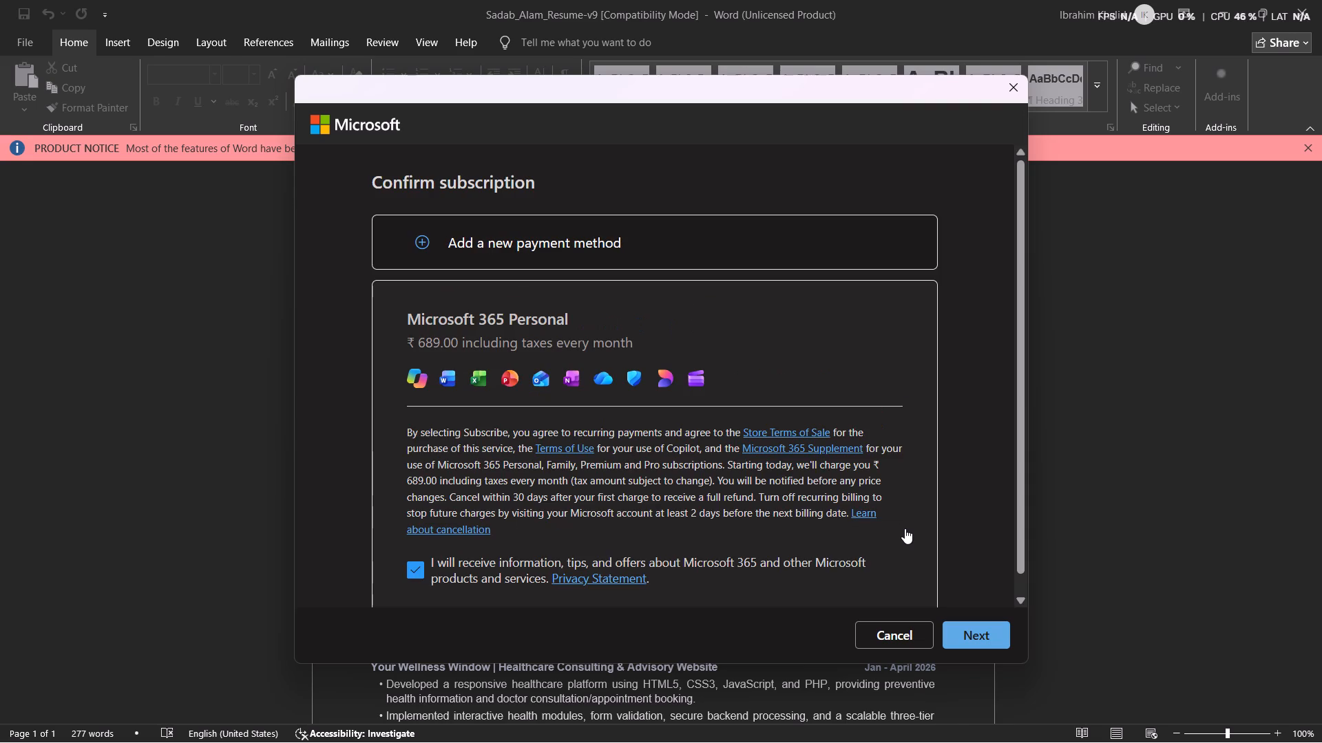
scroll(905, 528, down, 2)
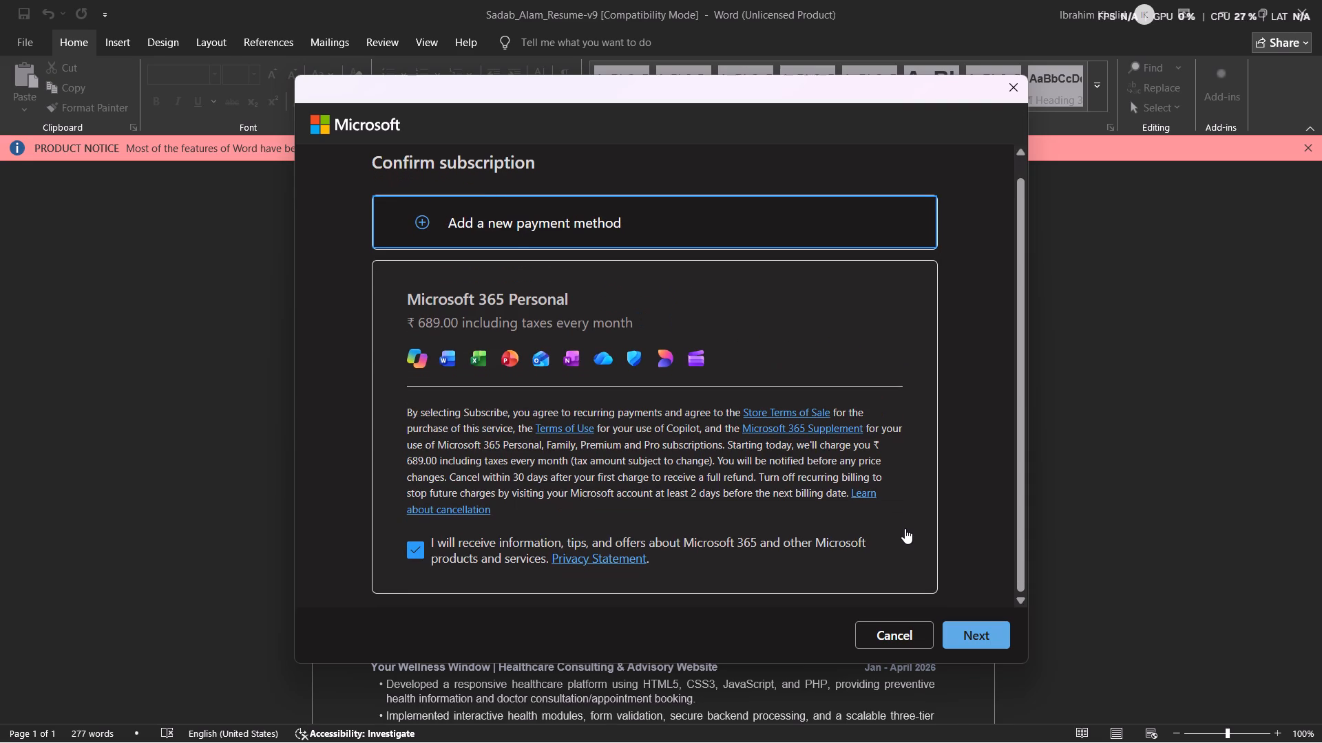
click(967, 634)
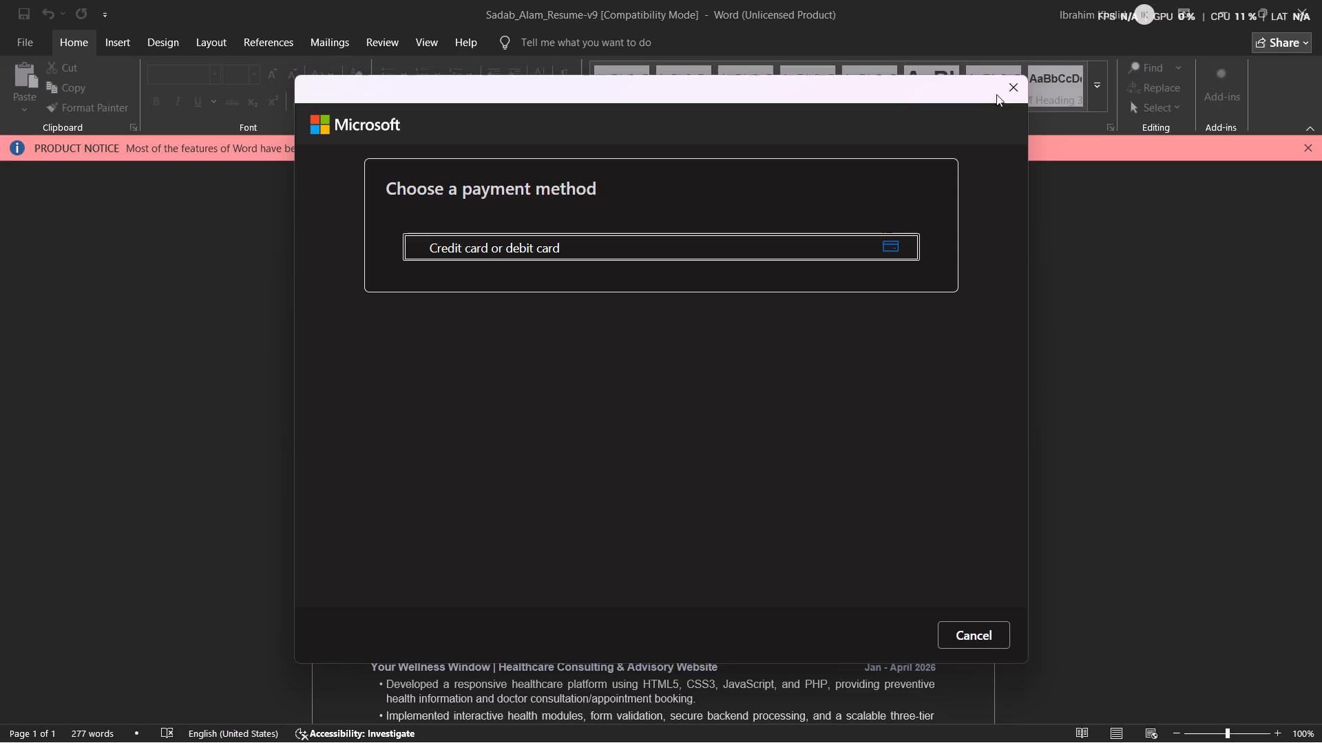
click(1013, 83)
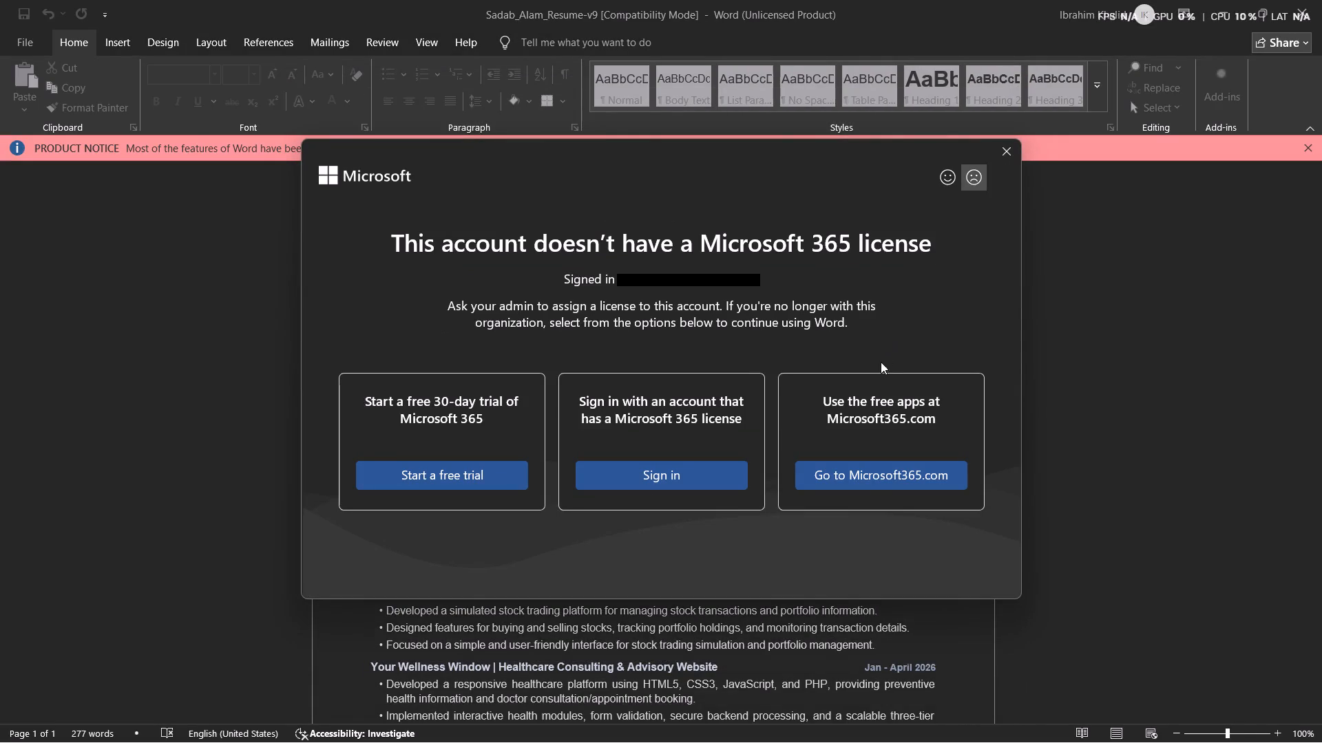
Choose the free apps at Microsoft365.com instead, opening the site in Edge.
click(880, 474)
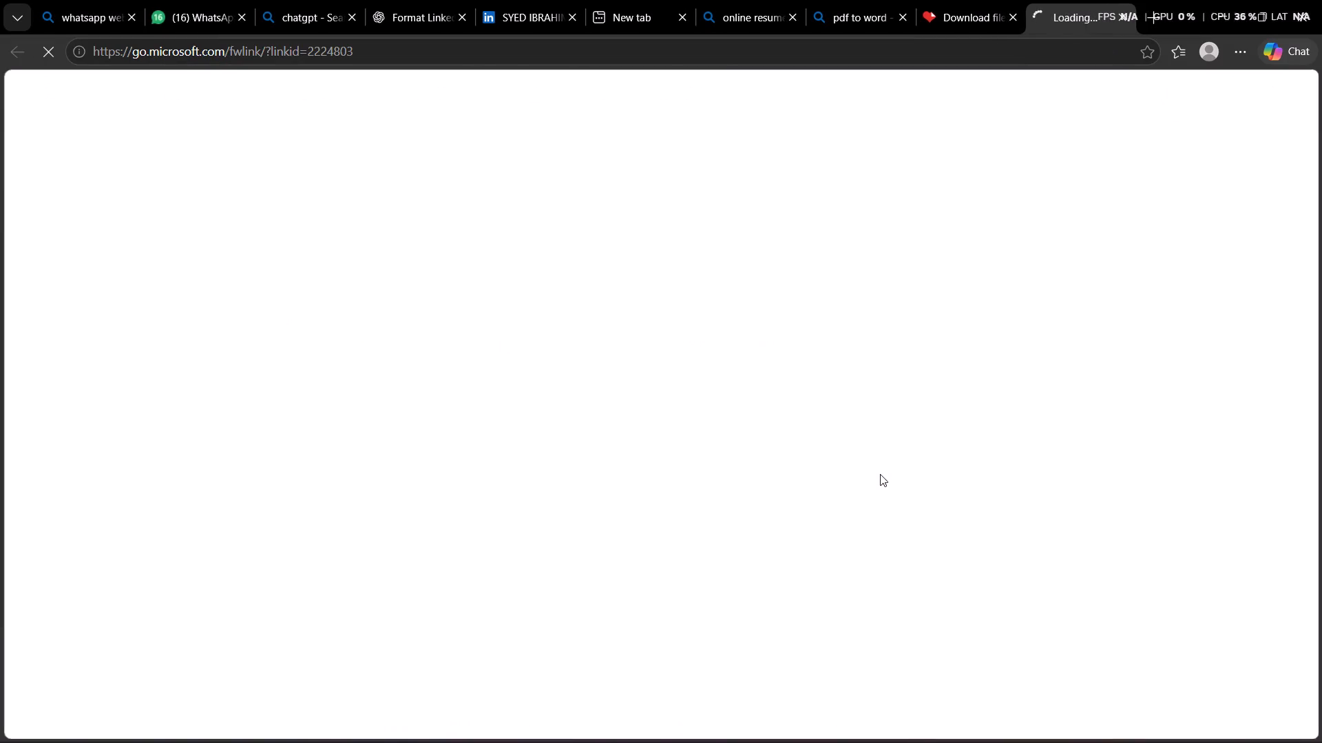
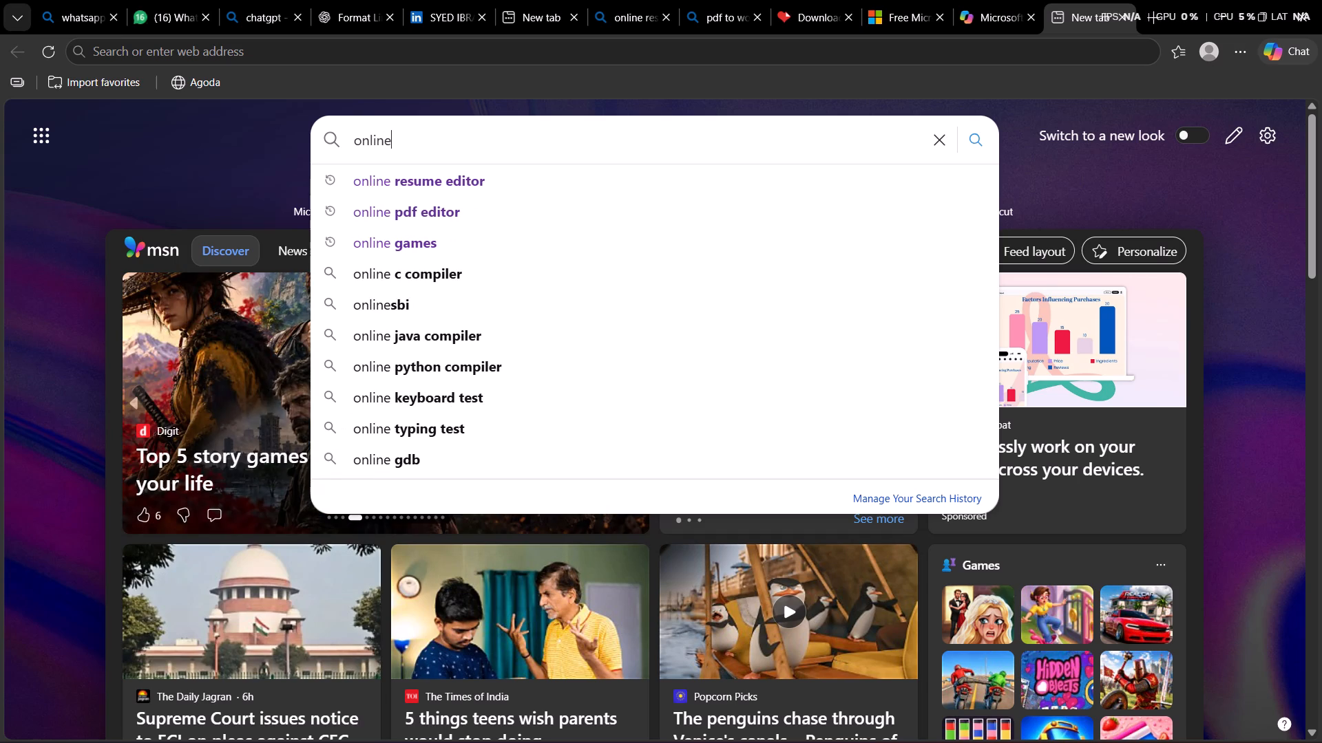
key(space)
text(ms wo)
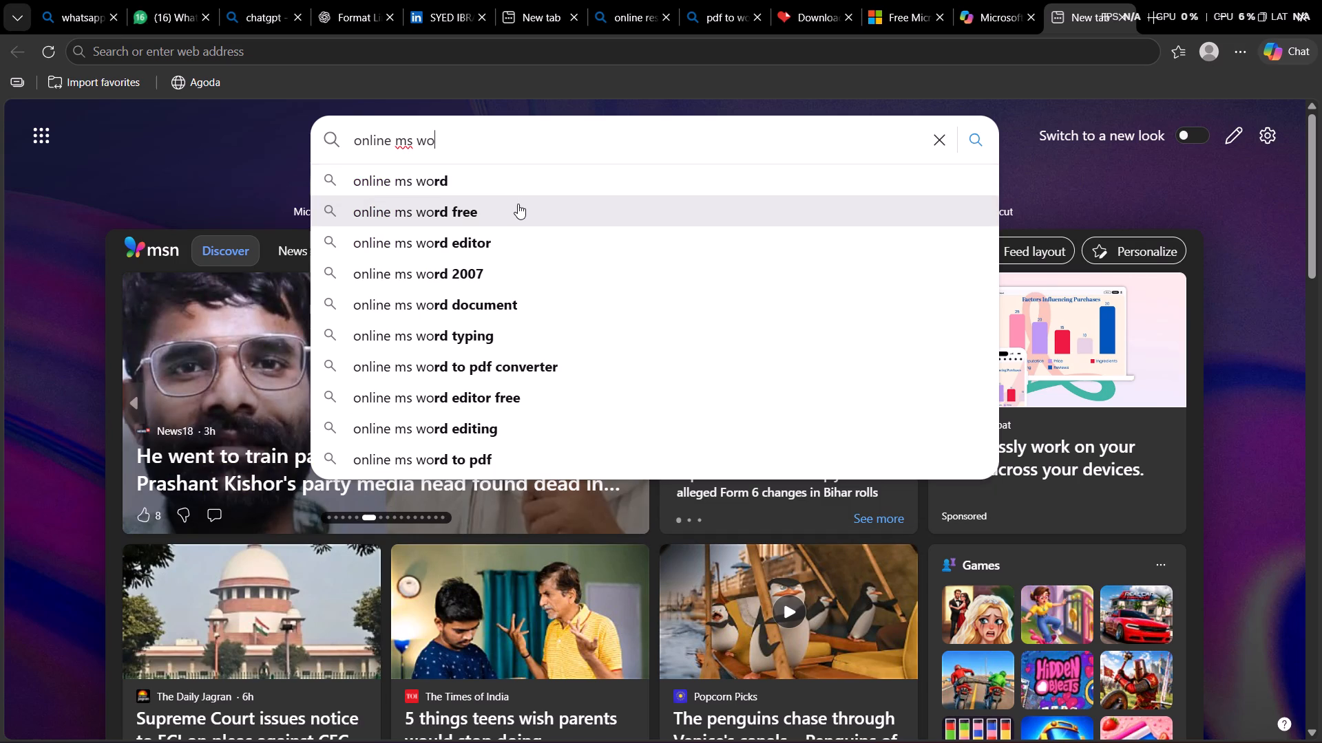
click(454, 213)
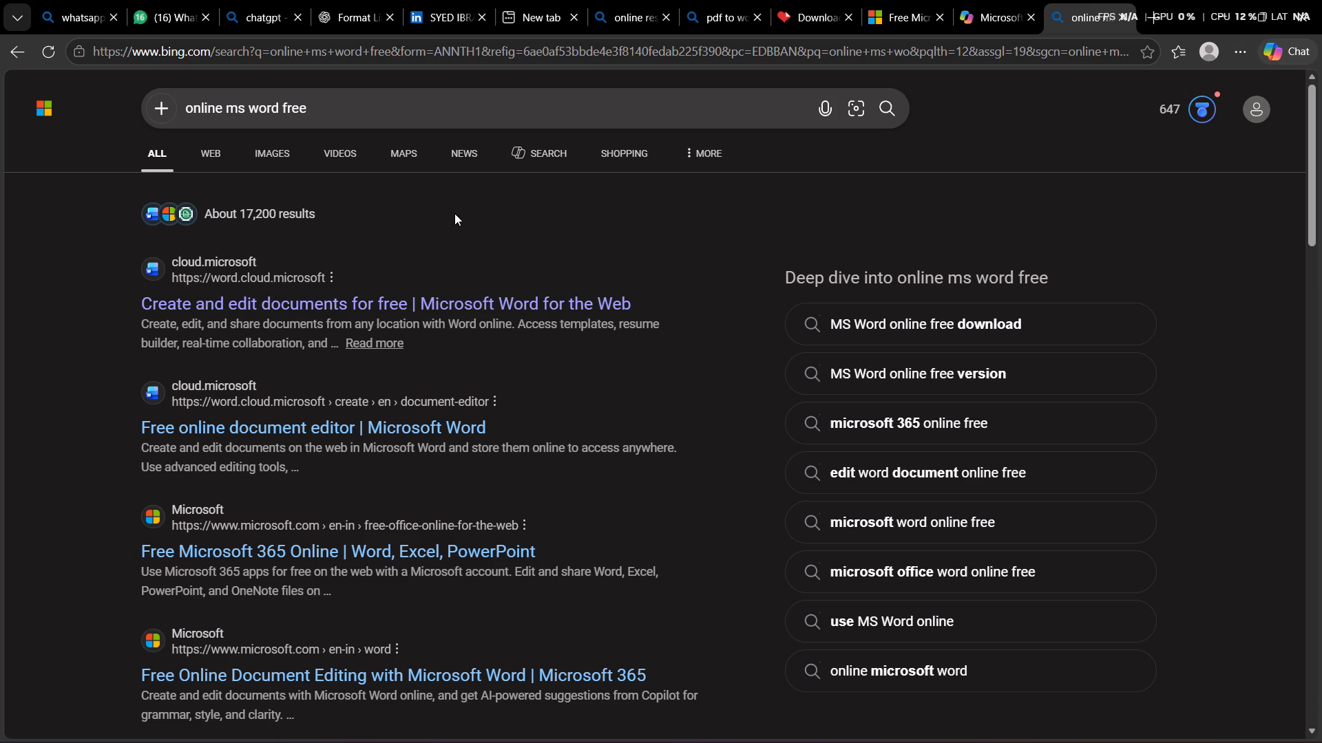
Look through the search results and open Microsoft's "Free online document editor | Microsoft Word" page.
scroll(393, 432, down, 1)
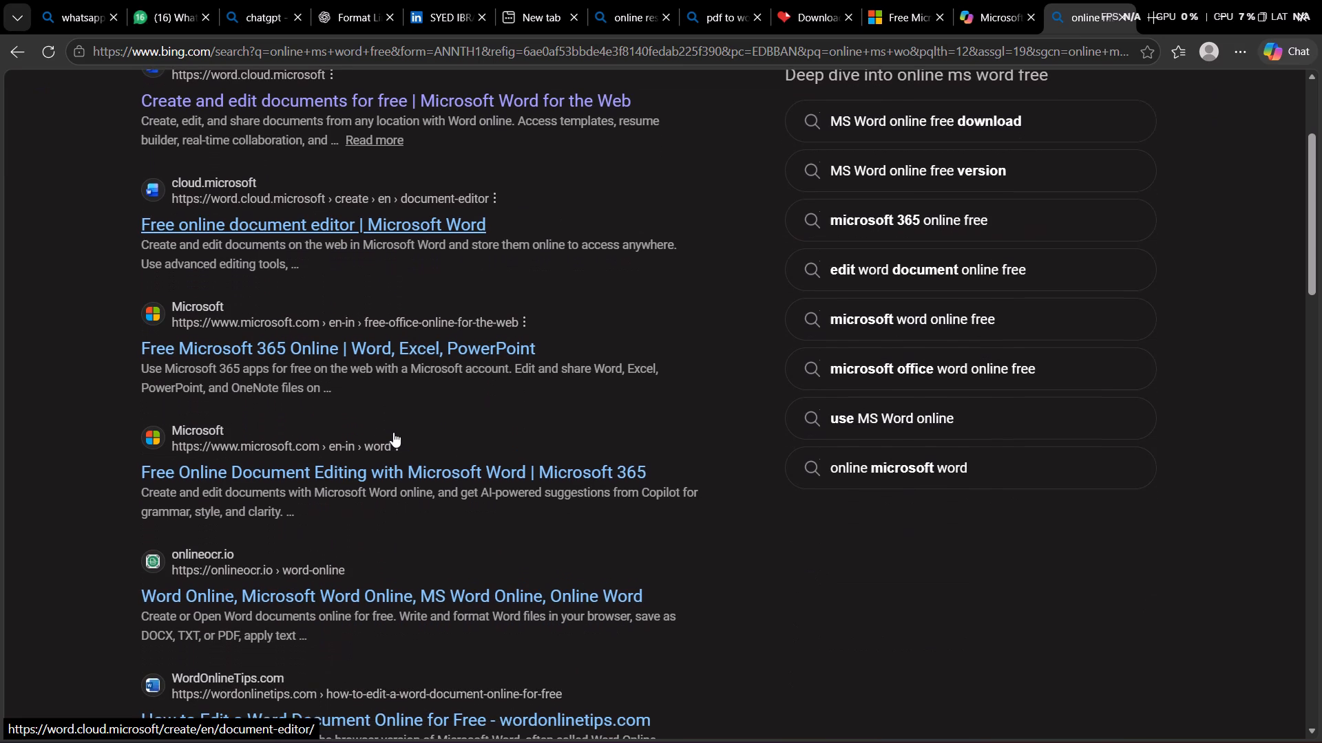
scroll(393, 432, down, 2)
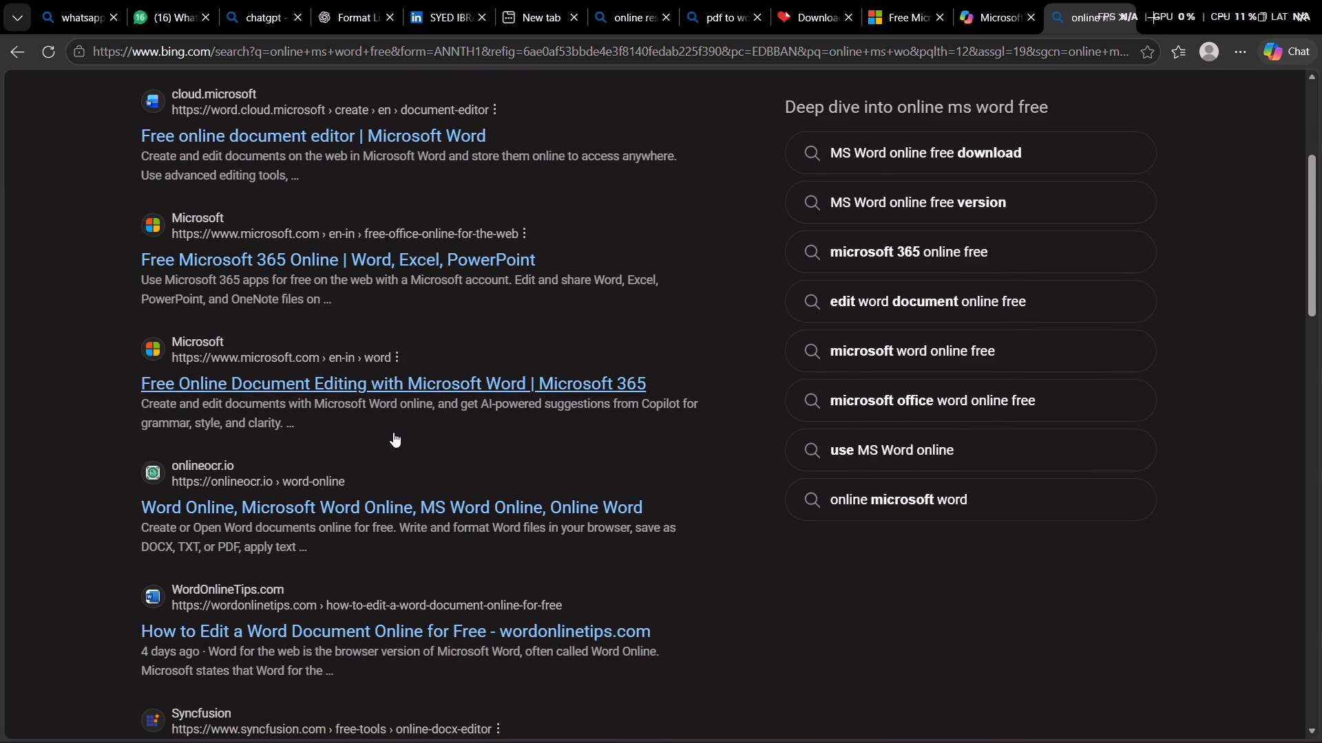
scroll(393, 432, down, 5)
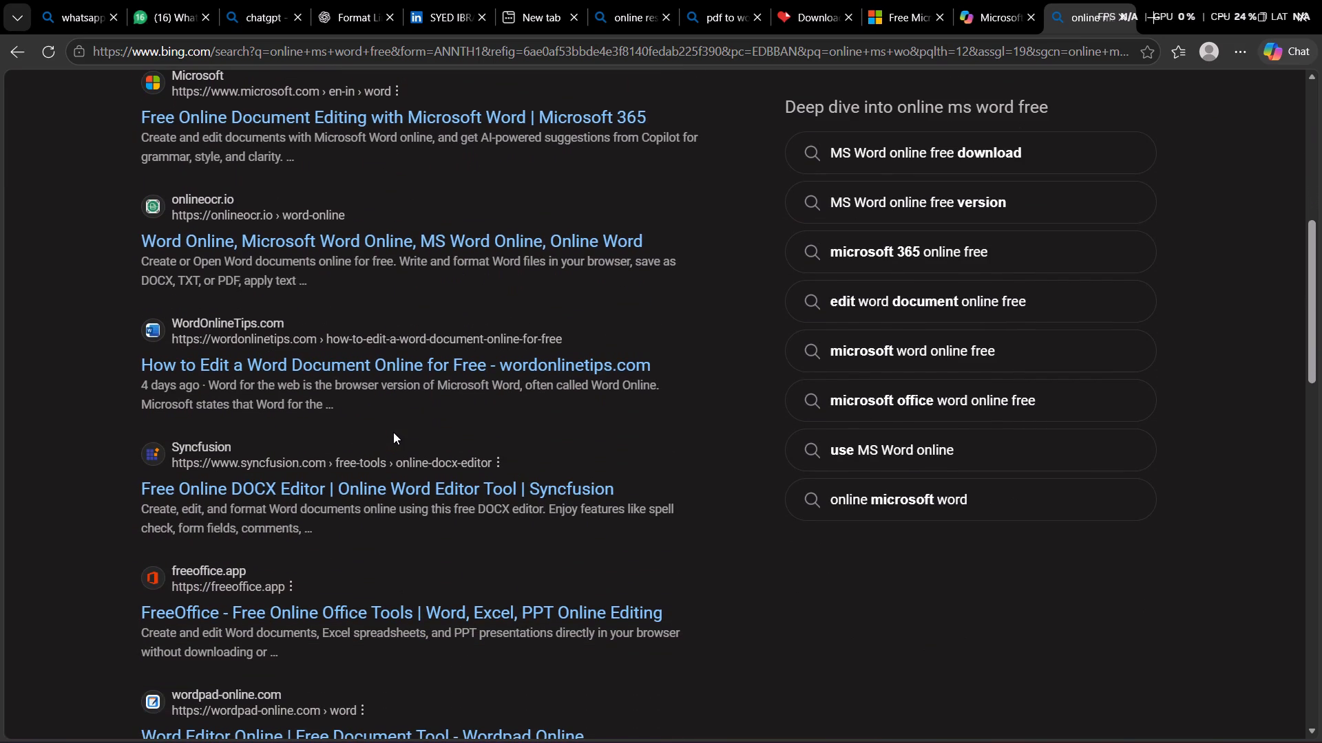
scroll(393, 432, down, 3)
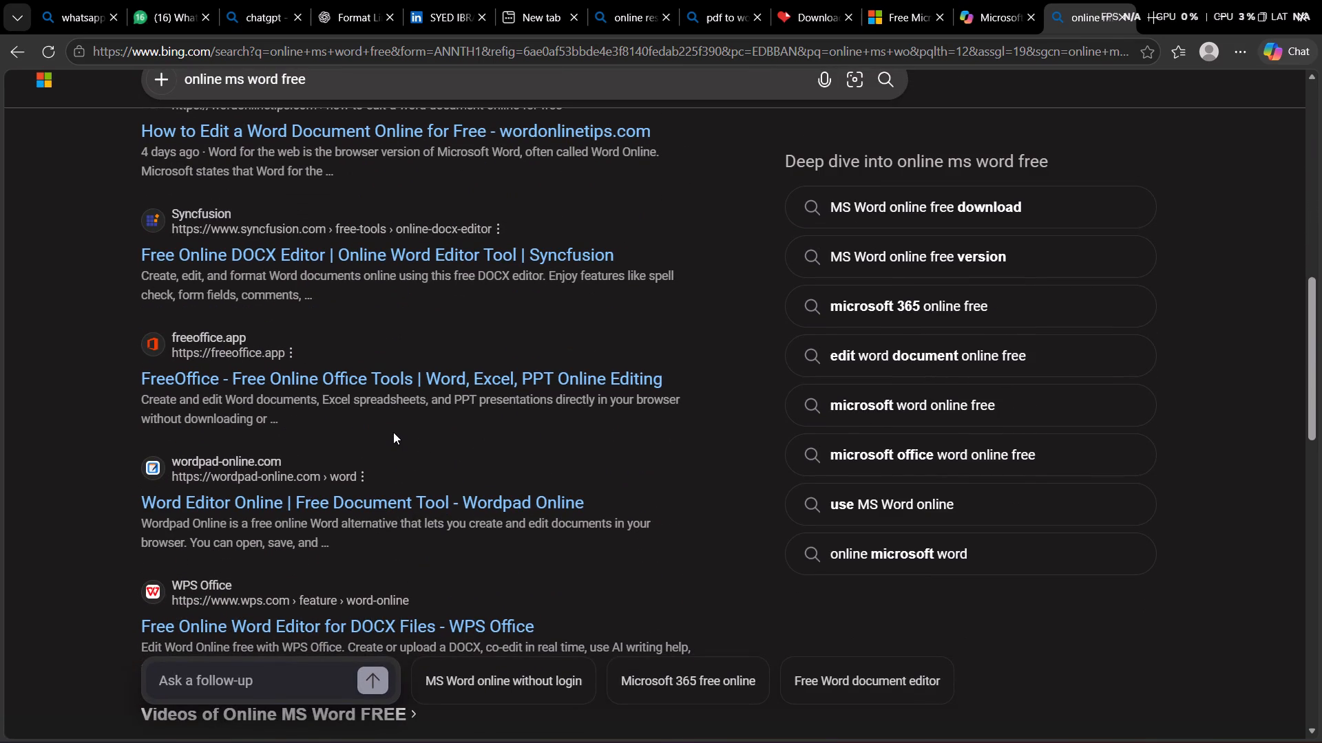
scroll(393, 432, up, 8)
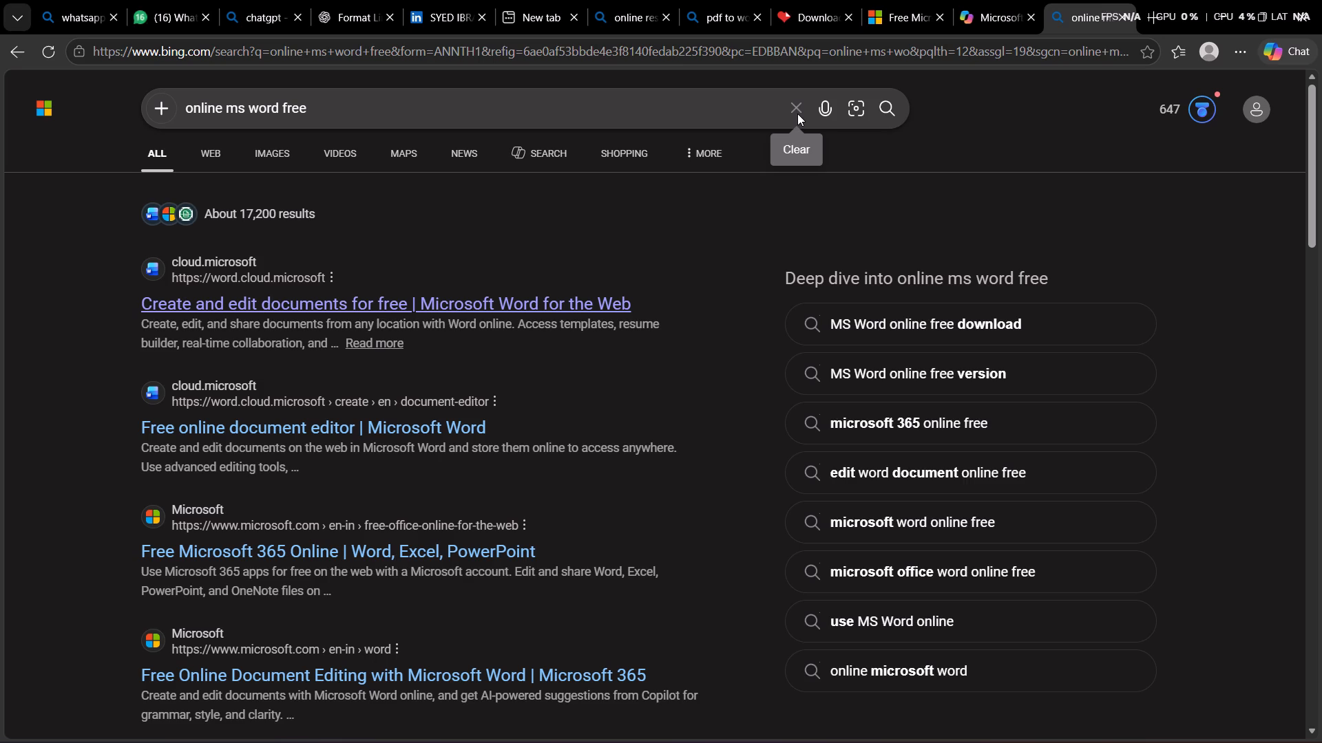
click(442, 435)
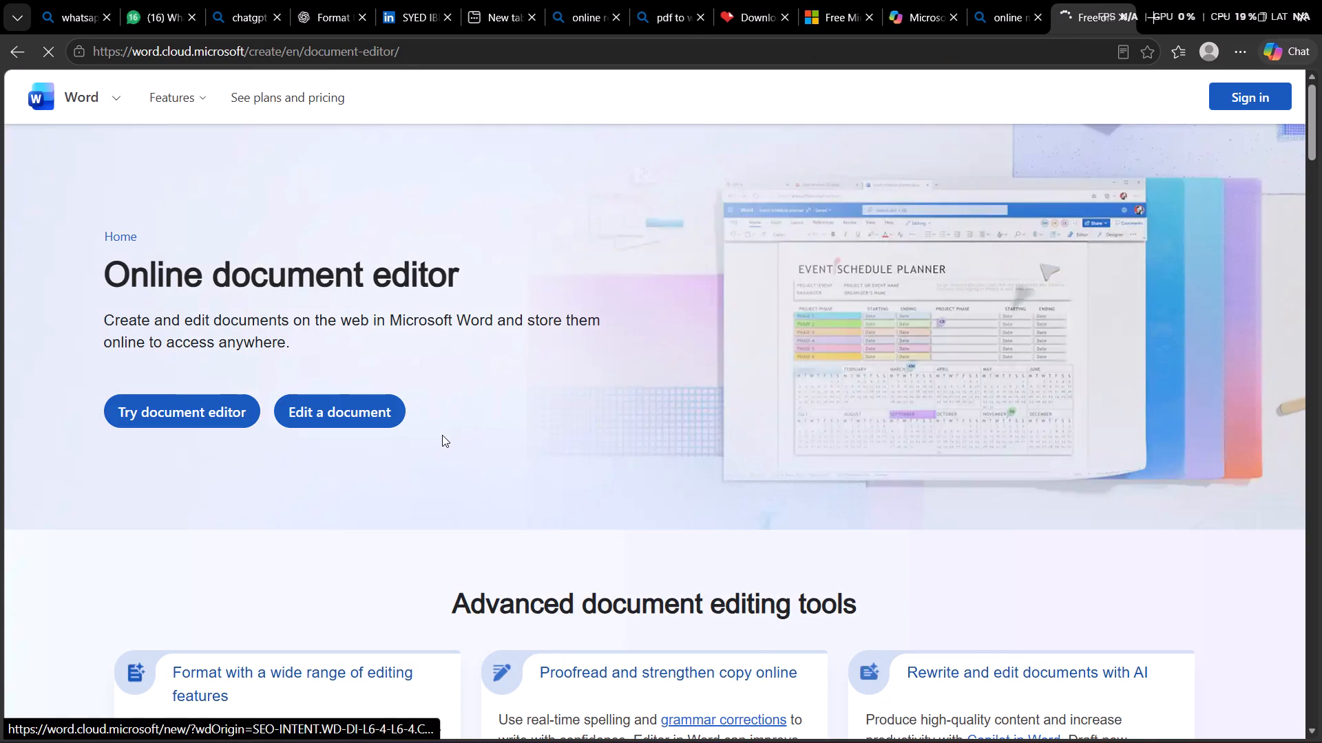
Choose to edit a document and upload today's converted v9 resume file from Downloads to Word for the web.
click(388, 415)
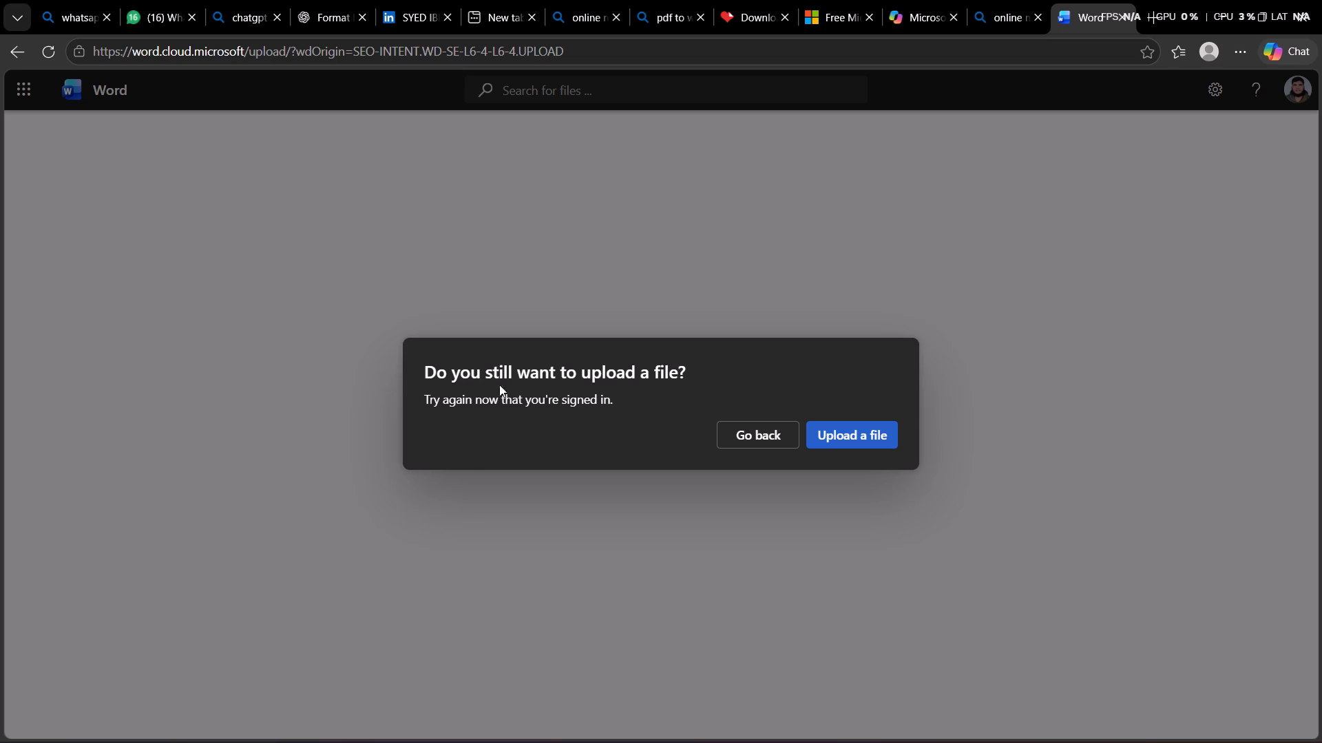
click(829, 429)
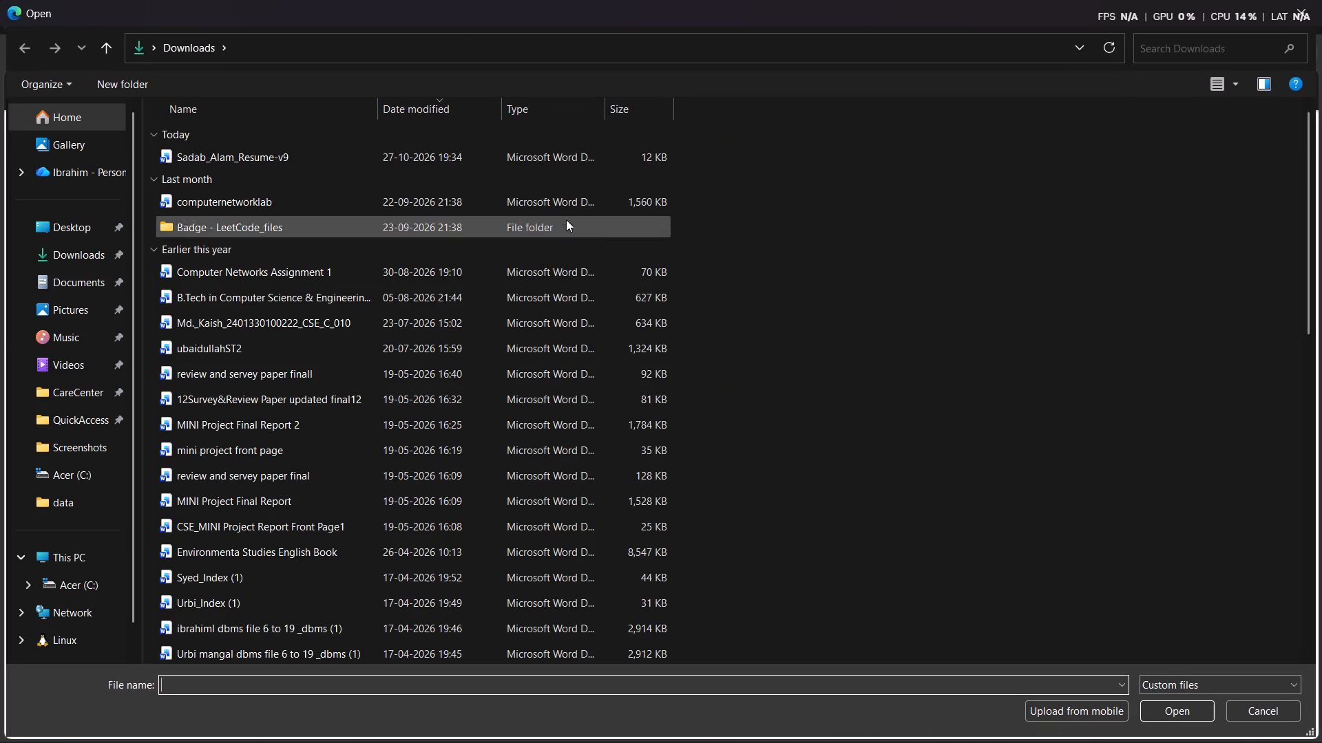
click(539, 166)
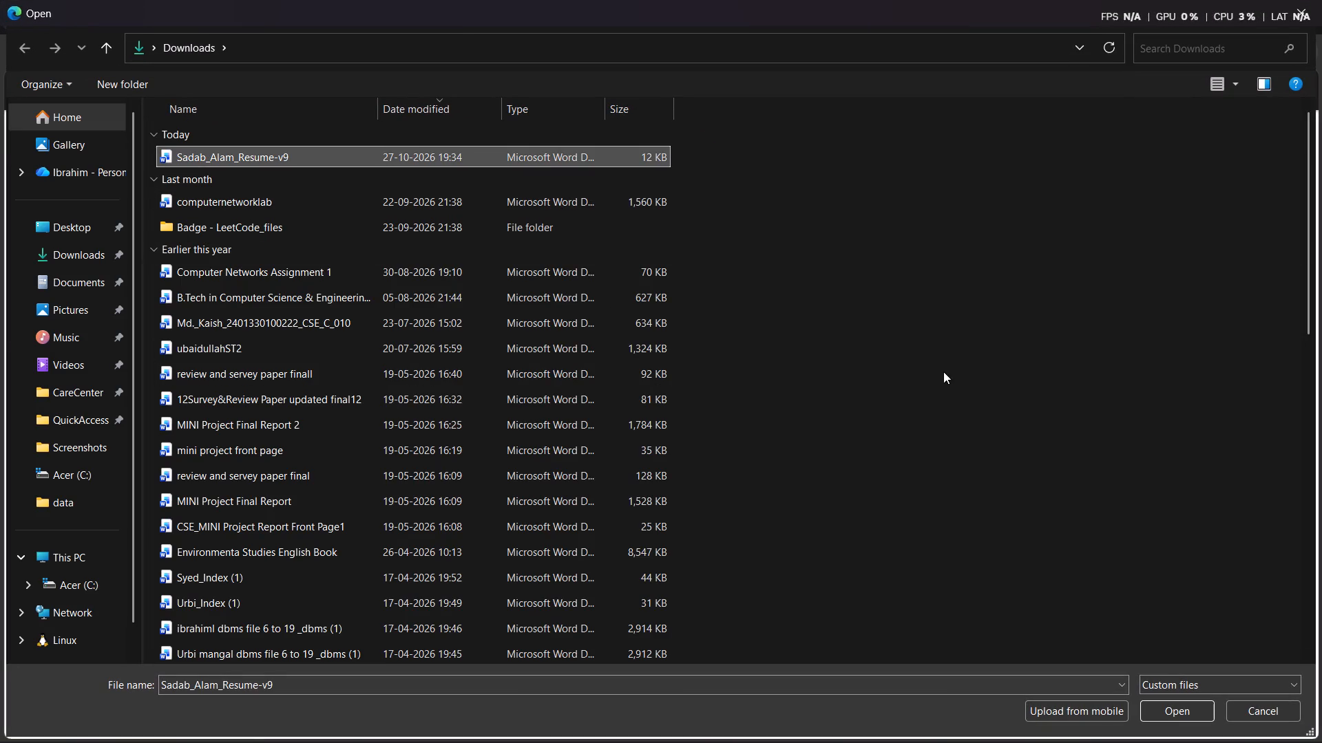
click(1170, 713)
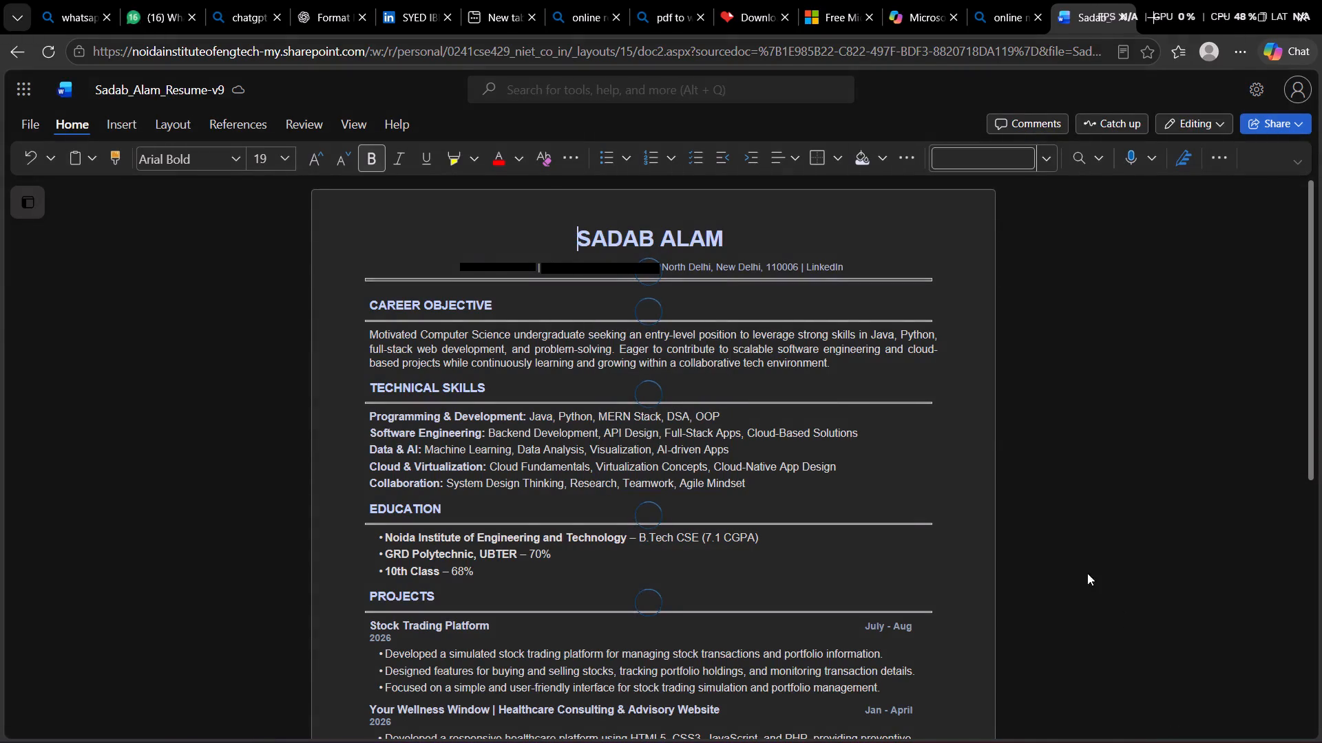
Replace the name in the resume heading with the new resume owner's full name in capitals.
click(731, 239)
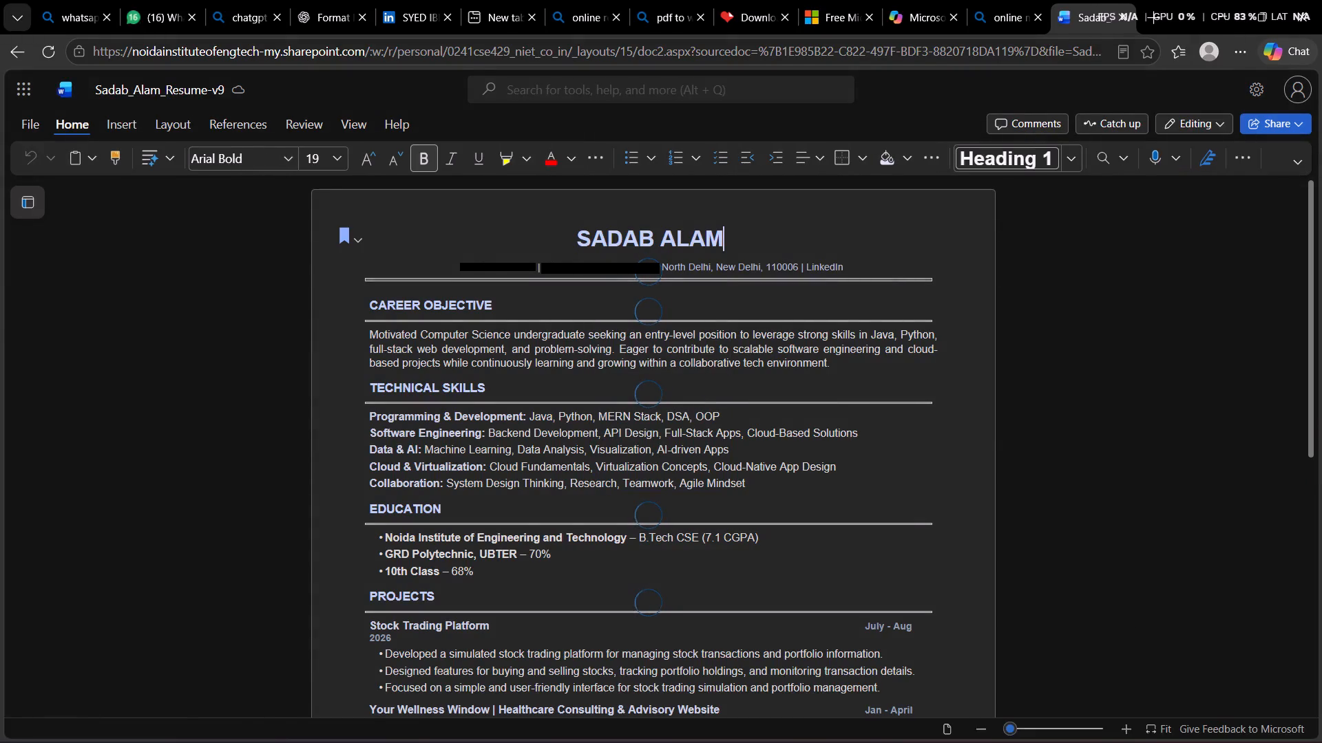
key(BackSpace)
key(BackSpace)
key(BackSpace)
key(BackSpace)
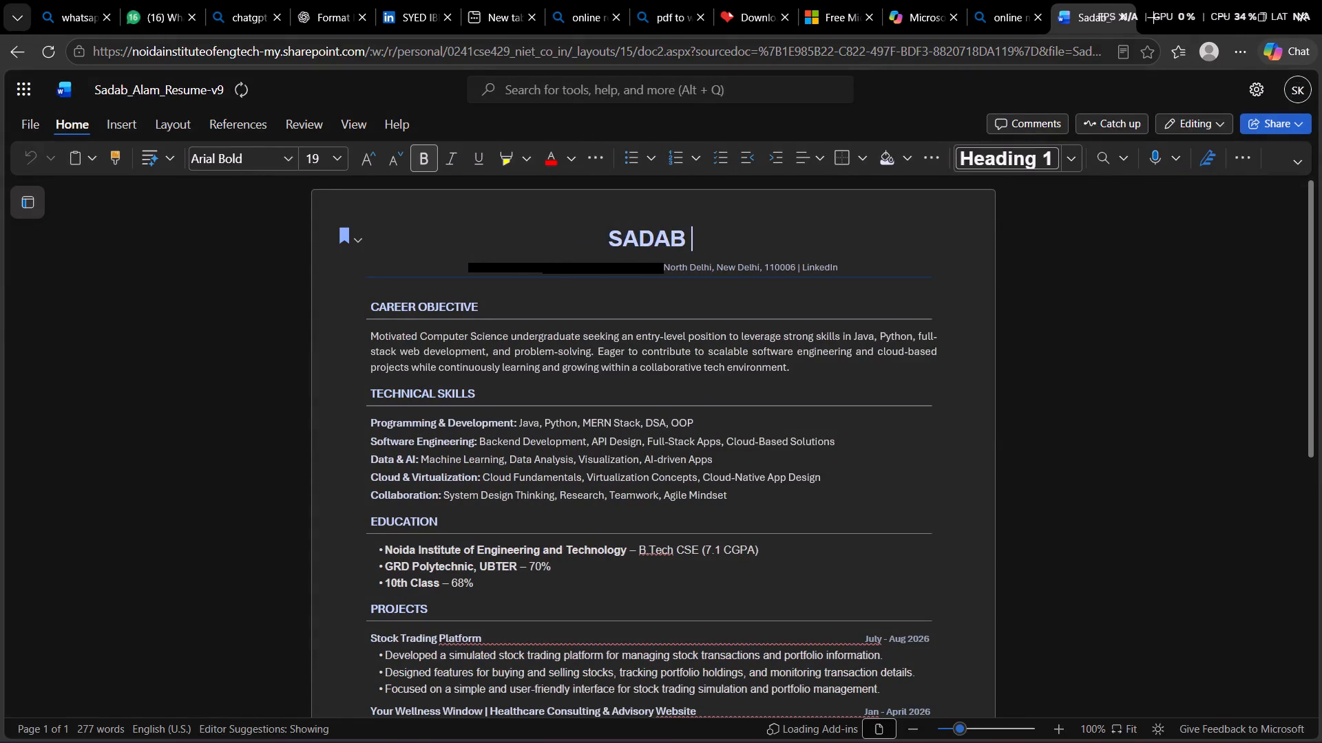
key(BackSpace)
key(BackSpace)
key(BackSpace)
key(BackSpace)
key(BackSpace)
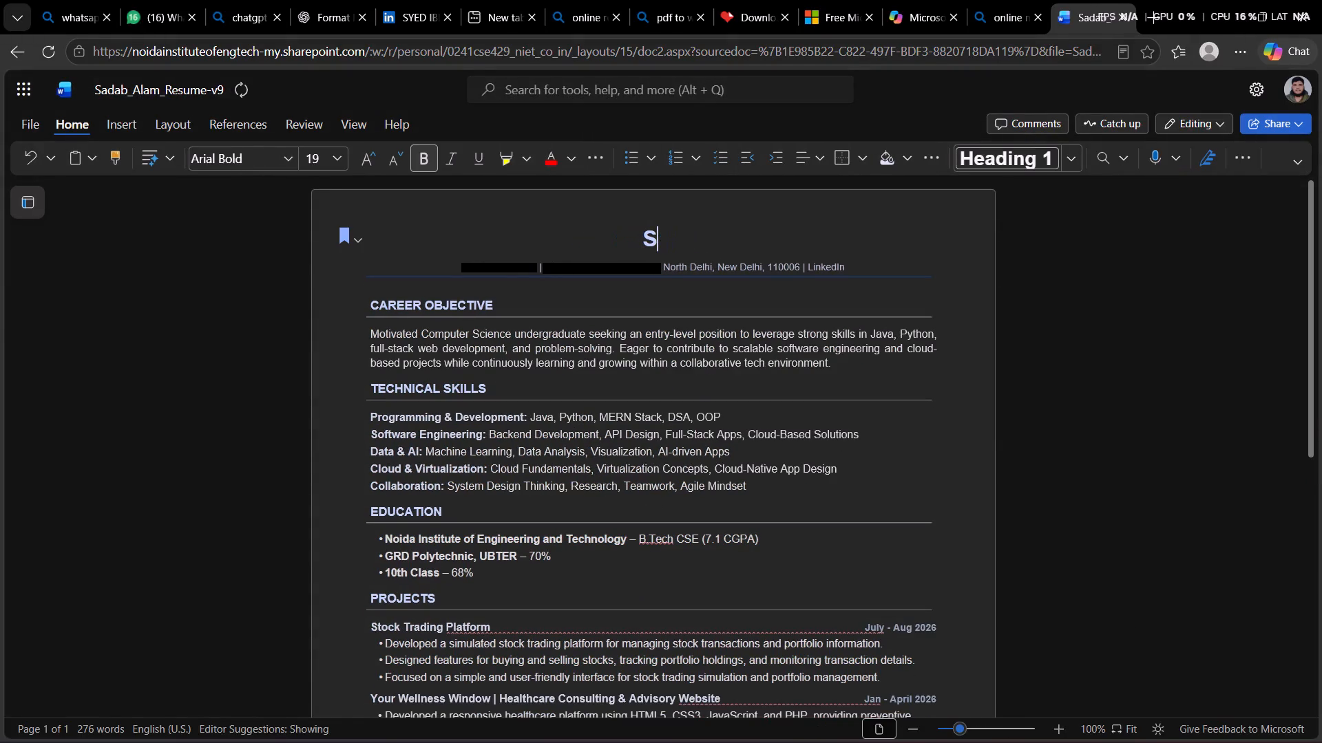
key(BackSpace)
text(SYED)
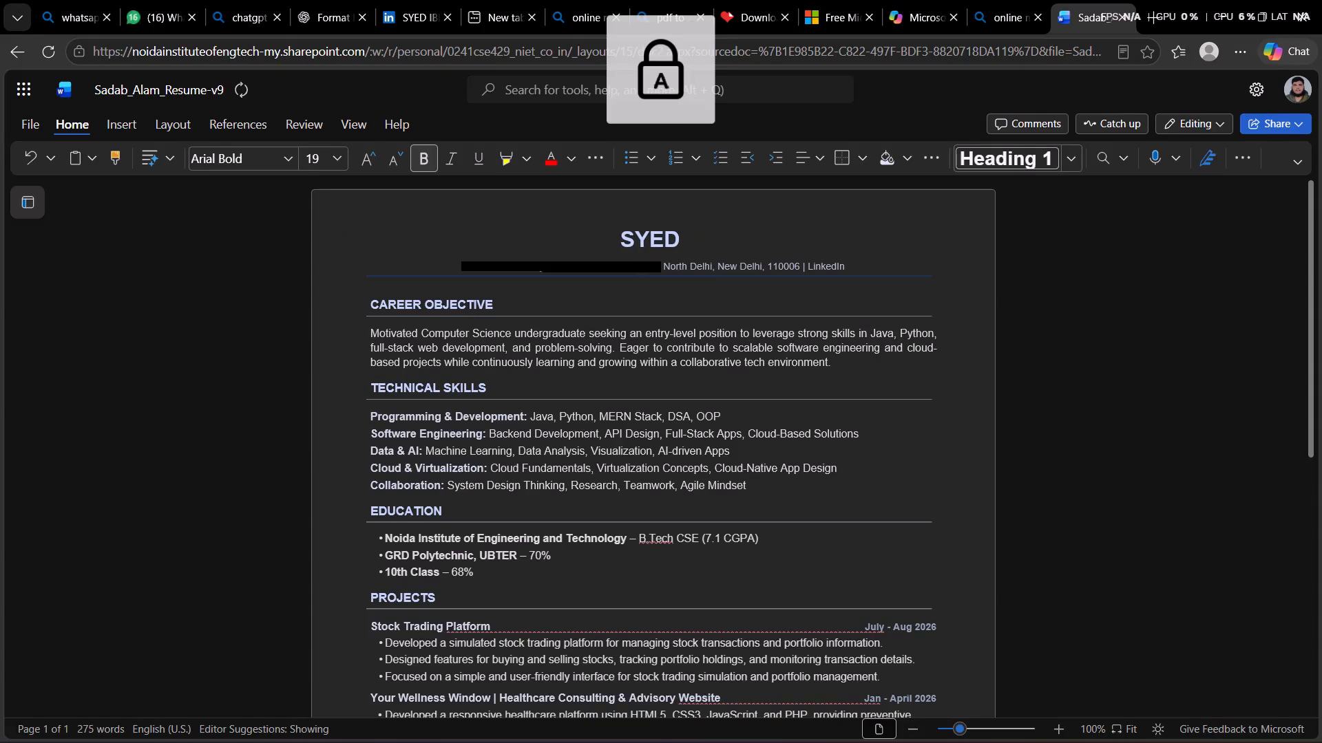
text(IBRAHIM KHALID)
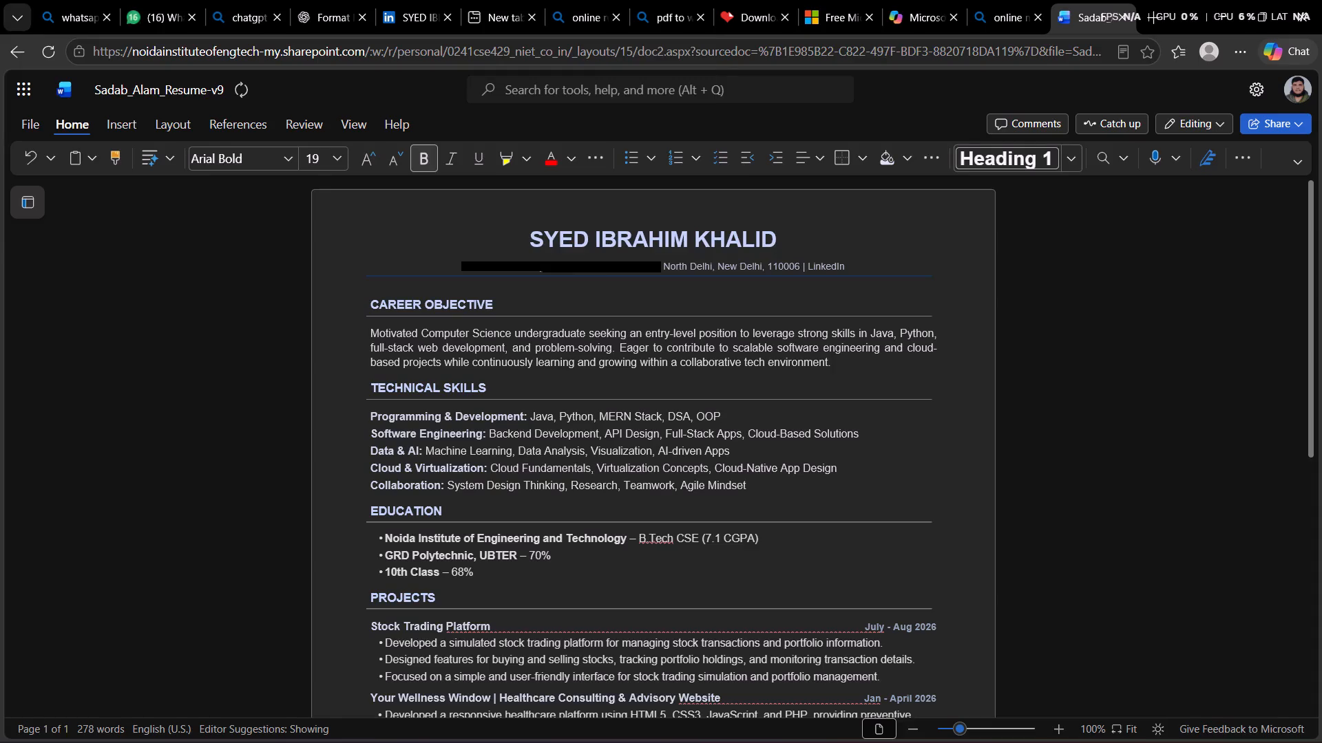
Select the text at the LinkedIn end of the contact line under the name heading.
click(852, 267)
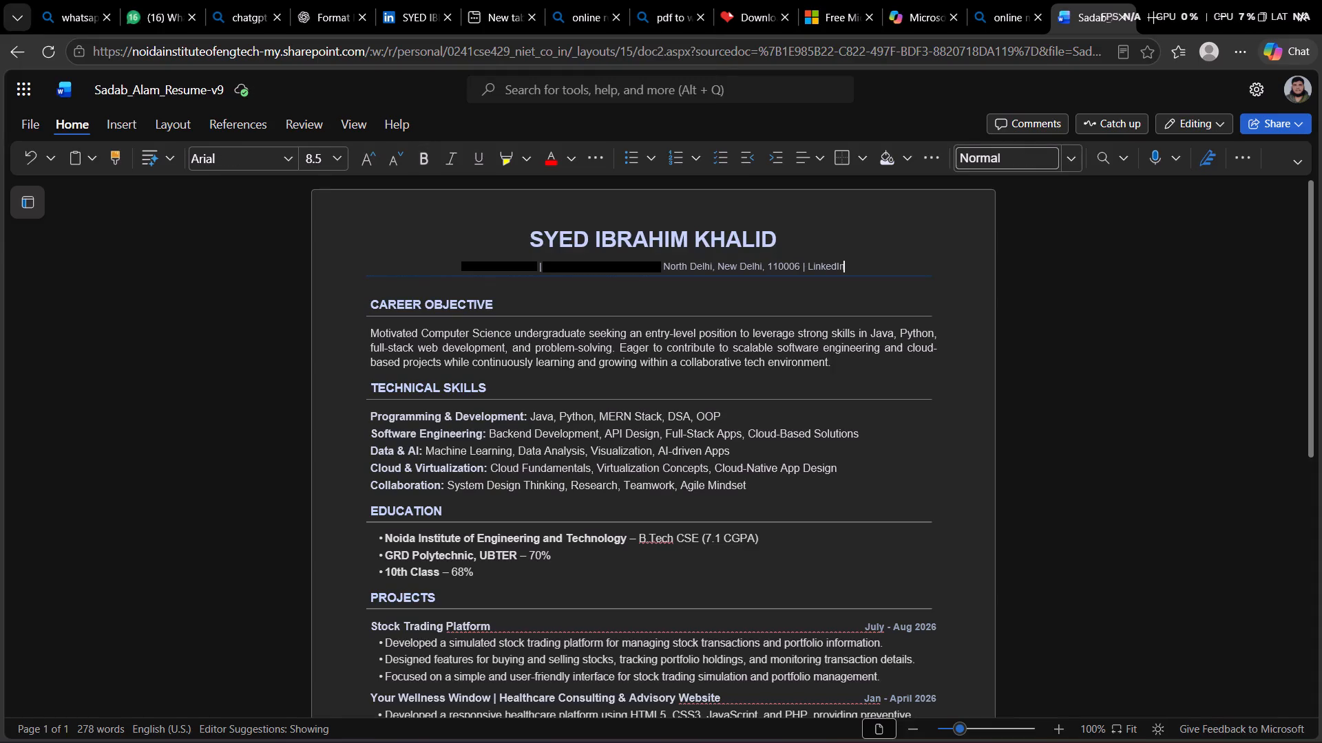
click(846, 267)
click(846, 267)
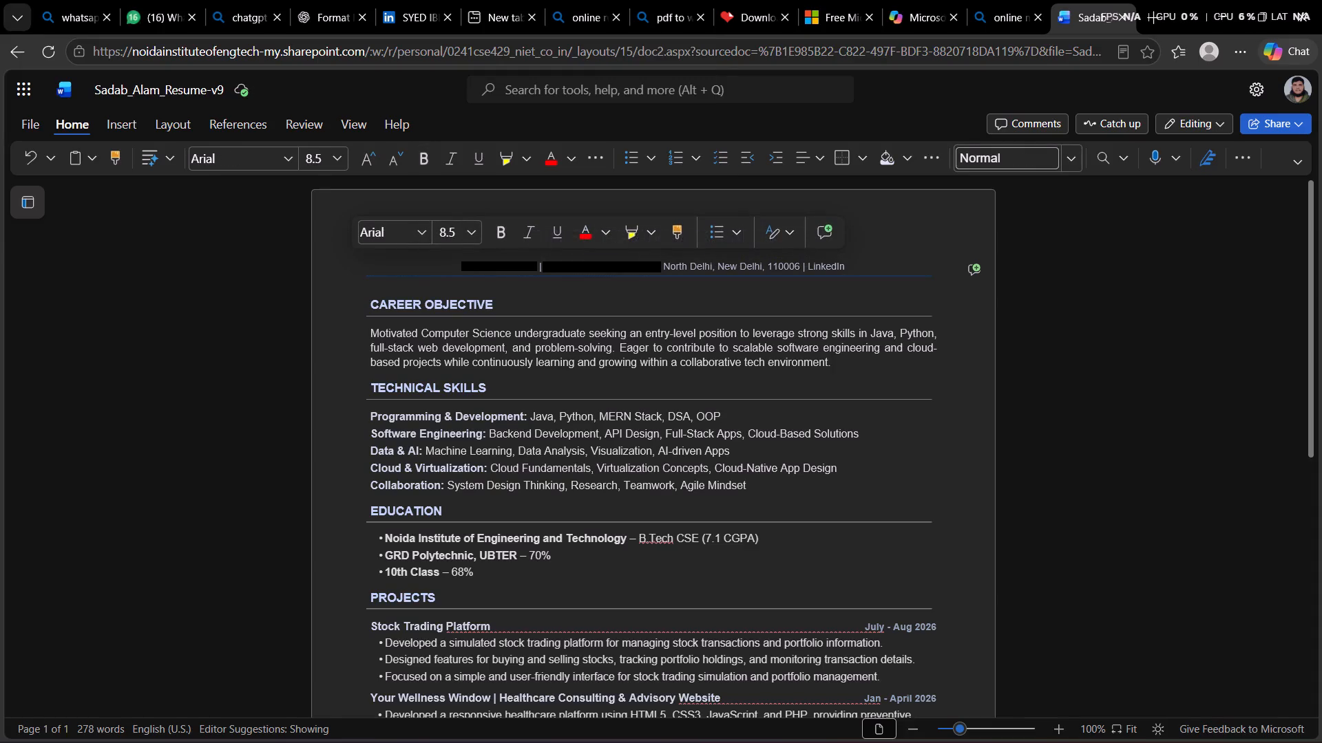
Select the word "LinkedIn" at the end of the resume's contact line and open the link settings for it.
click(848, 266)
drag(851, 266, 809, 263)
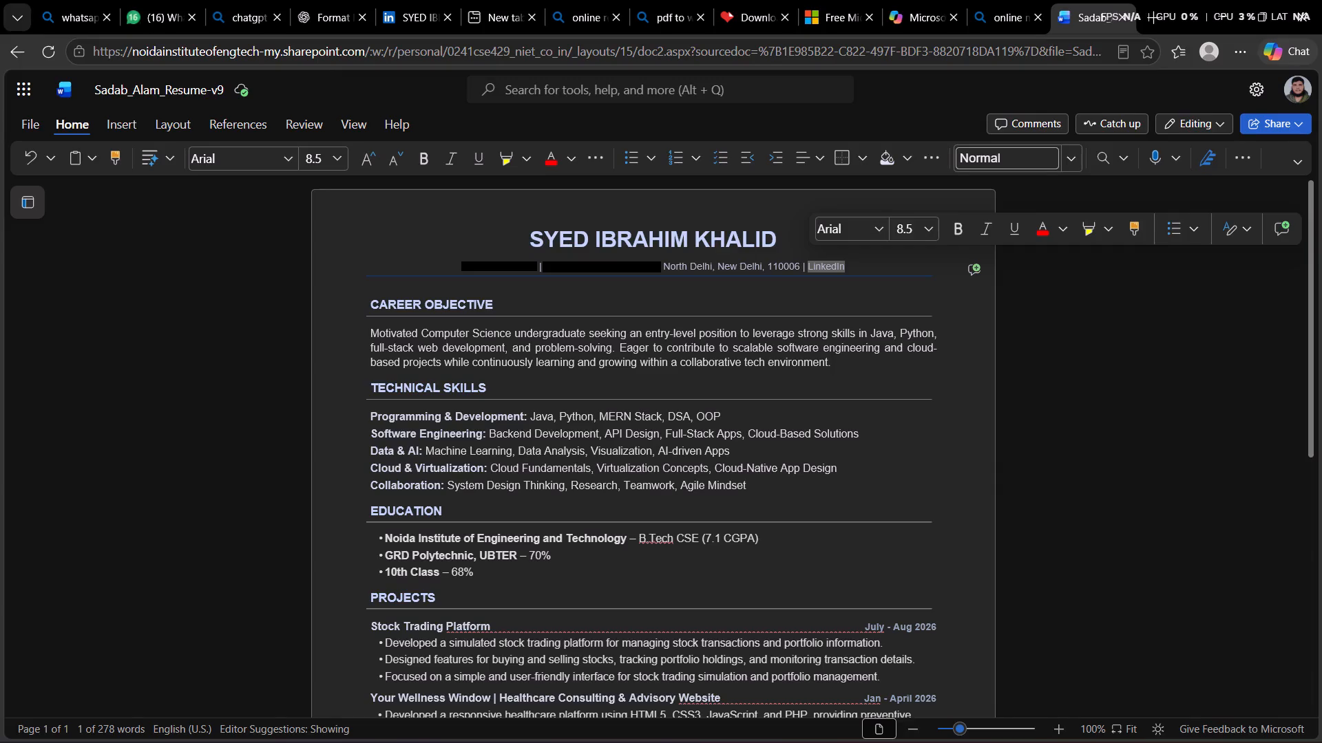
key(ctrl+k)
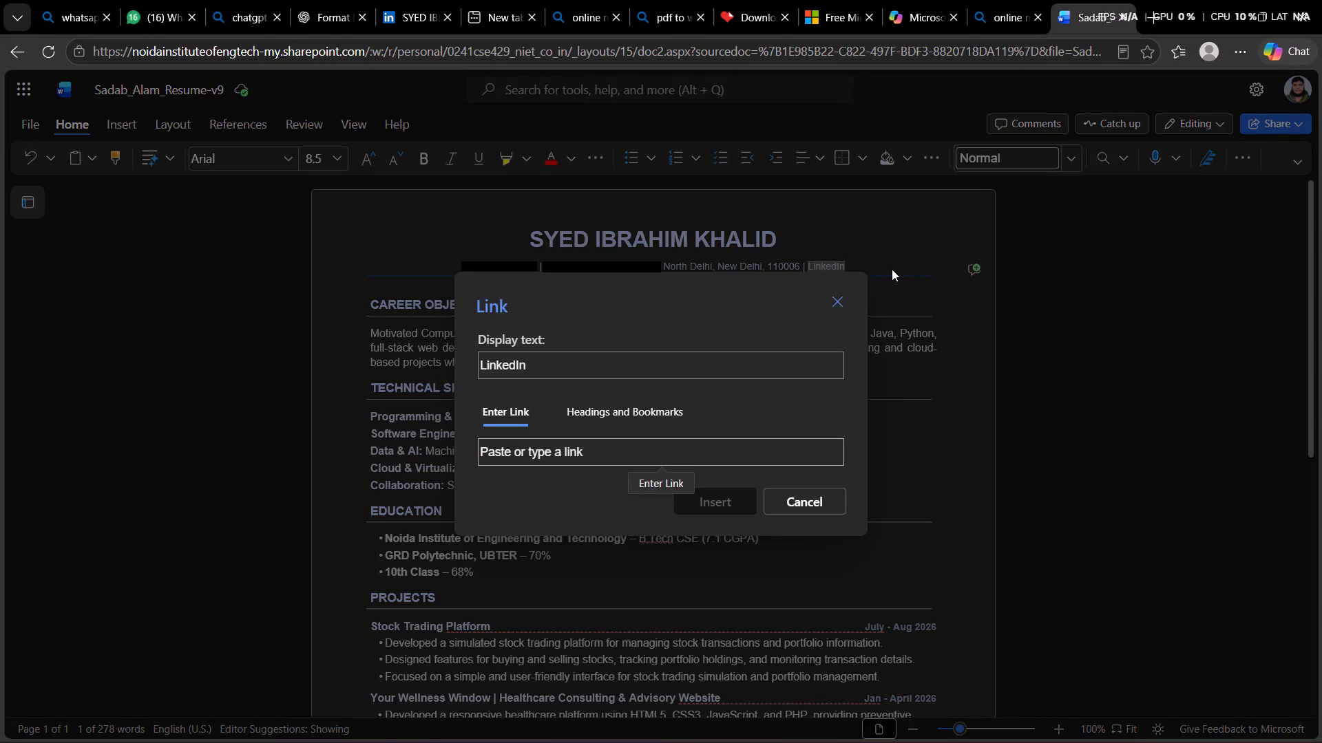
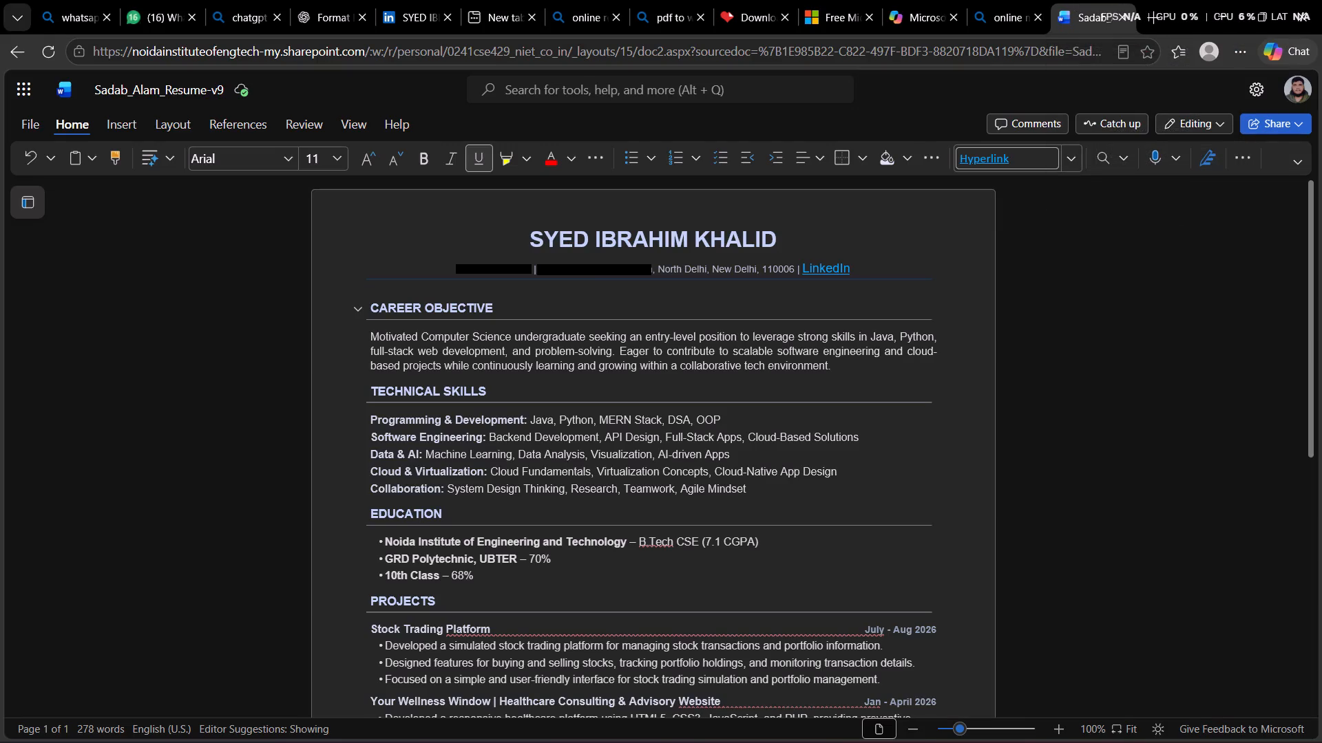
click(530, 266)
click(492, 5)
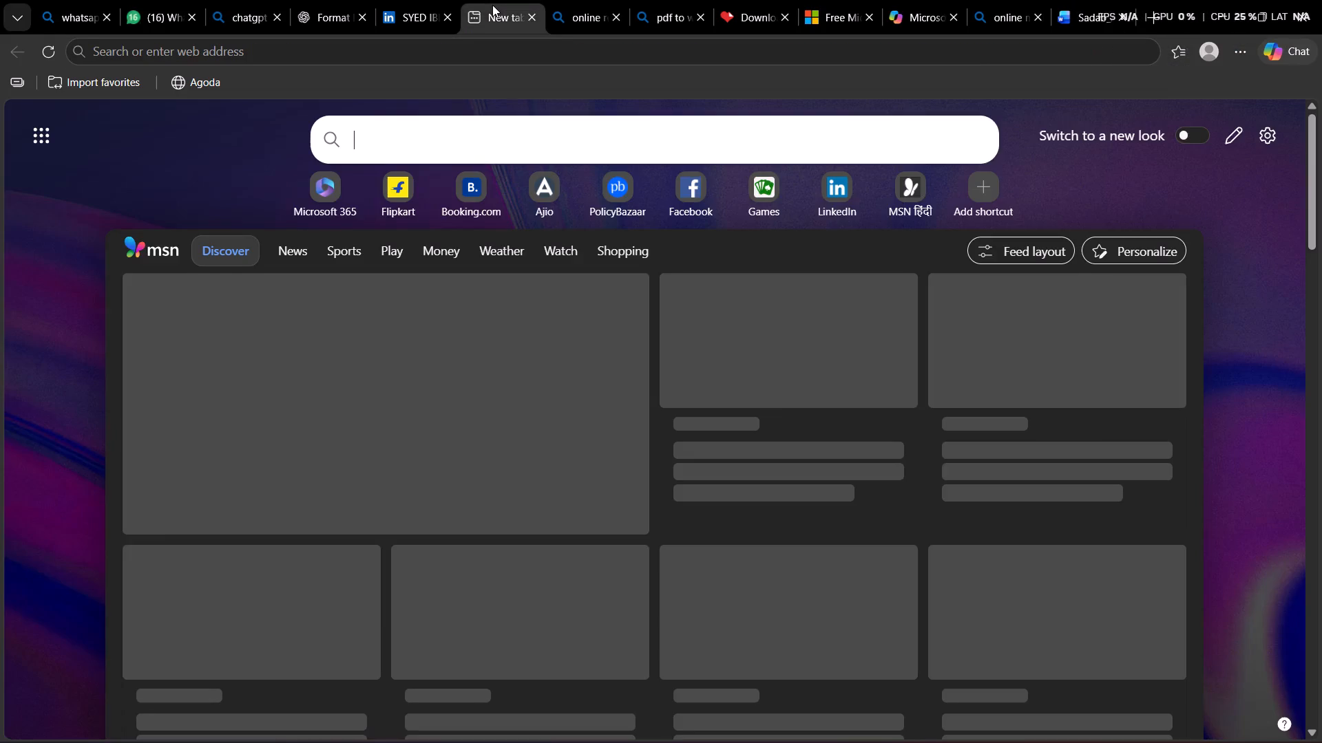
click(431, 0)
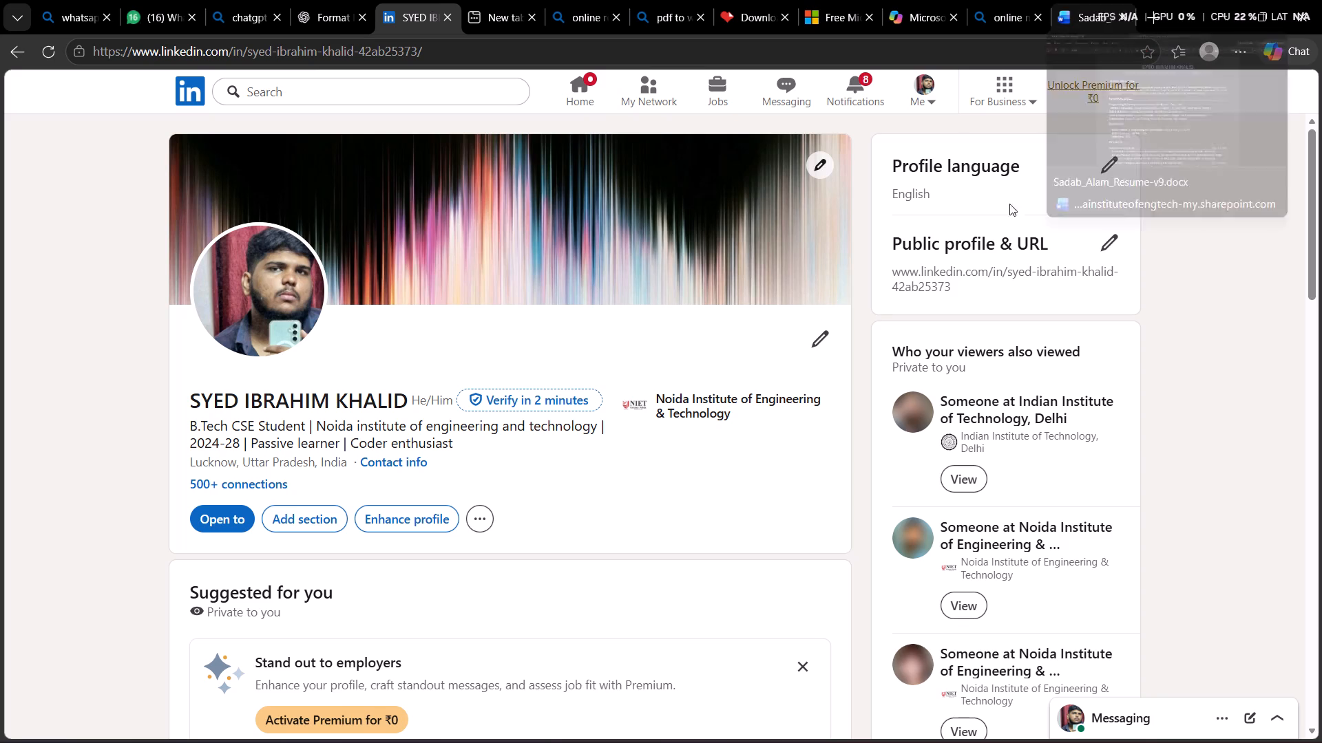
drag(891, 270, 968, 296)
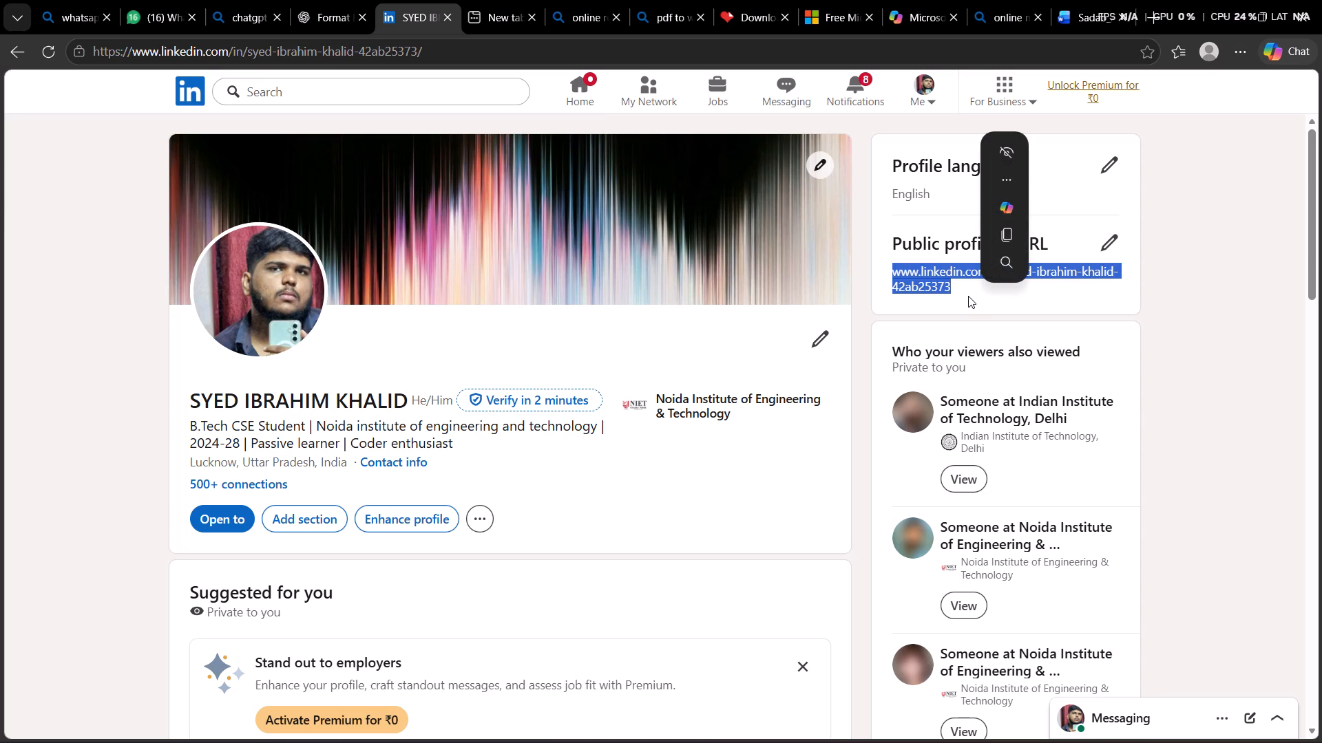
key(ctrl+c)
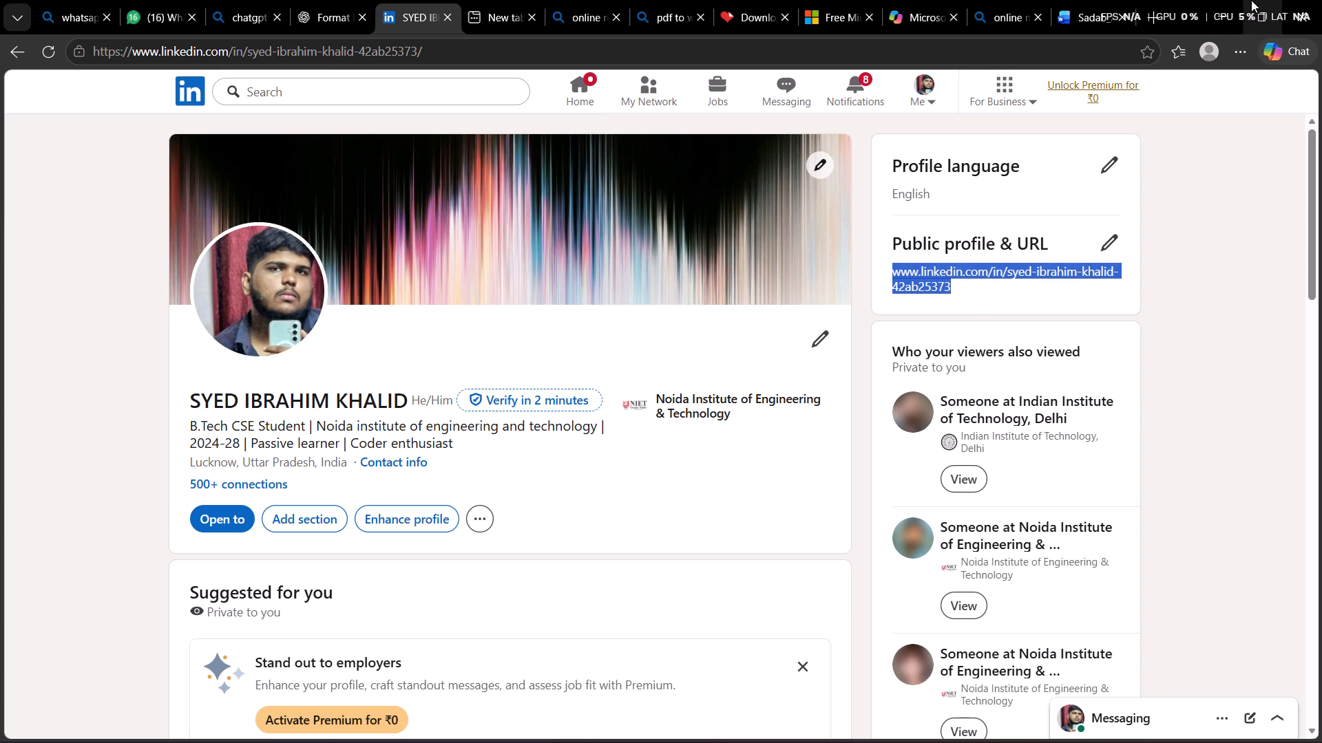
Search the web for the copied LinkedIn URL, open the matching B.Tech CSE student profile to check it, and look through the other results.
click(1156, 19)
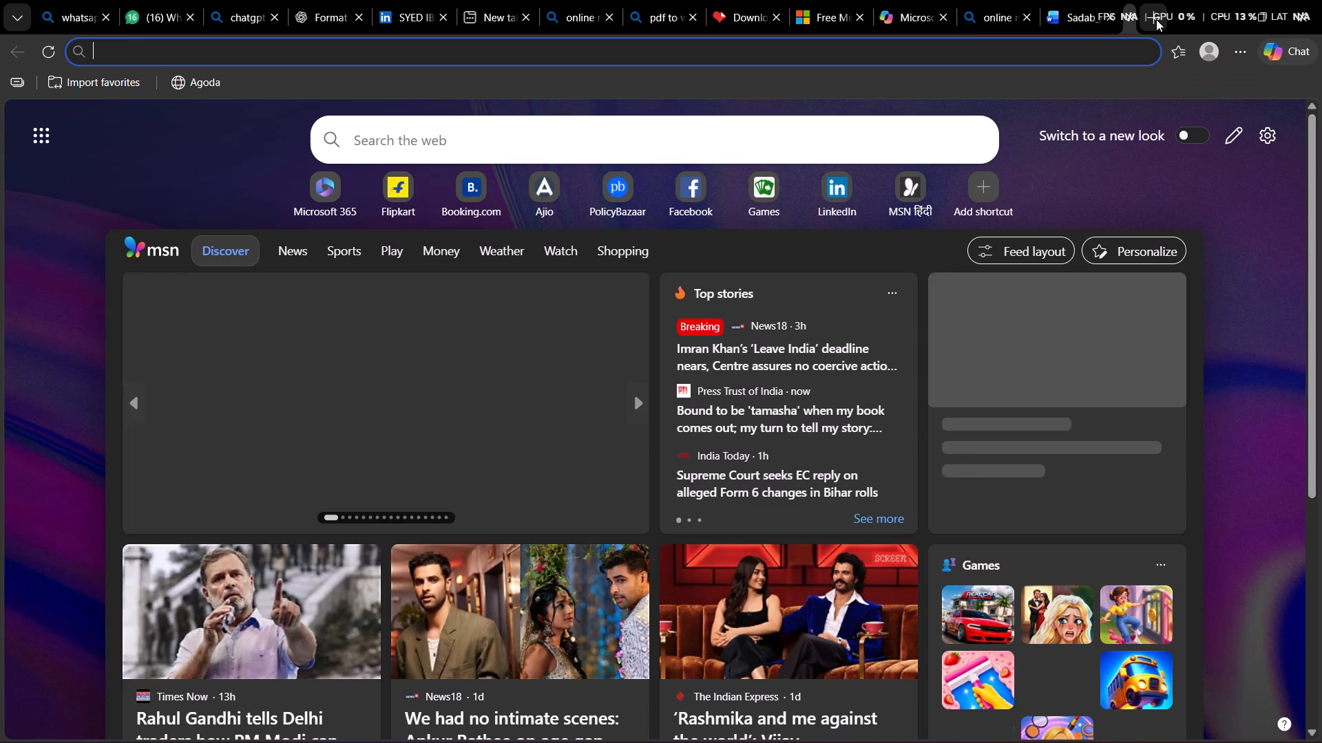
click(673, 144)
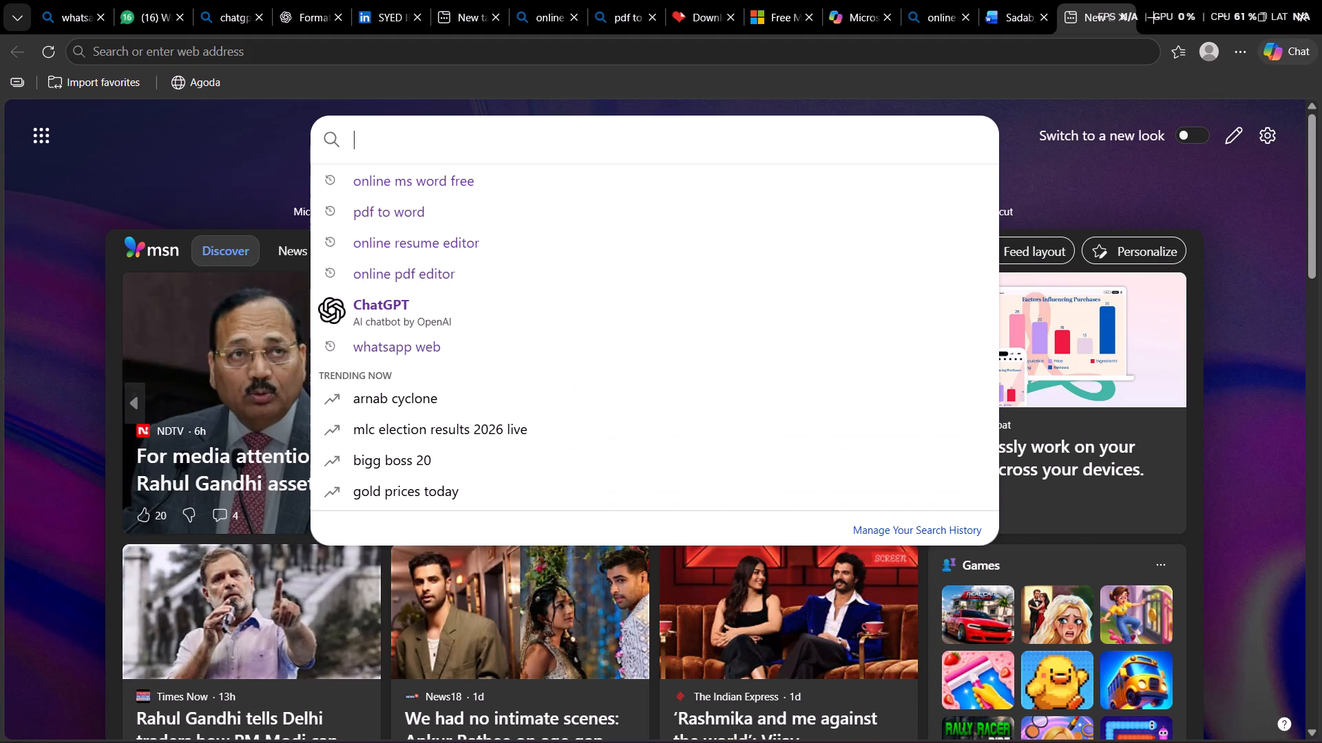
key(ctrl+v)
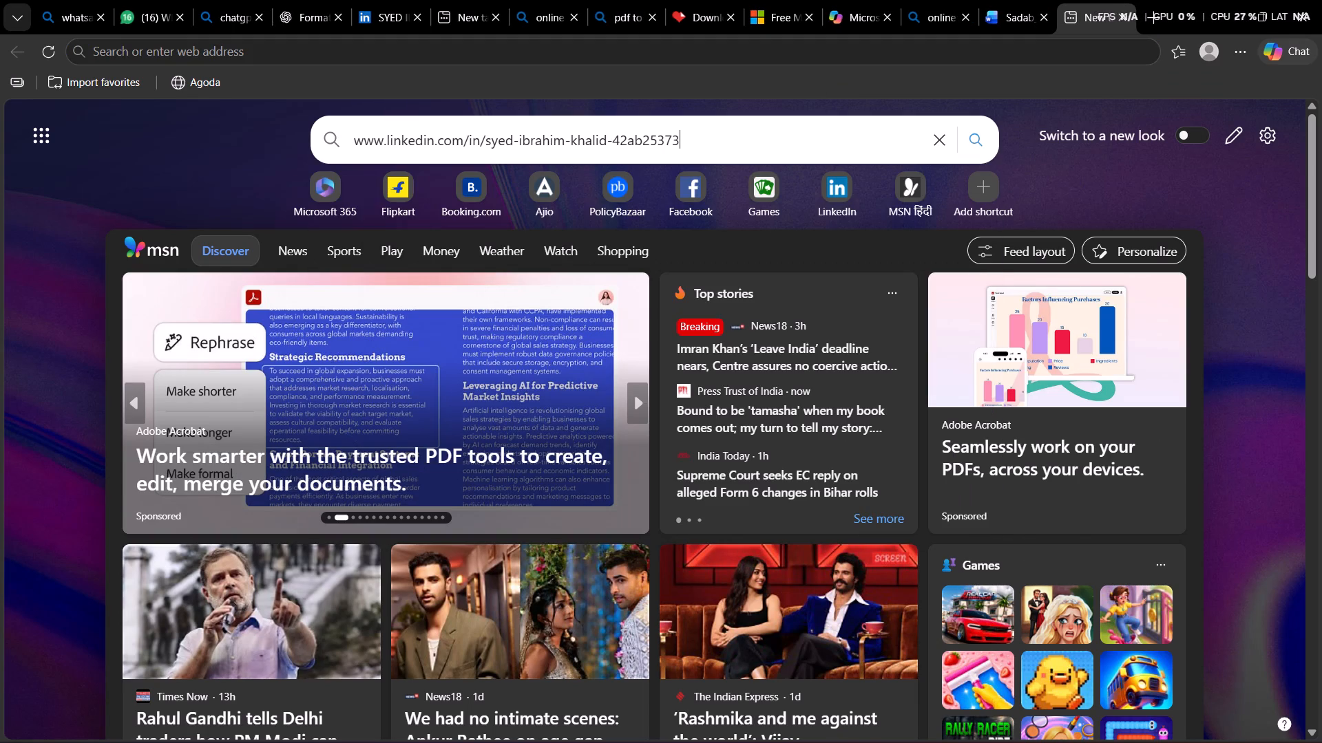
key(Return)
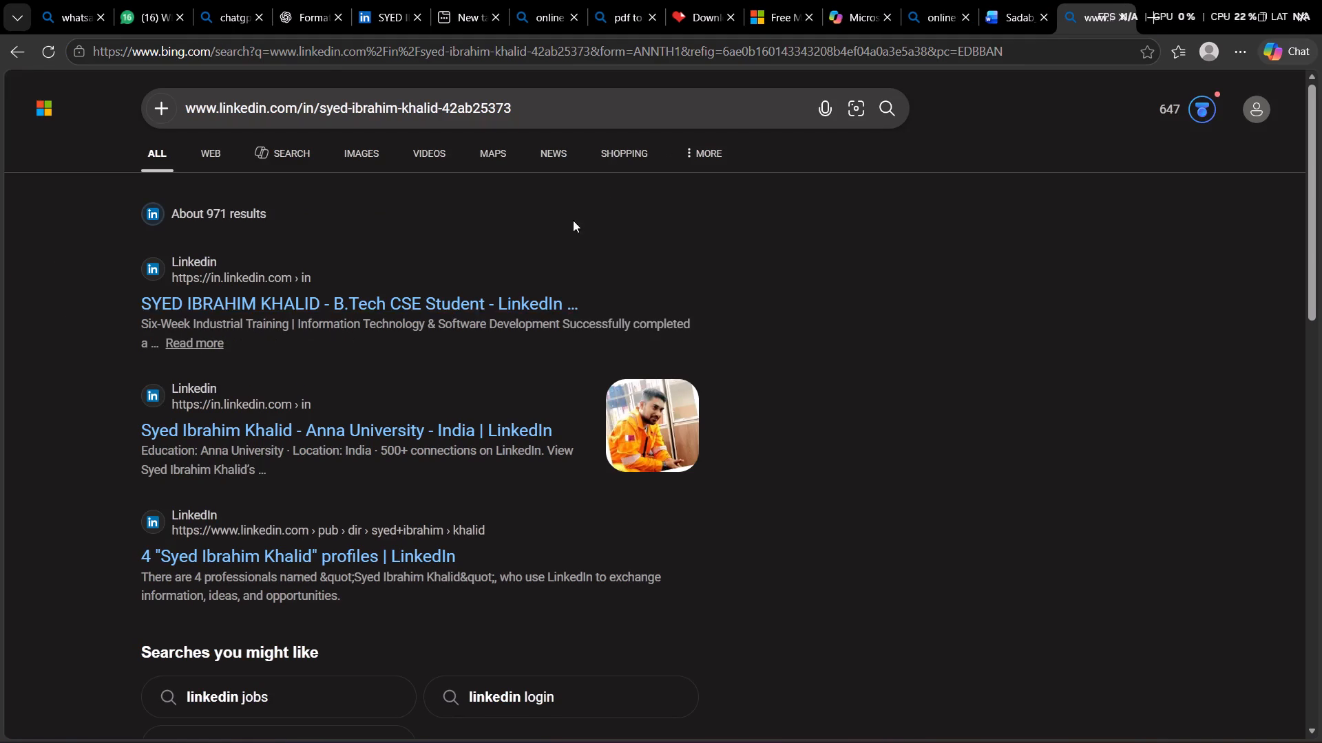
click(437, 291)
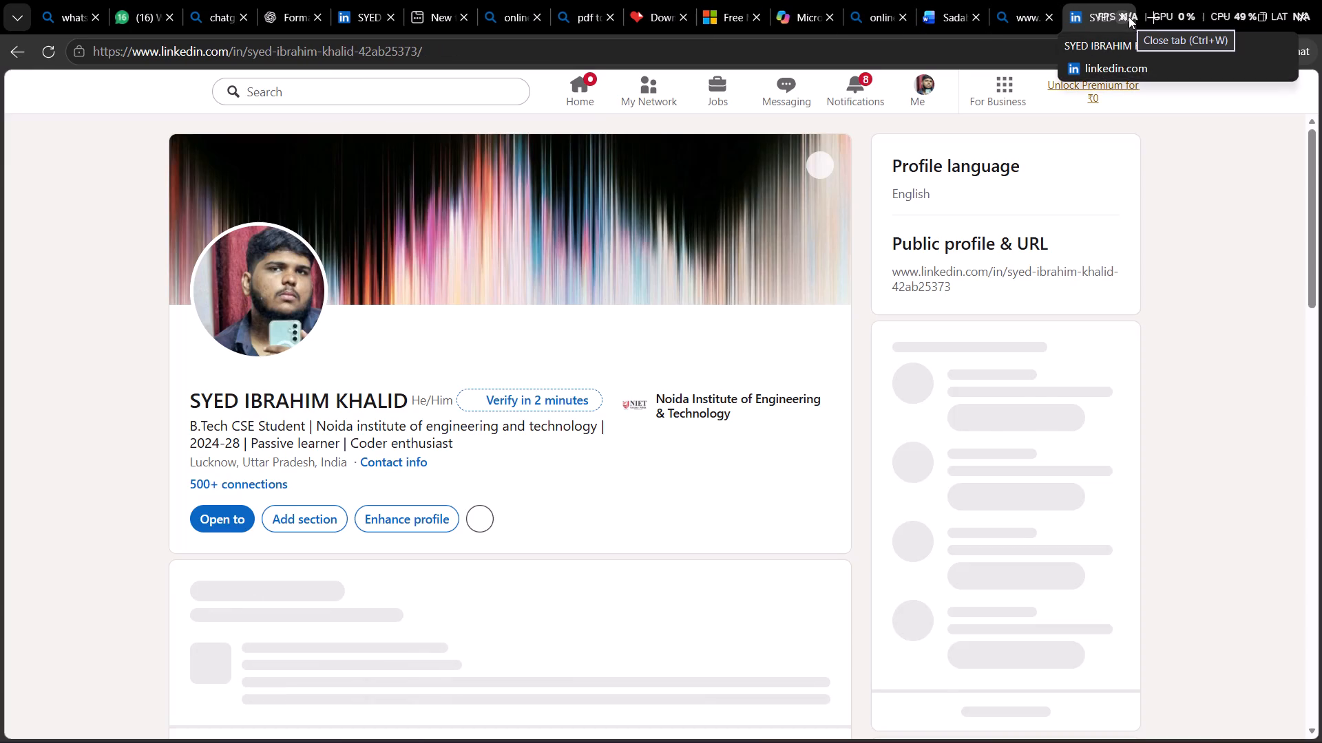
click(1129, 17)
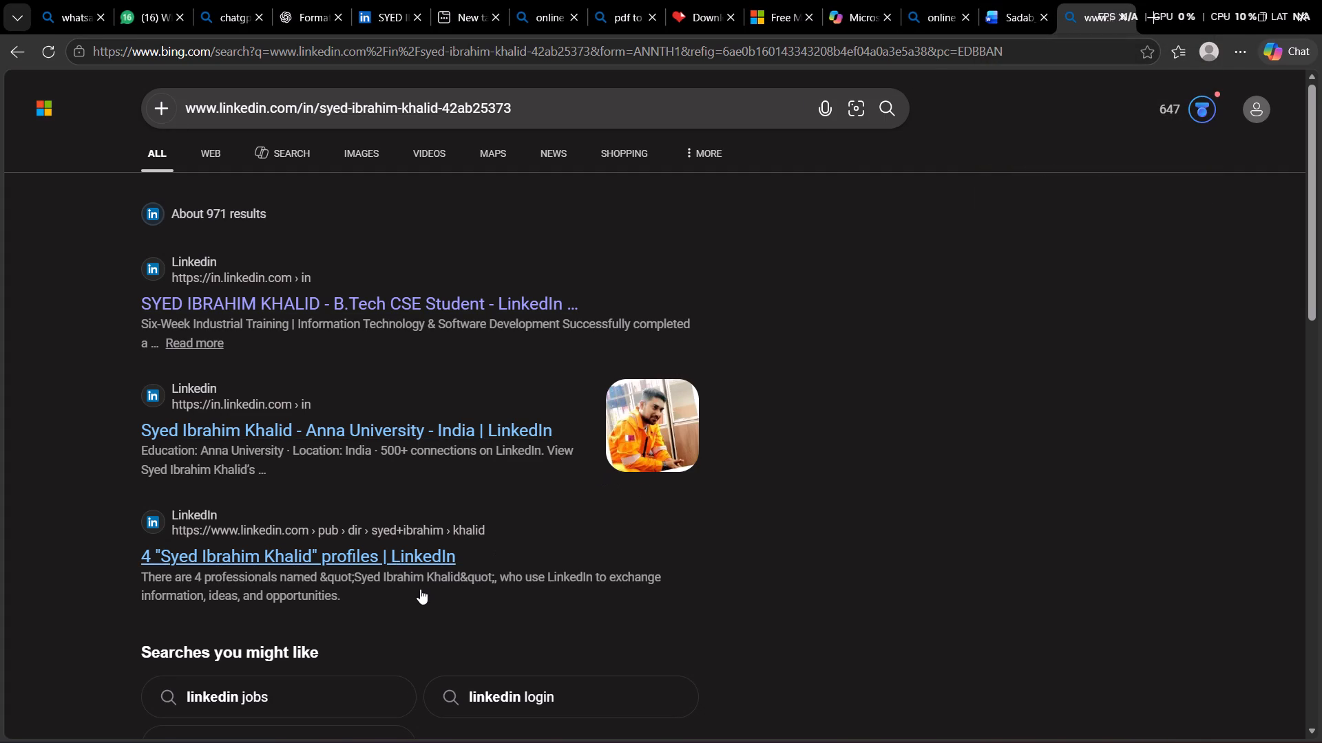
scroll(488, 491, down, 5)
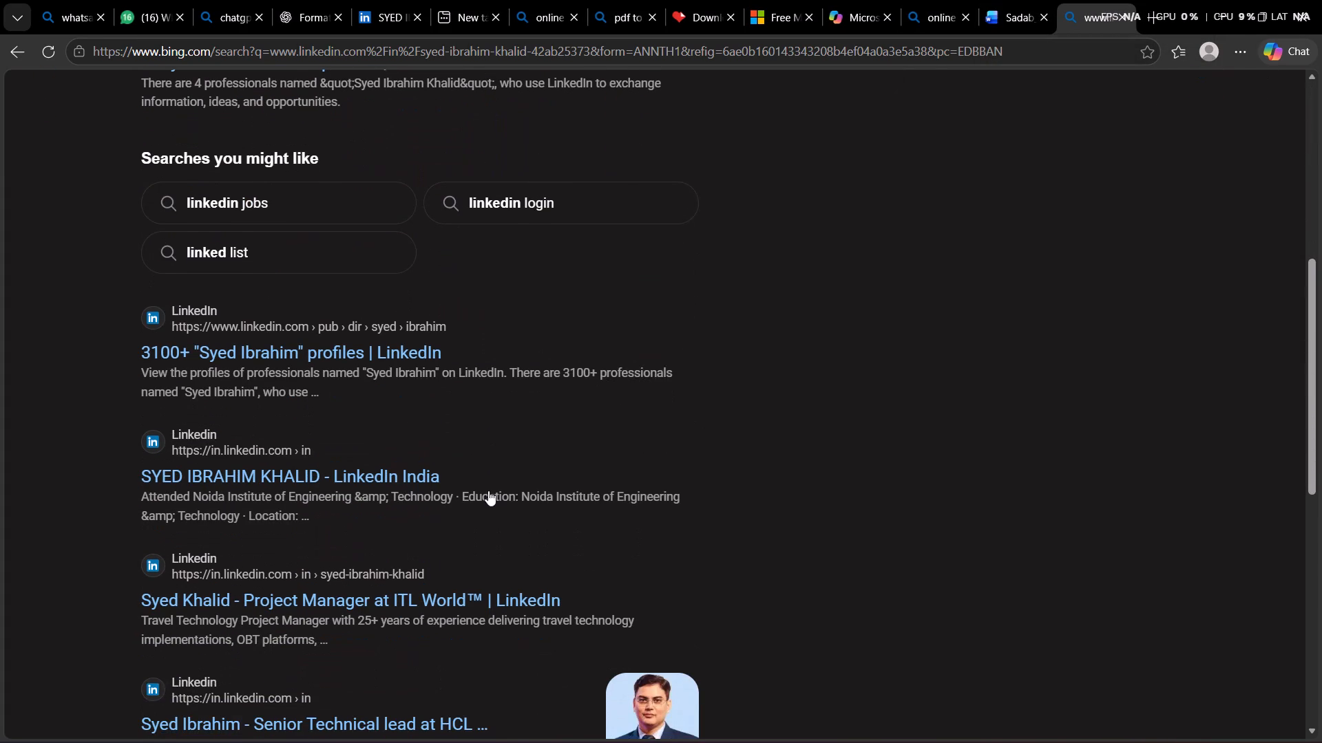
scroll(488, 491, down, 2)
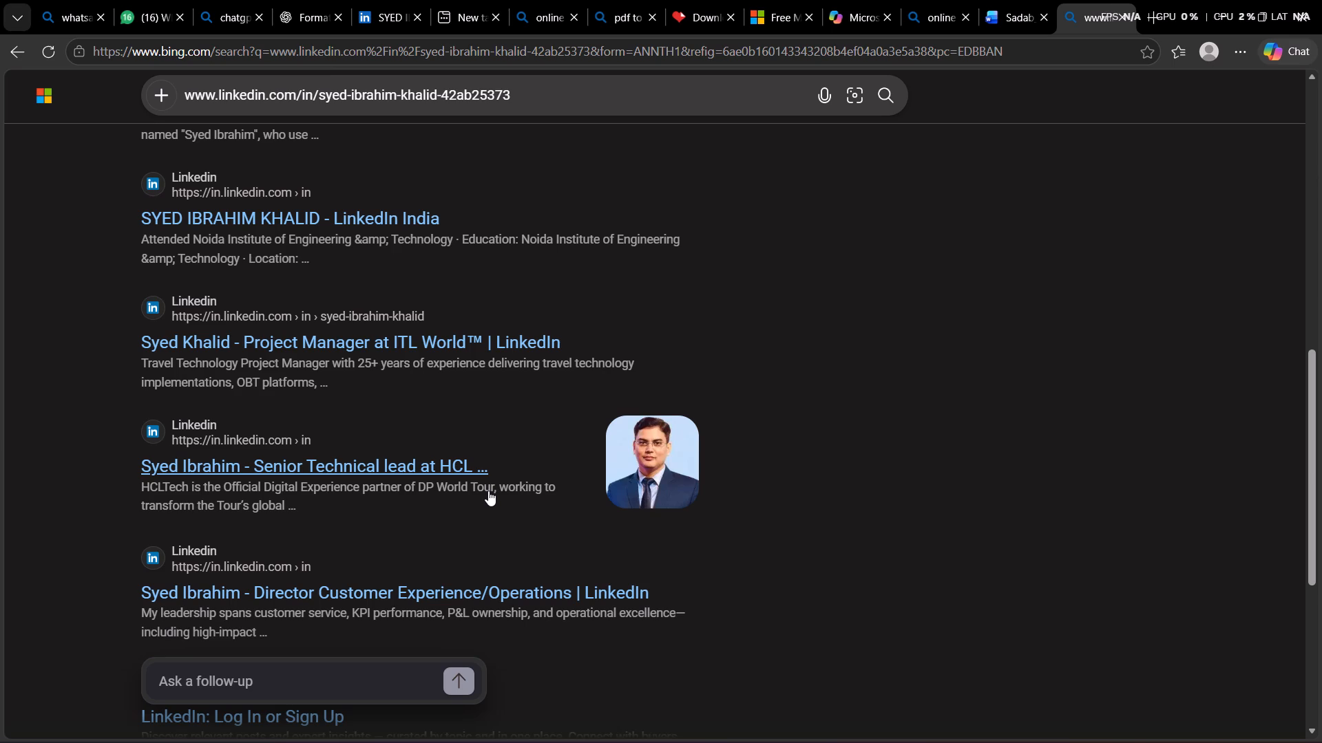
In the Word resume, replace the link address behind "LinkedIn" in the contact line with the copied public profile URL.
click(1008, 1)
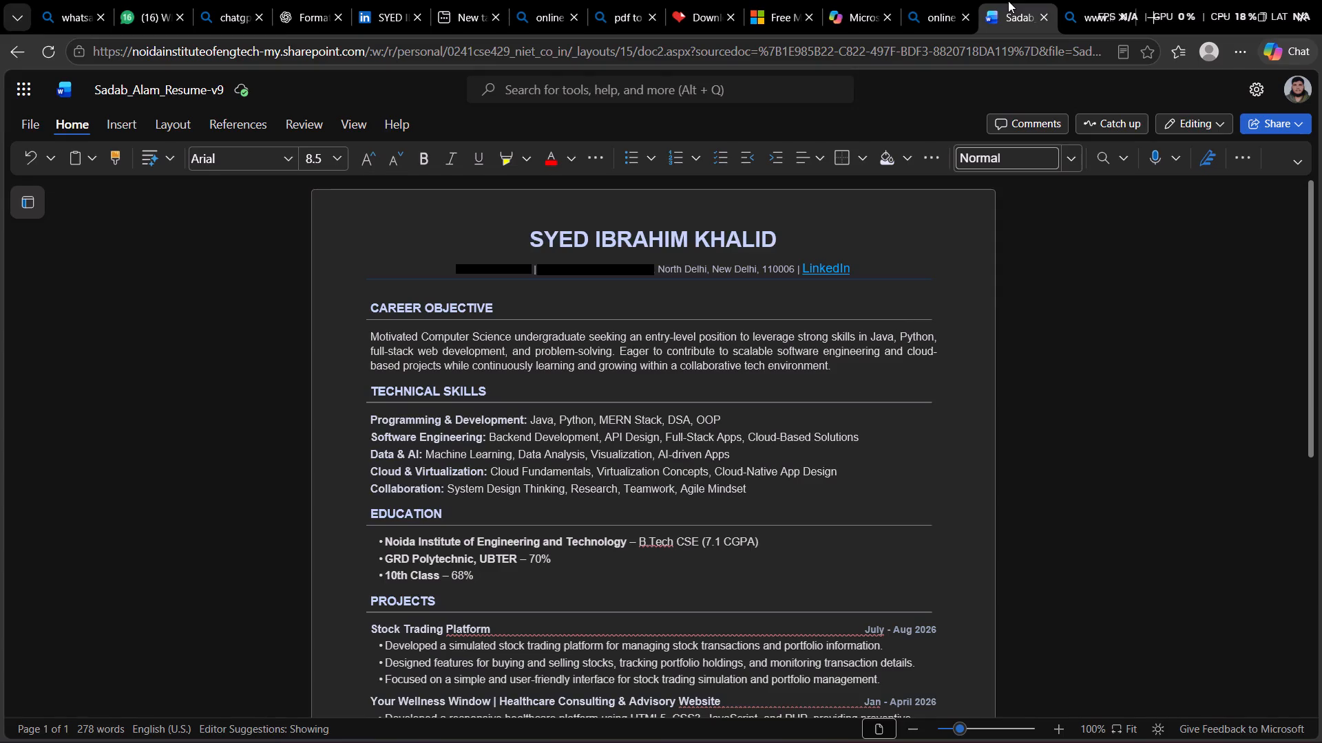
click(835, 270)
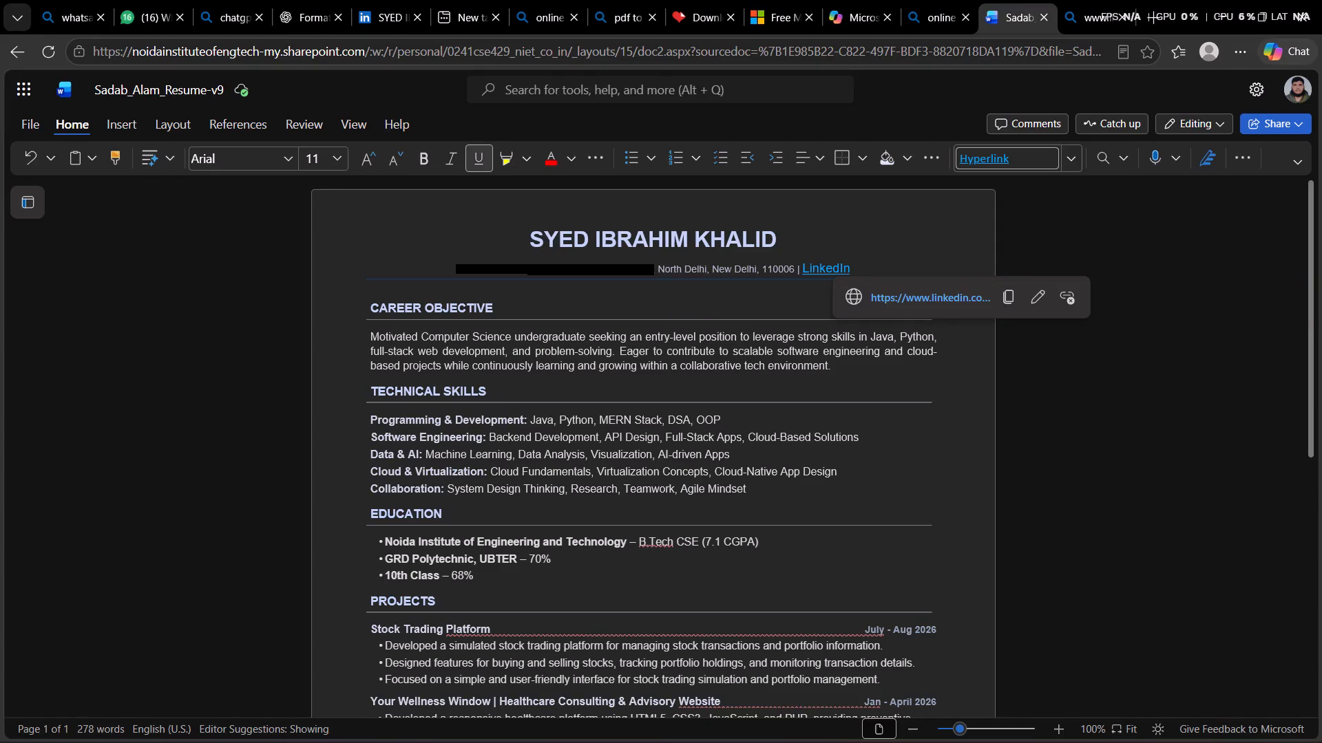
drag(864, 265, 822, 264)
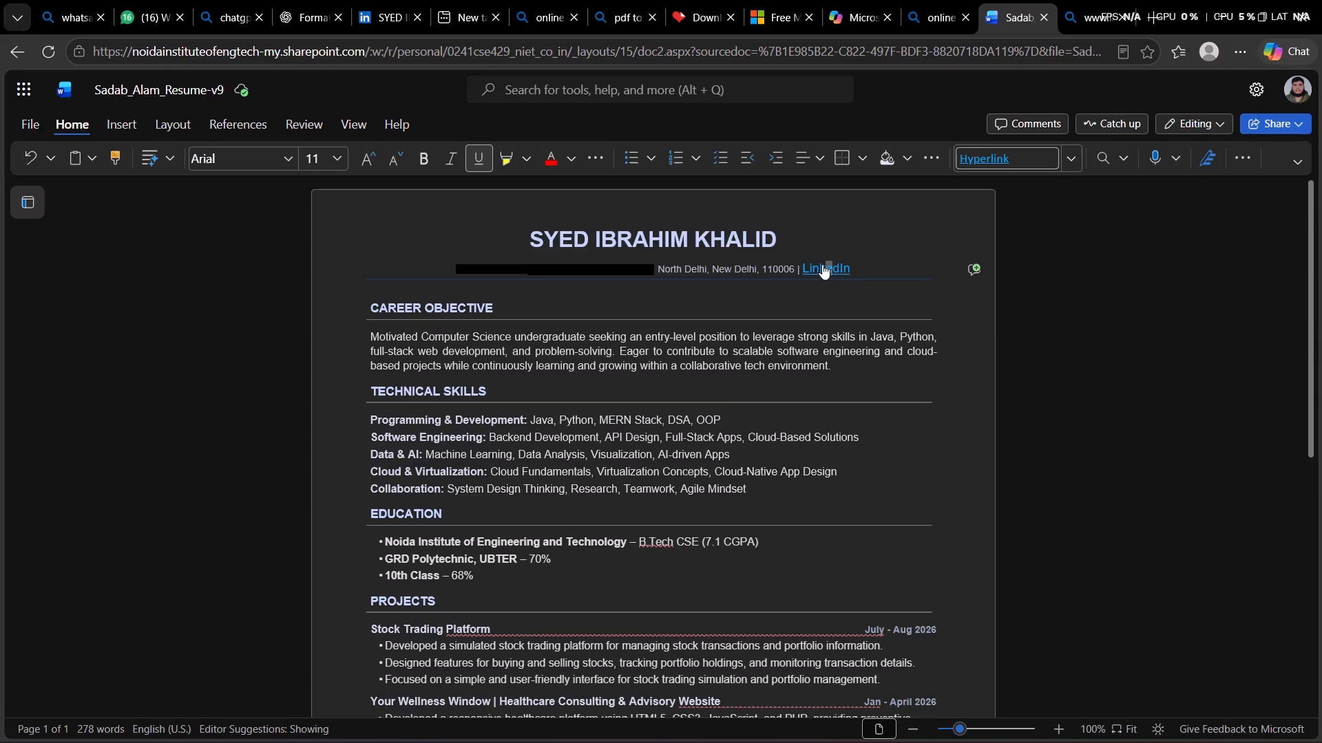
drag(822, 264, 815, 263)
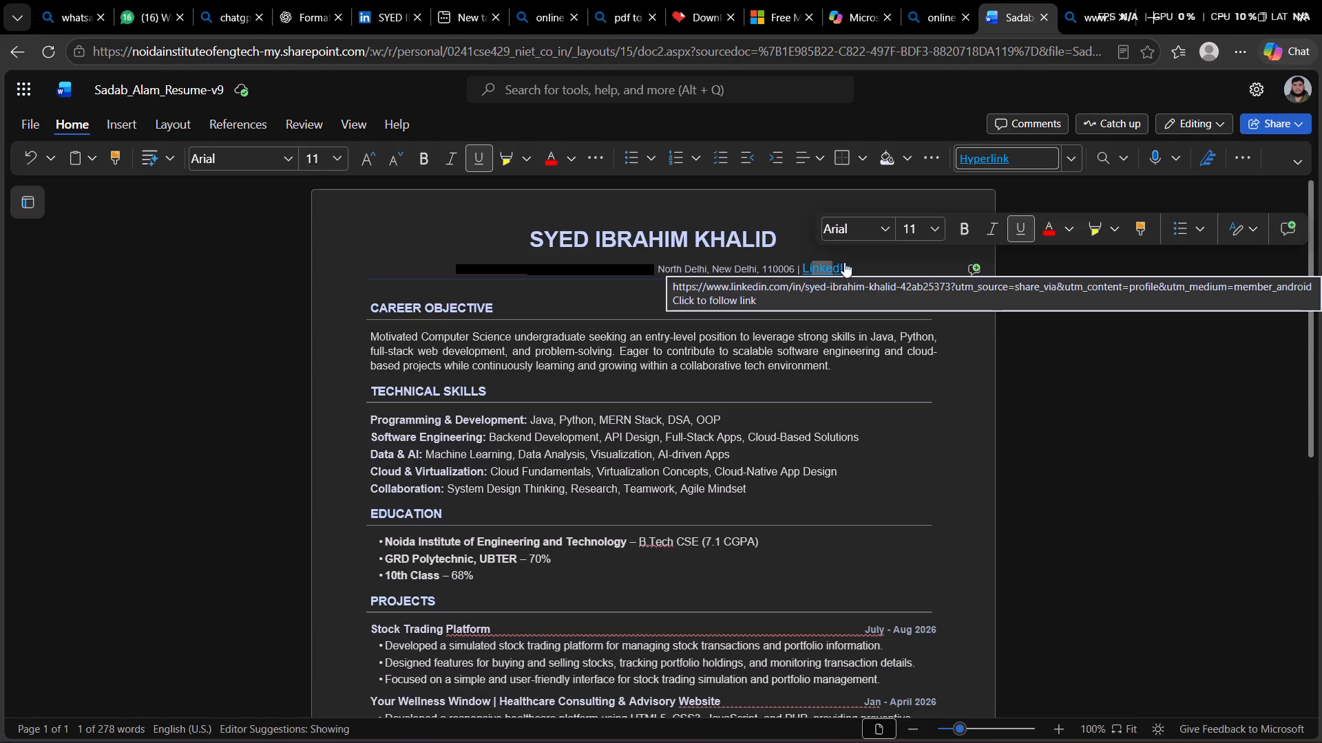
click(844, 262)
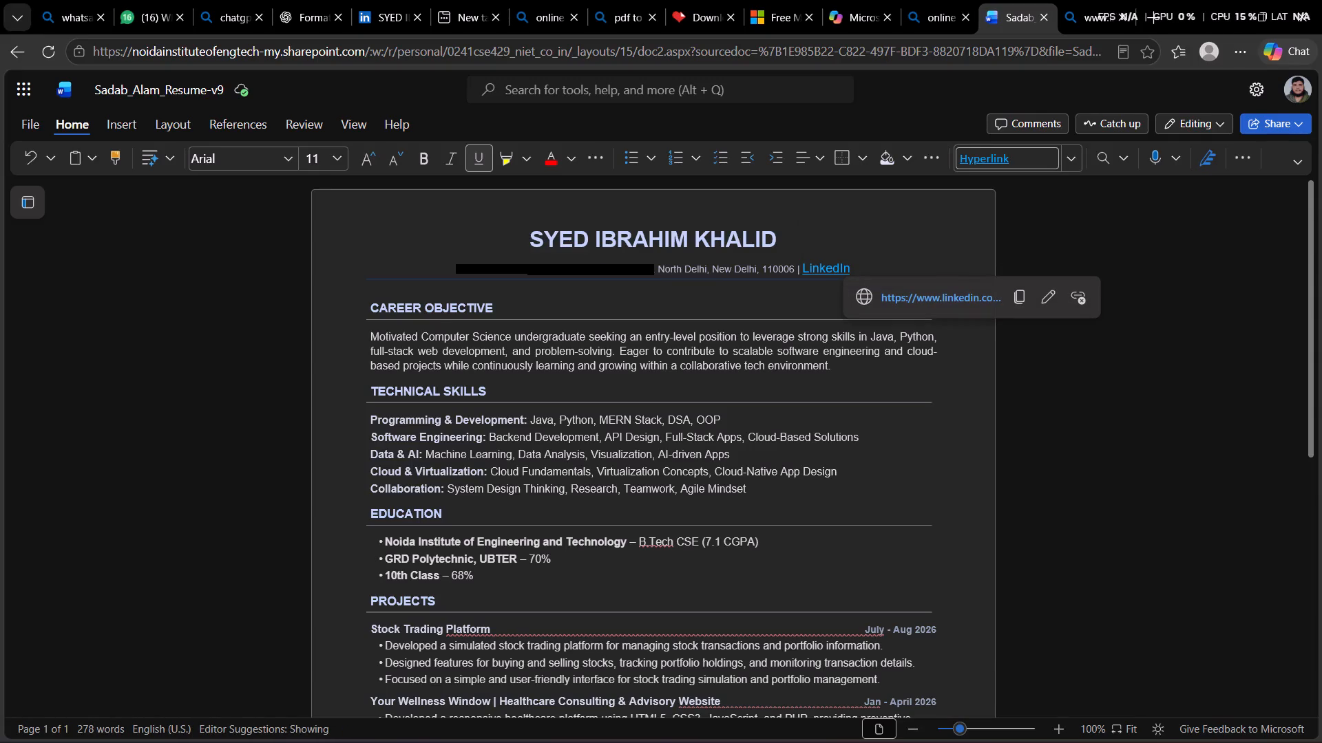
click(870, 263)
drag(870, 263, 804, 268)
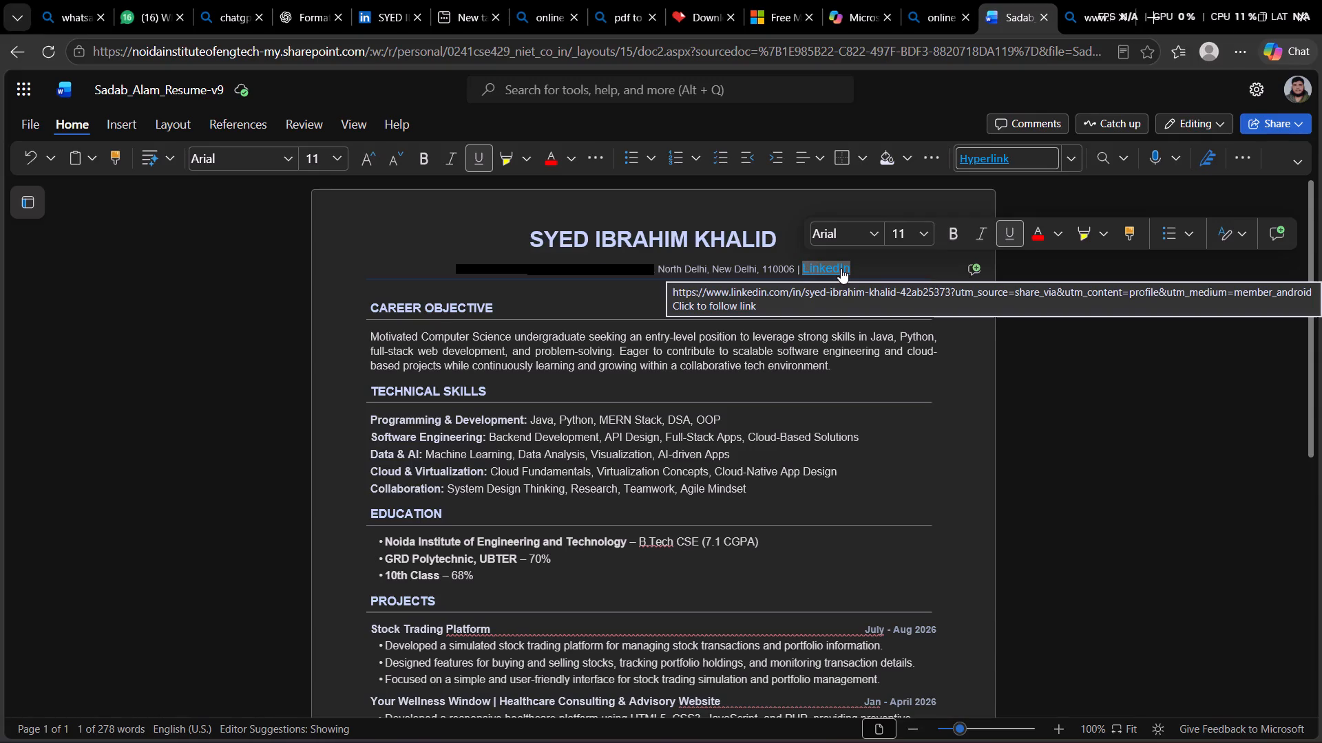
key(ctrl+k)
ctrl+click(841, 268)
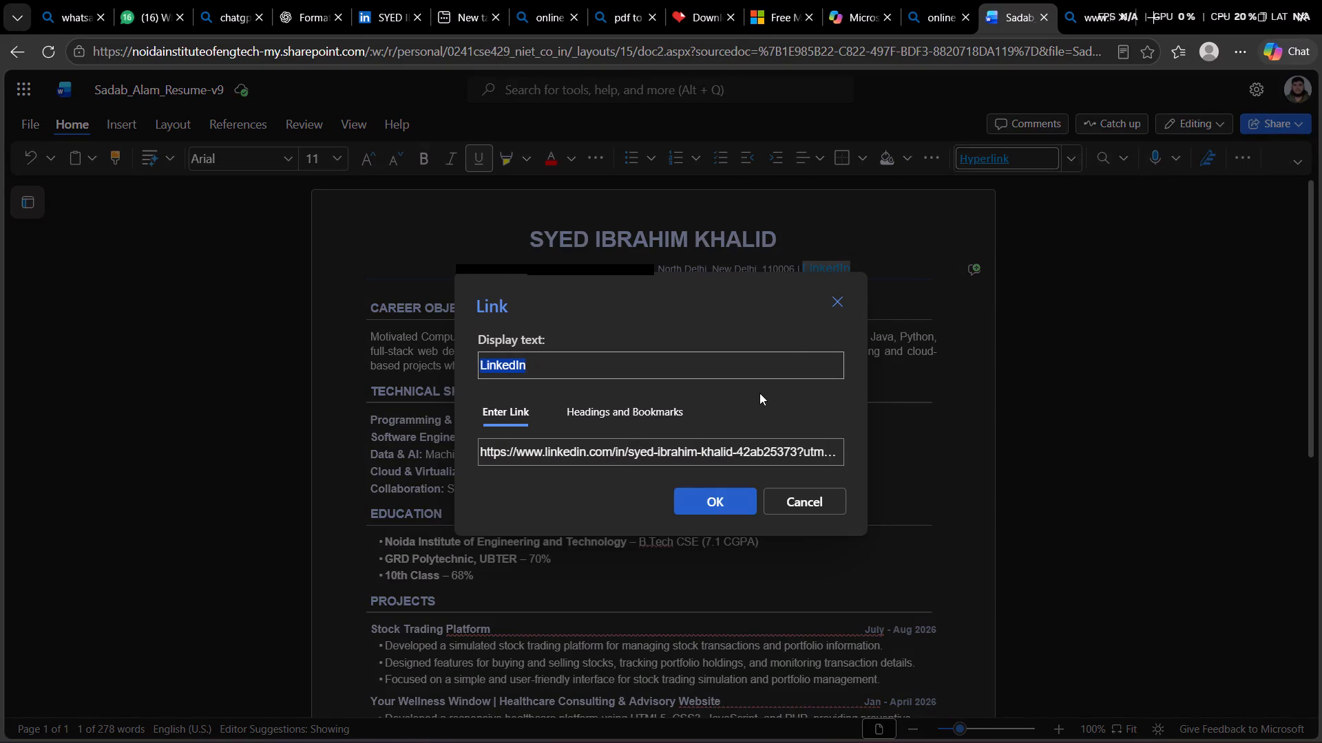
click(791, 446)
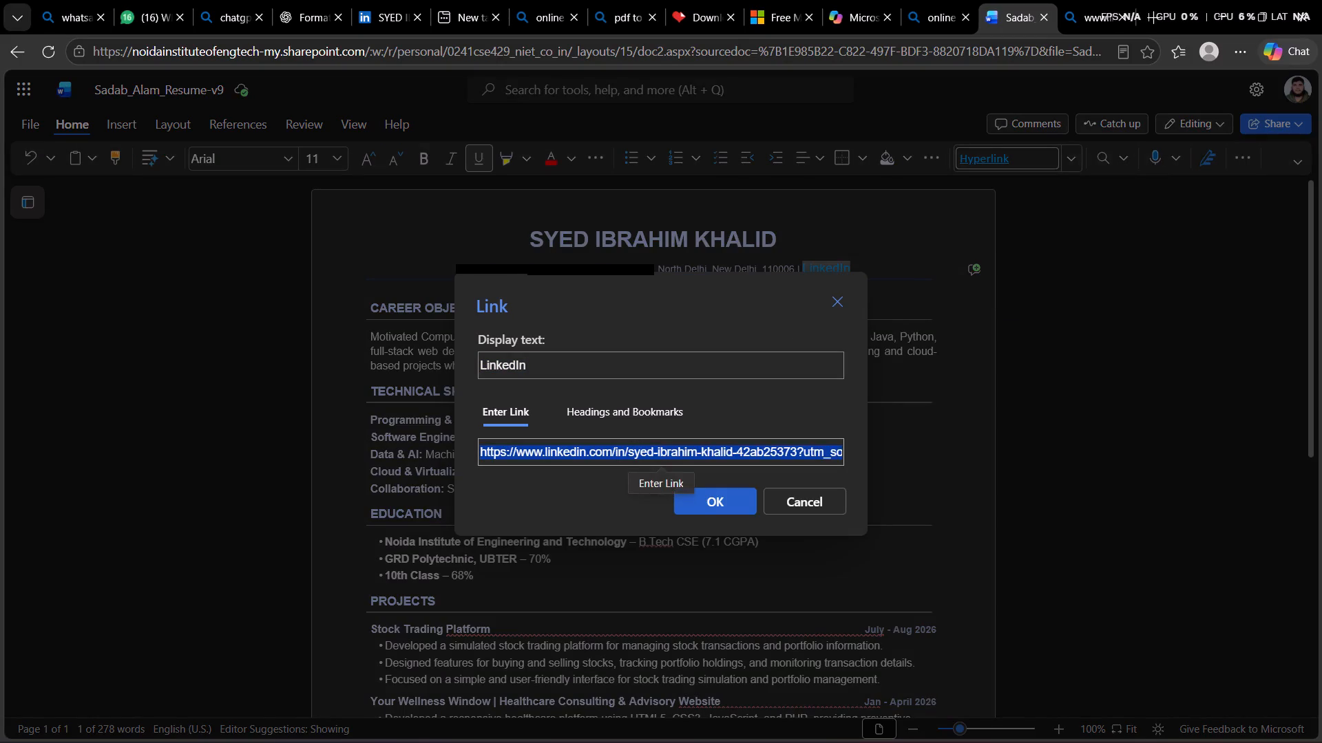
key(BackSpace)
key(ctrl+v)
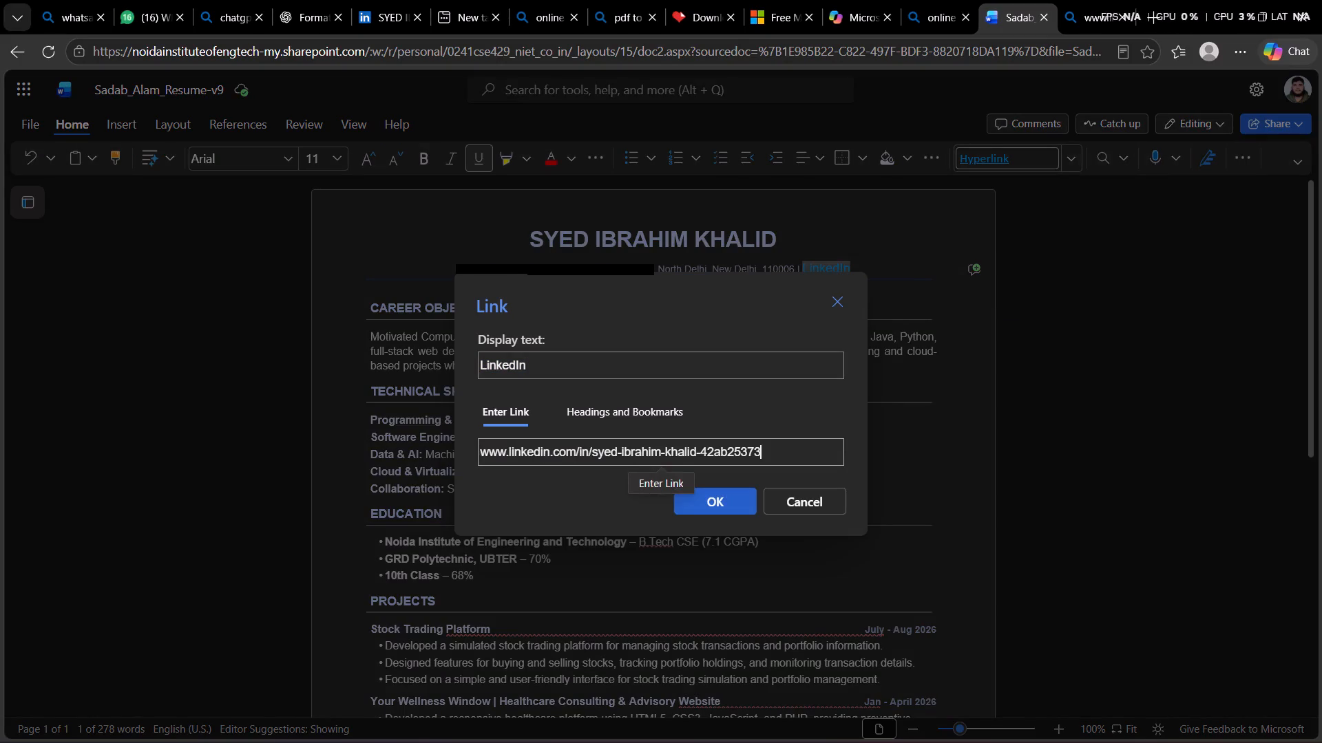
click(731, 505)
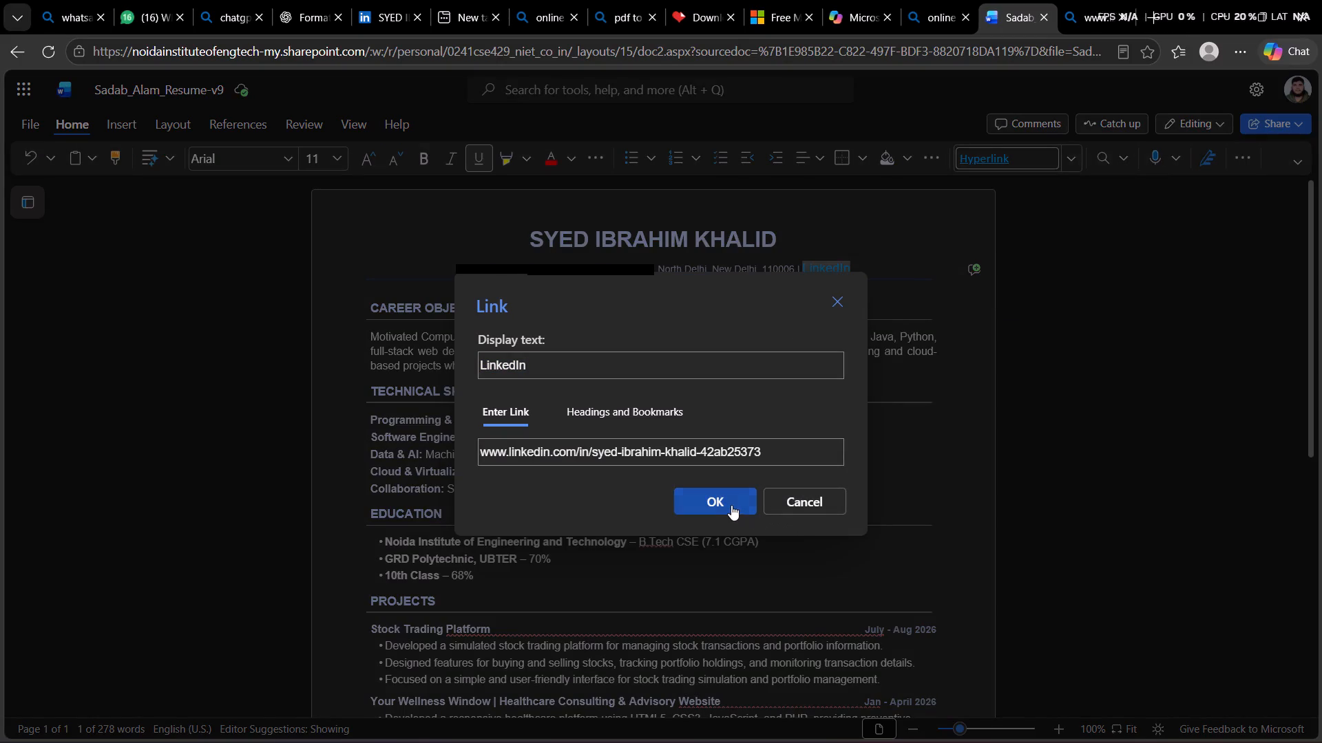
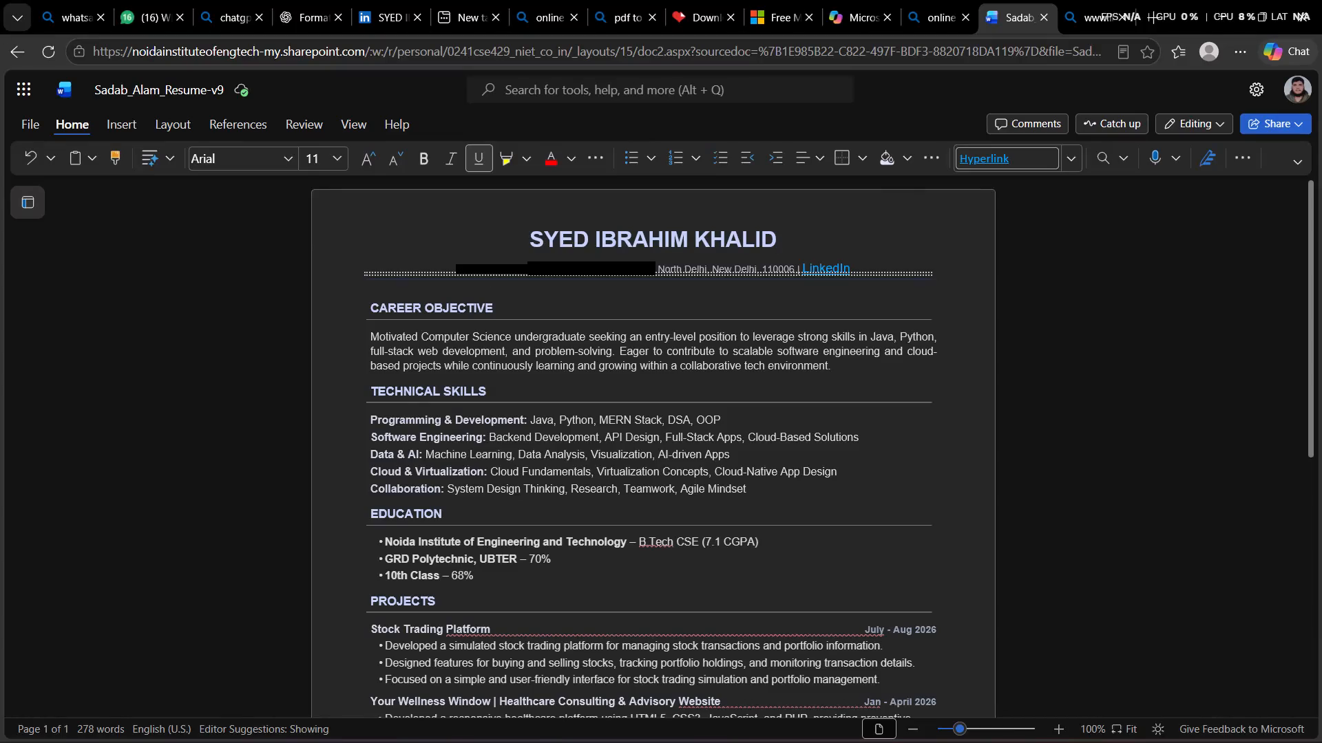
Delete two characters within the personal contact details that precede the address in the resume's contact line.
click(532, 266)
key(BackSpace)
key(BackSpace)
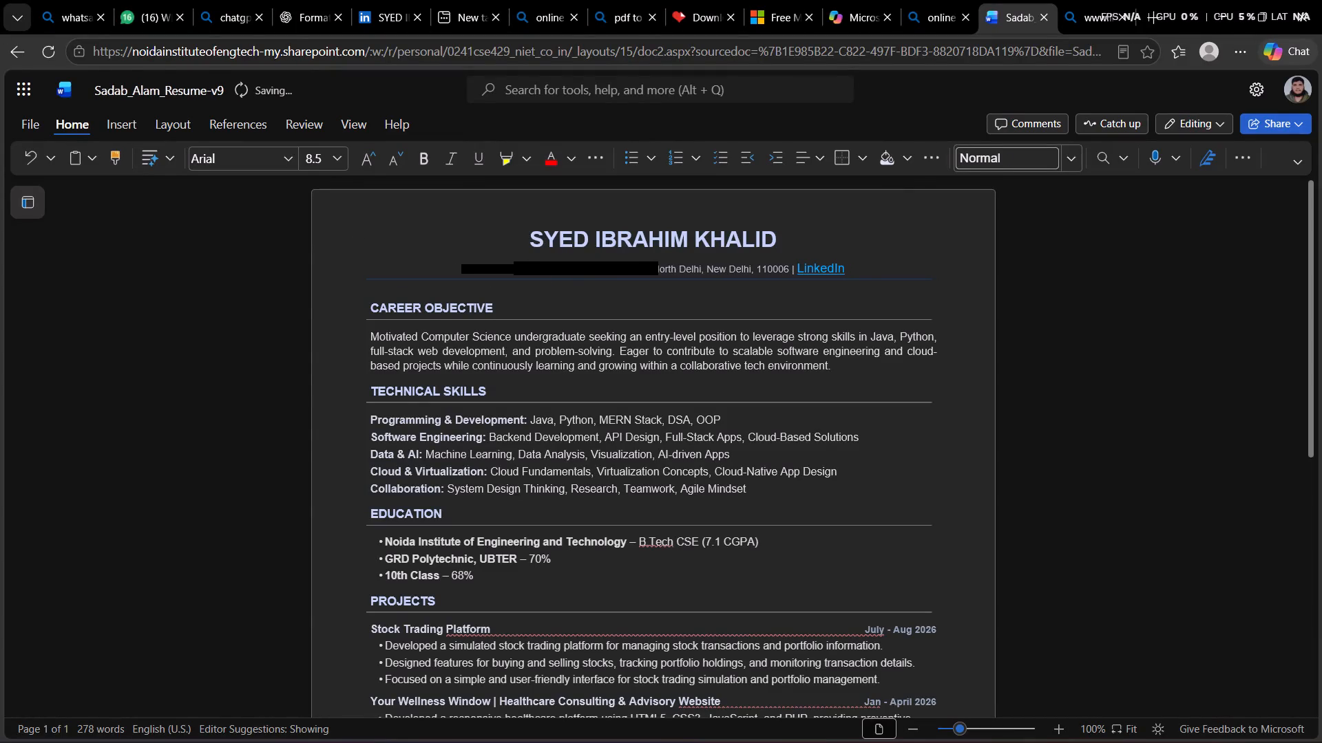
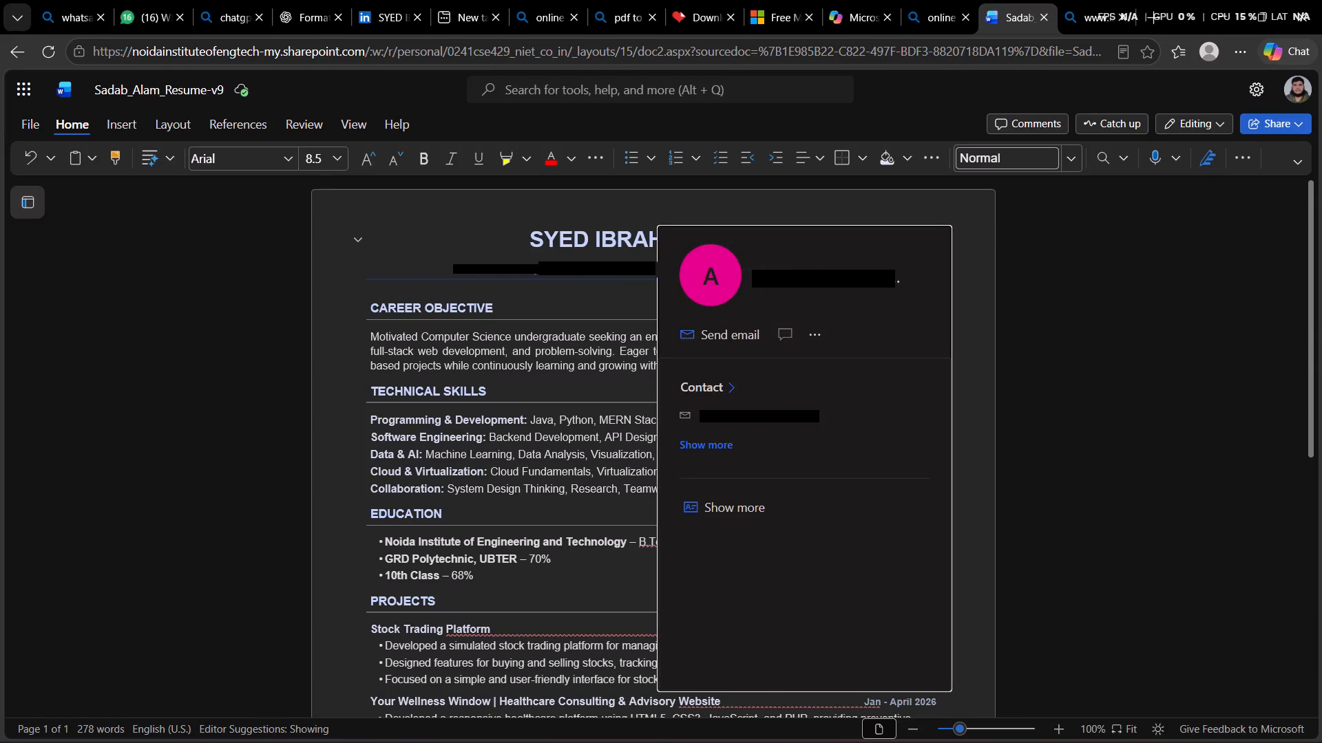
Replace the username of the e-mail address in the resume's contact line with the new owner's, including its trailing digits.
click(598, 265)
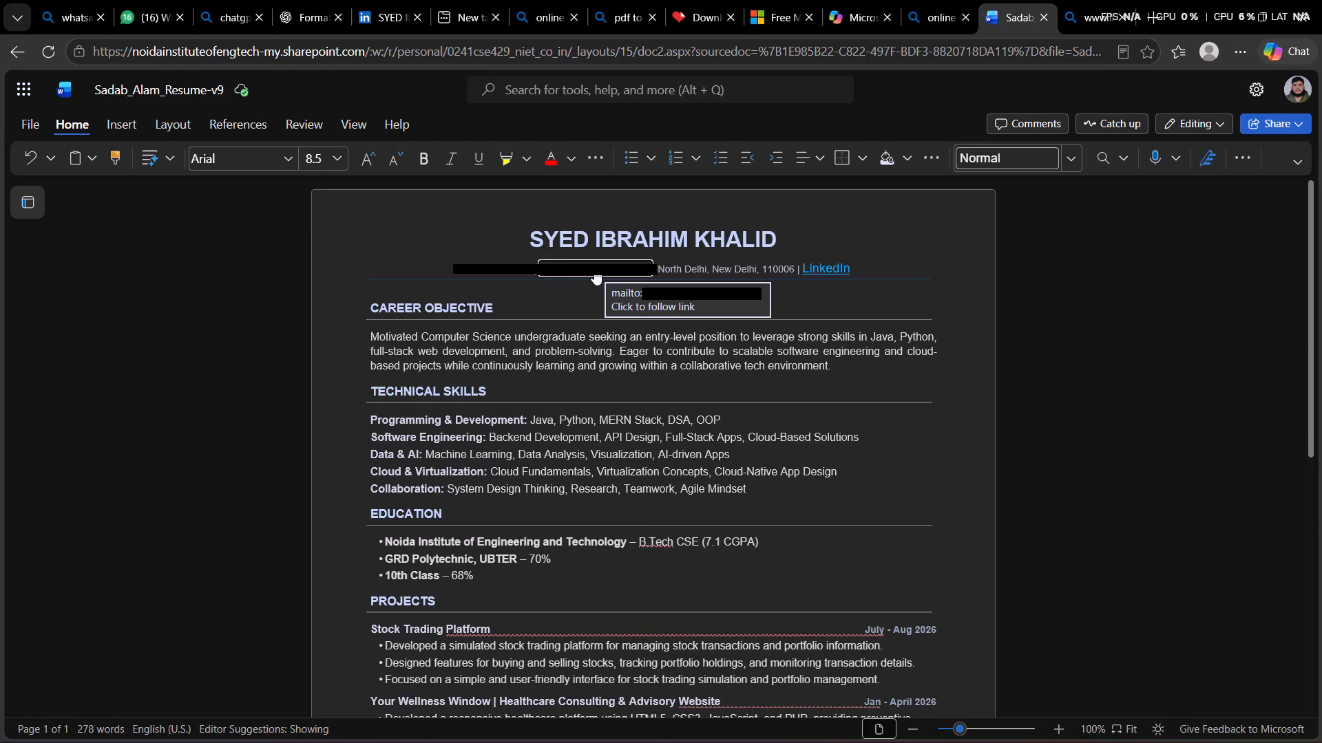
click(596, 268)
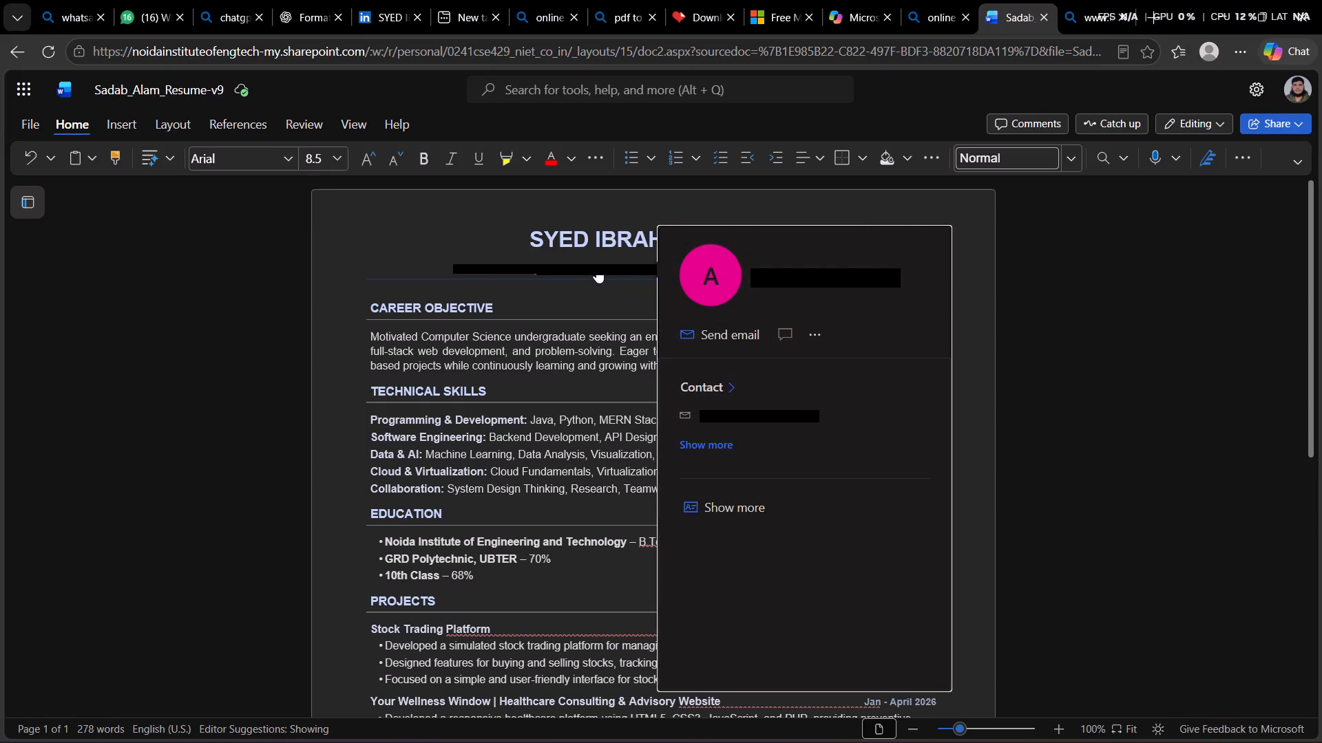
click(605, 301)
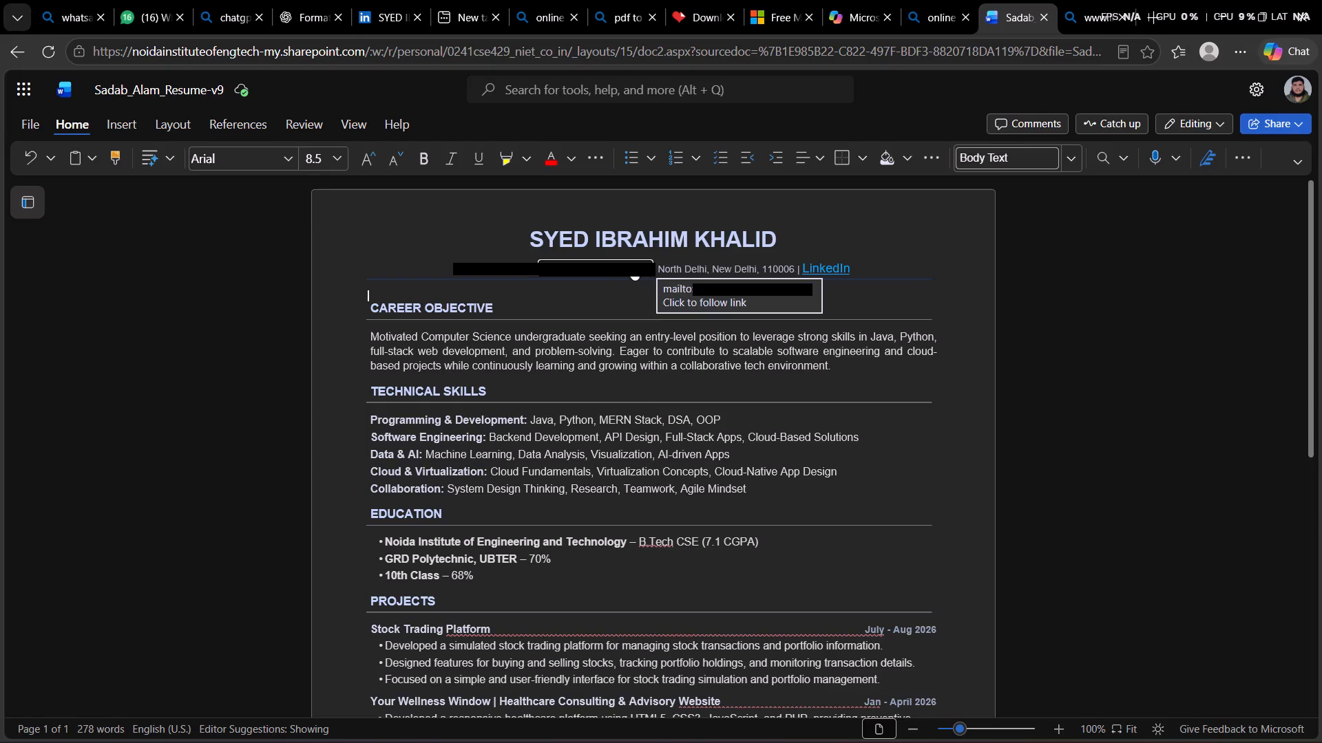
click(569, 259)
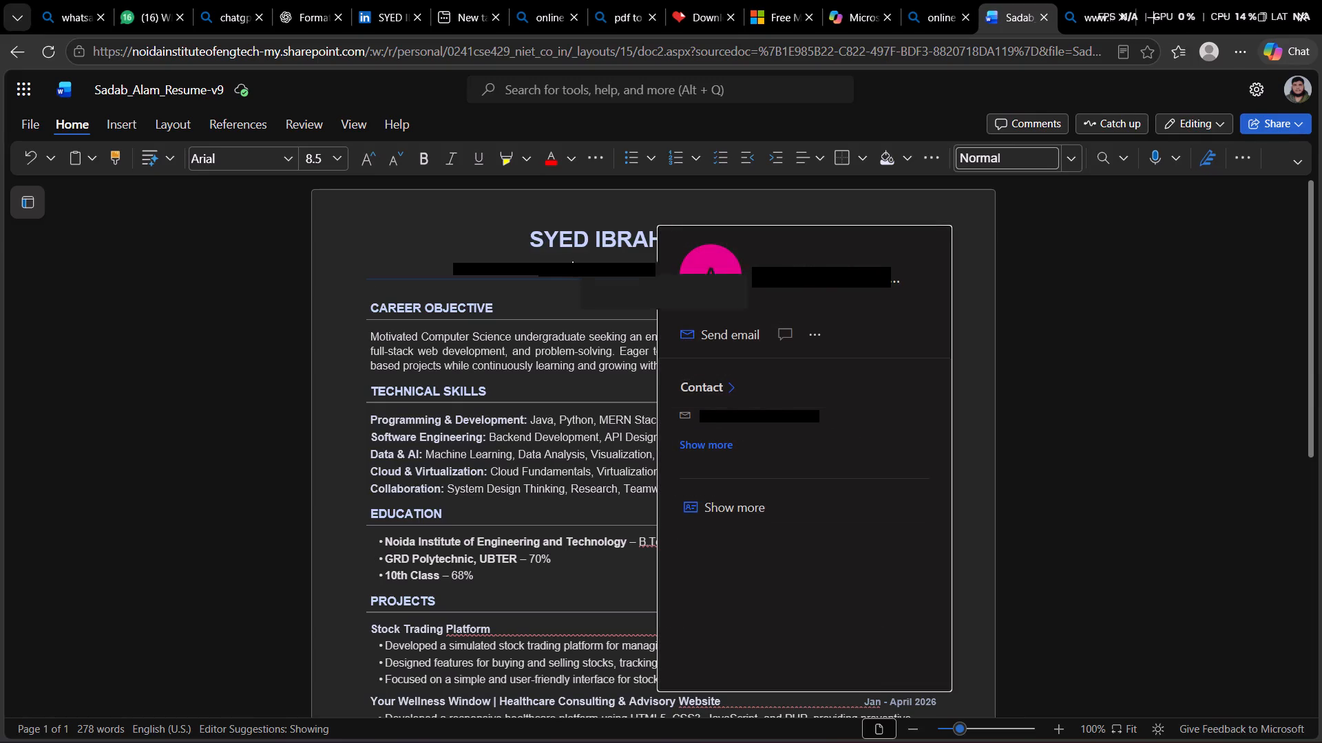
double_click(570, 263)
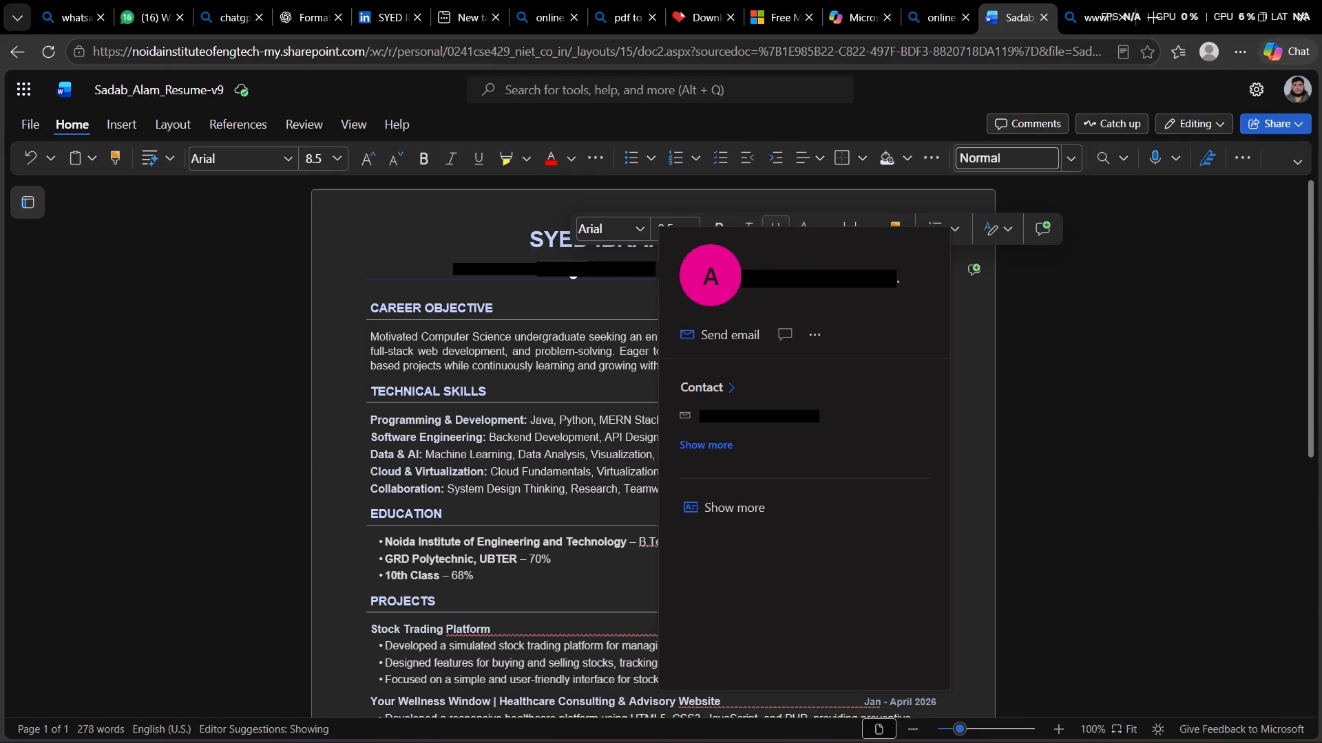
key(BackSpace)
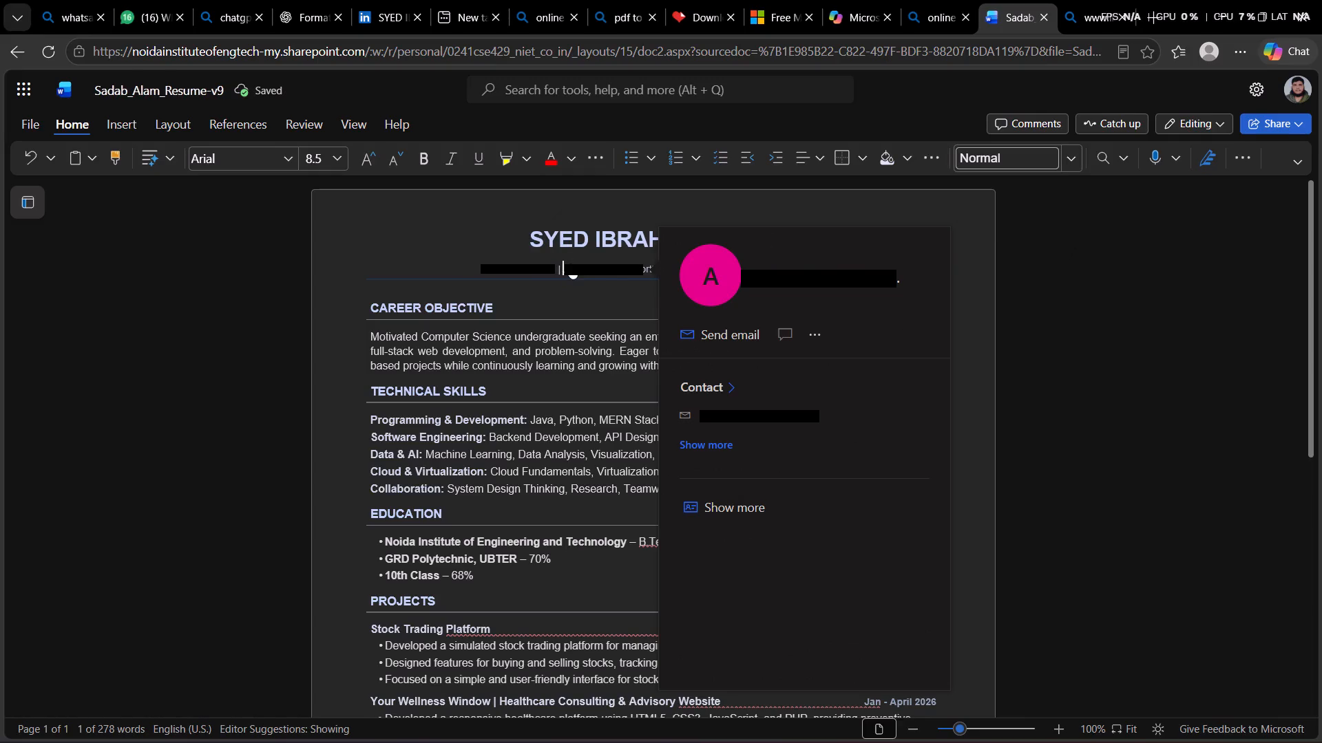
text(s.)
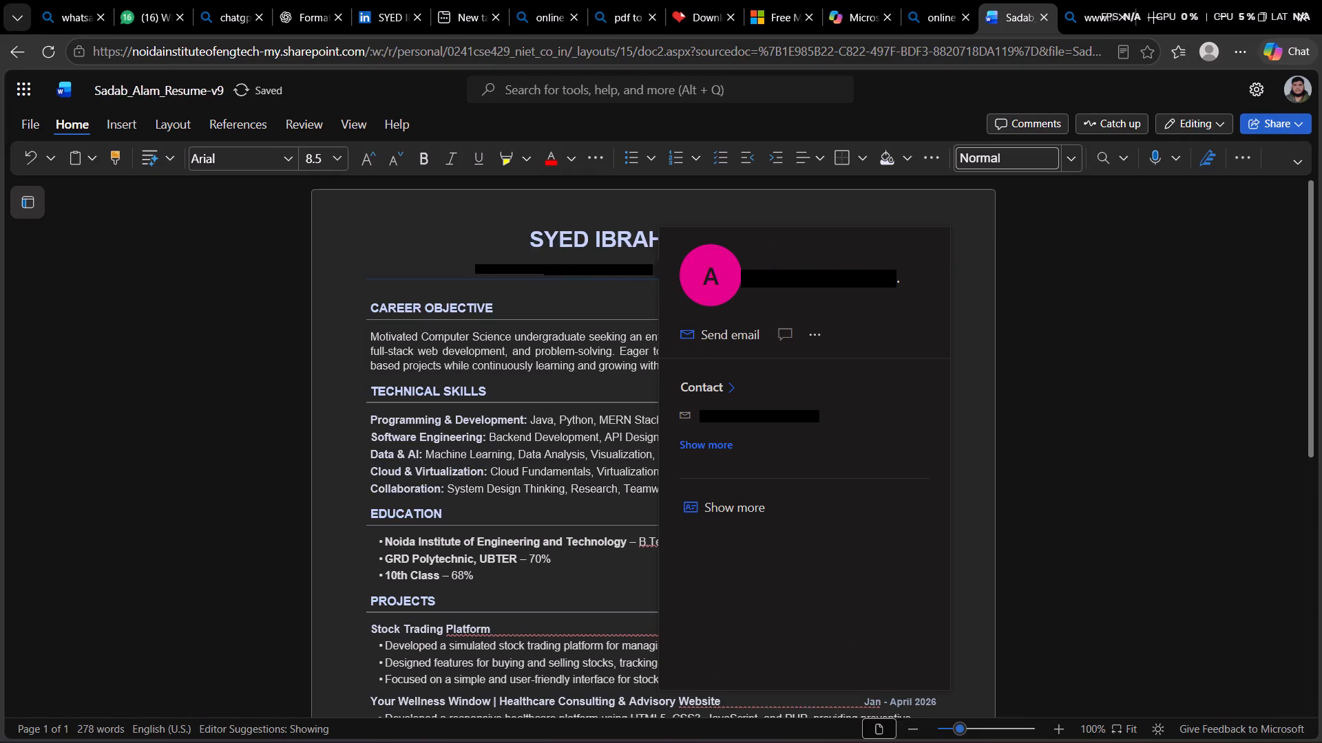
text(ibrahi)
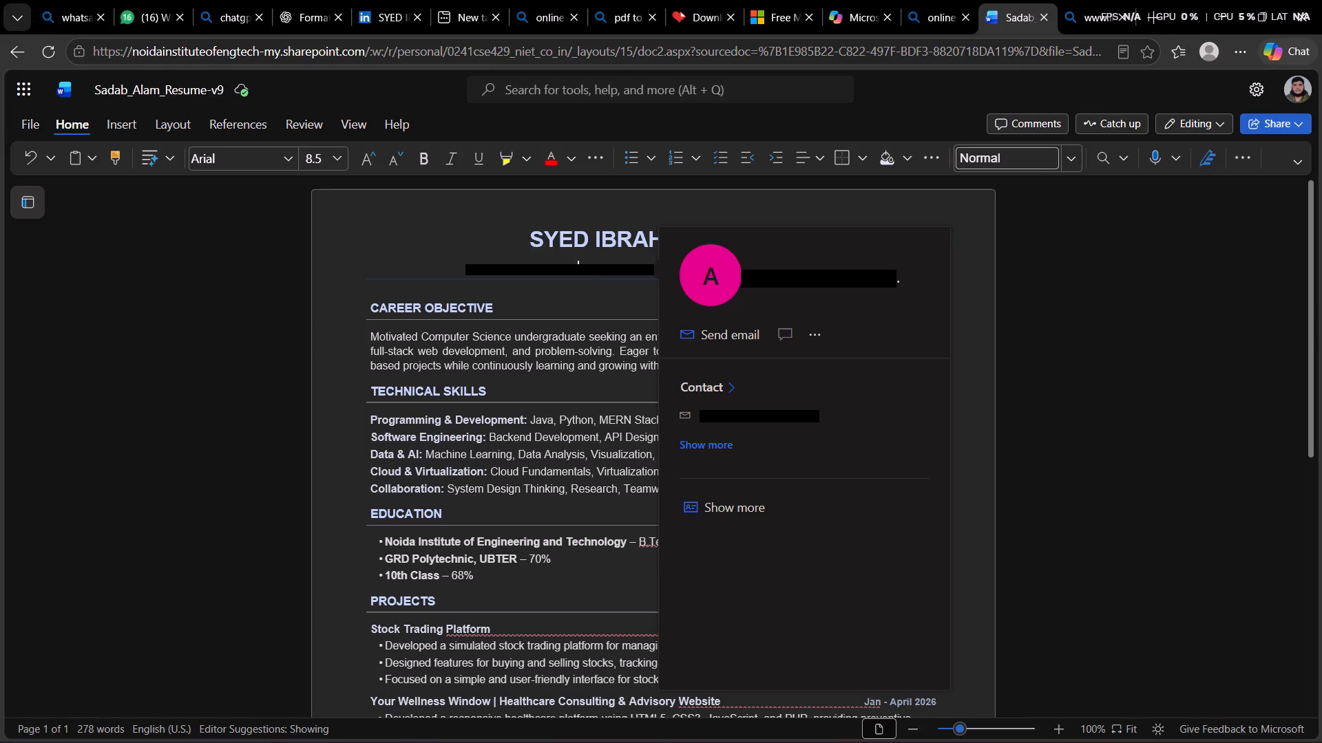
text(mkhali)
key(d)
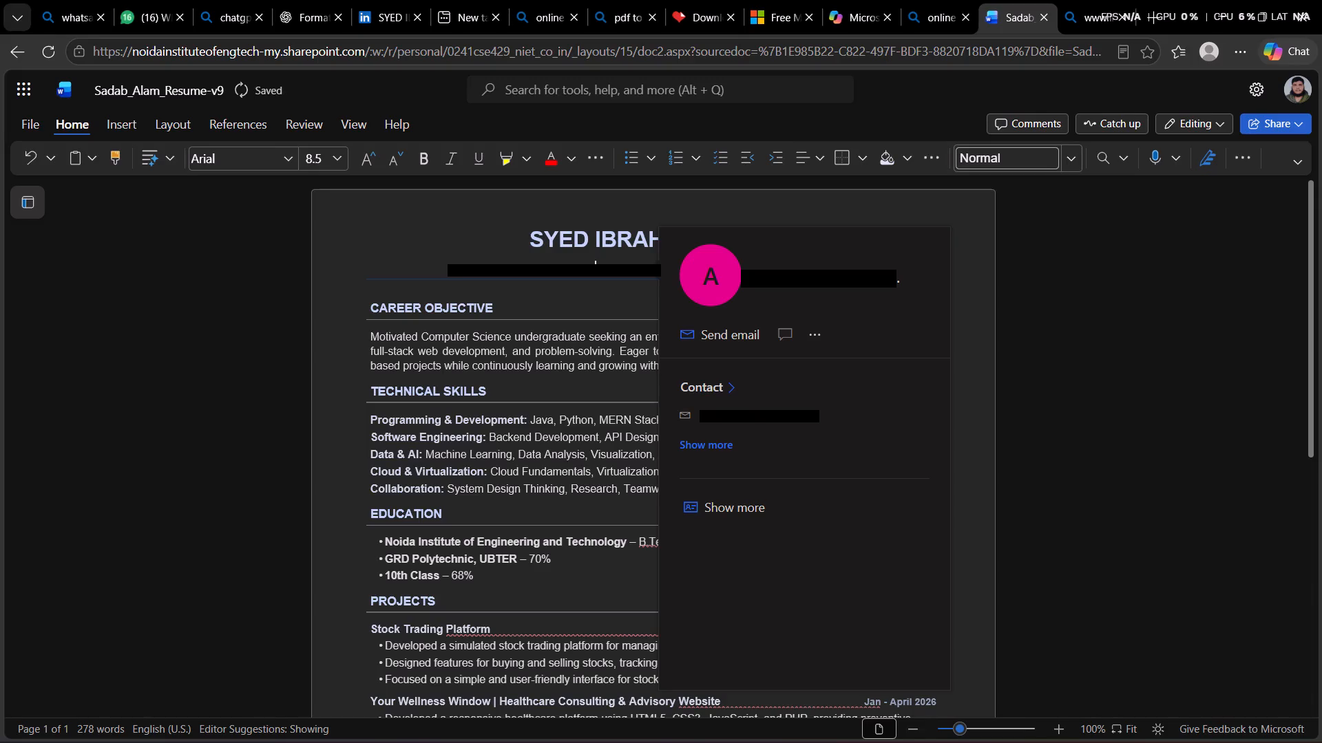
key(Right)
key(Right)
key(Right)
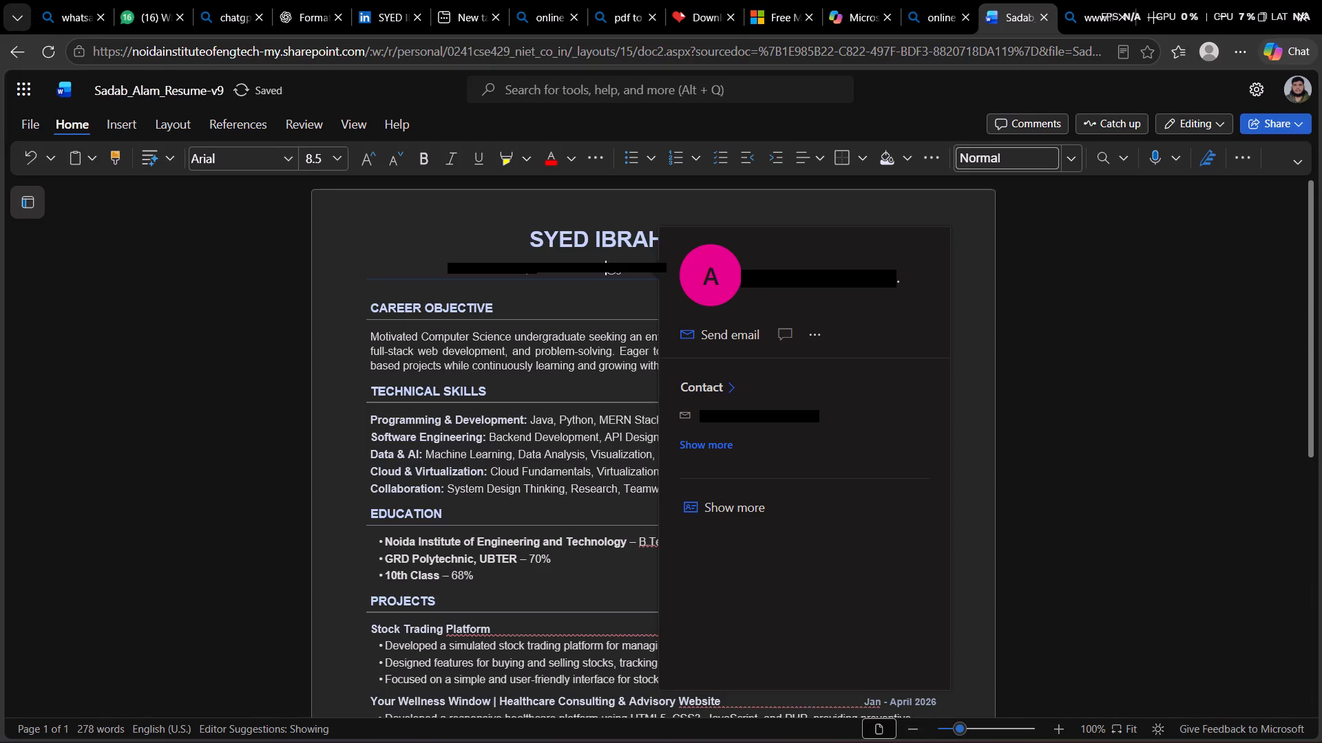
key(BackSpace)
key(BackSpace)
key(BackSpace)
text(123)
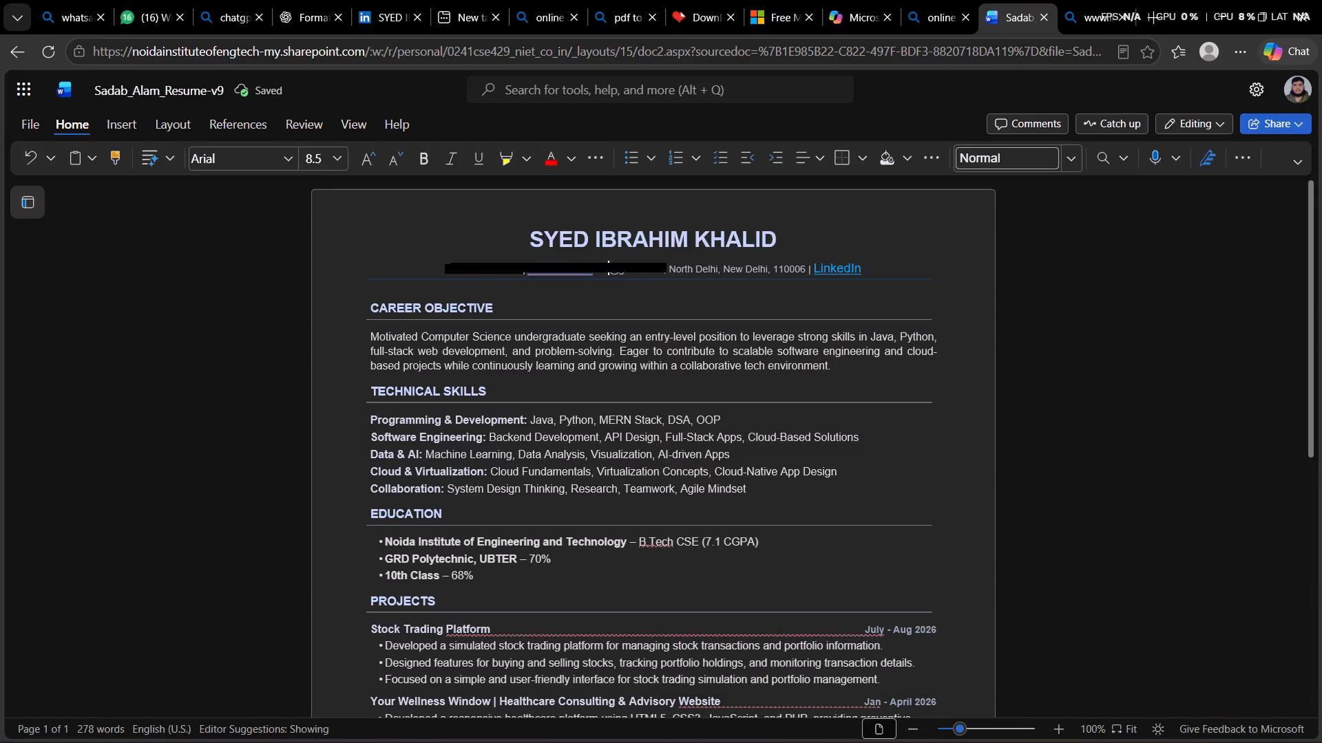
click(716, 303)
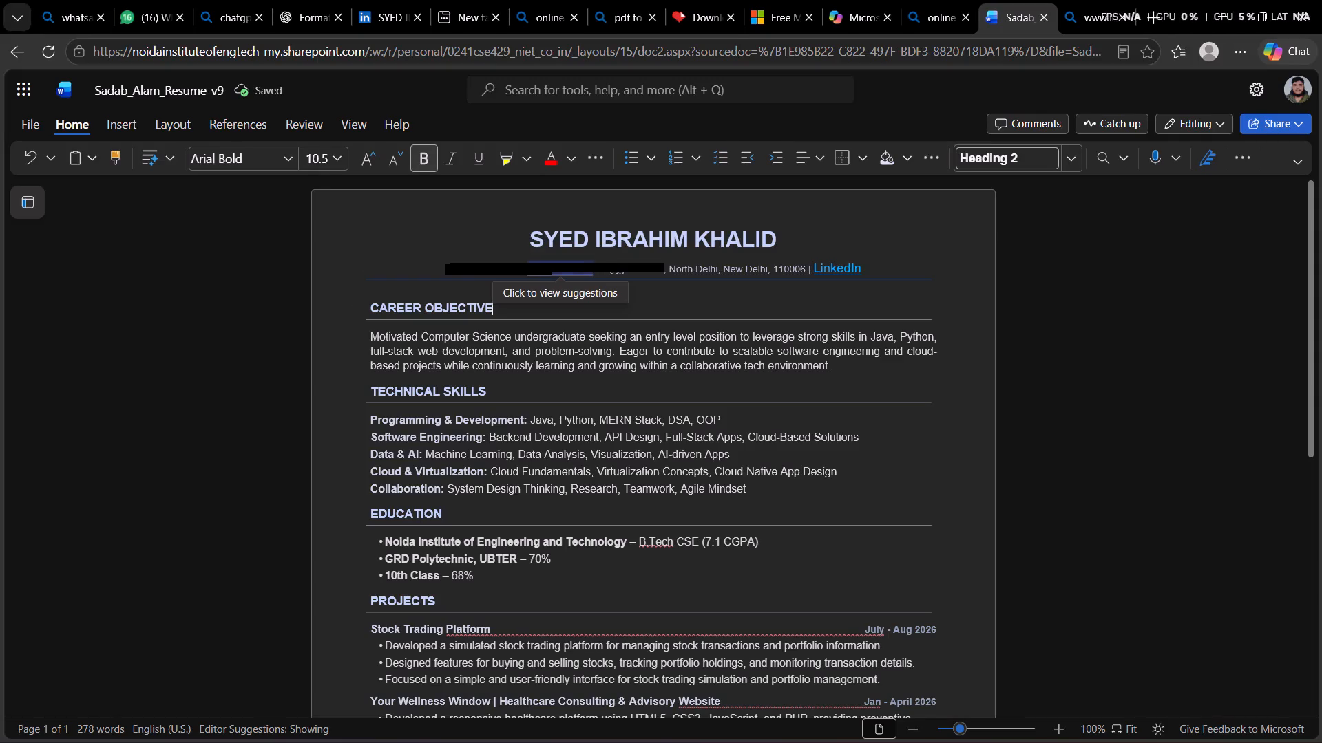
View the grammar suggestion on the new e-mail username in the contact line and dismiss it without applying.
click(575, 268)
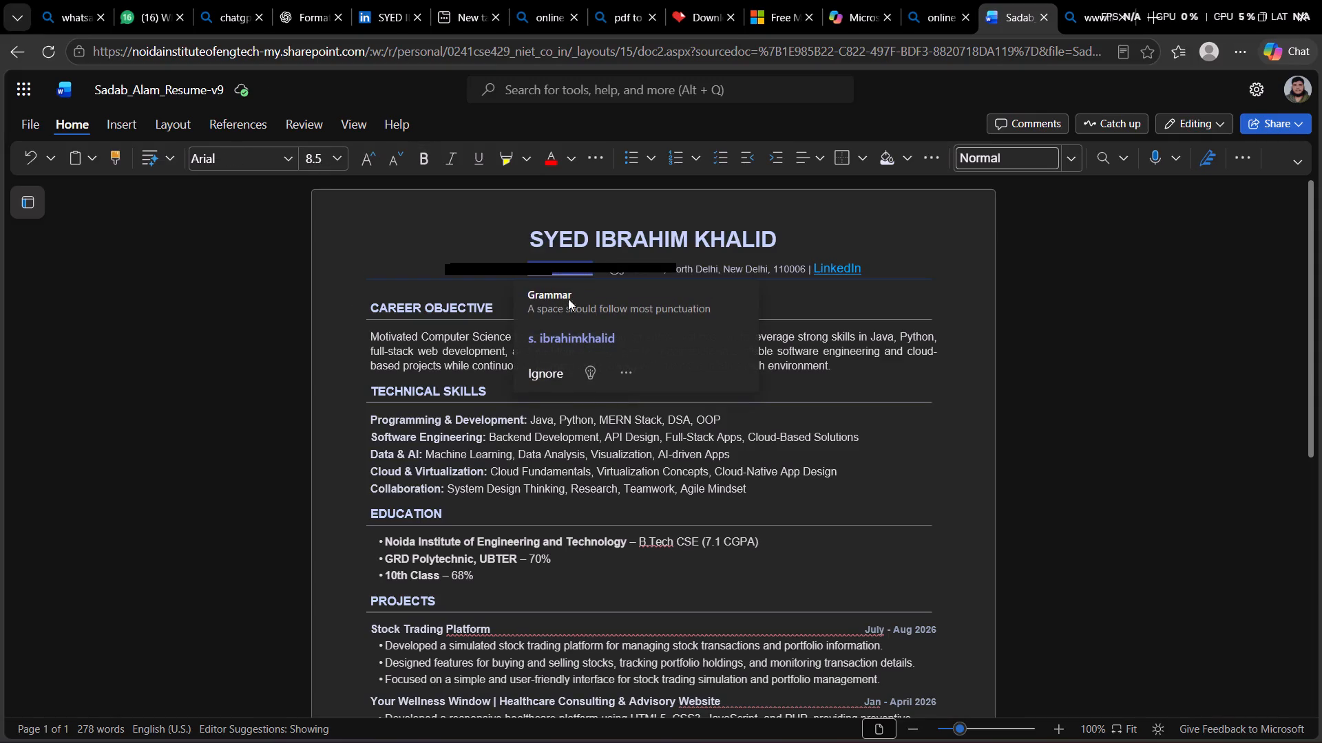
click(791, 291)
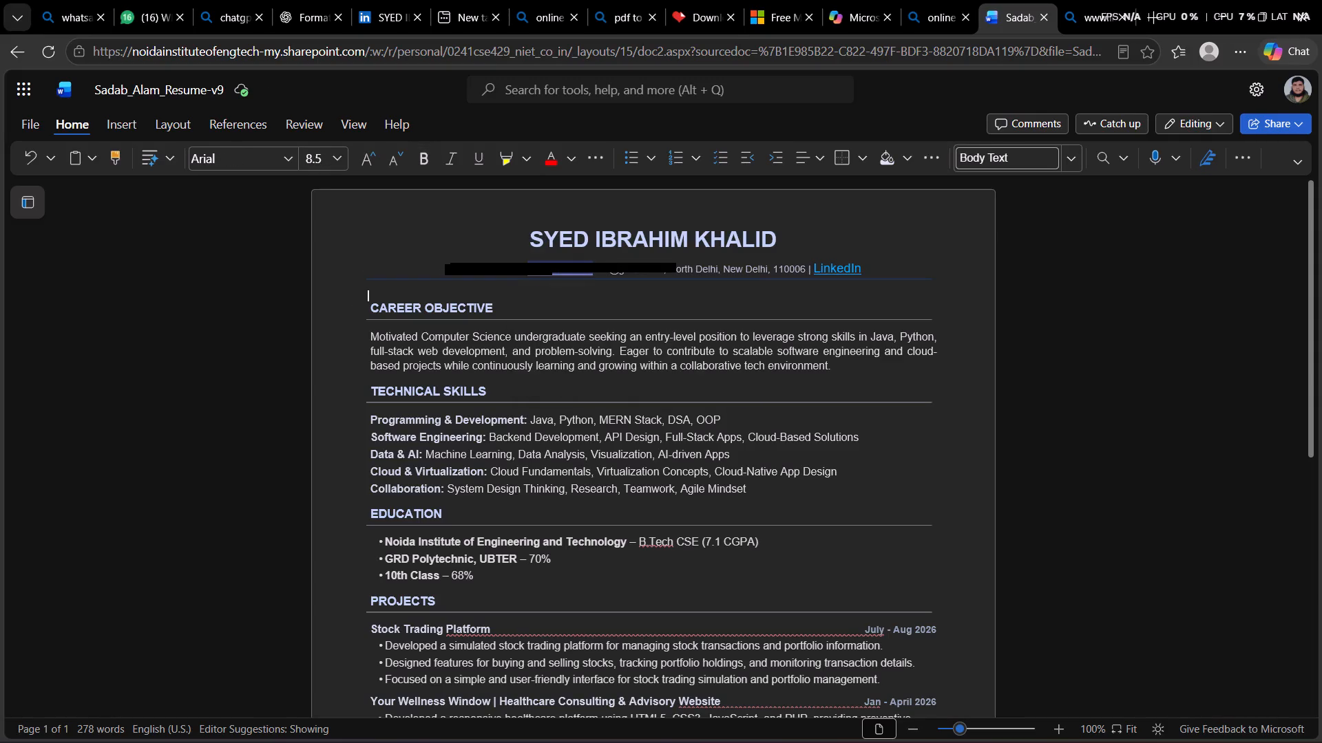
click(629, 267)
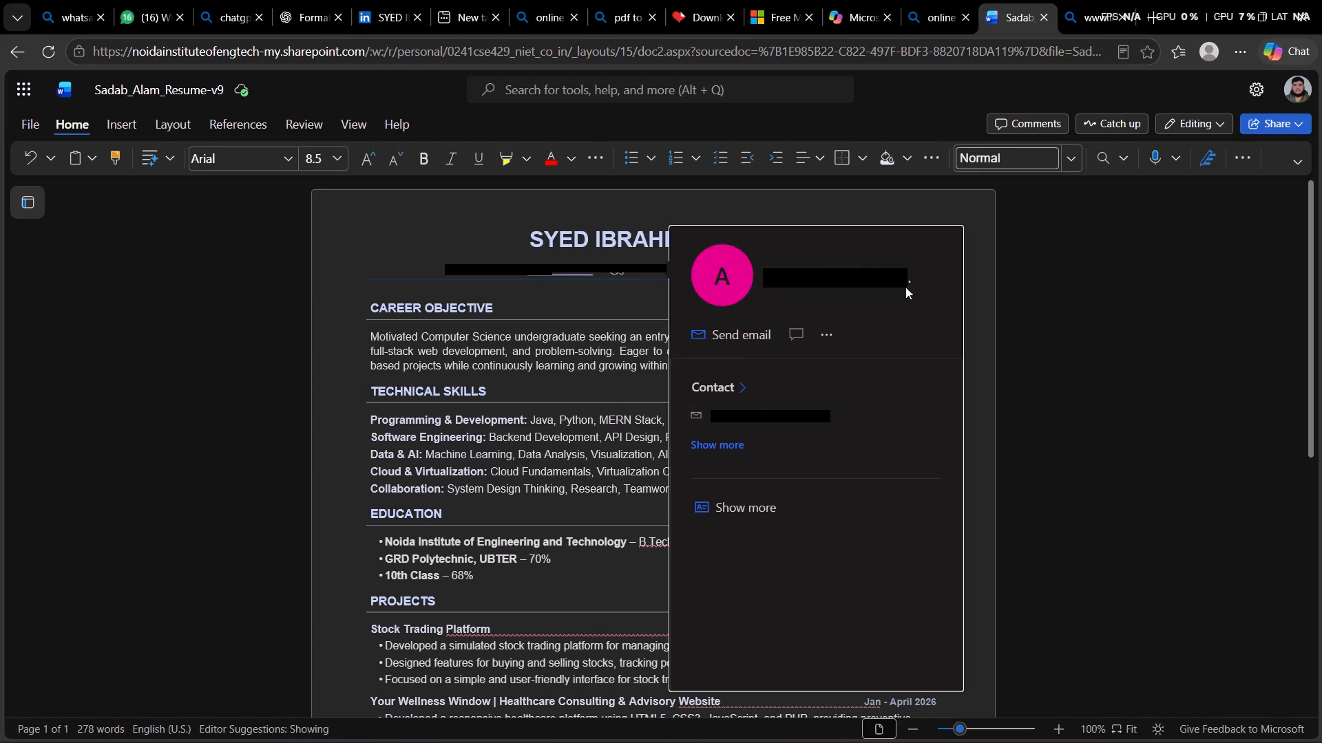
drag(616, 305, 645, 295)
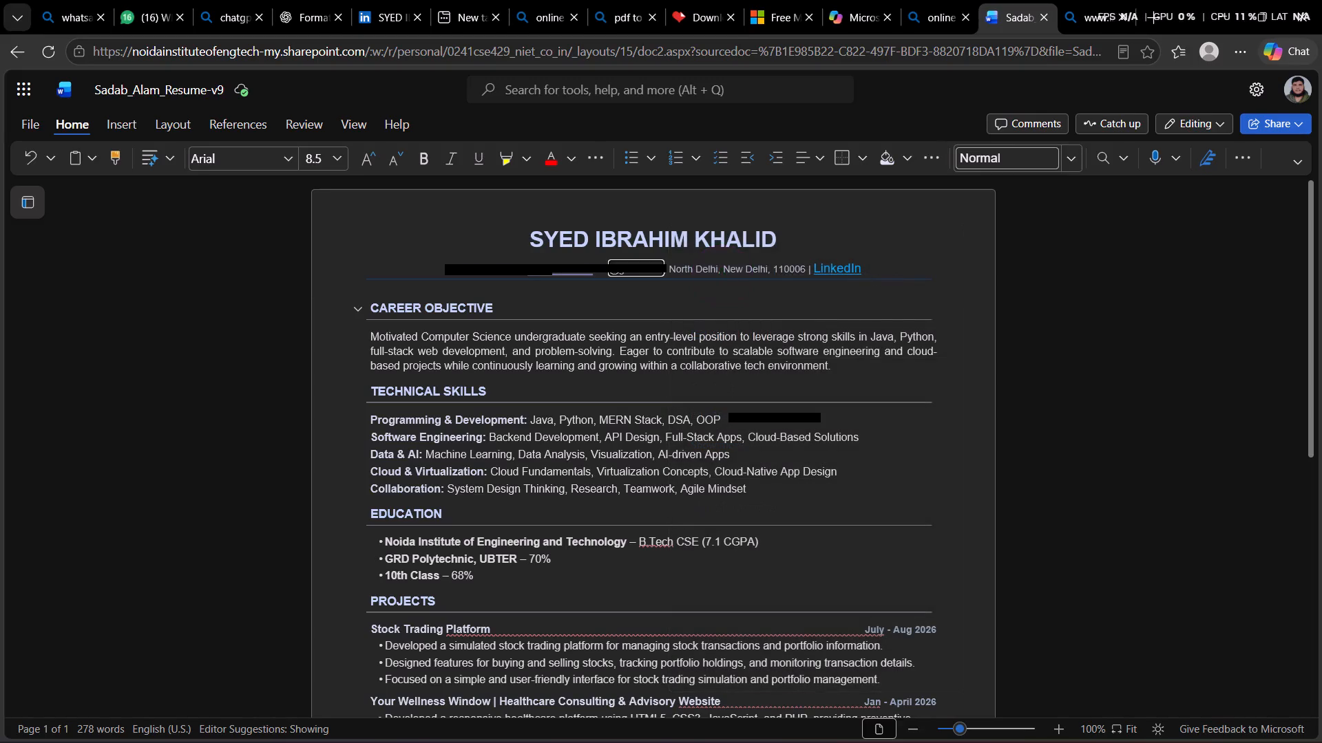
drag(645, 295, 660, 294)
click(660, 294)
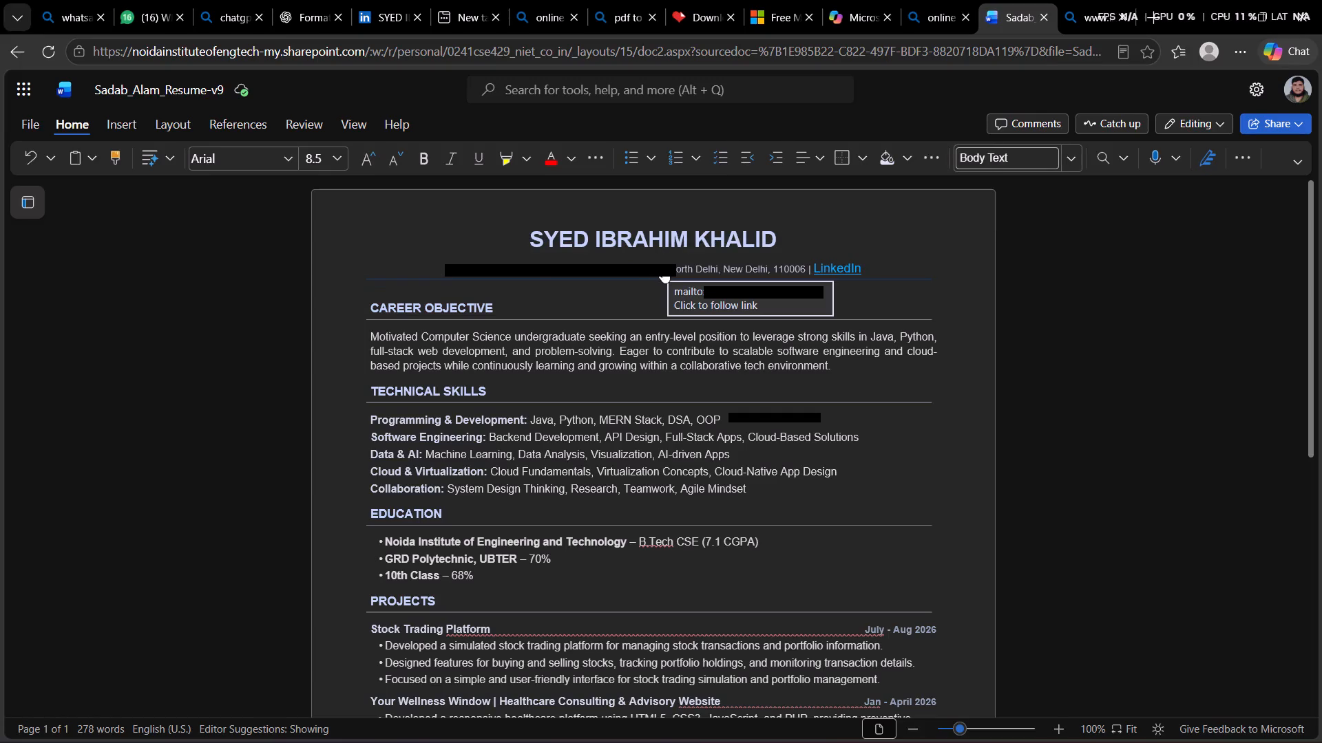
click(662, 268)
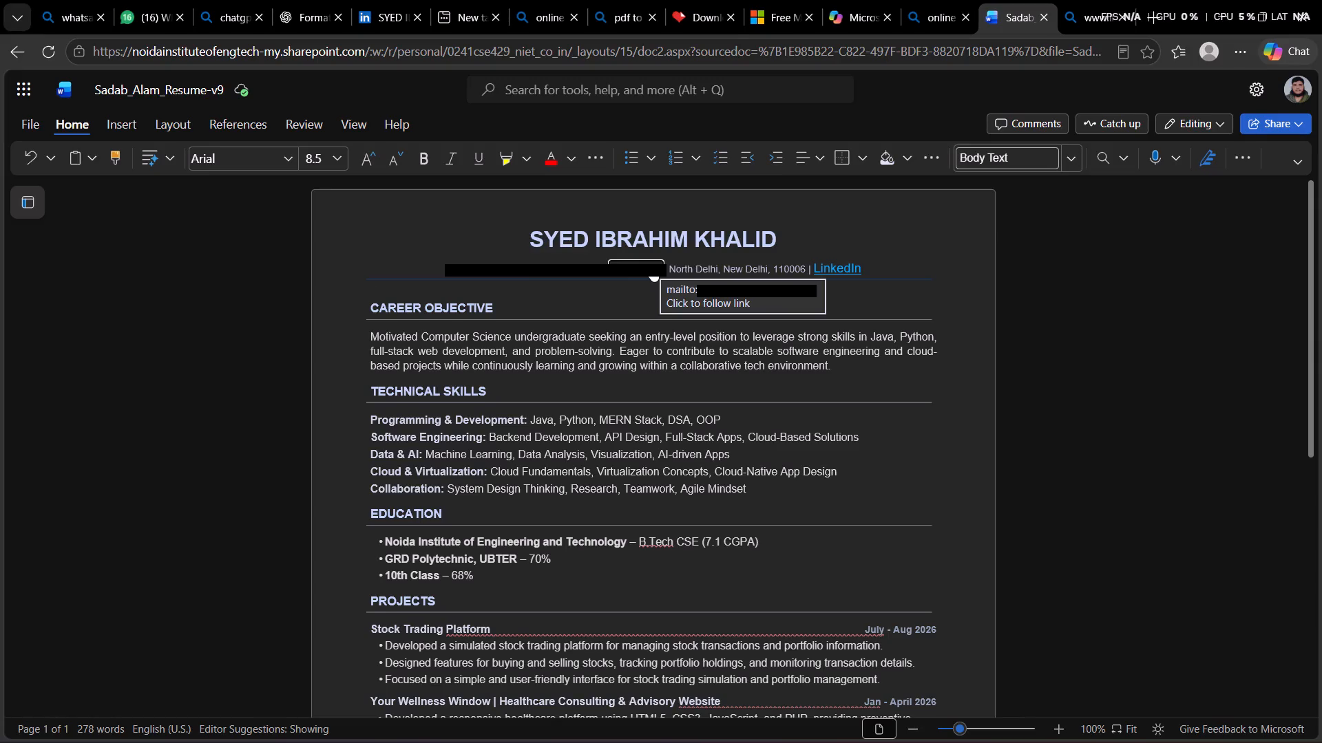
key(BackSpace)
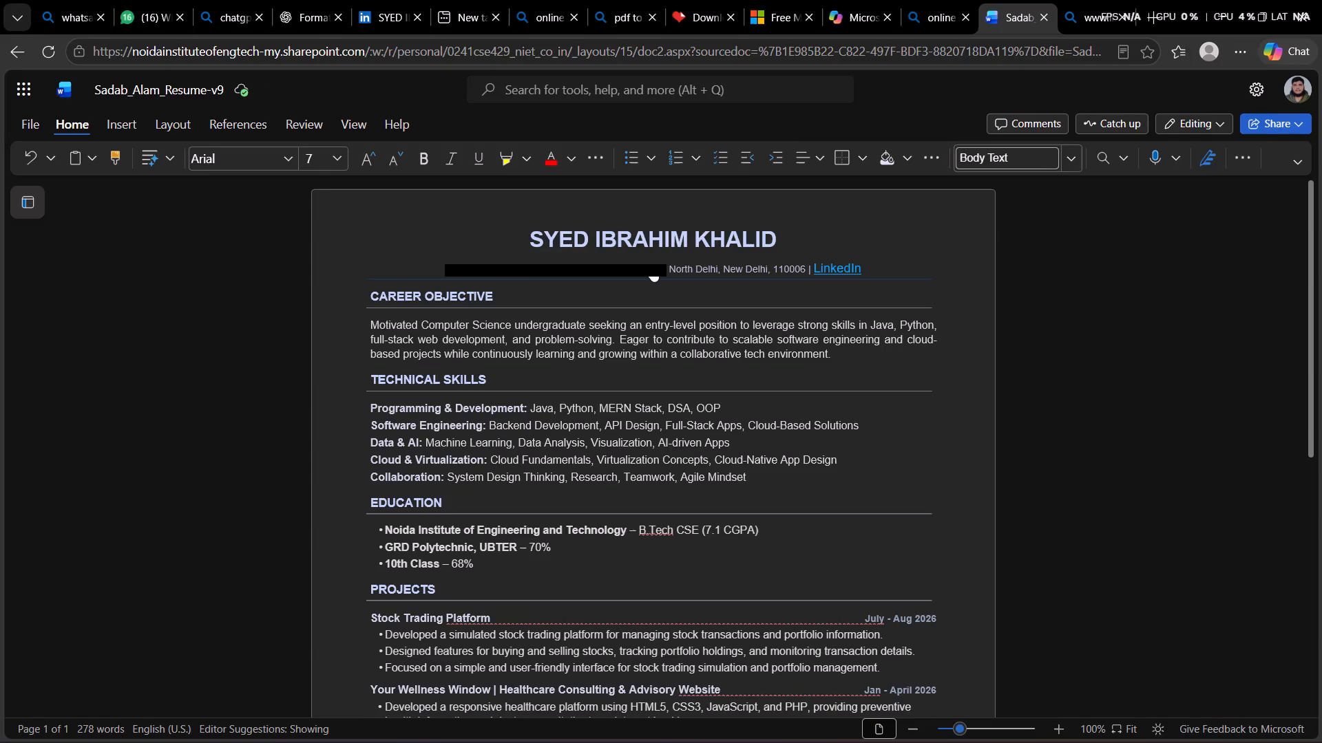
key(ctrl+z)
Edit the remaining linked part of the e-mail address, just before the postal address in the contact line.
click(651, 266)
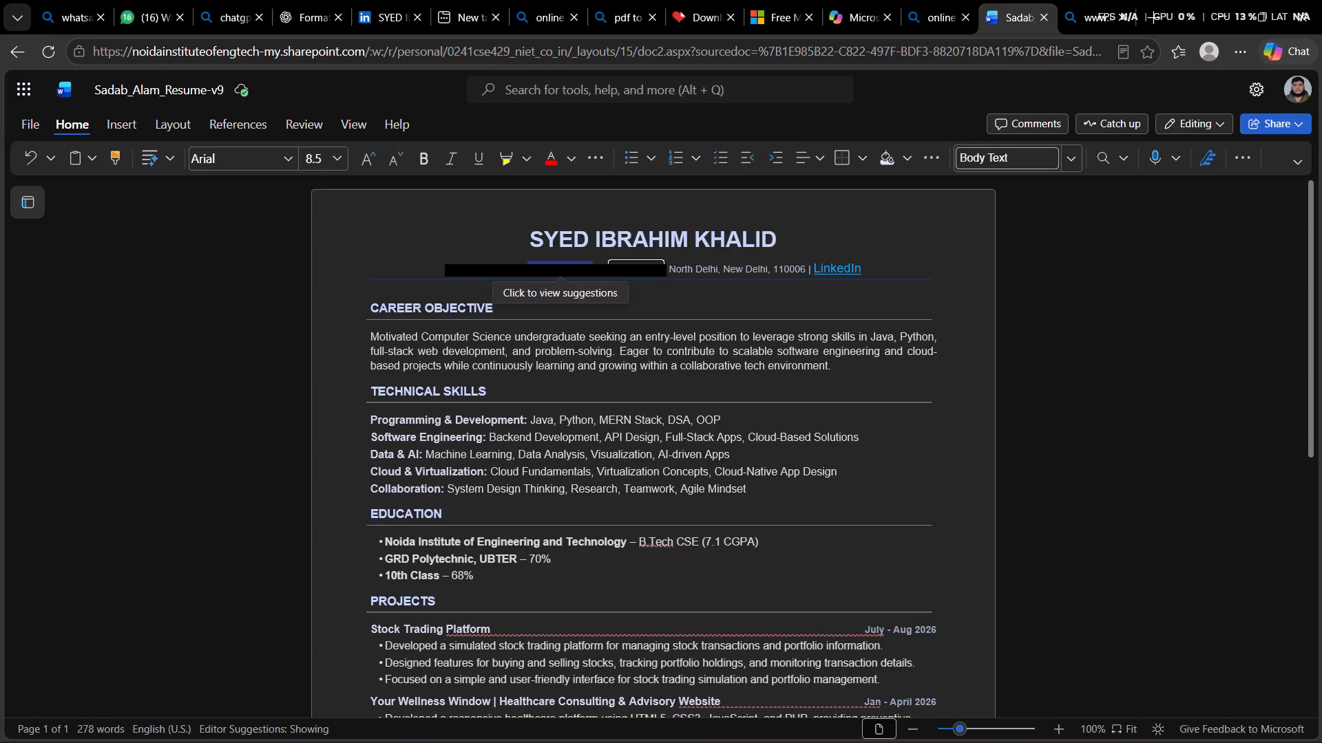
click(605, 268)
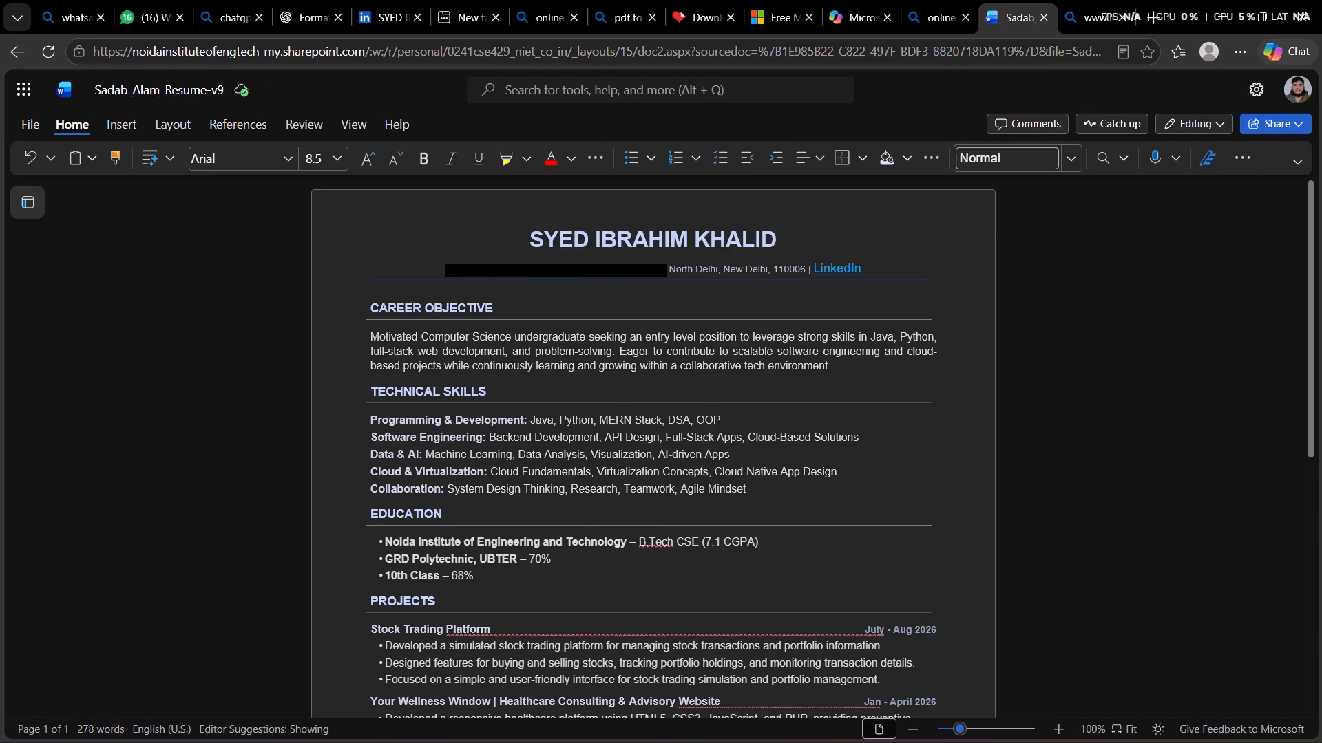
key(Right)
key(Right)
key(Right)
key(Right)
key(Right)
key(Right)
key(Right)
key(Right)
key(Right)
key(Right)
key(Right)
key(BackSpace)
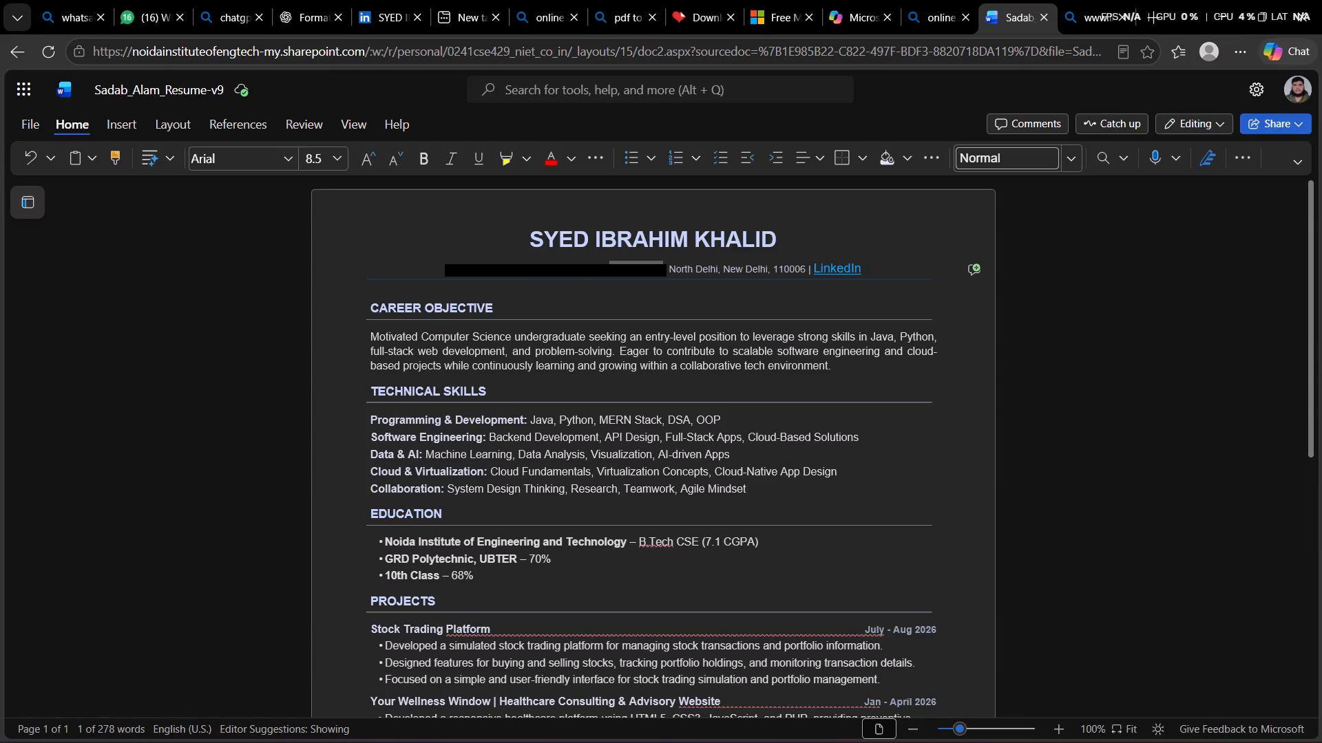
key(BackSpace)
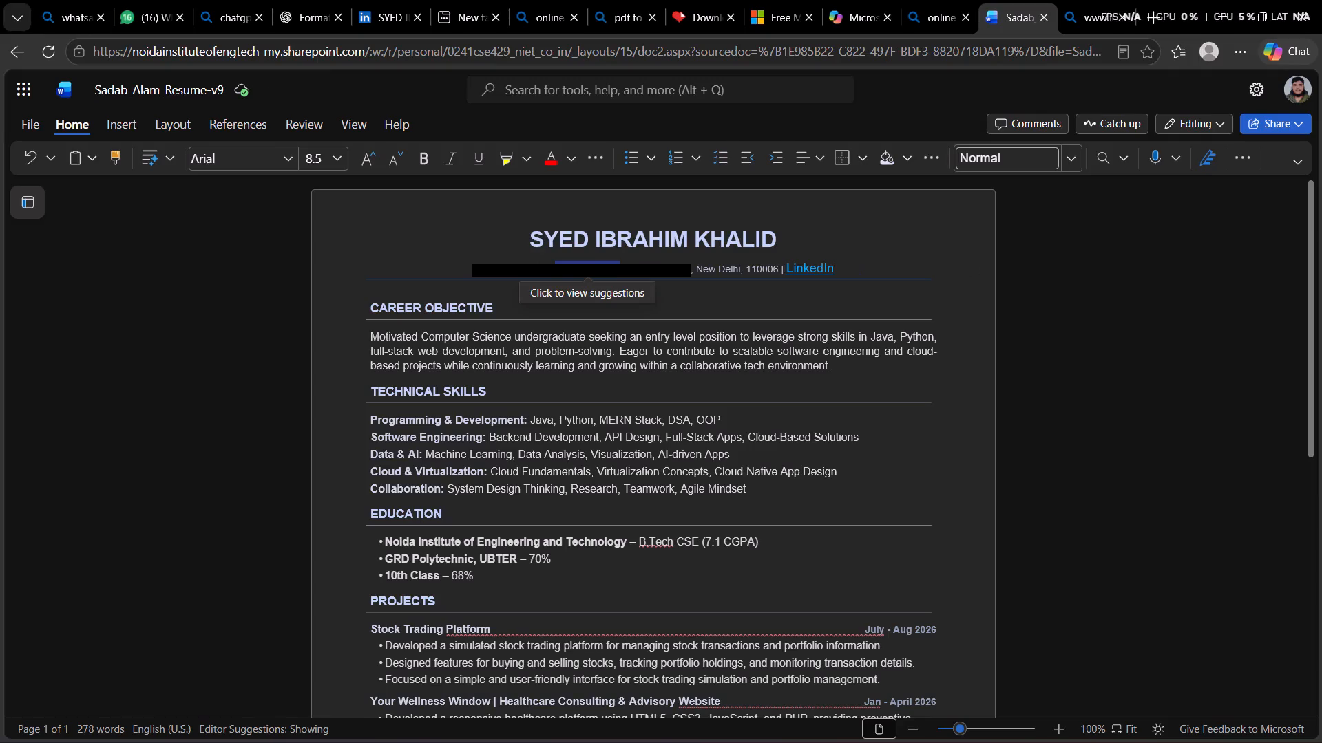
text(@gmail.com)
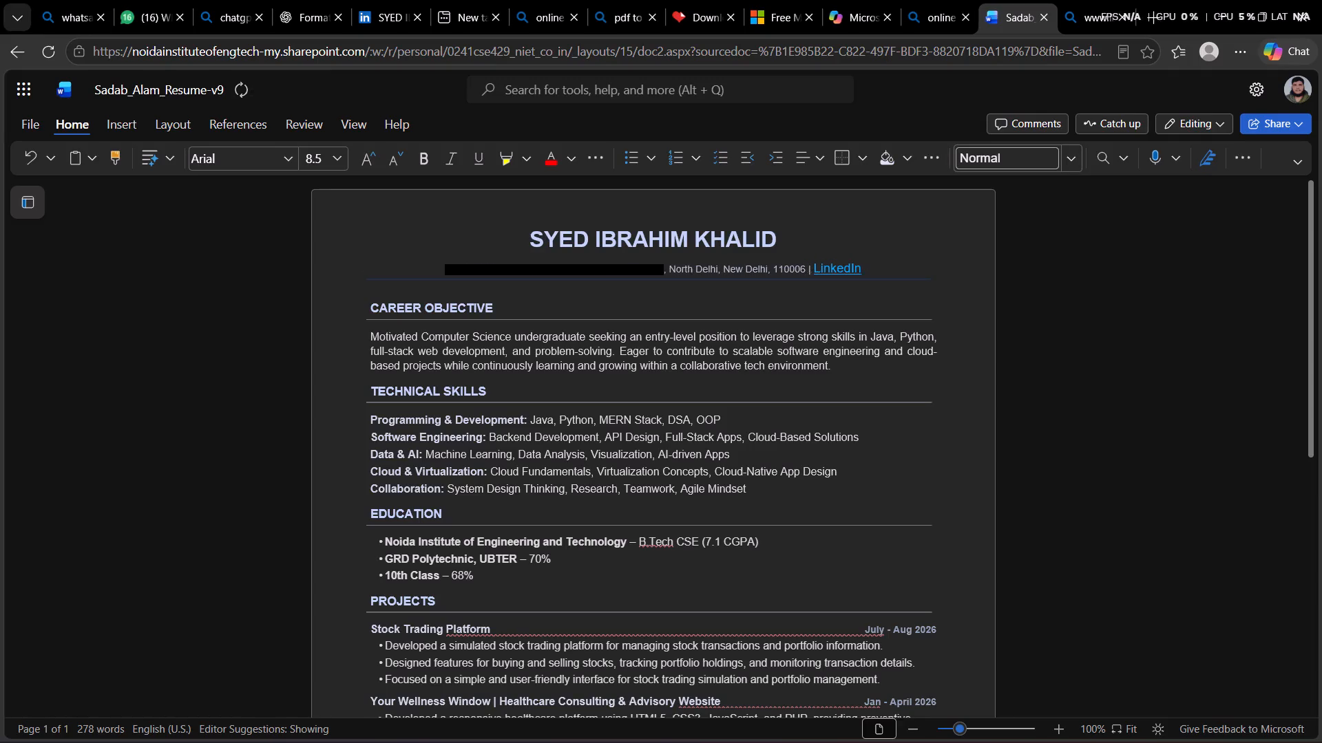
click(556, 308)
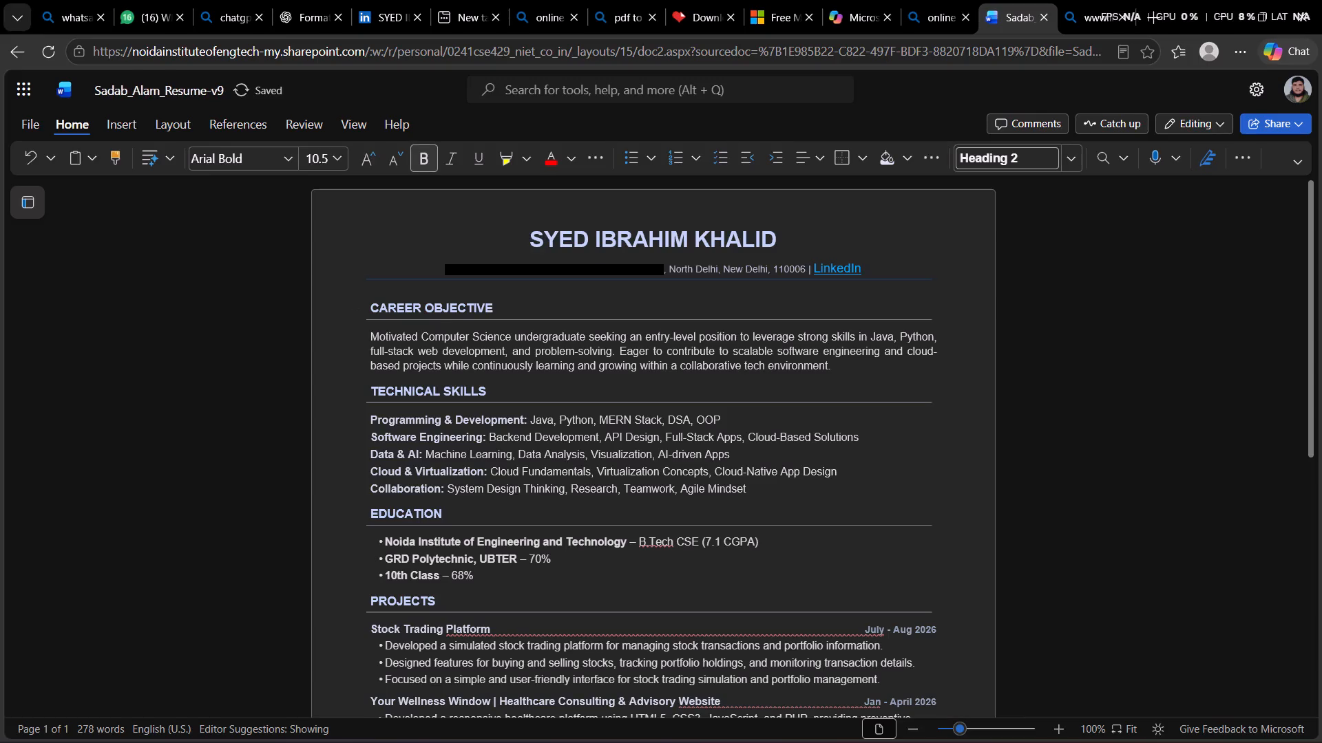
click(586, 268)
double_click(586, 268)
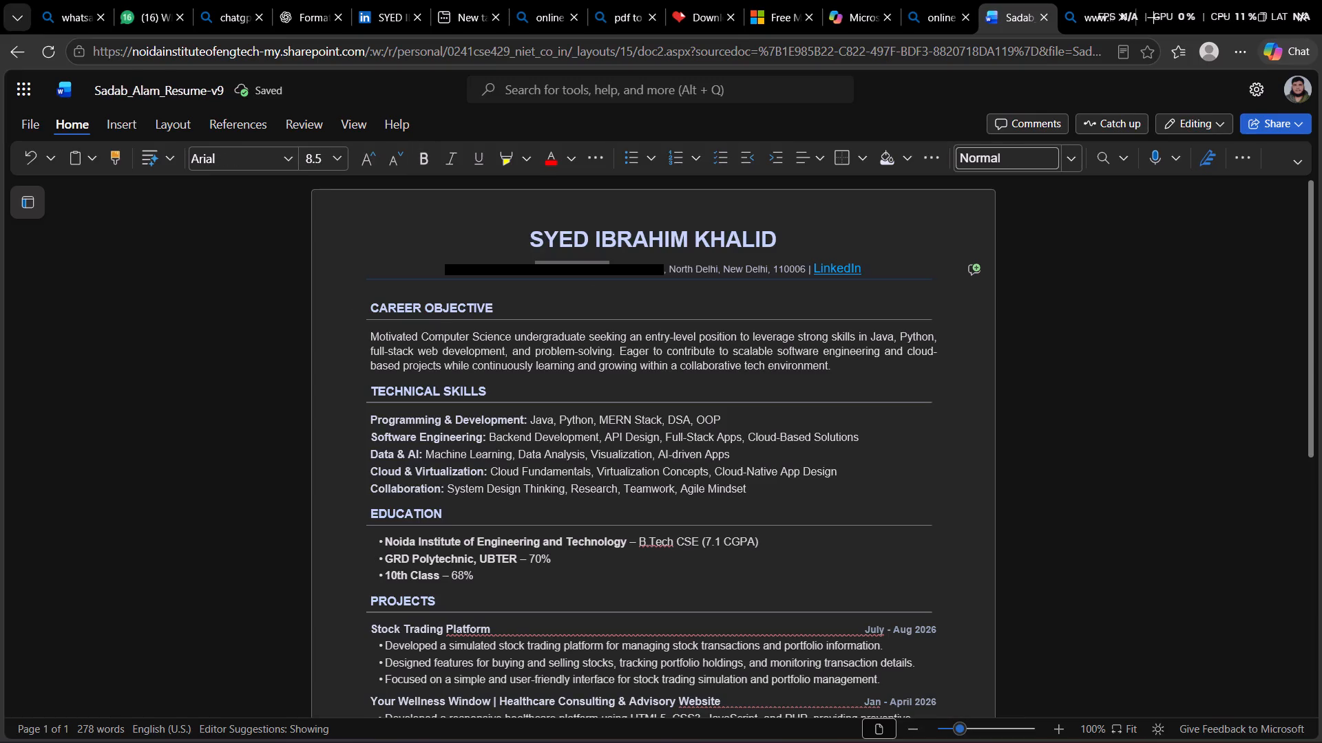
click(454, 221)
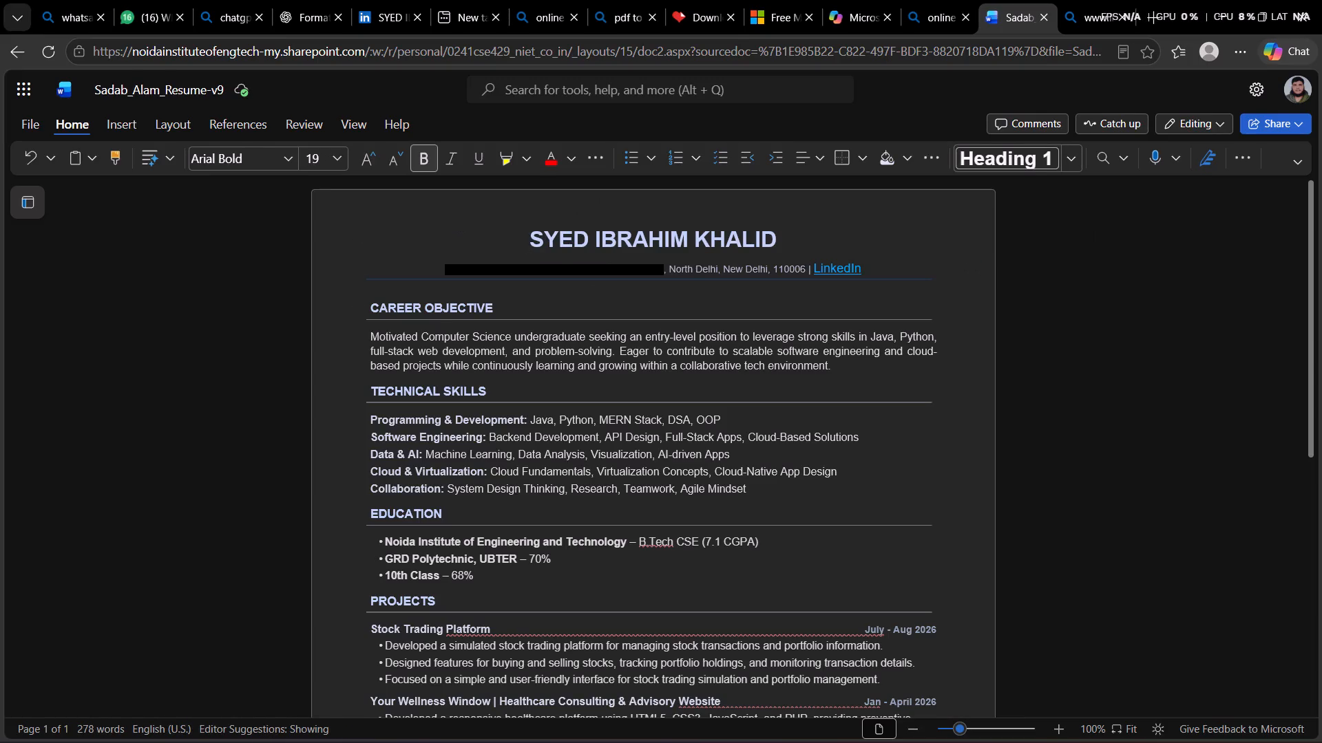
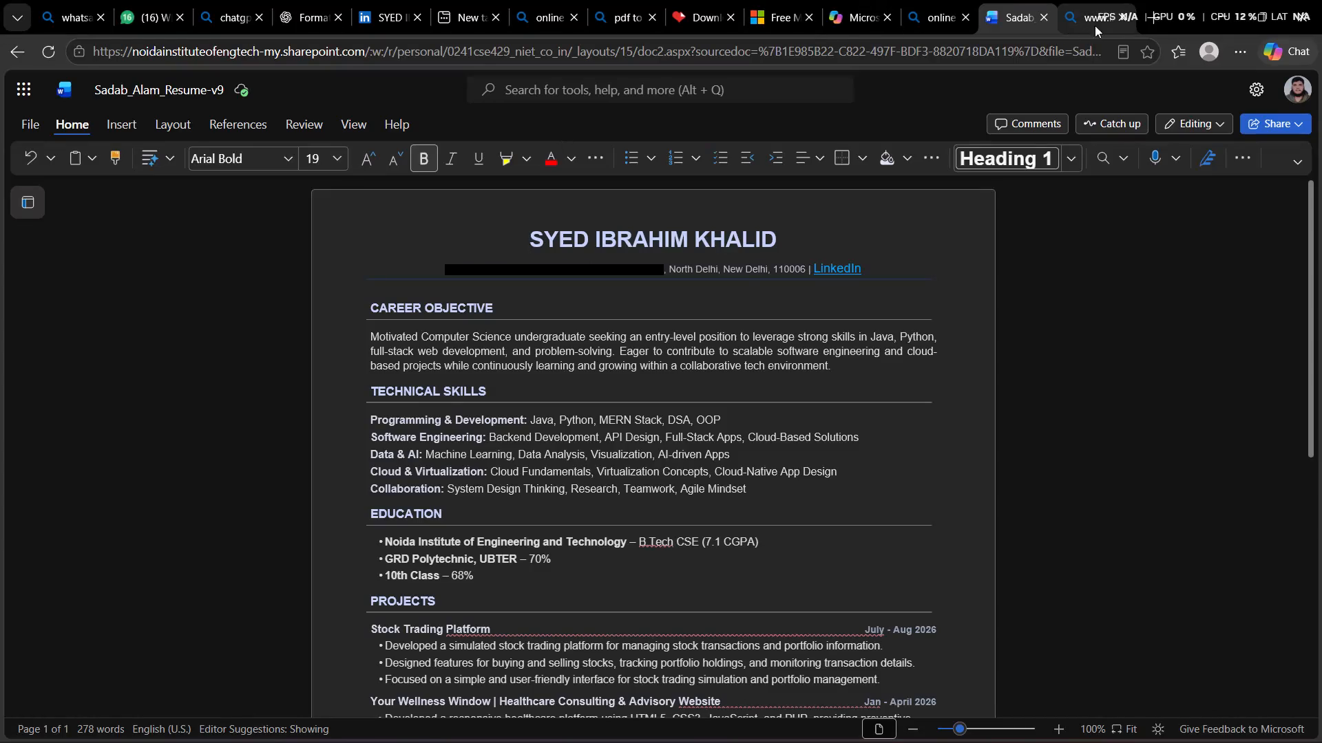
click(1146, 15)
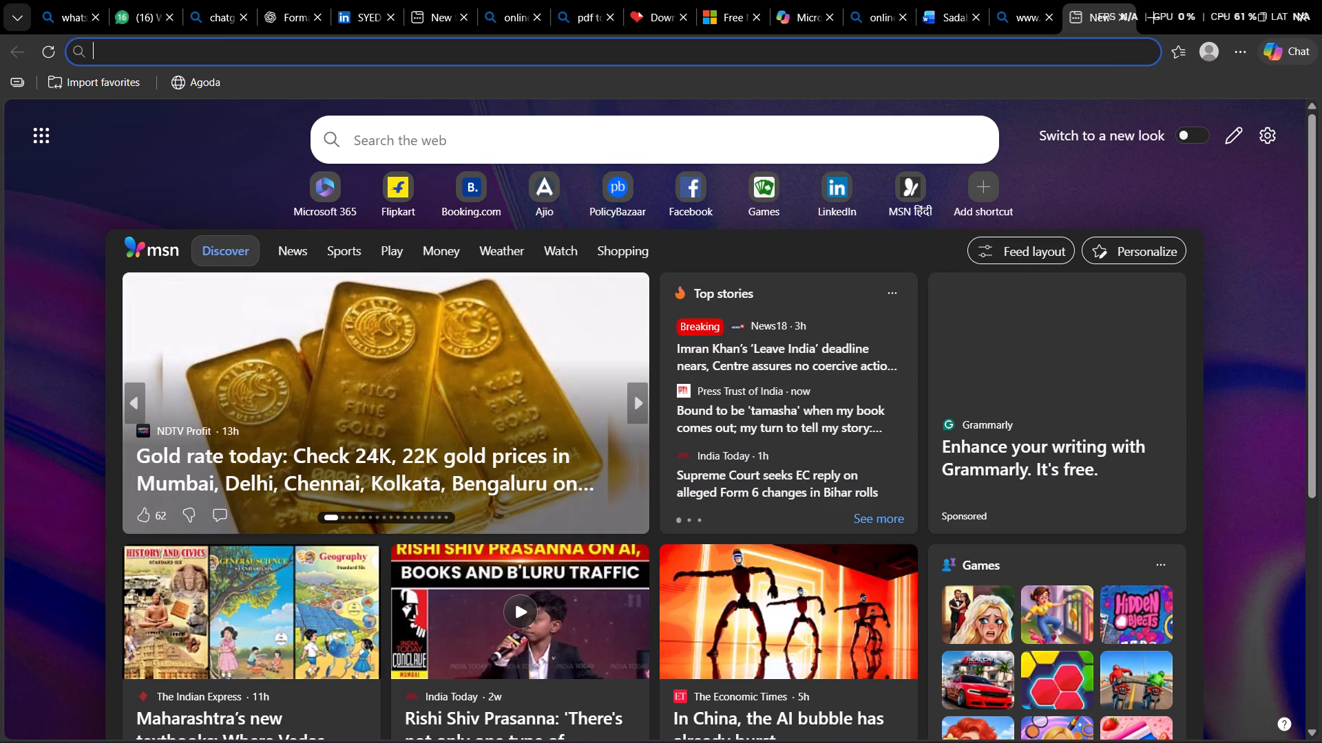
text(leetcode)
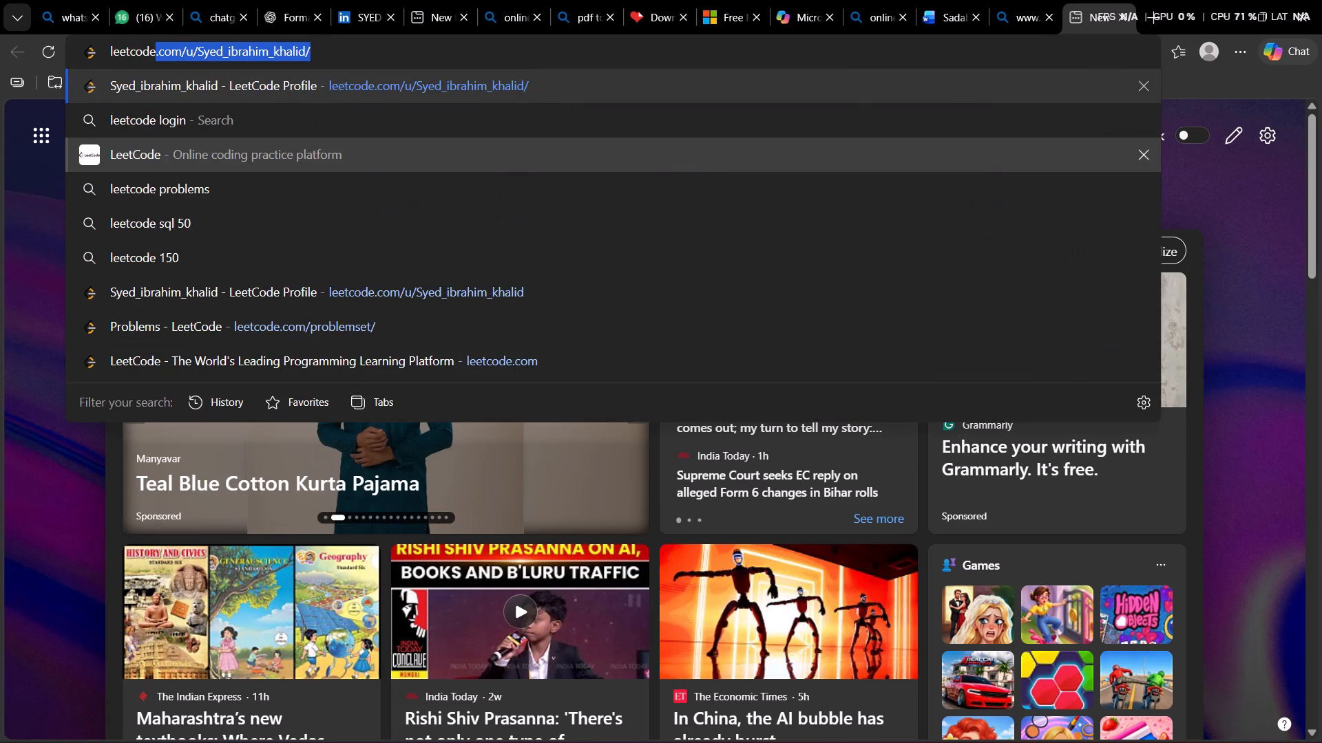
key(Return)
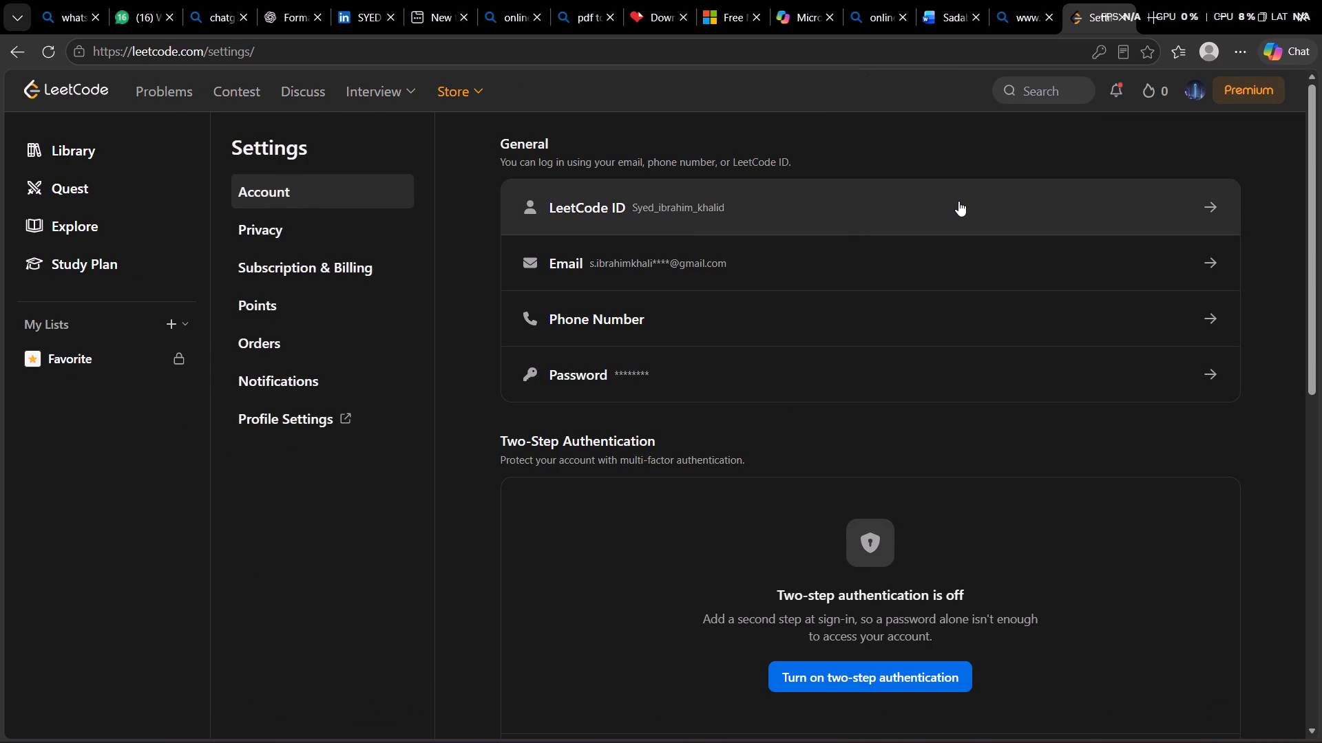
click(1217, 213)
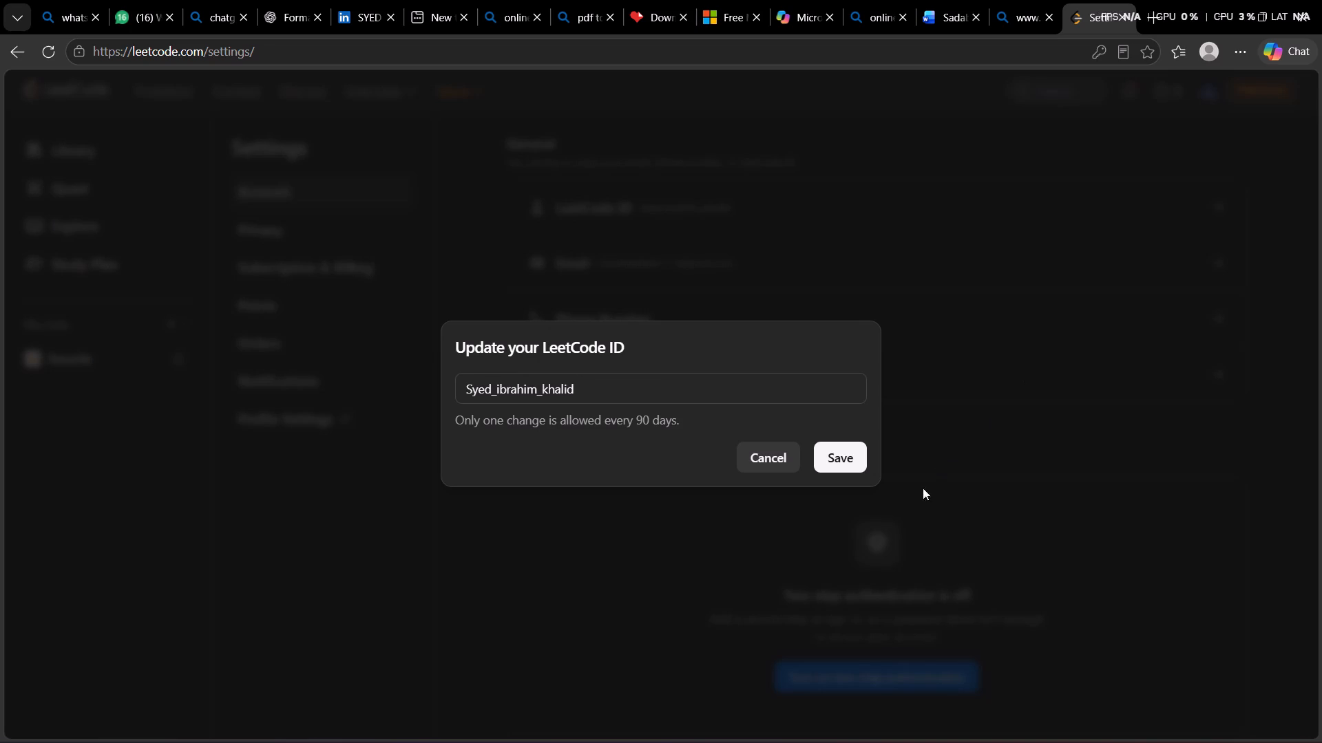
click(764, 447)
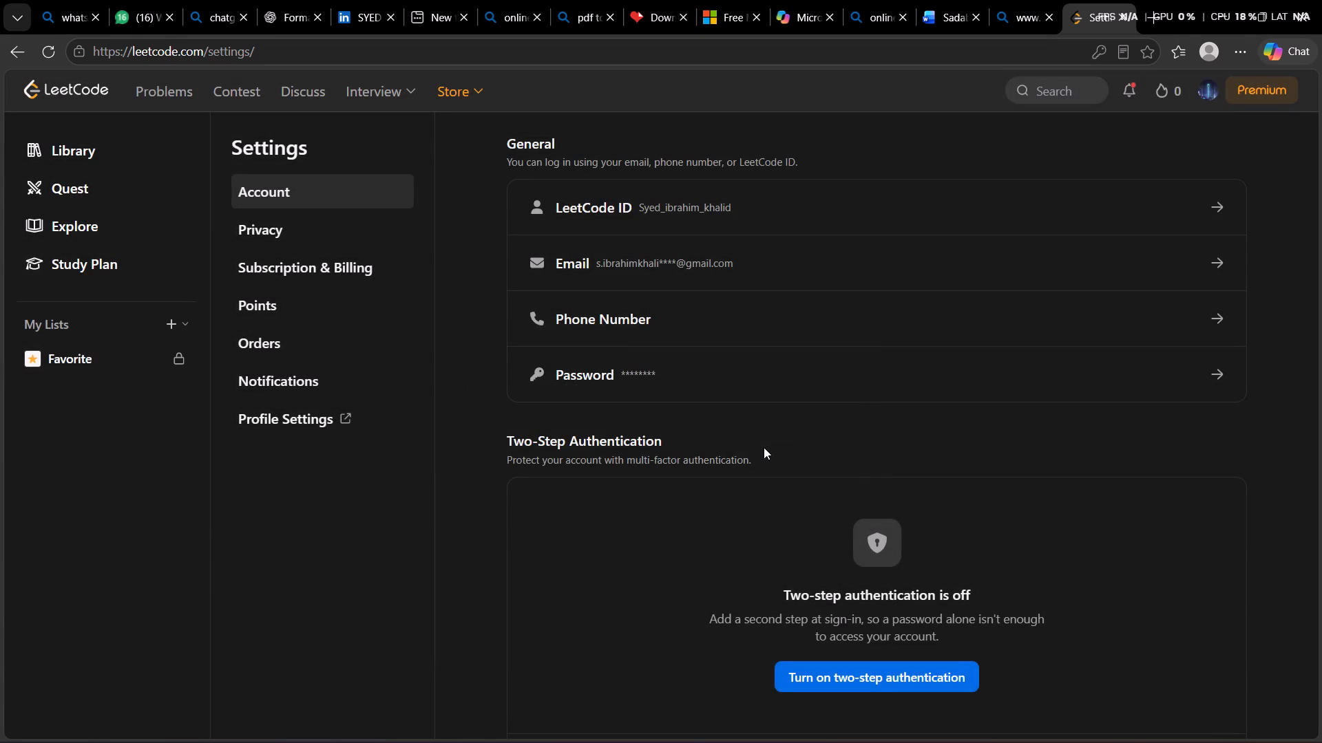
click(253, 403)
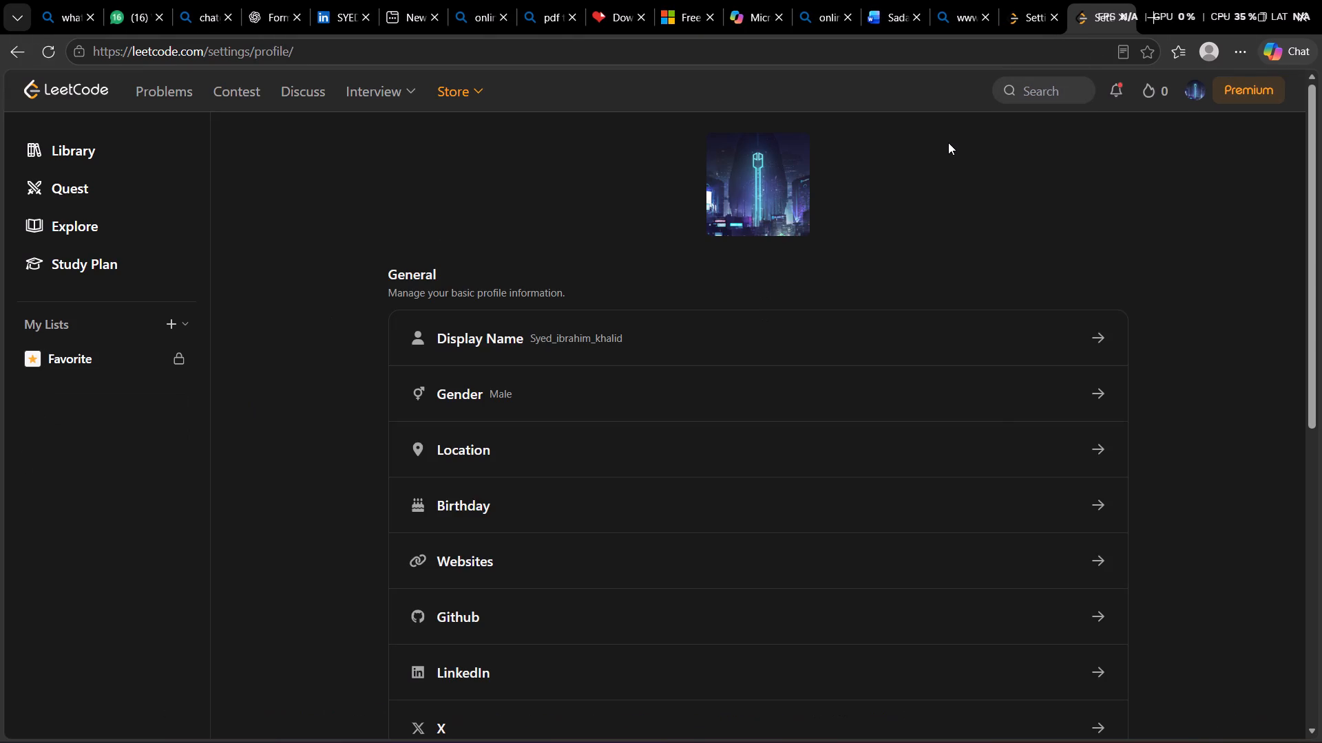
scroll(803, 499, down, 4)
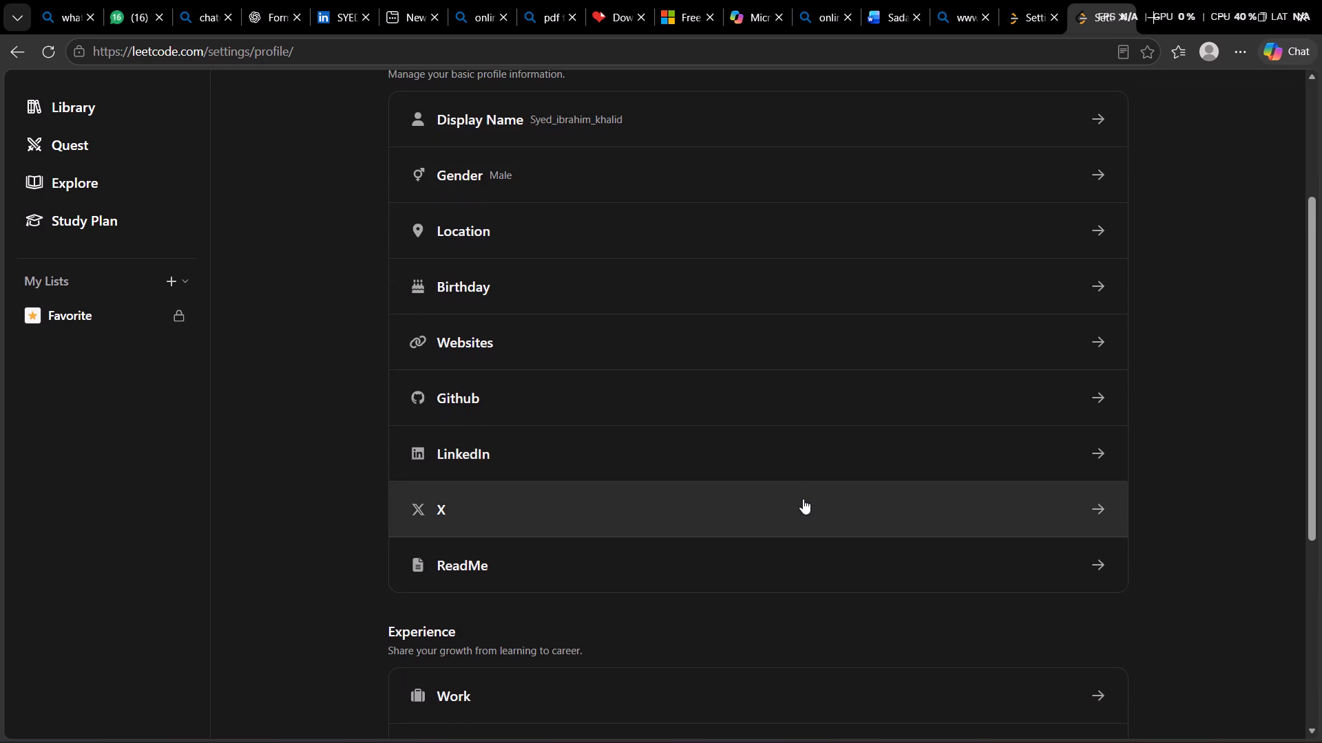
scroll(803, 499, down, 8)
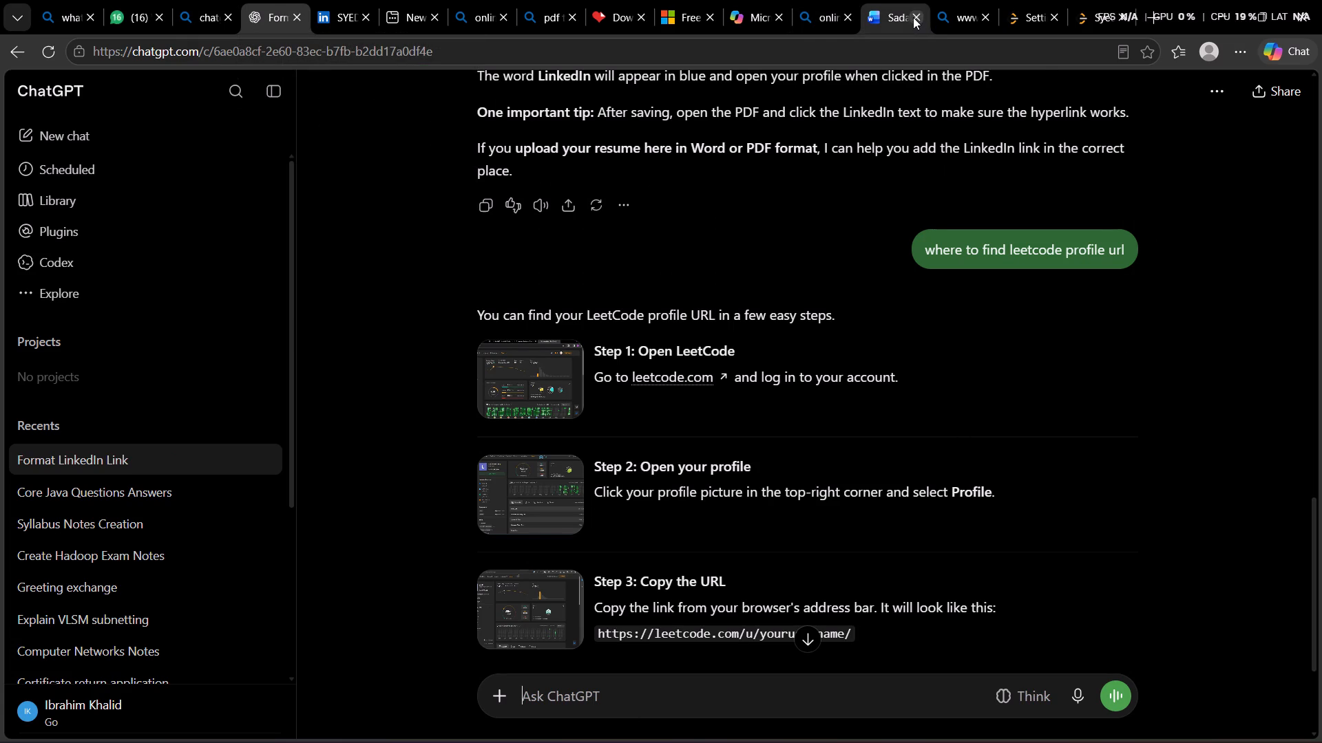
Switch back to the resume in Word and add space after the LinkedIn link in the contact line.
click(892, 20)
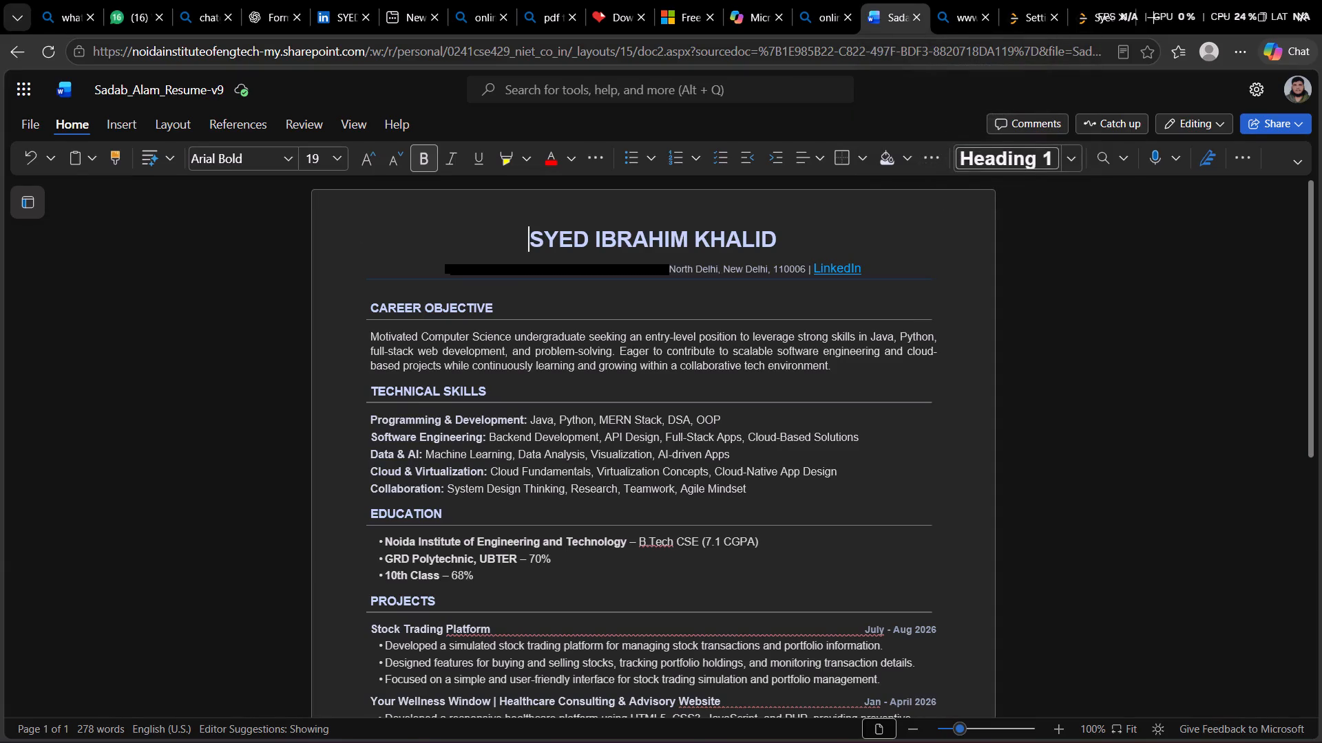
click(870, 268)
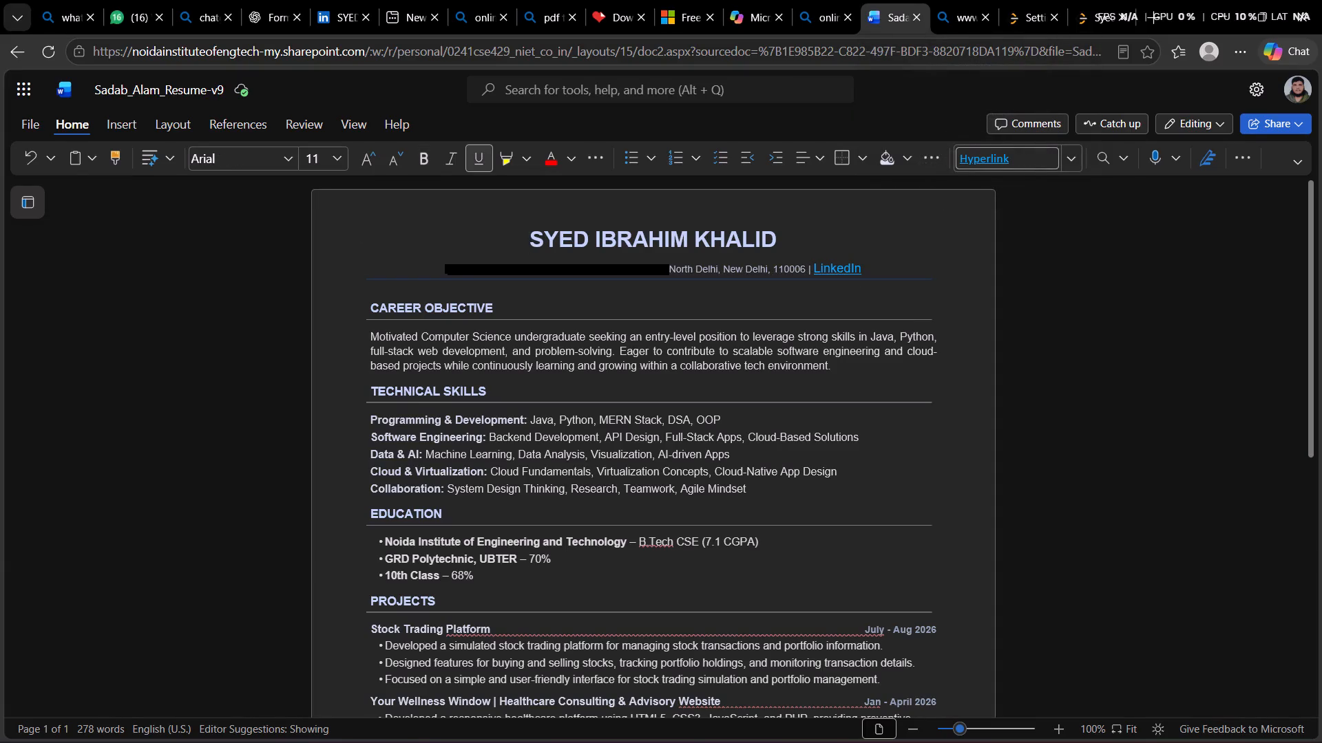
key(space)
key(space)
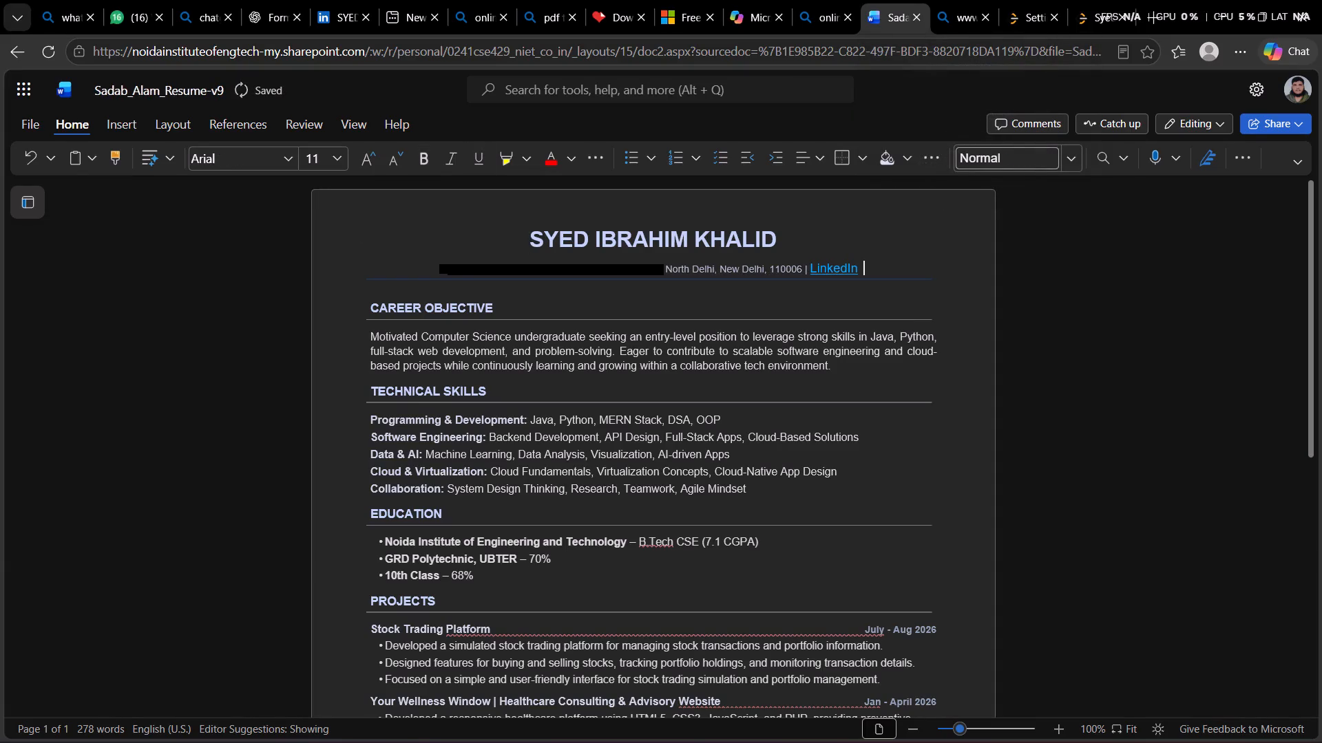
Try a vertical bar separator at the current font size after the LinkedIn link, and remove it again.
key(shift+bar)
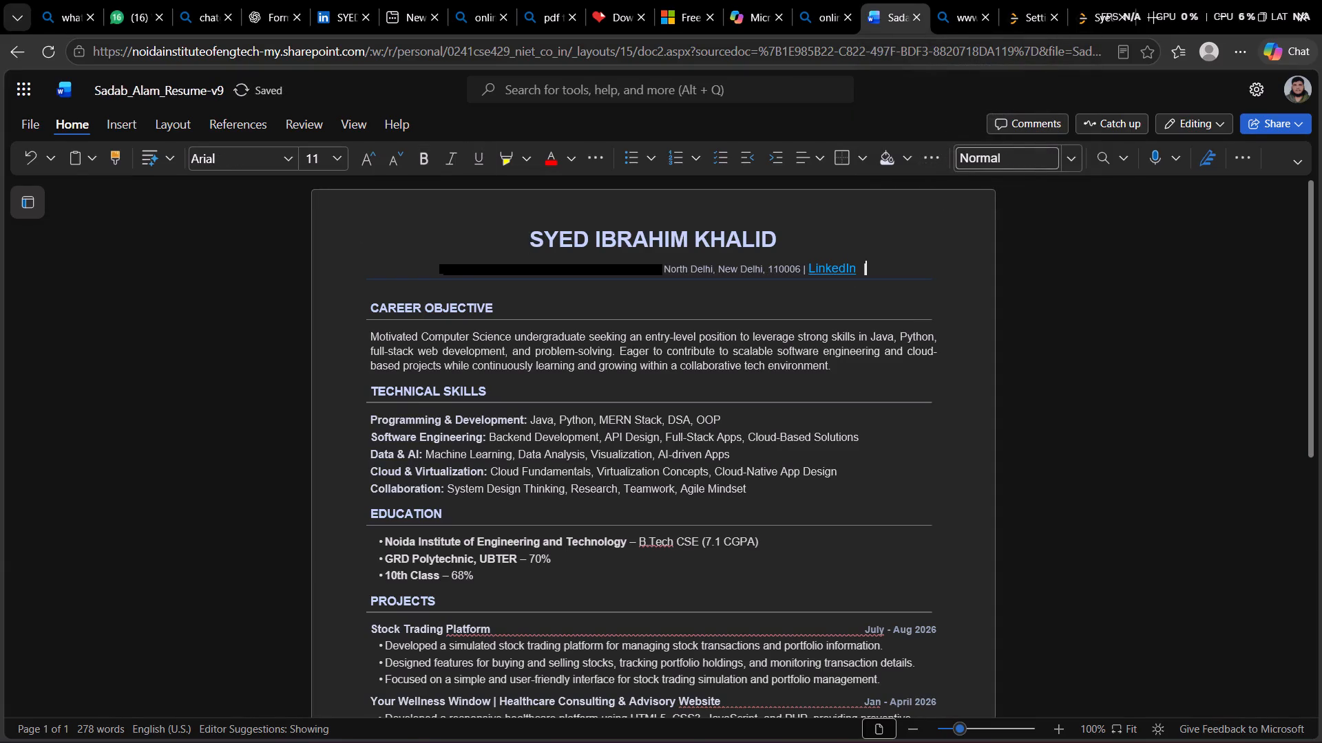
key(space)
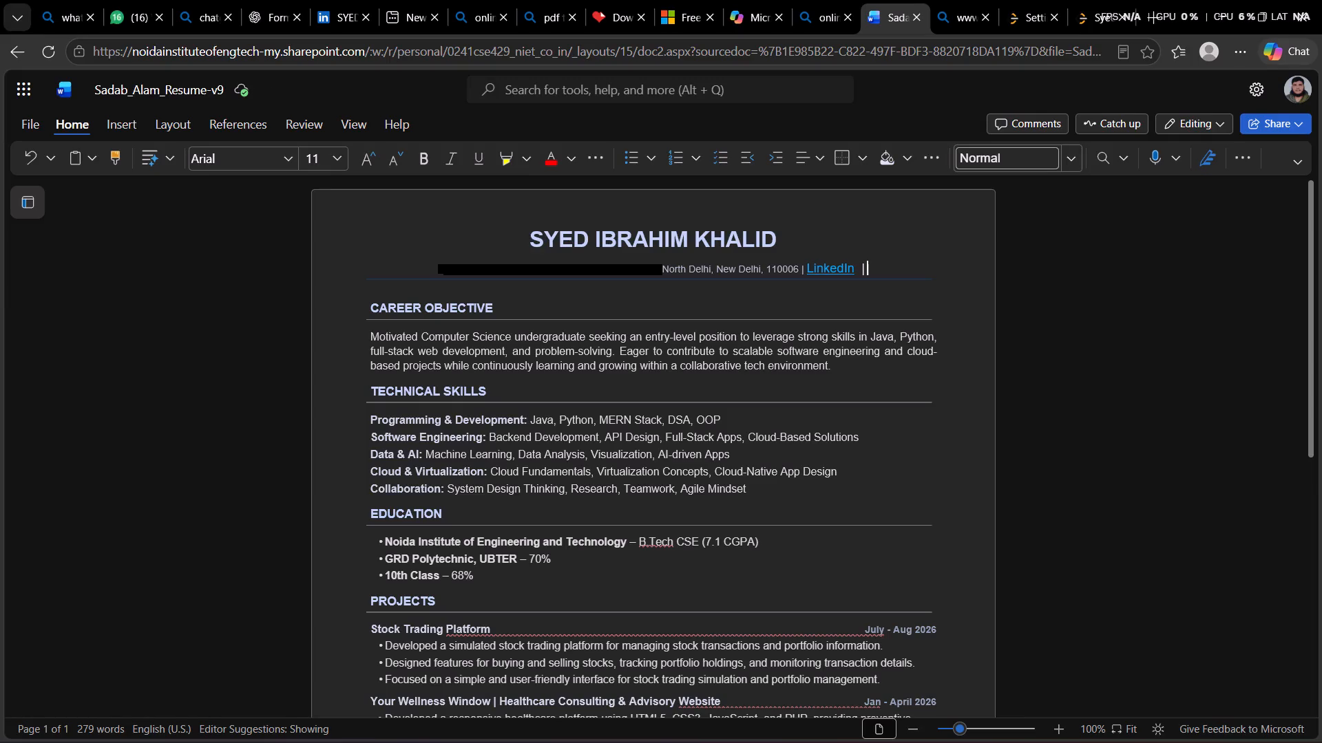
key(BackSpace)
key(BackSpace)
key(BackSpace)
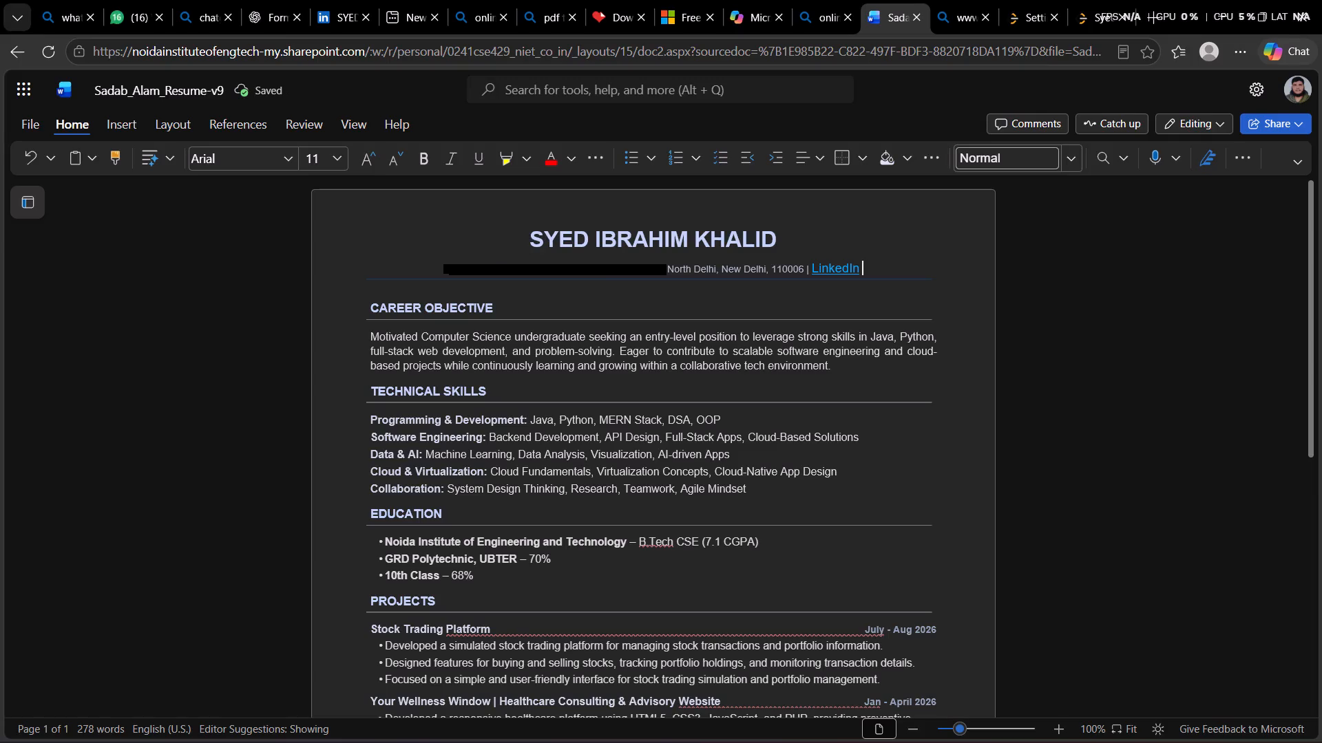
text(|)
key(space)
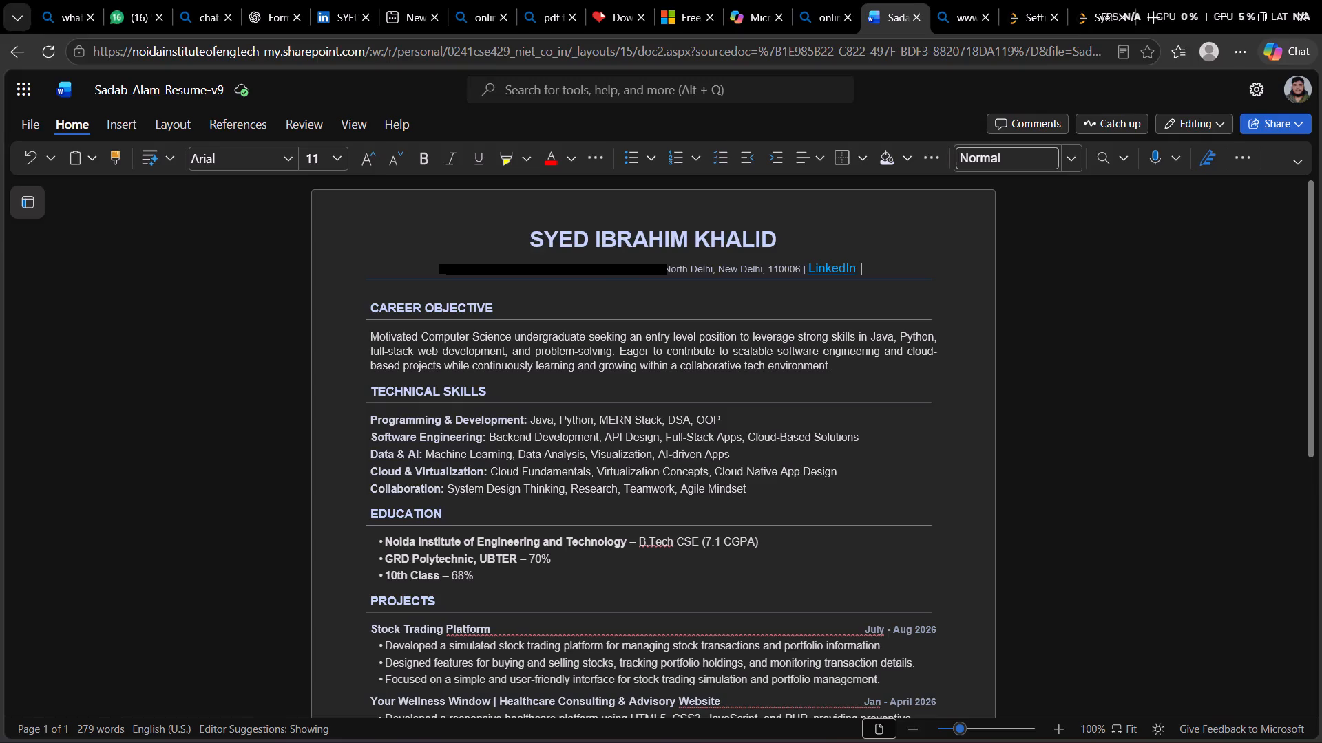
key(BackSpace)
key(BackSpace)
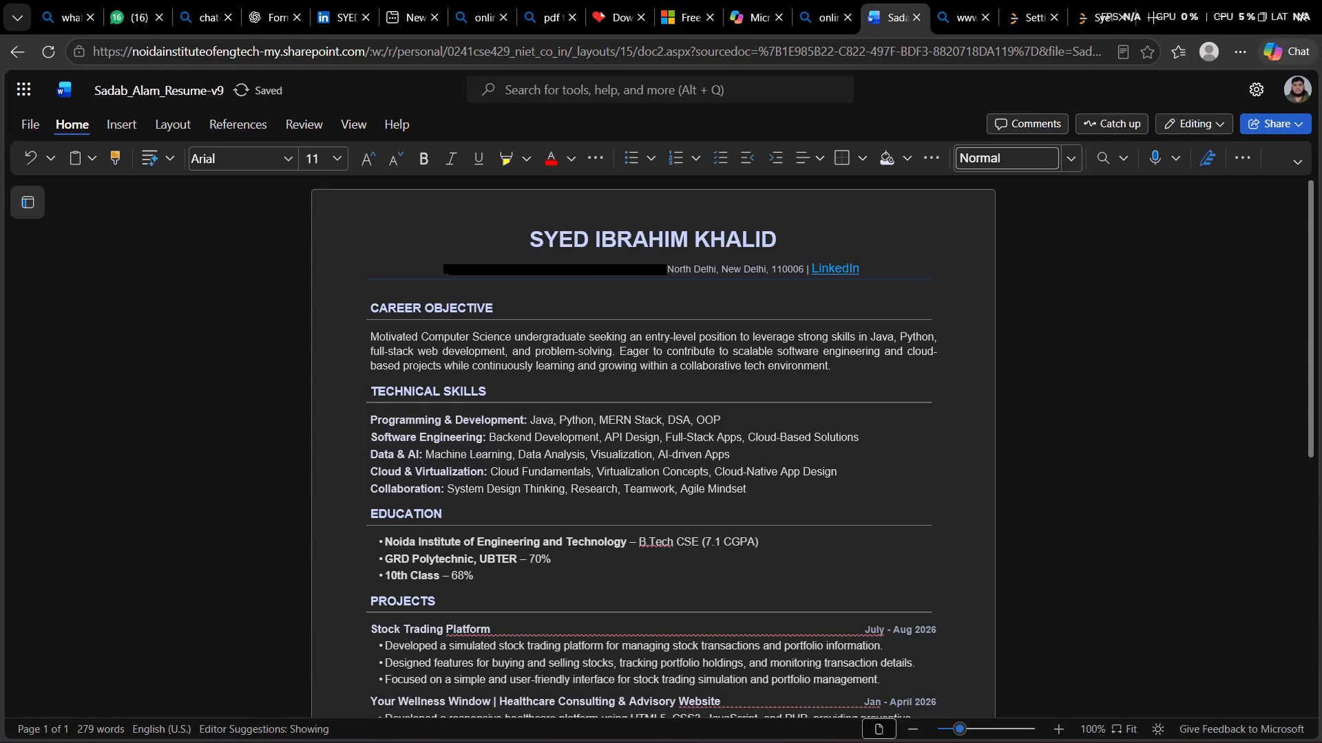
Set the font size to 8.5 after the LinkedIn link, matching the address text, and insert a vertical bar separator.
click(804, 270)
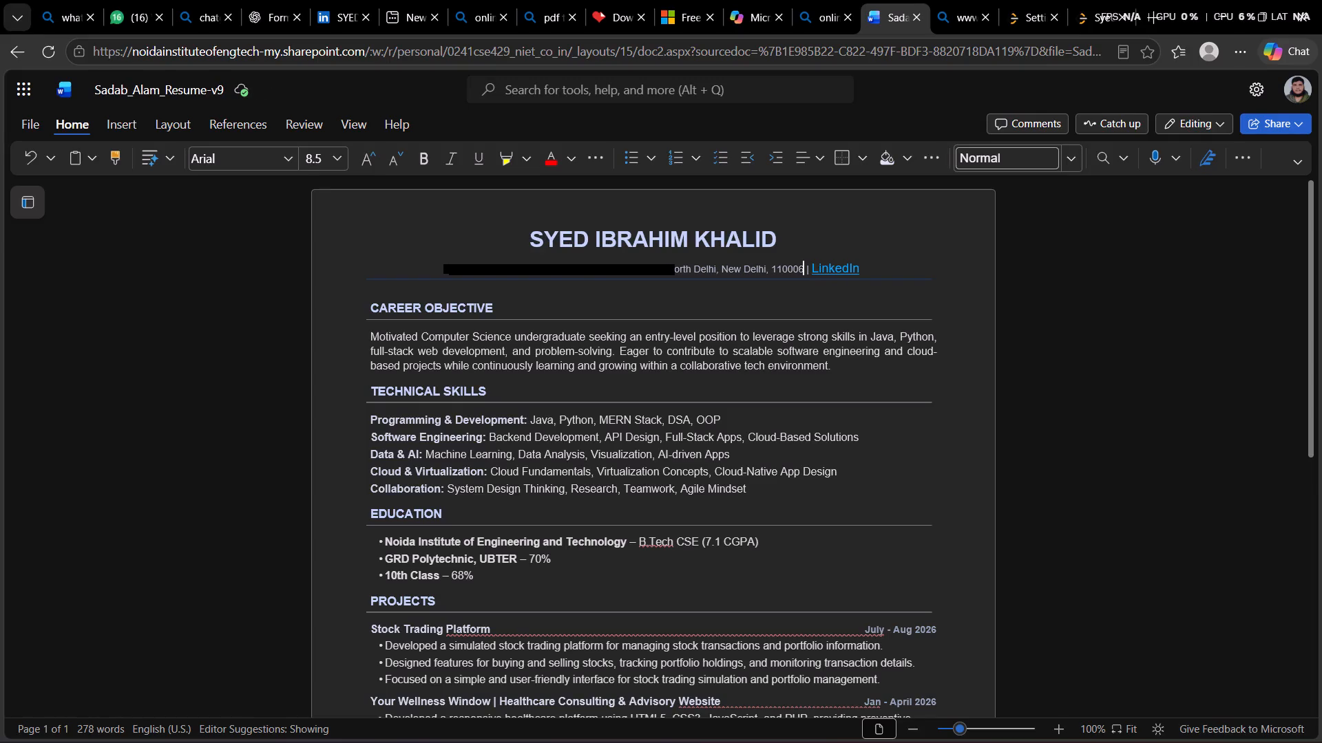
click(865, 265)
click(343, 158)
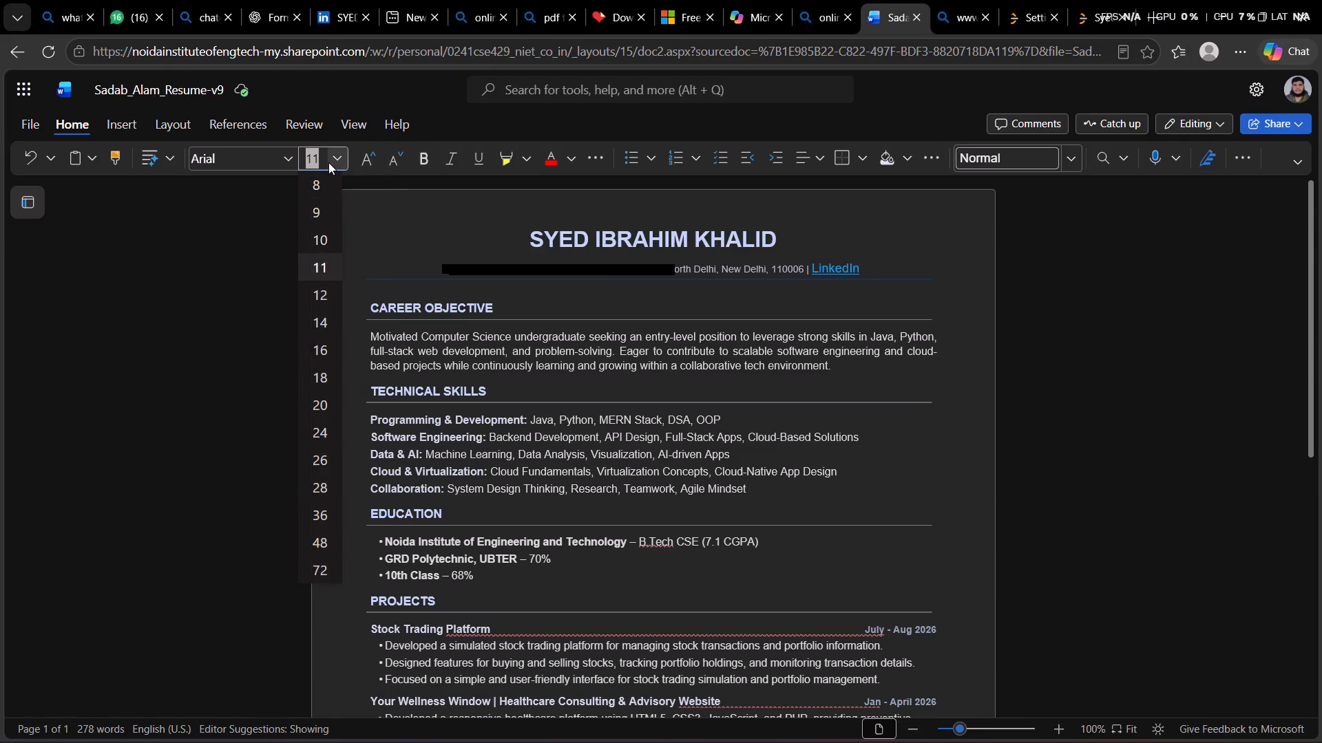
key(BackSpace)
text(8.)
key(5)
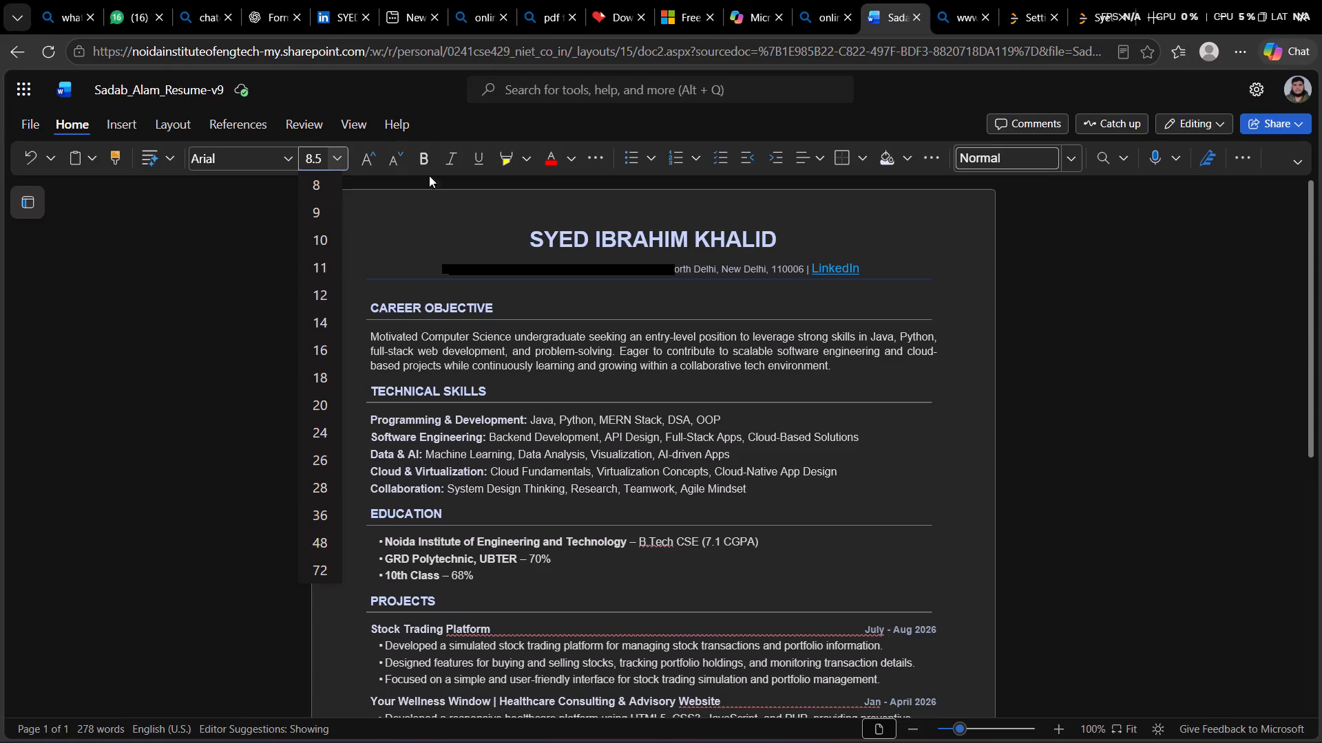
click(867, 266)
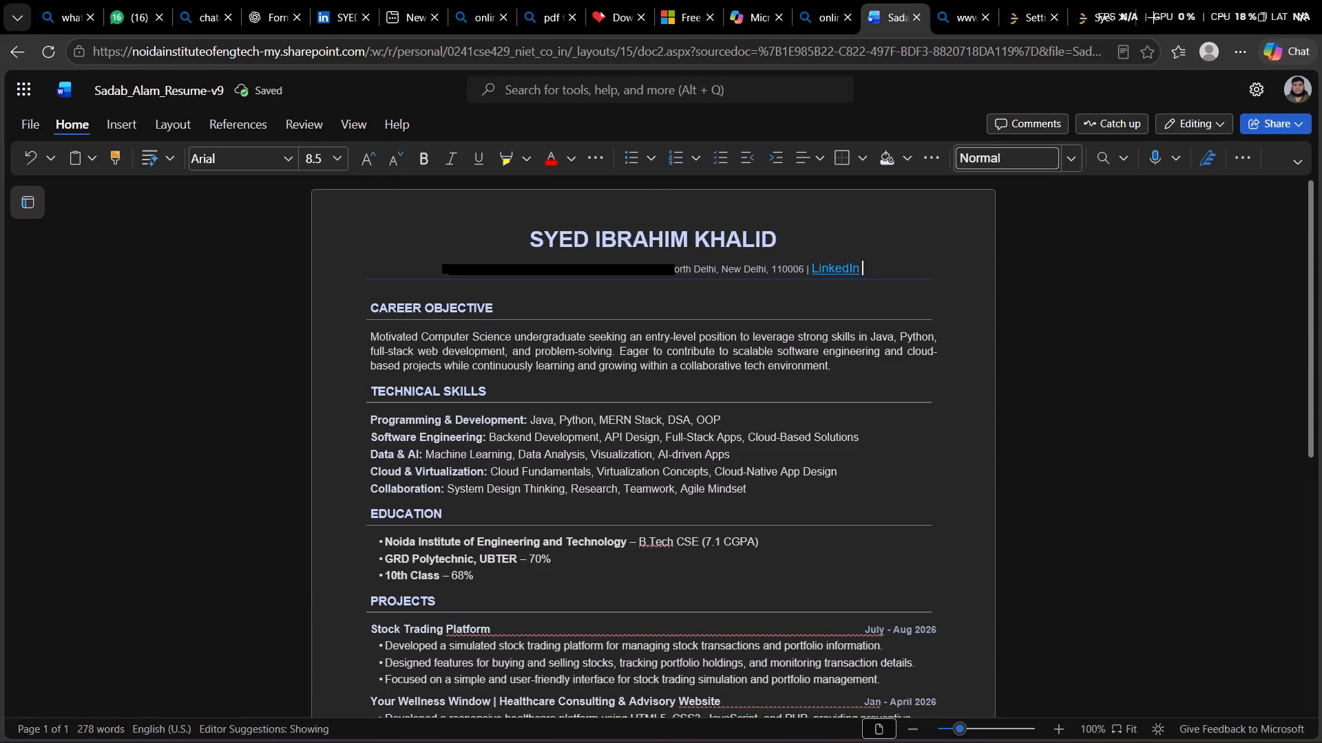
key(shift+bar)
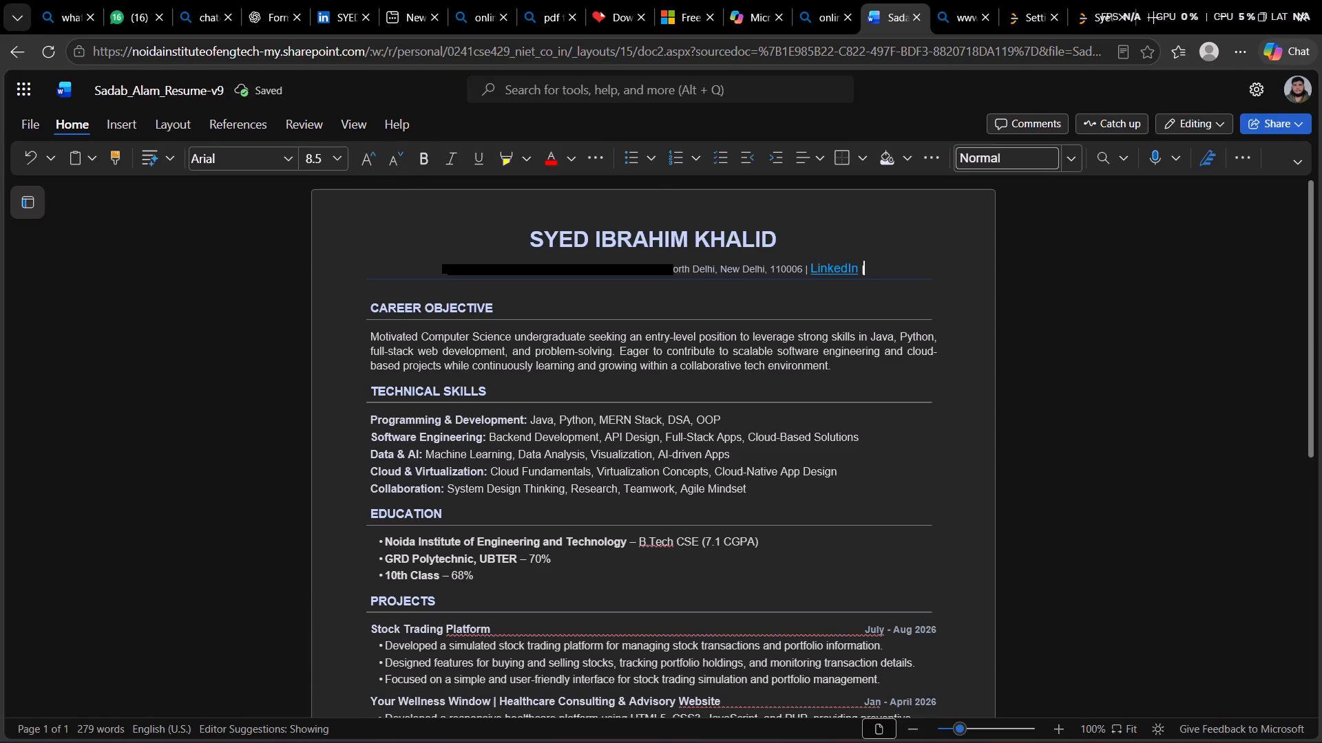
Add a space after the vertical bar separator that follows the LinkedIn link.
key(space)
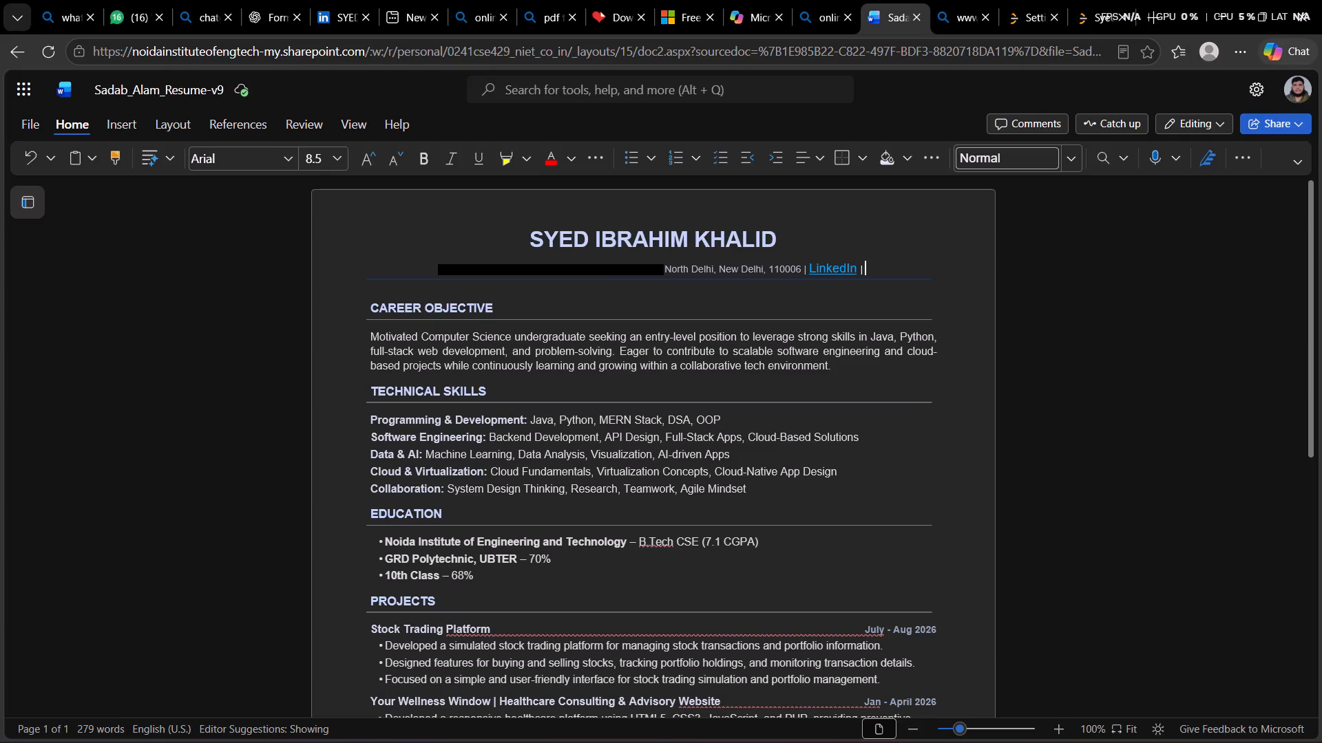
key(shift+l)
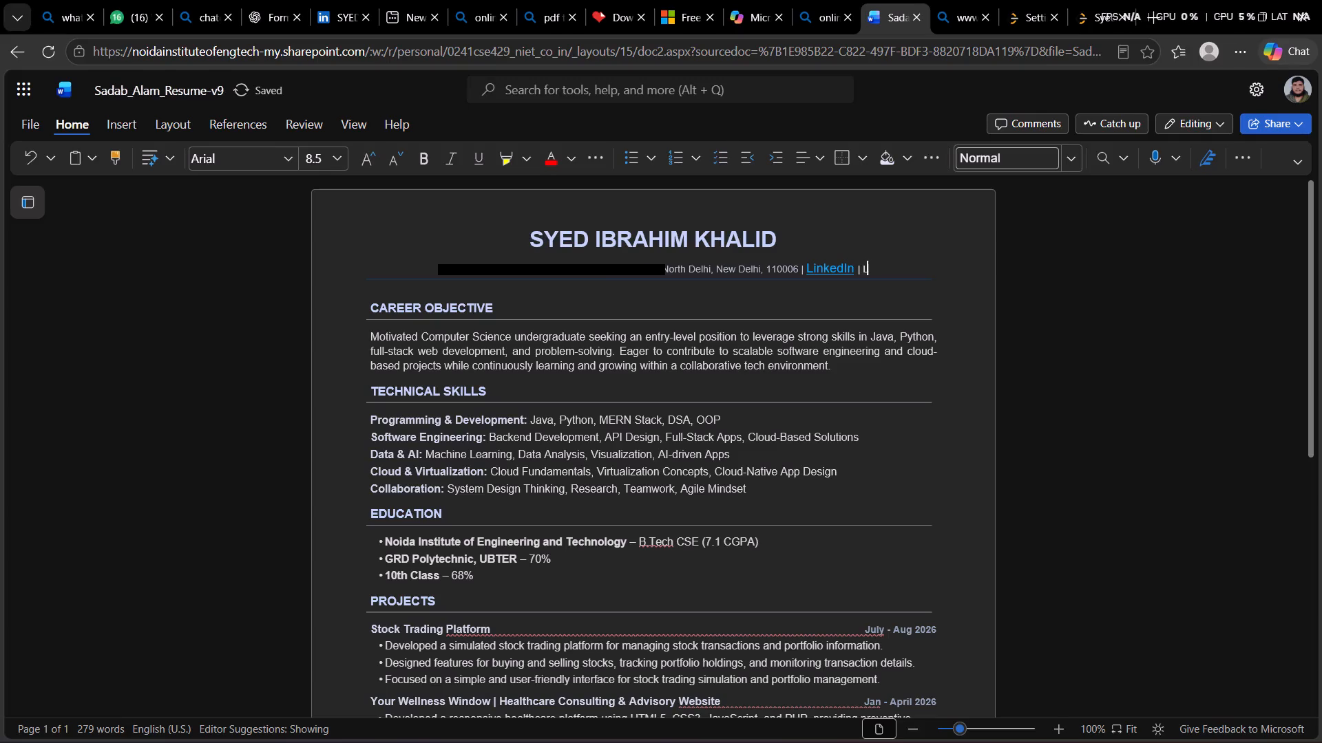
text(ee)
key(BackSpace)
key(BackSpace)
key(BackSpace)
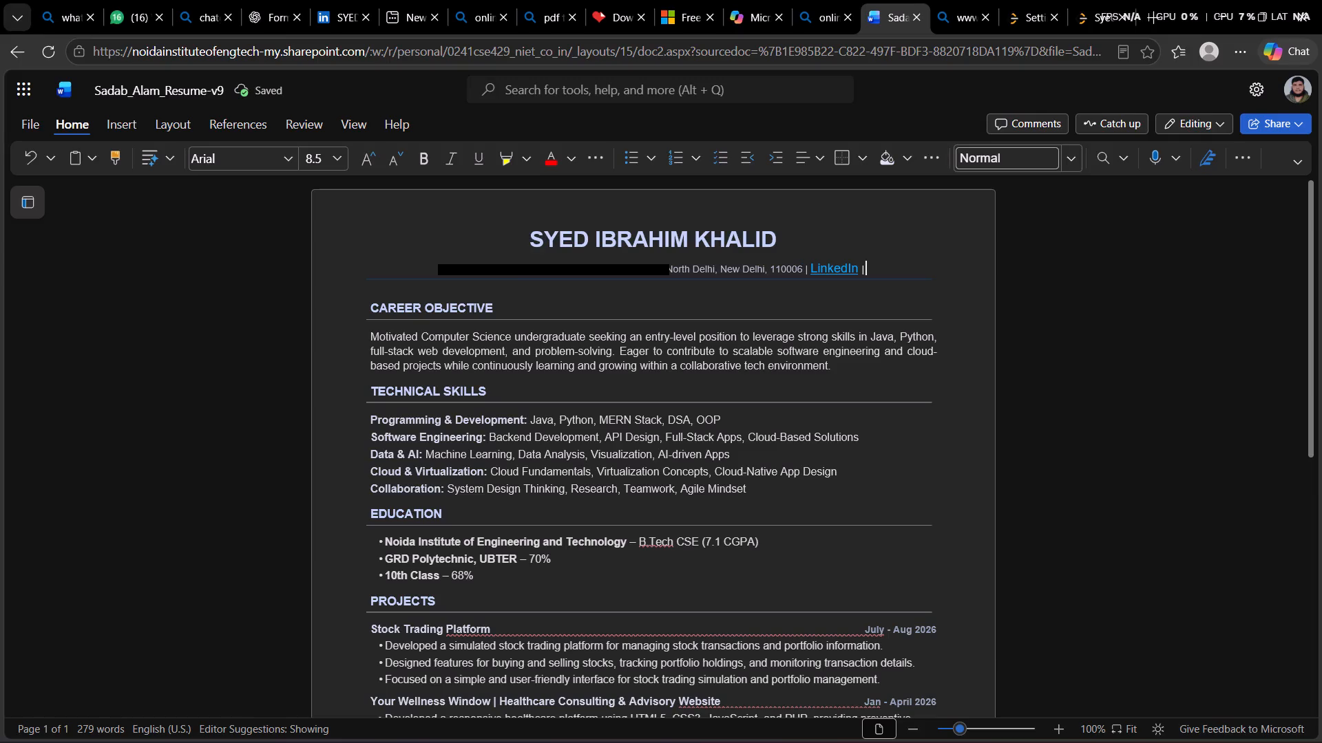
Set the font size to 11 after the separator in the contact line and add the text LeetCode.
click(346, 156)
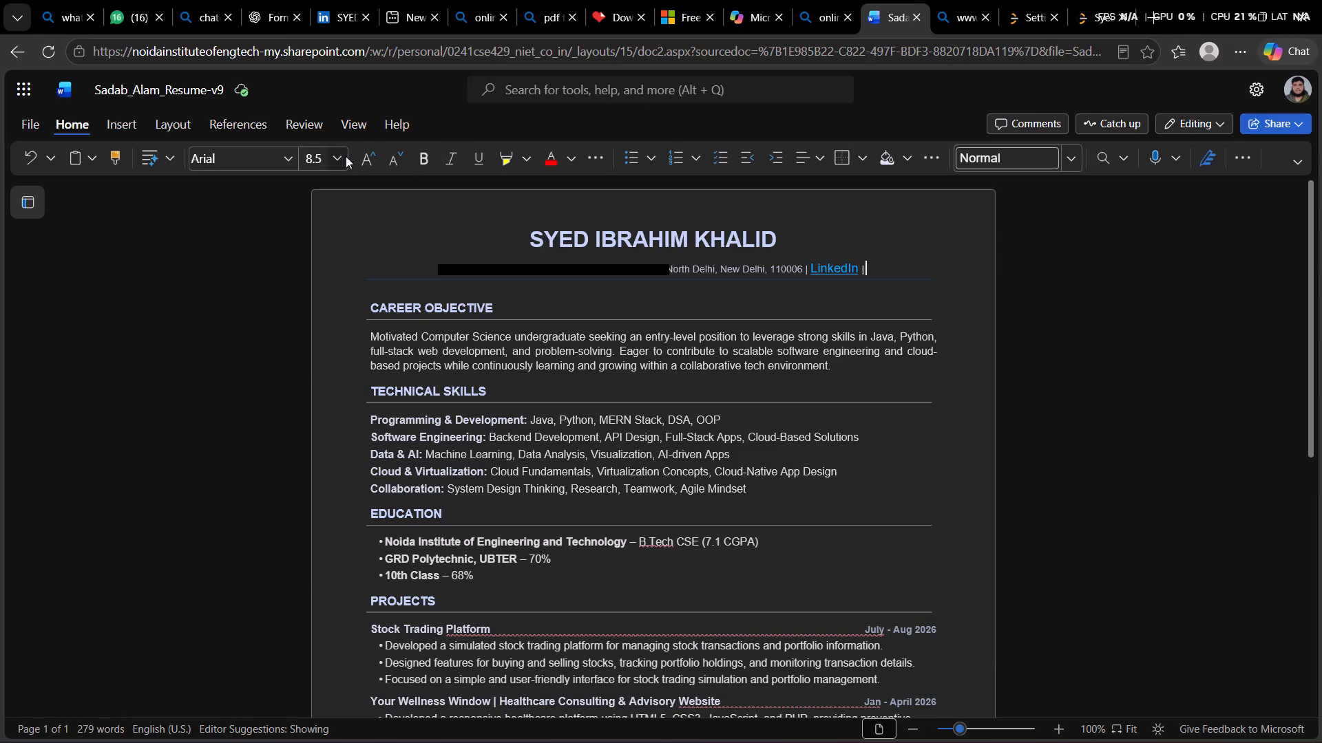
click(325, 269)
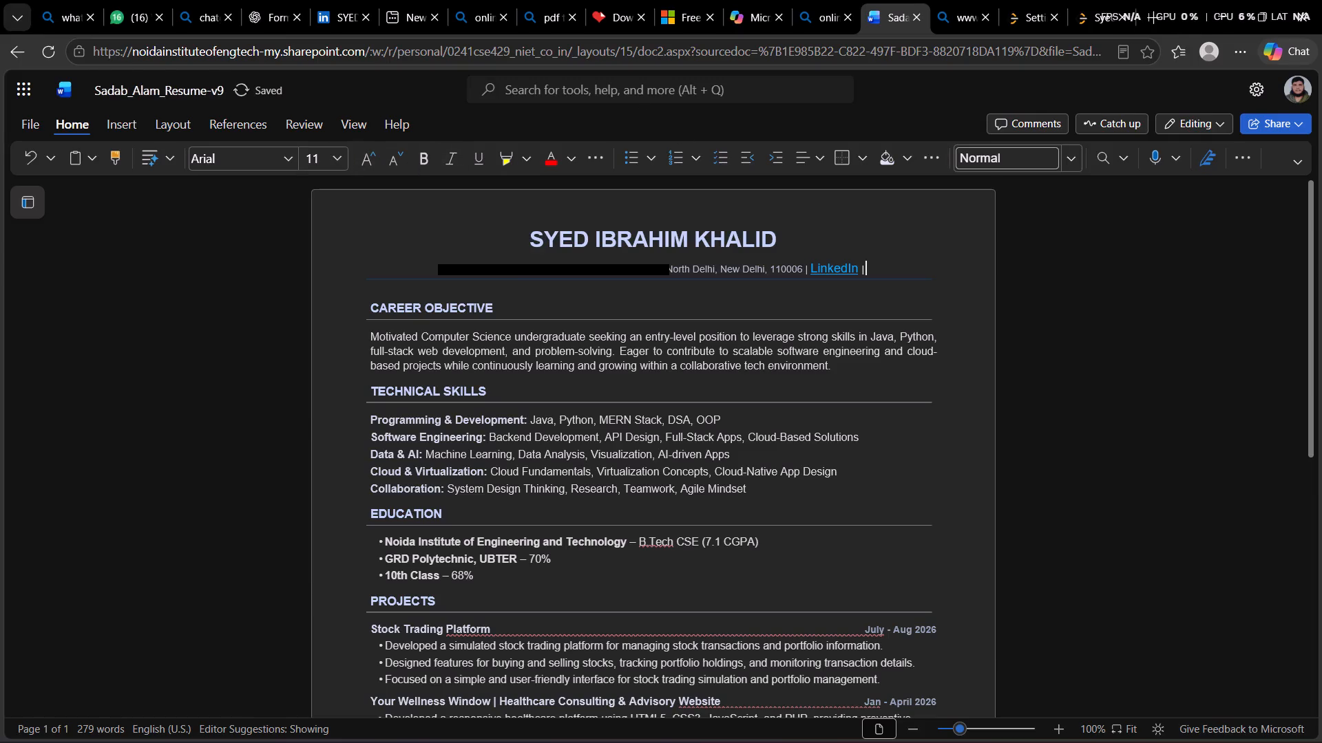
text(Leet)
text(Cod)
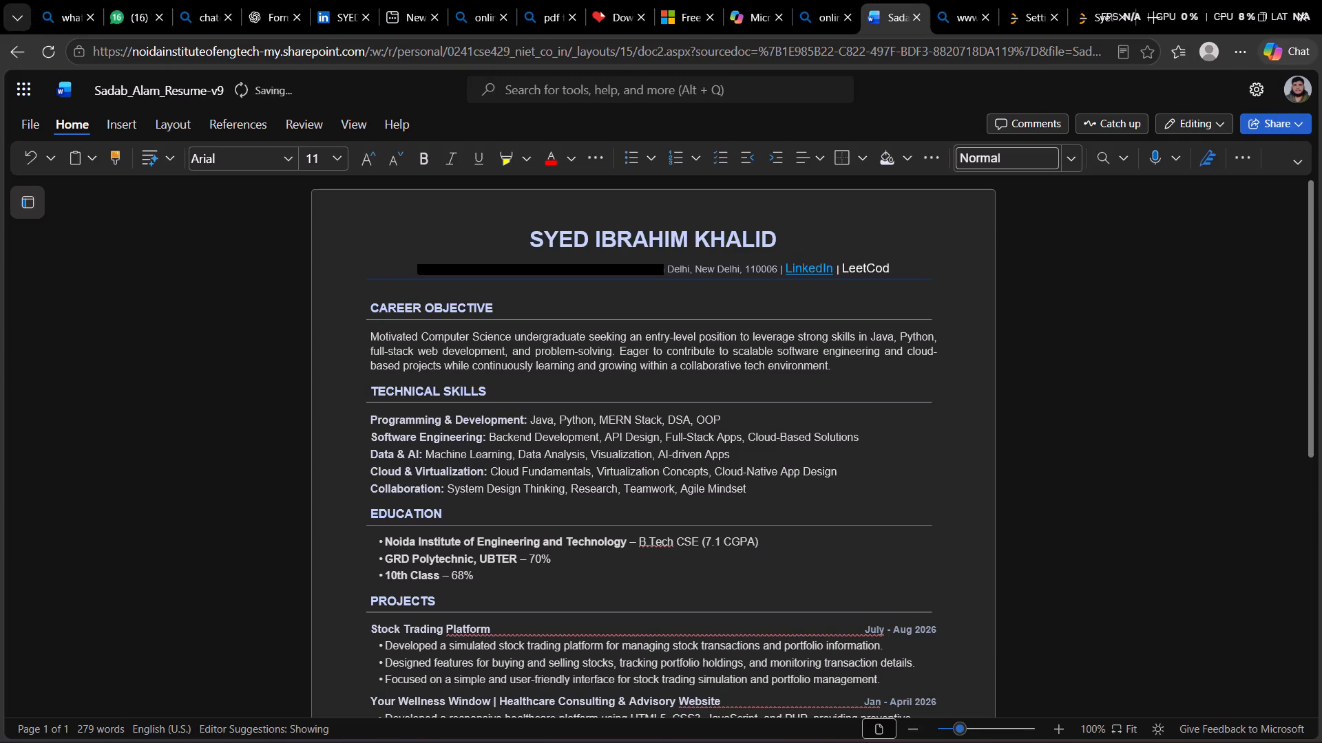
key(e)
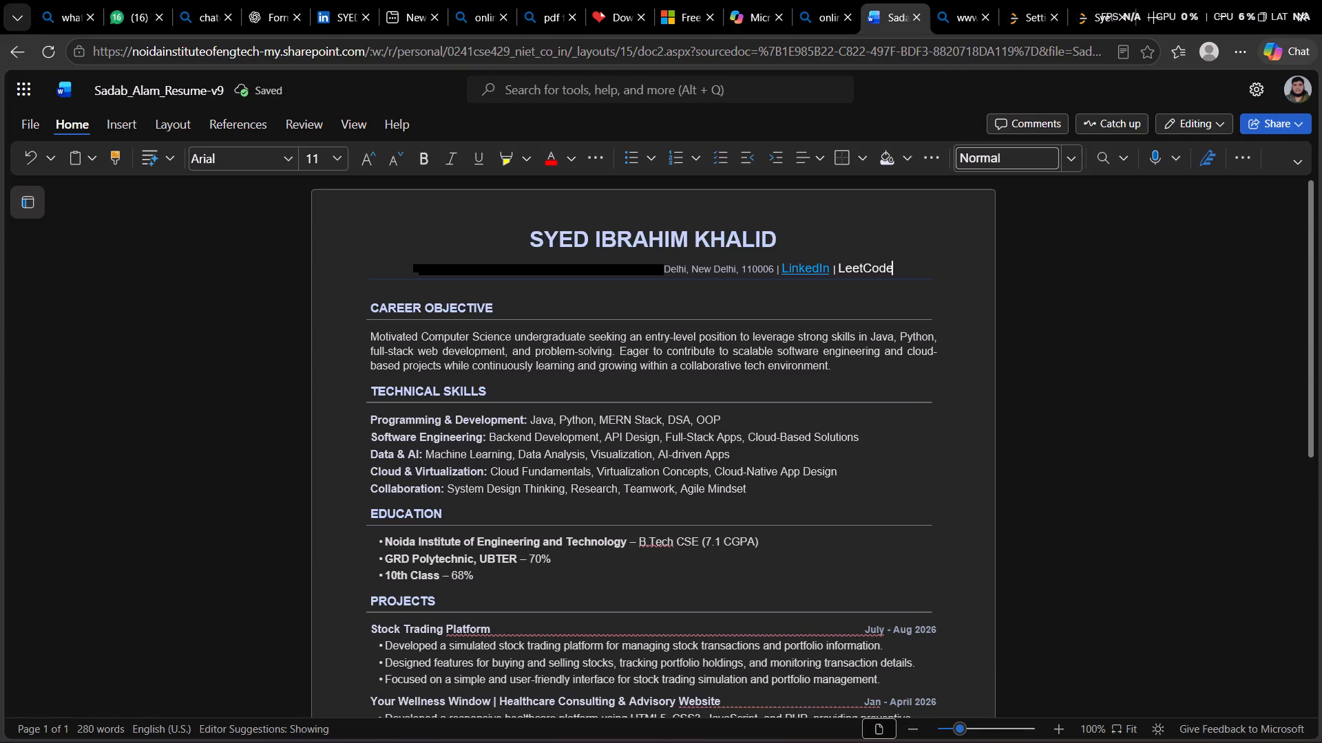
Turn the word LeetCode in the contact line into a hyperlink to the copied LeetCode profile address.
click(886, 272)
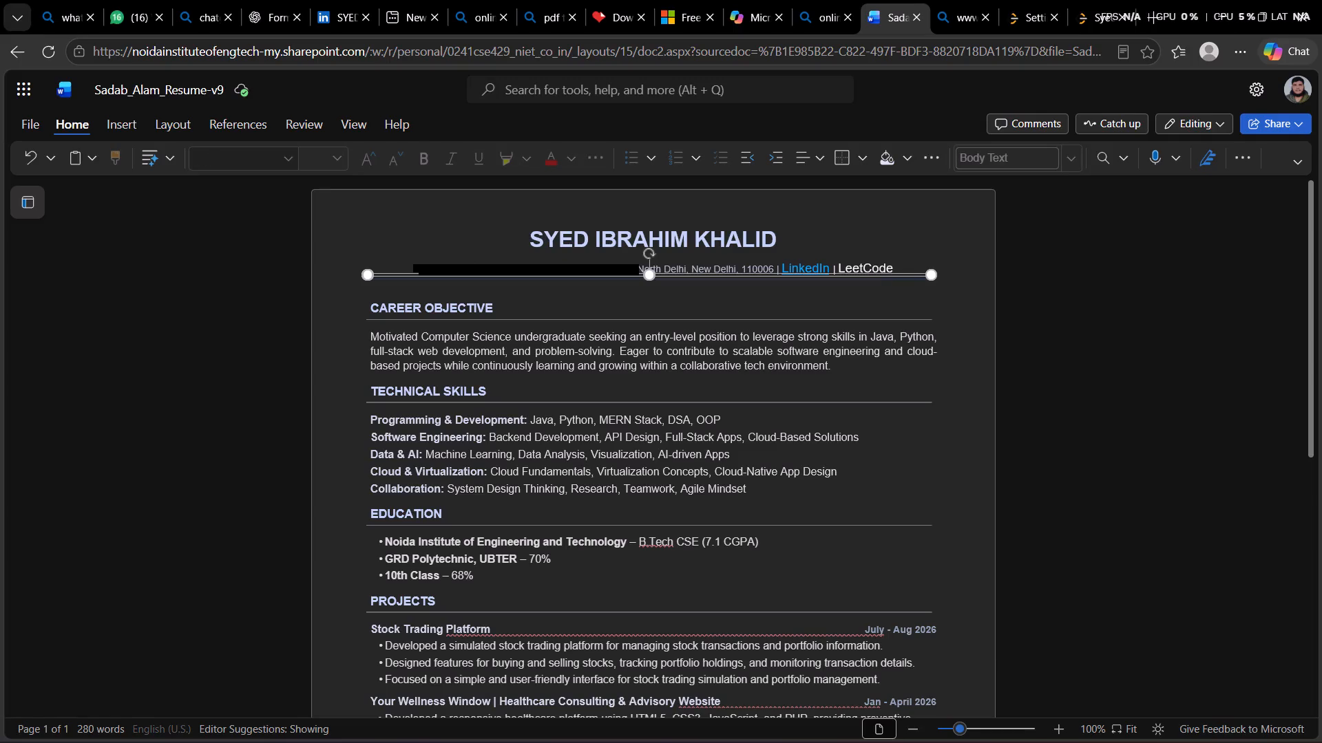
click(901, 265)
drag(901, 265, 795, 271)
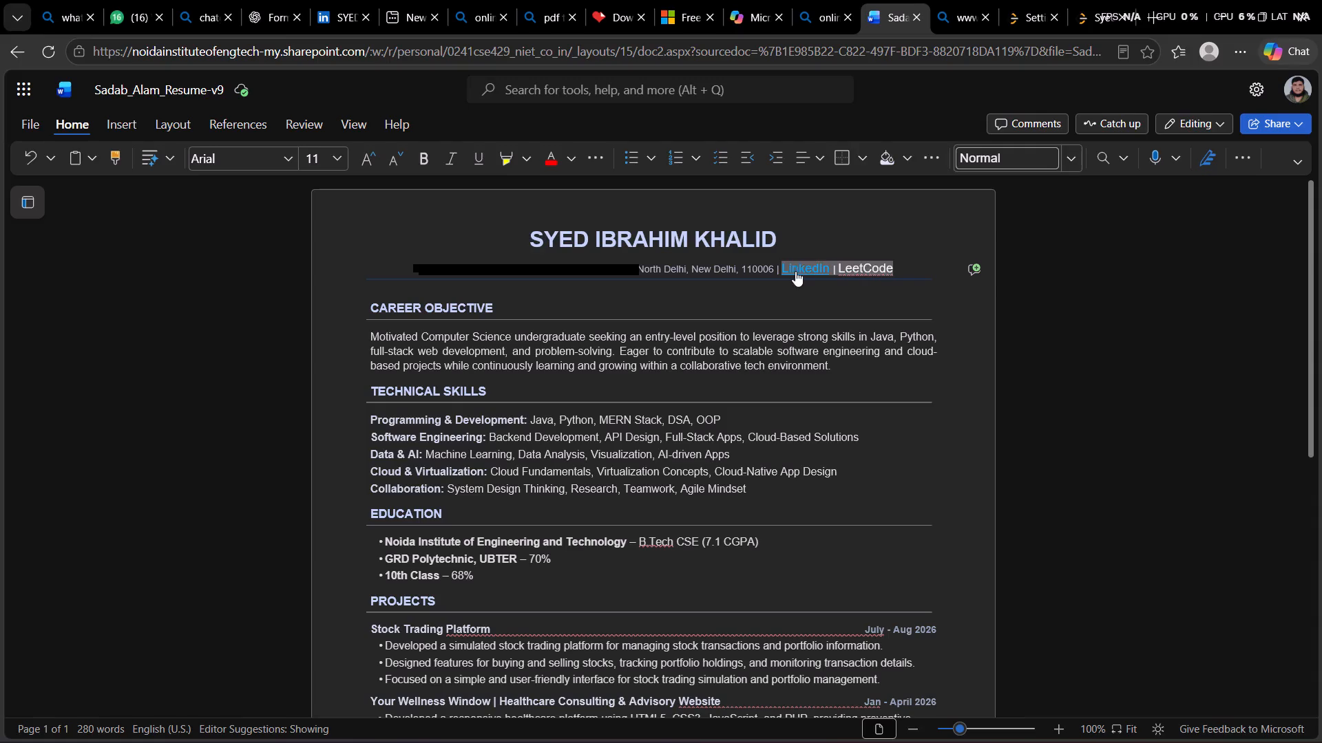
drag(795, 271, 839, 268)
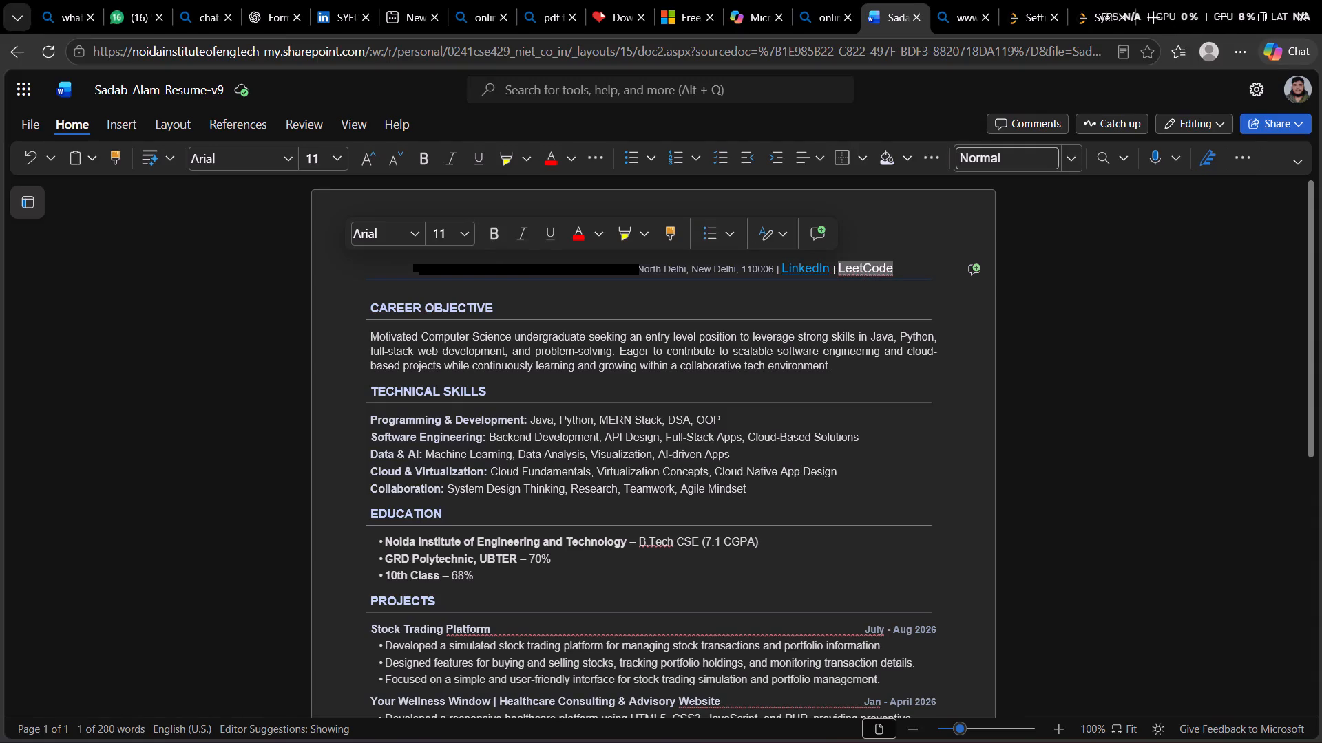
key(ctrl+k)
click(630, 460)
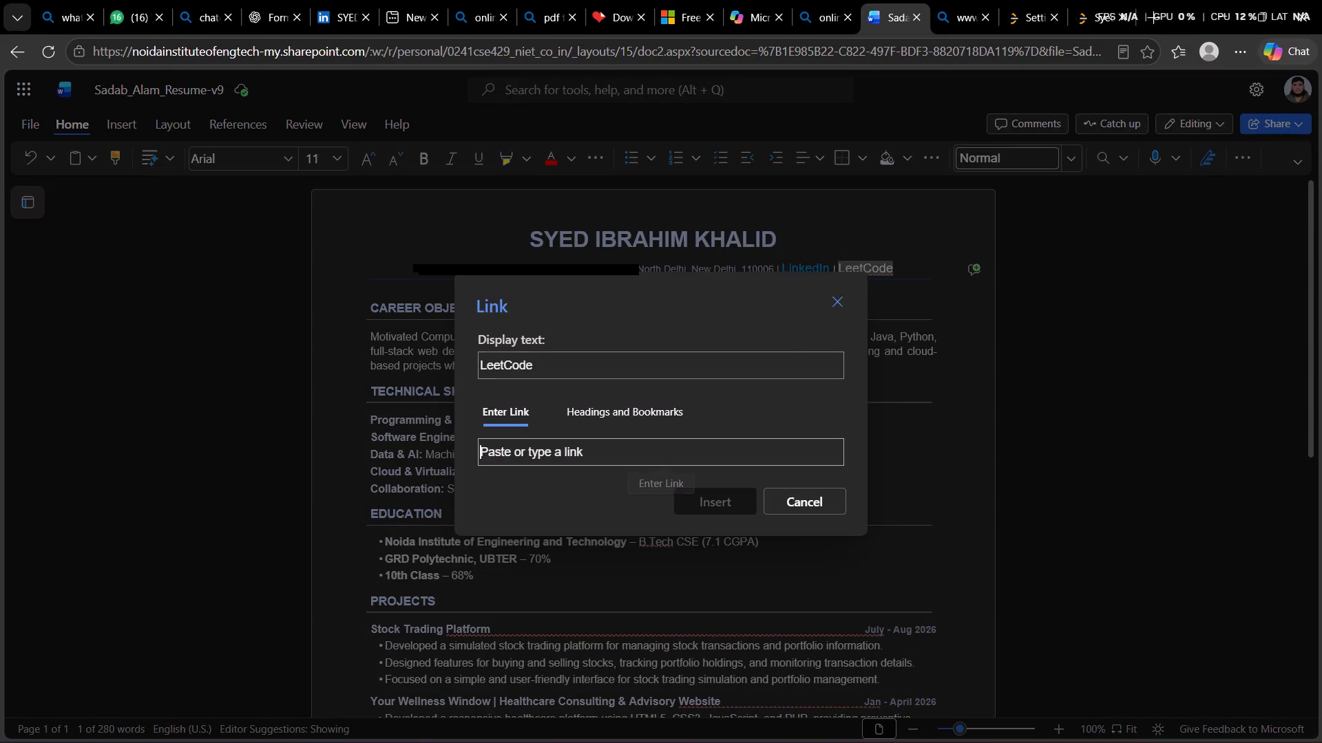
key(ctrl+v)
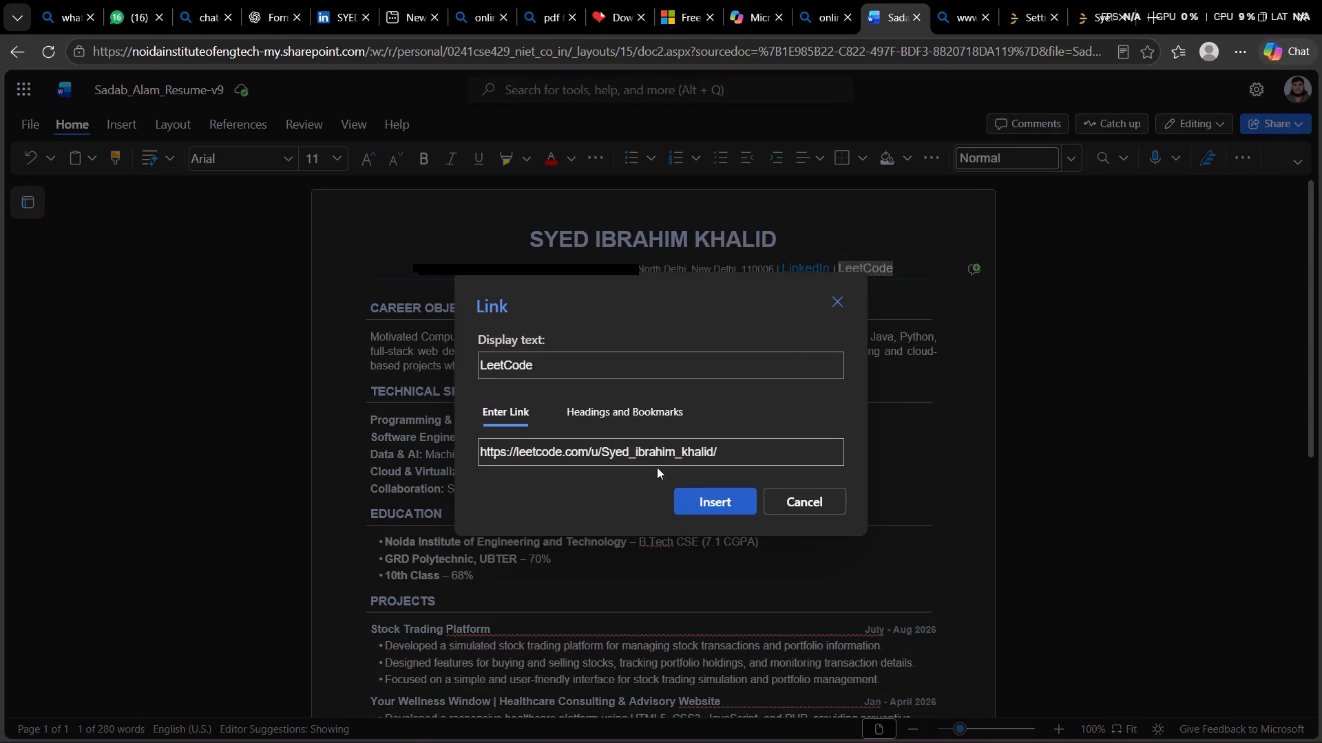
click(697, 495)
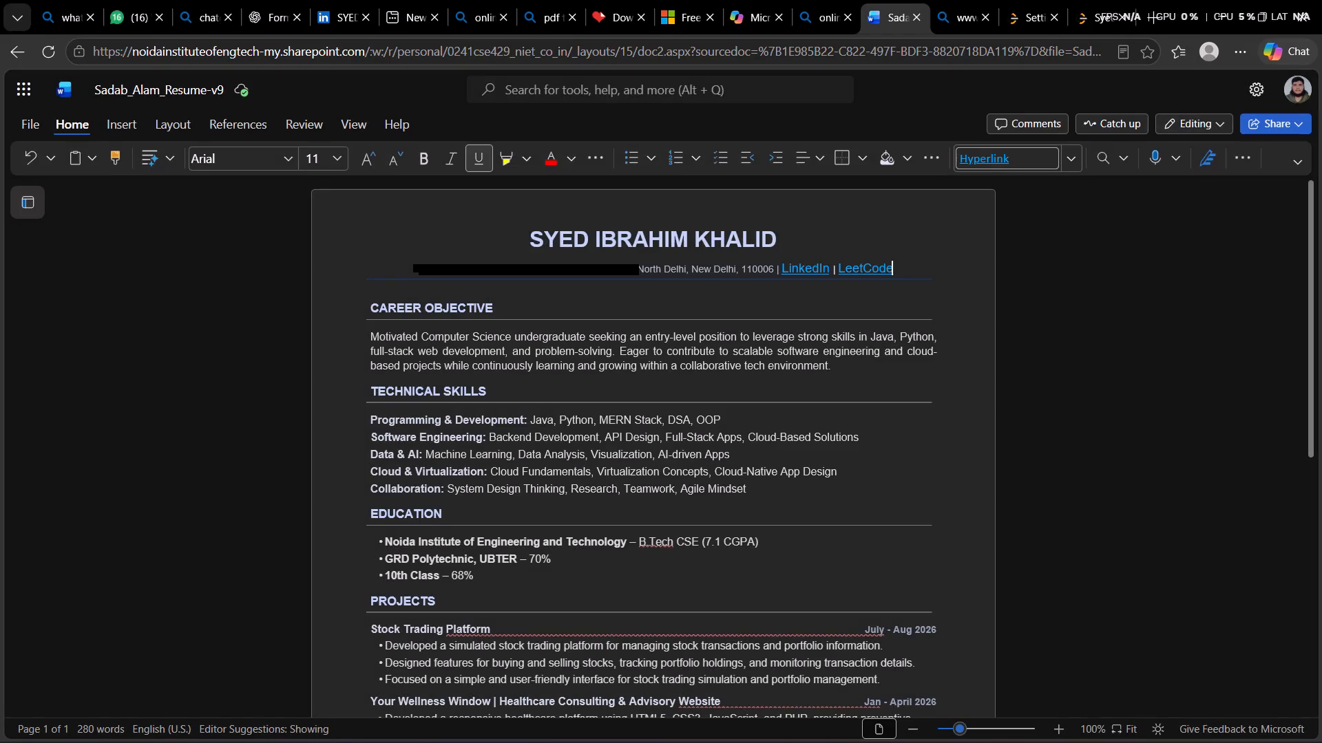
Replace North Delhi in the contact line with Greater Noida.
click(686, 268)
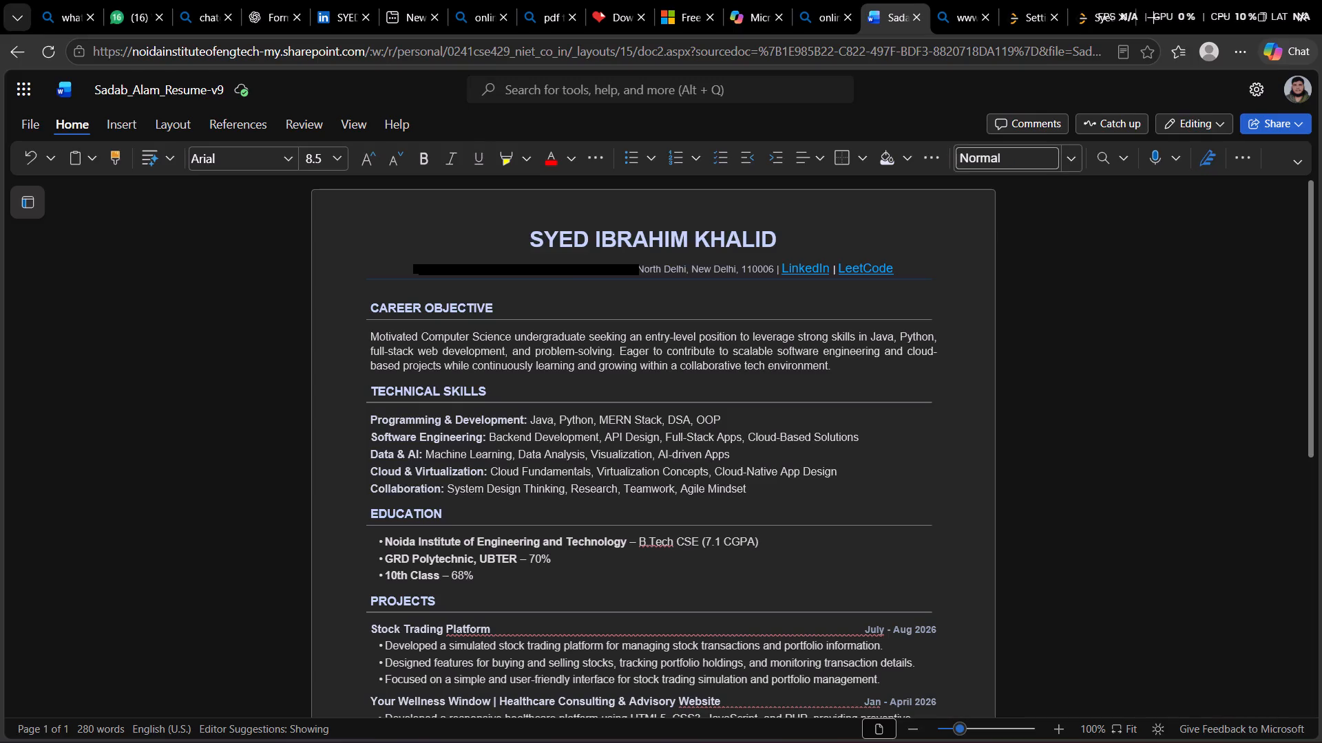
key(BackSpace)
key(BackSpace)
key(BackSpace)
key(BackSpace)
key(BackSpace)
key(BackSpace)
key(BackSpace)
key(BackSpace)
key(BackSpace)
key(BackSpace)
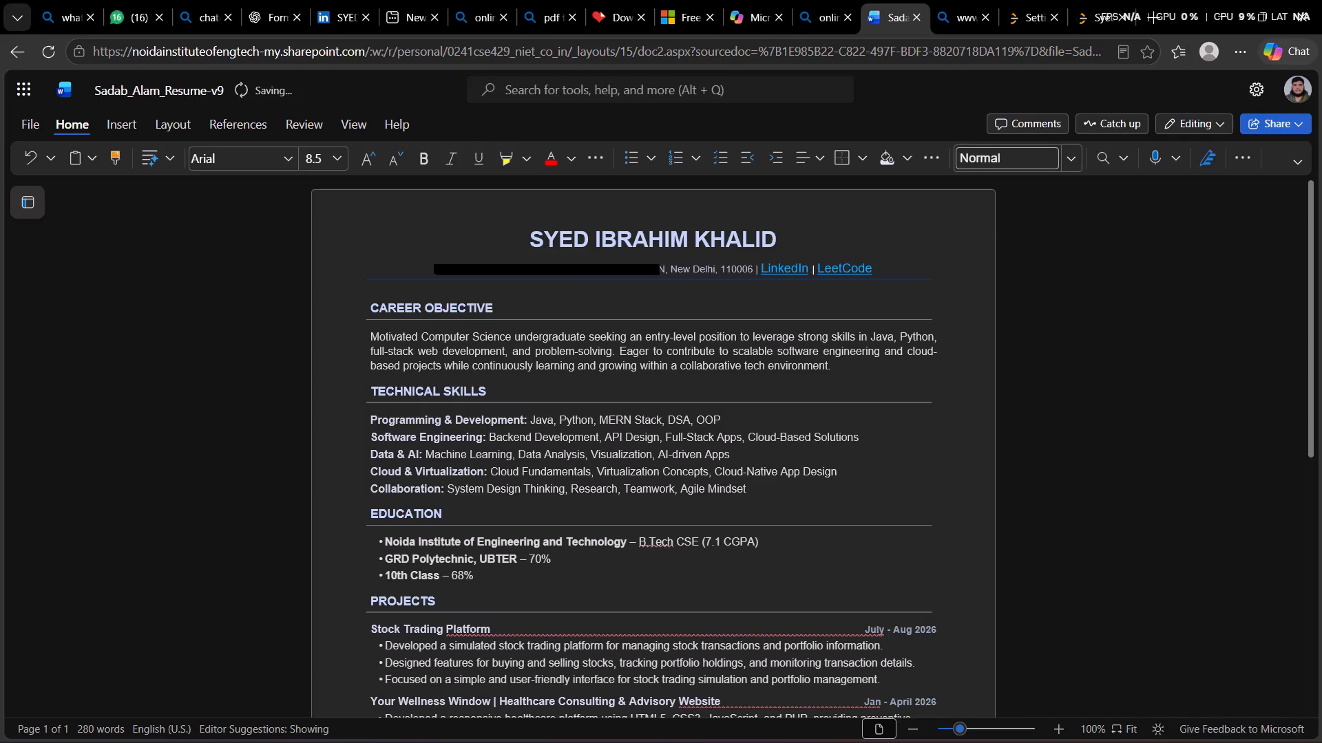
key(BackSpace)
text(Greater)
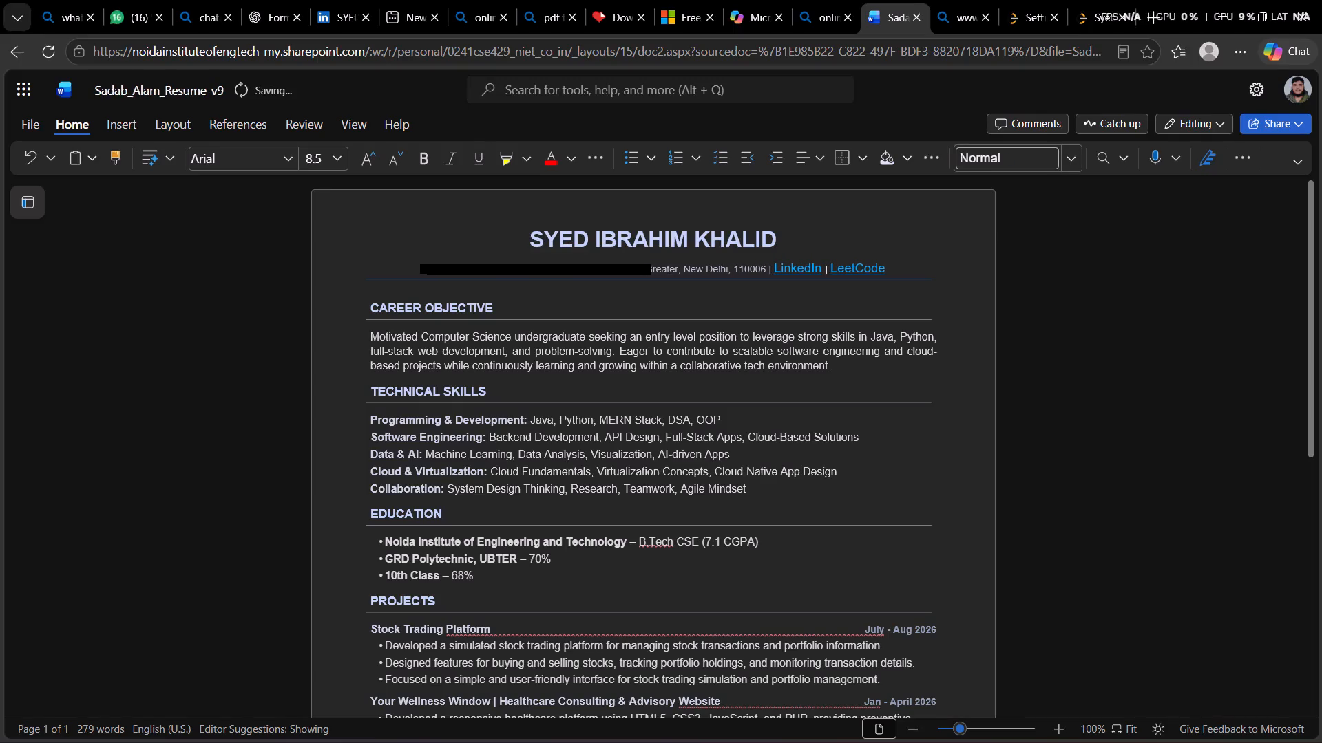
key(space)
text(noida)
key(BackSpace)
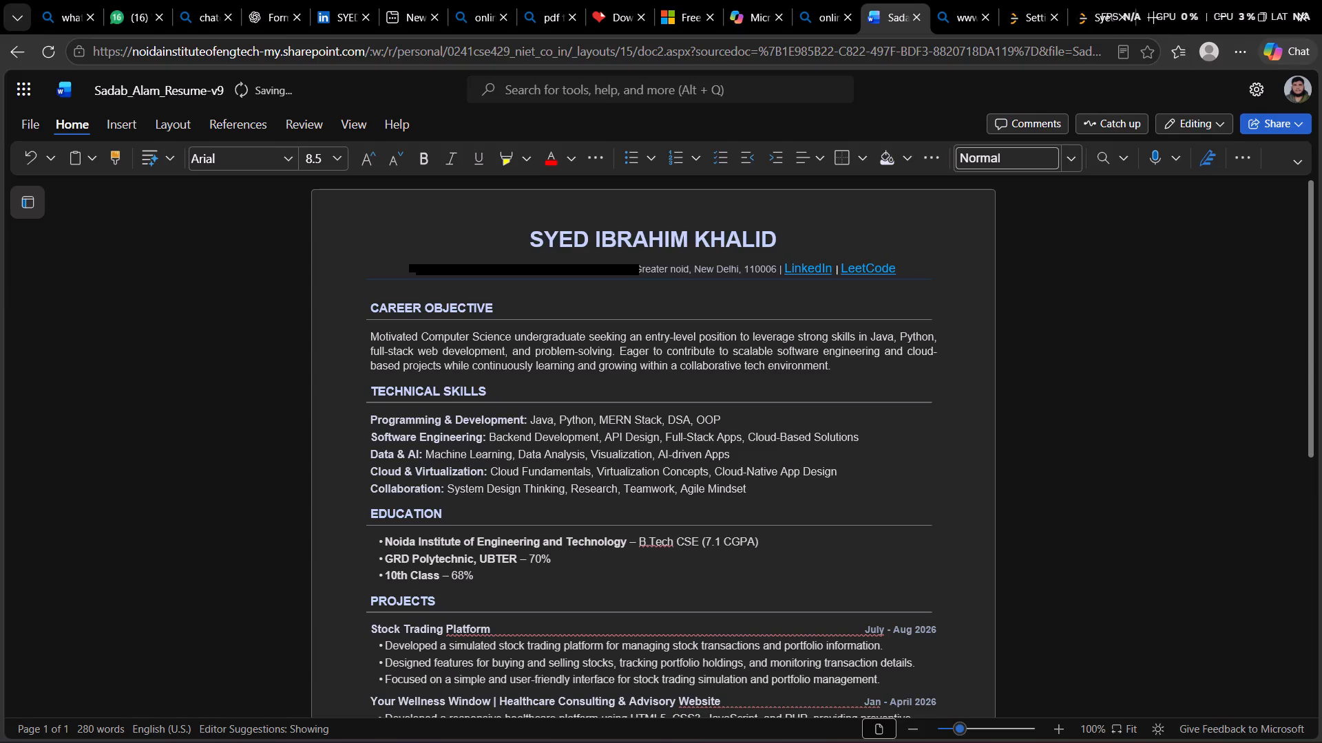
key(BackSpace)
key(BackSpace)
key(BackSpace)
key(BackSpace)
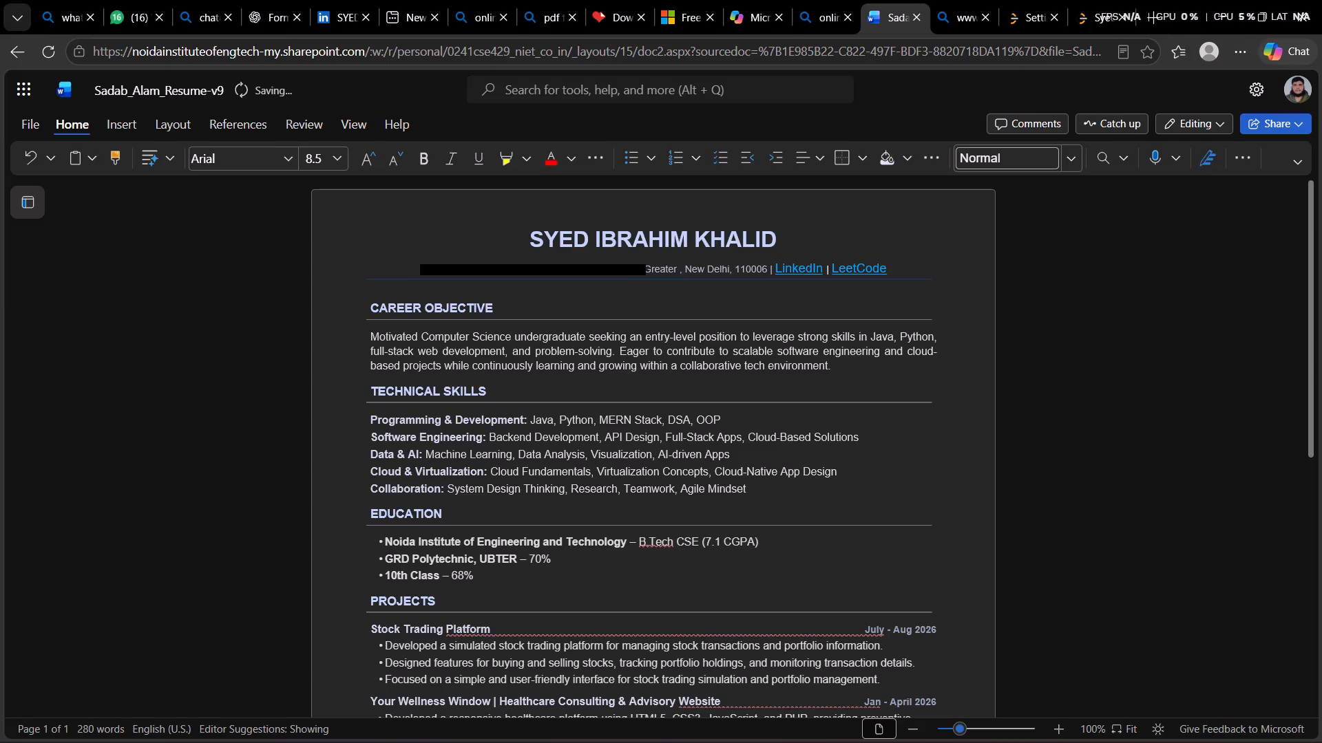
key(space)
text(Noida)
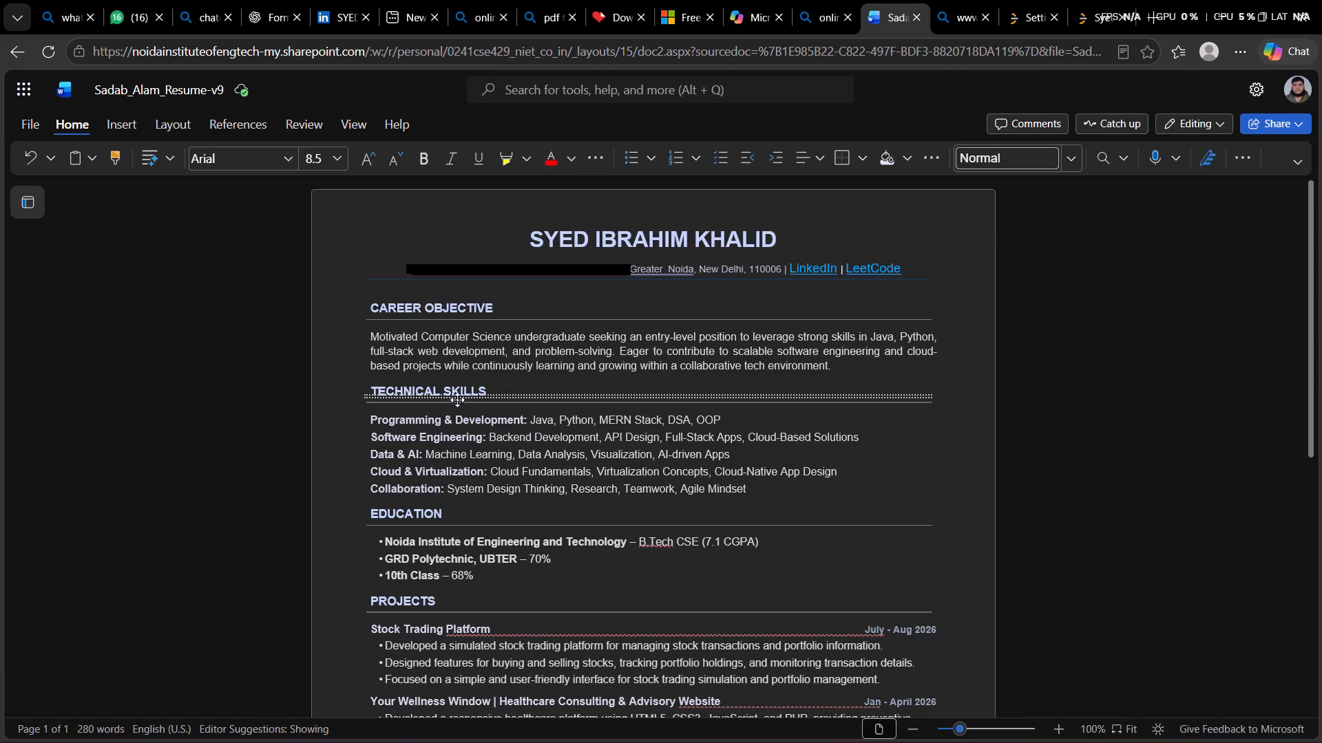
Delete full-stack before web development in the Career Objective paragraph.
click(416, 351)
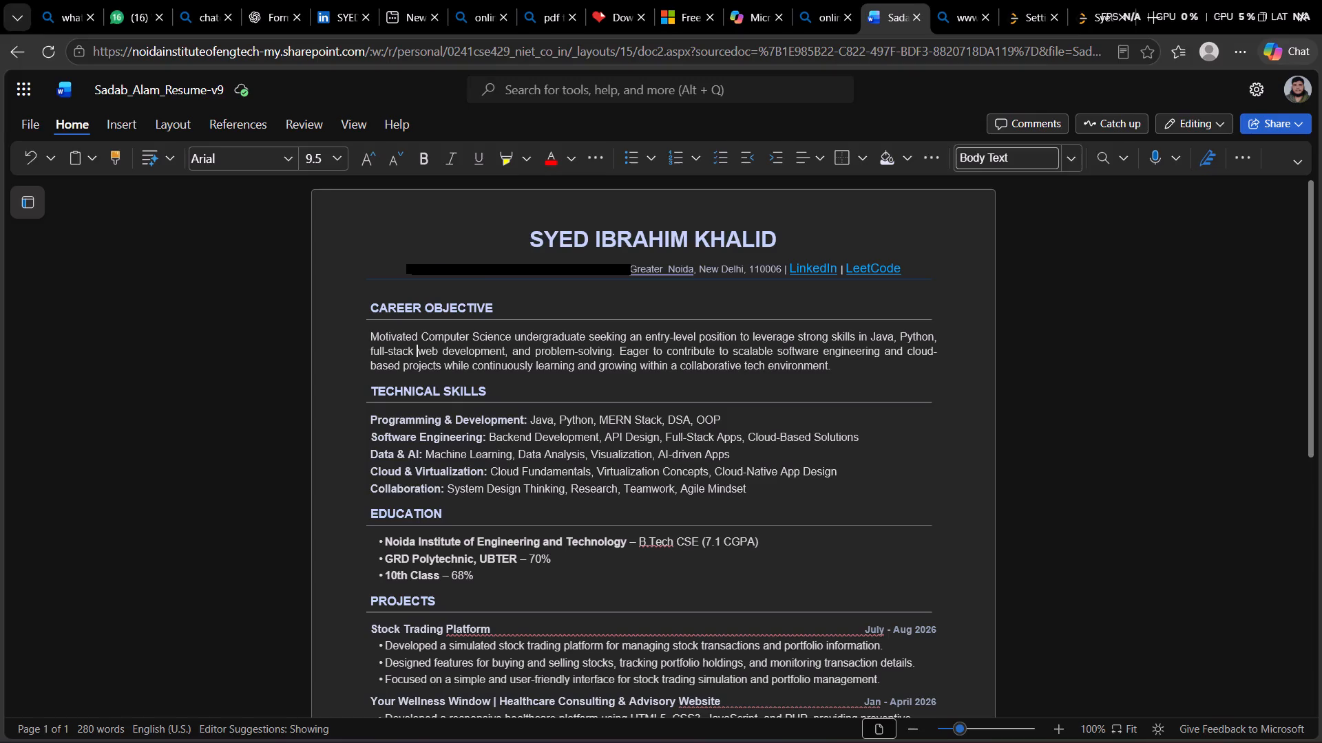
key(BackSpace)
key(BackSpace)
key(BackSpace)
key(BackSpace)
key(BackSpace)
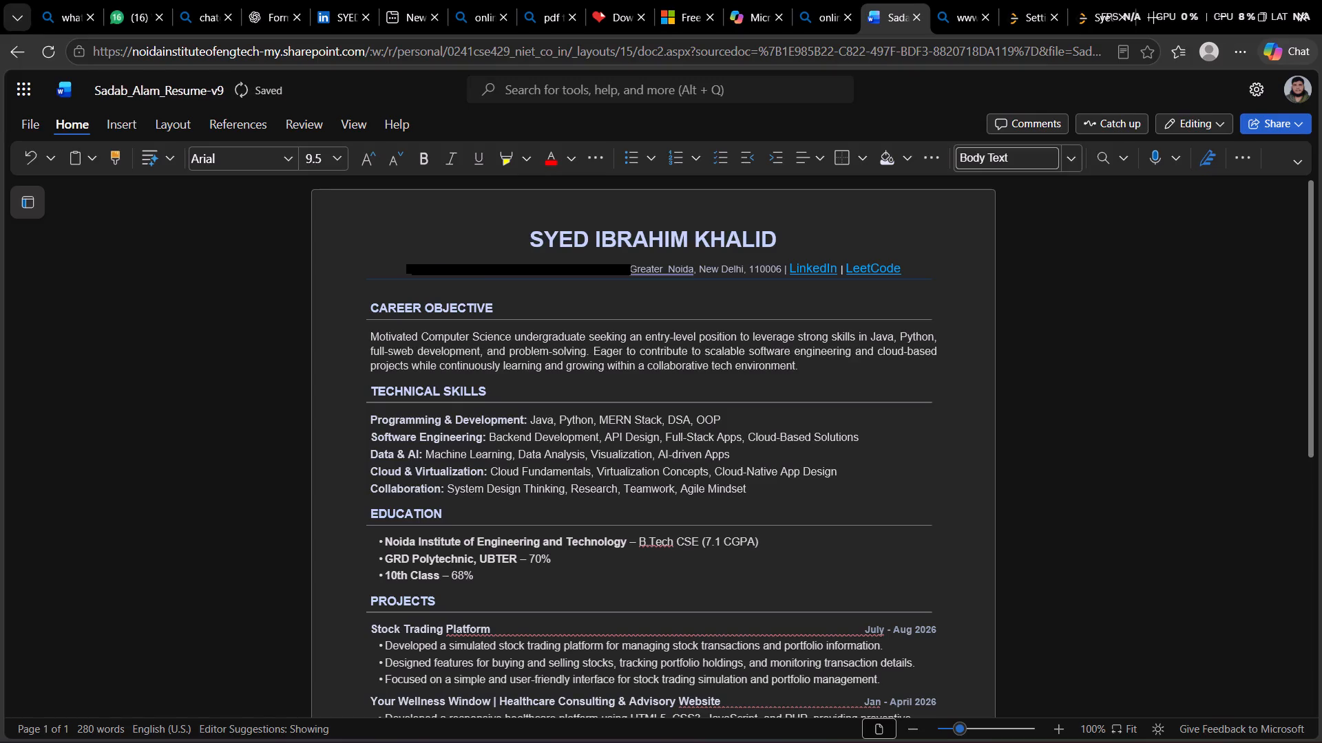
key(BackSpace)
key(BackSpace)
key(BackSpace)
key(BackSpace)
key(BackSpace)
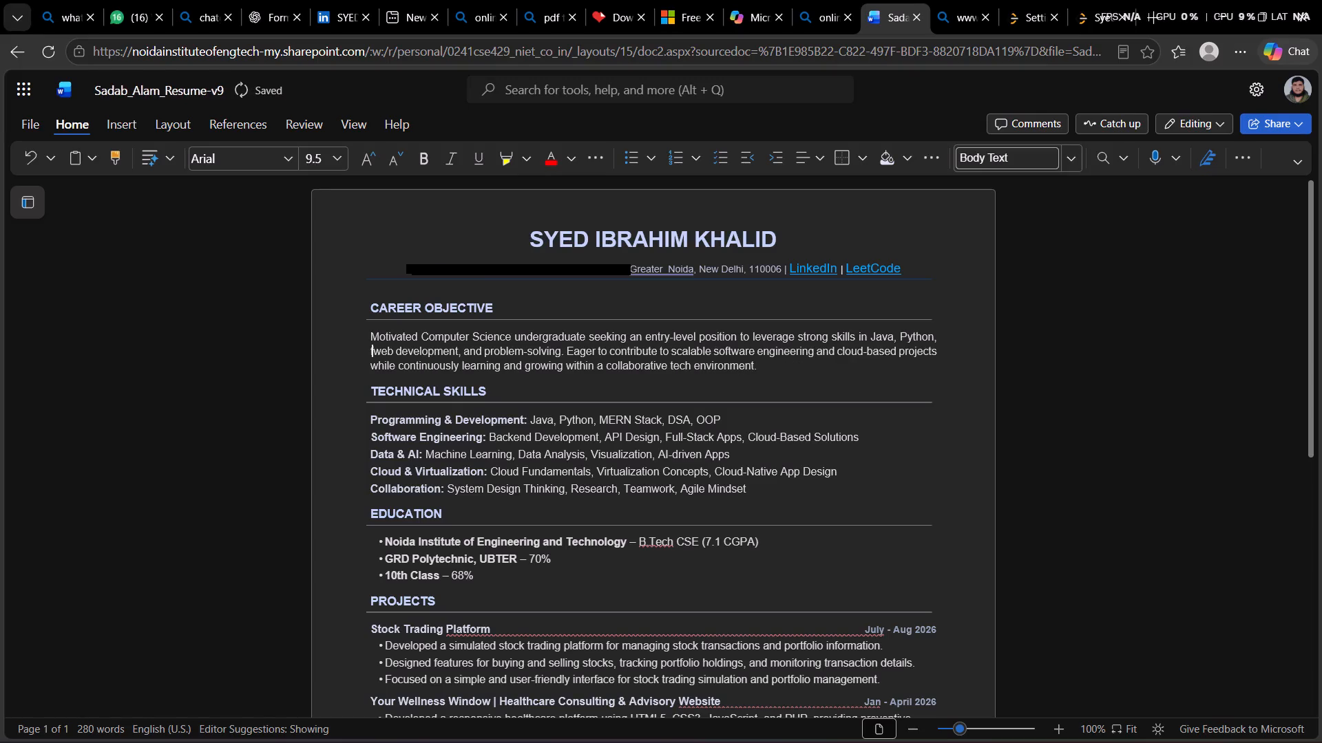
key(BackSpace)
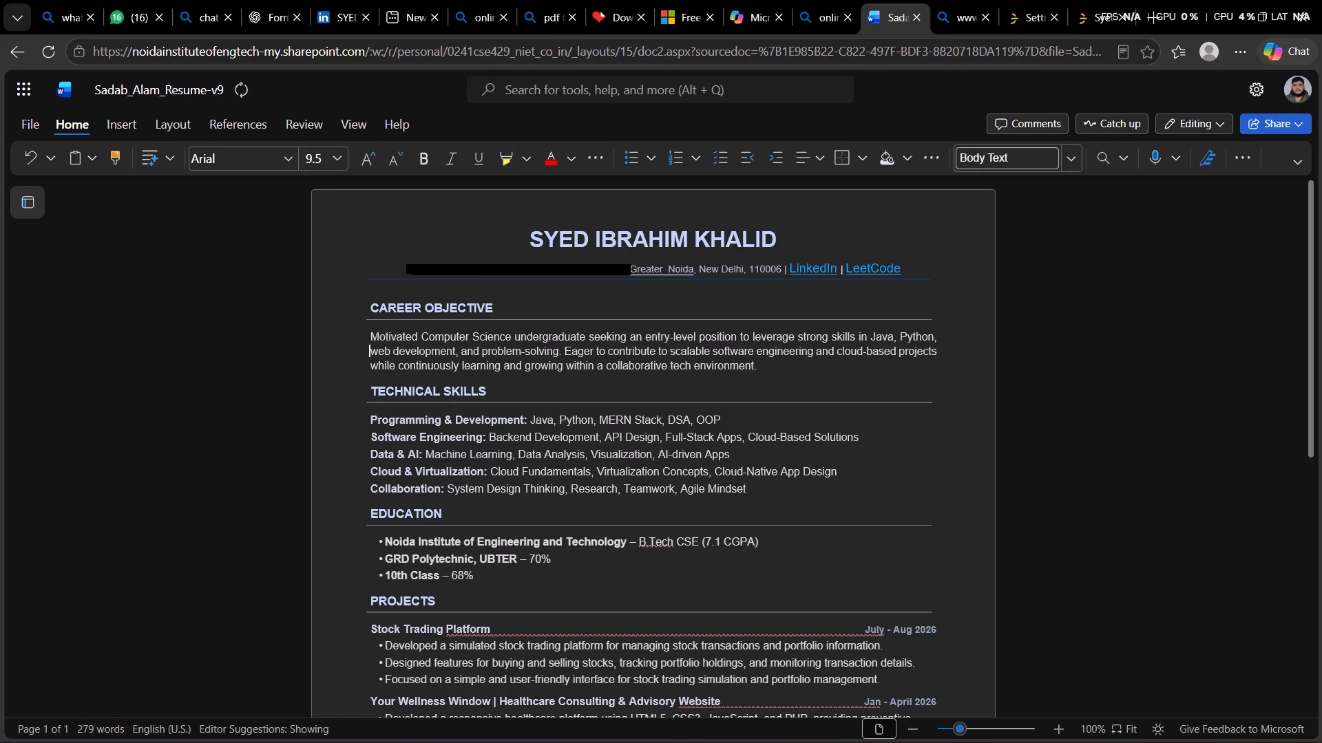
Replace Java with C++ in the Career Objective paragraph.
click(893, 336)
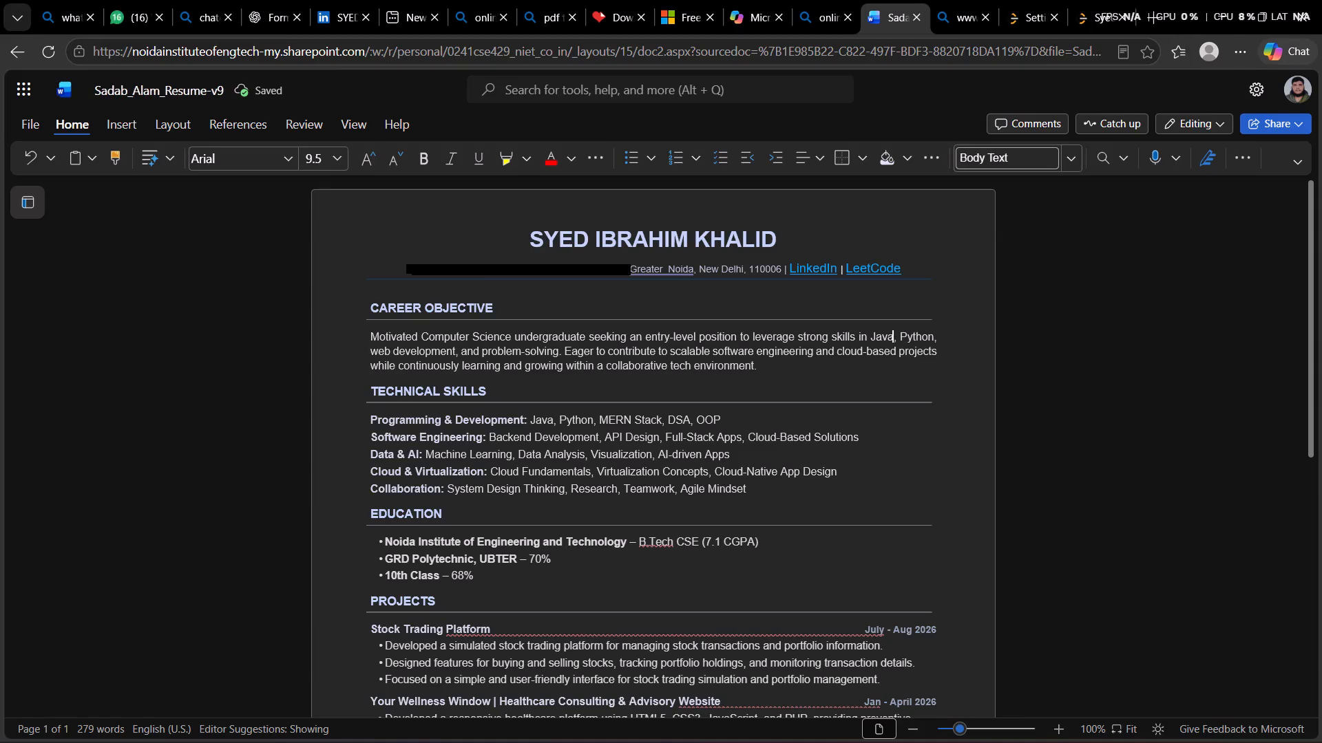
key(BackSpace)
key(BackSpace)
key(BackSpace)
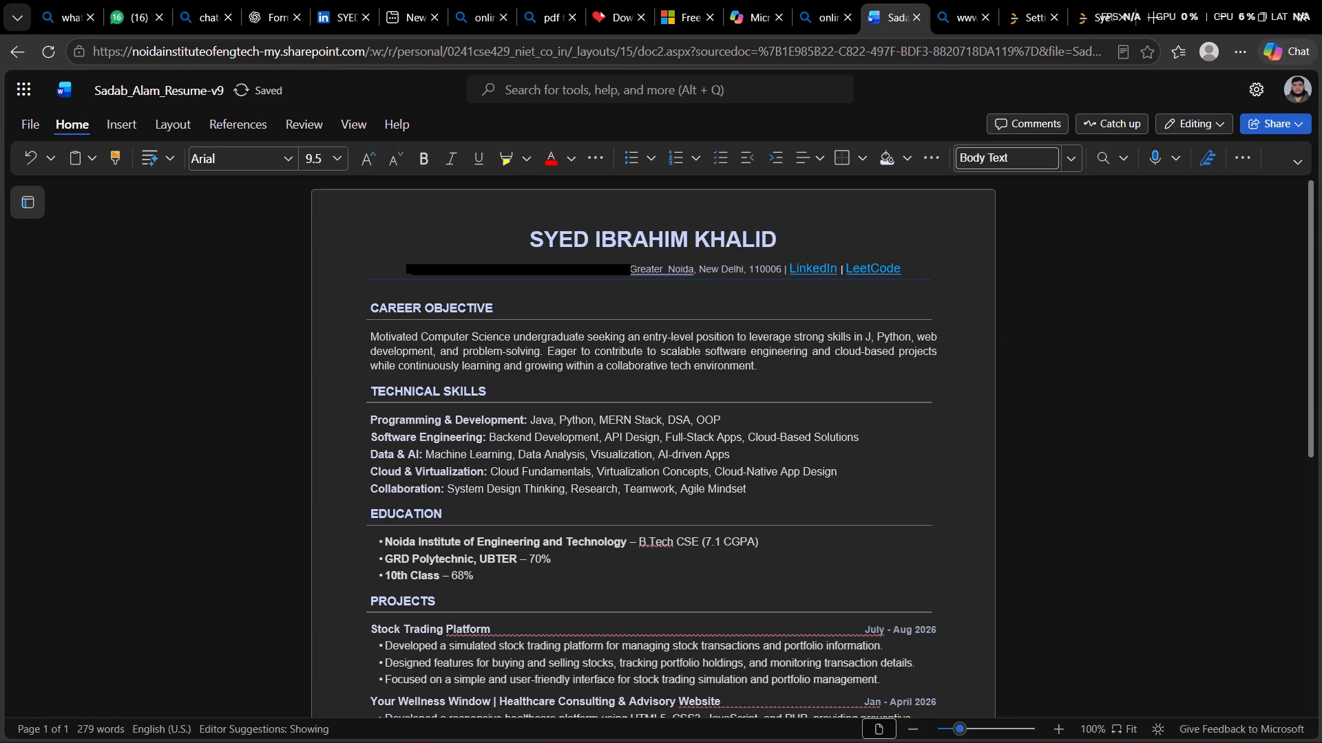
key(BackSpace)
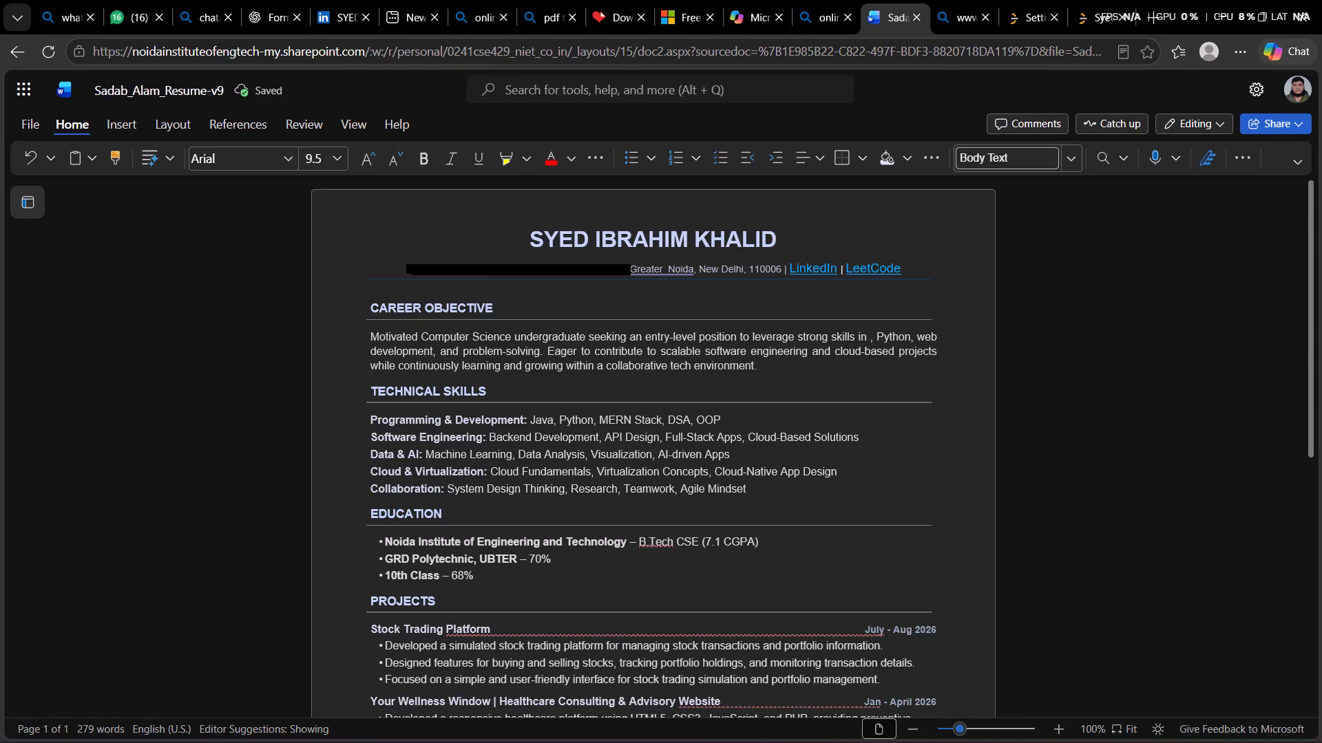
key(shift+c)
text(++)
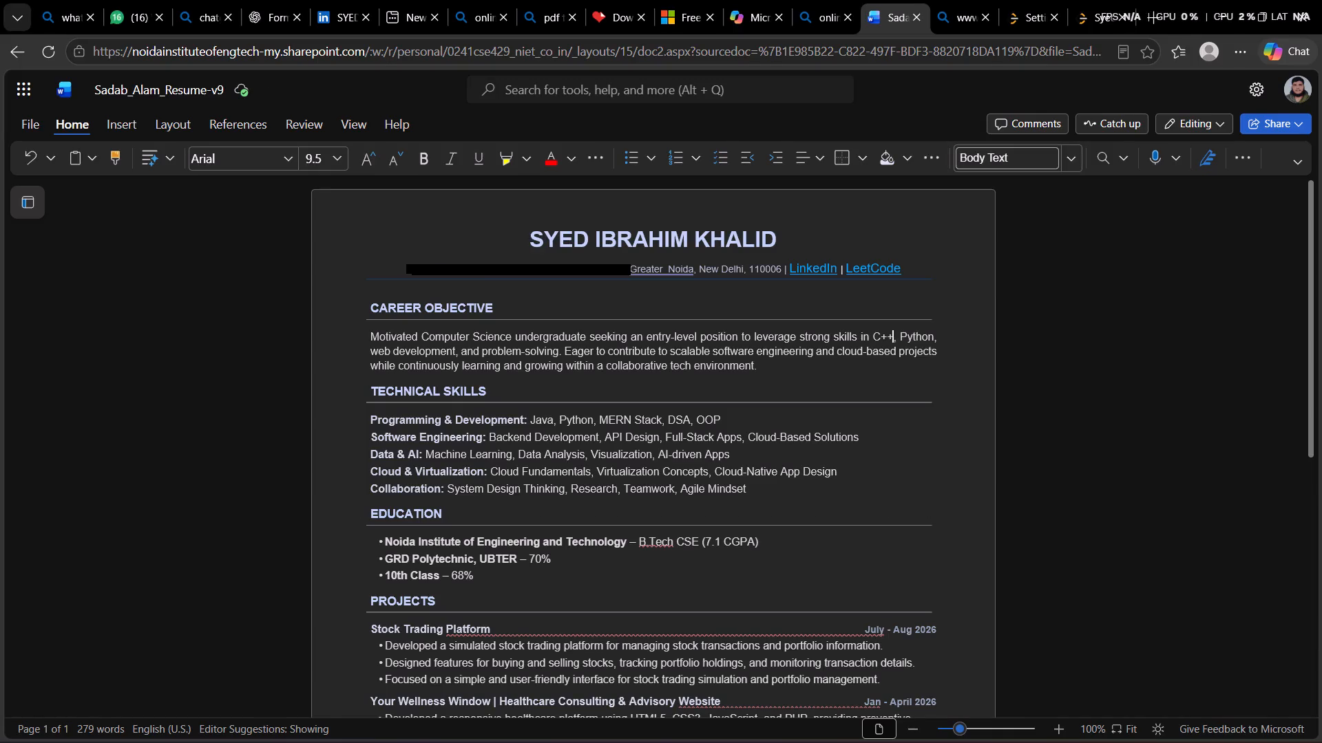
Replace Java with C++ in the Programming & Development line under Technical Skills.
click(554, 423)
key(BackSpace)
key(BackSpace)
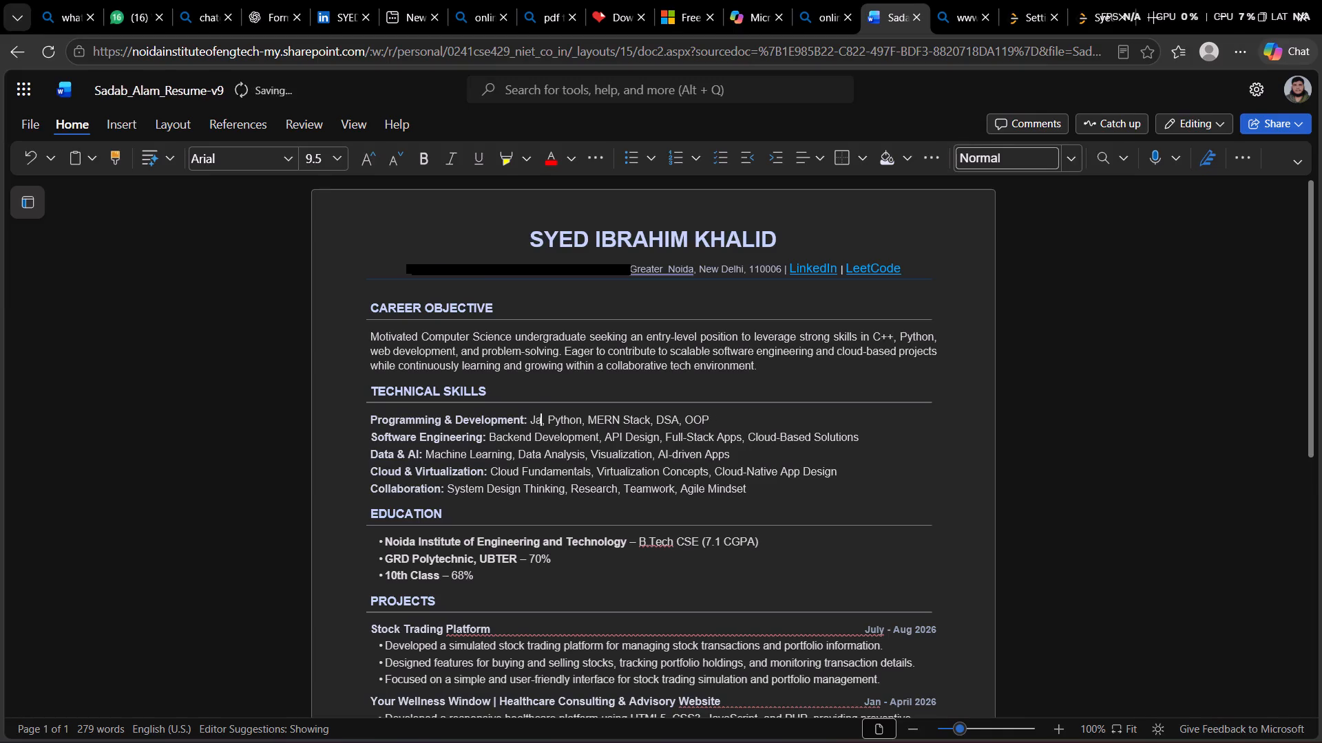
key(BackSpace)
key(BackSpace)
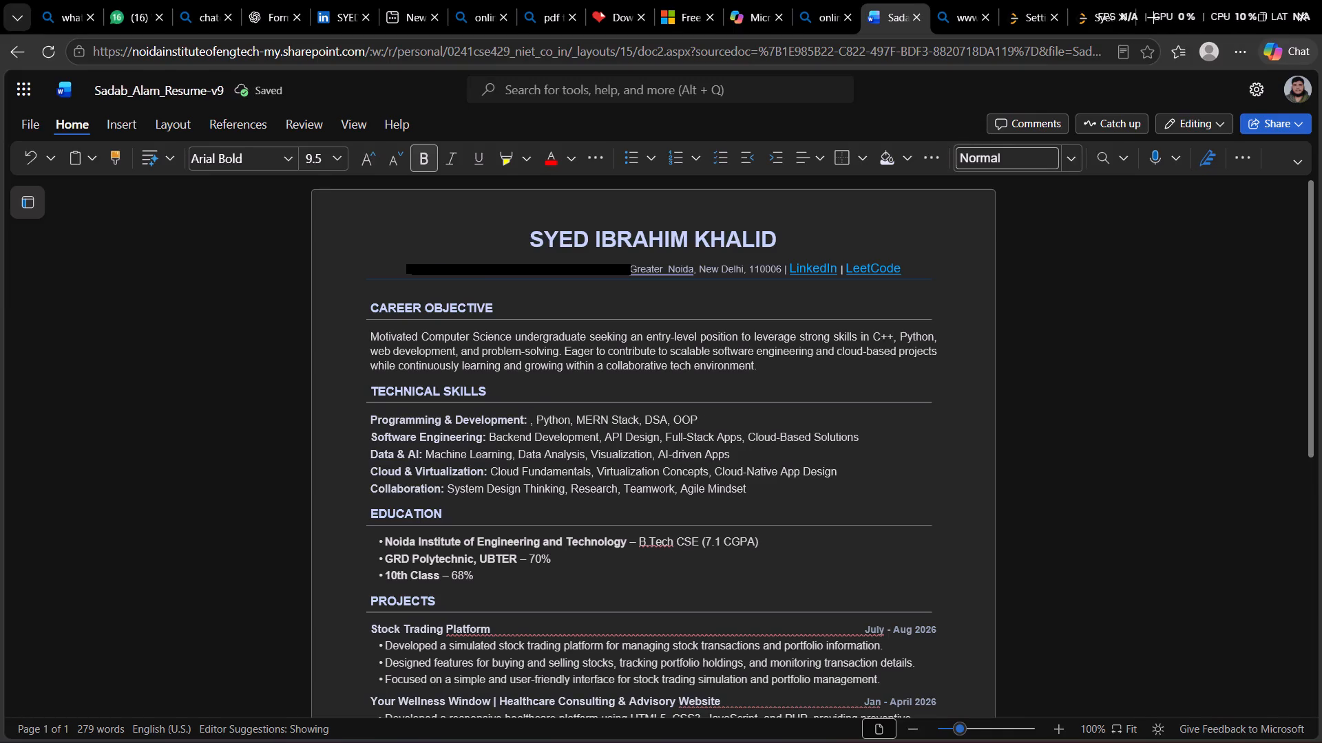
text(C++)
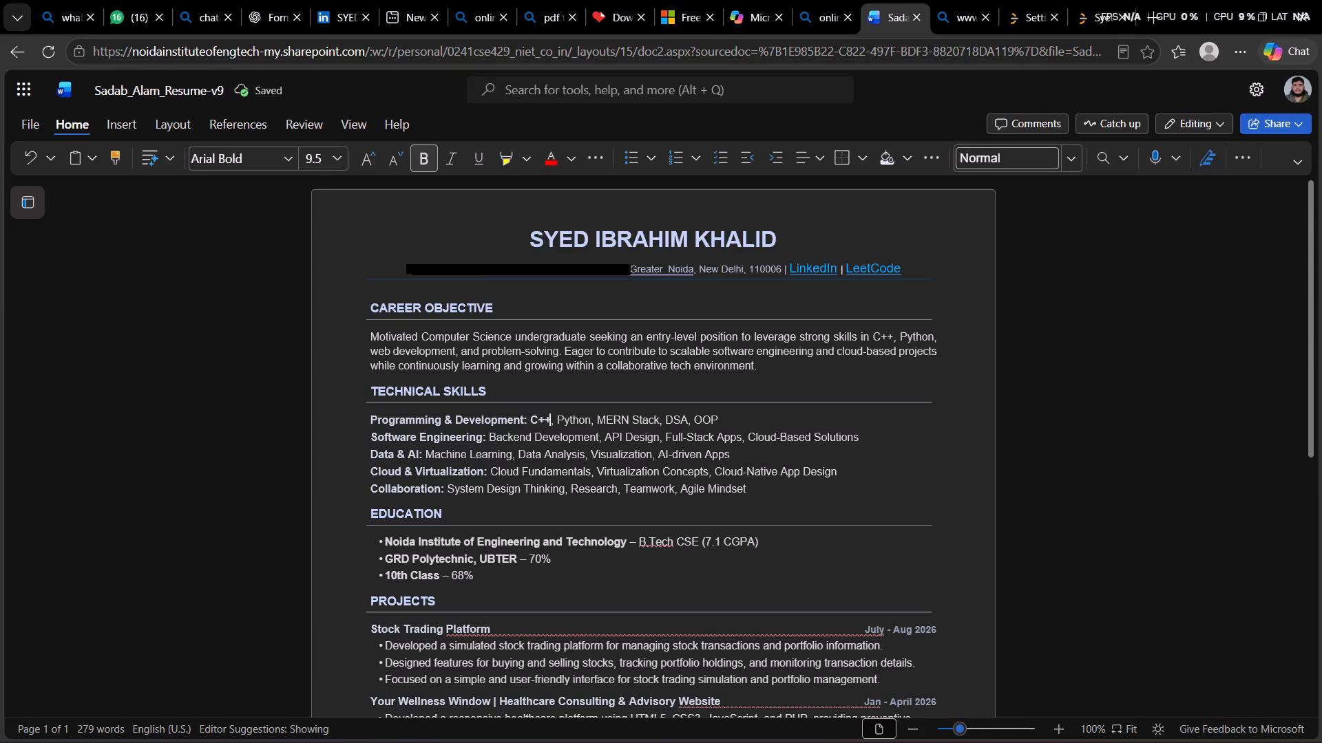
key(BackSpace)
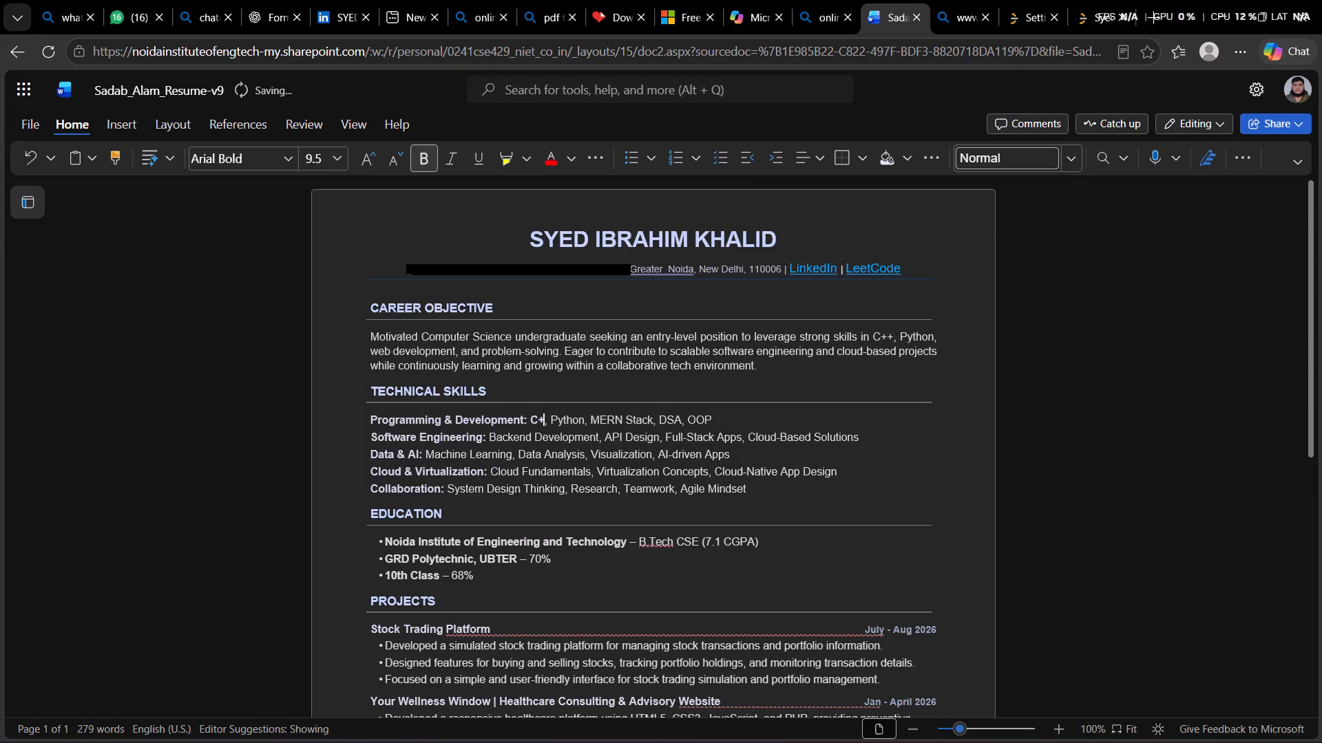
key(BackSpace)
text(==)
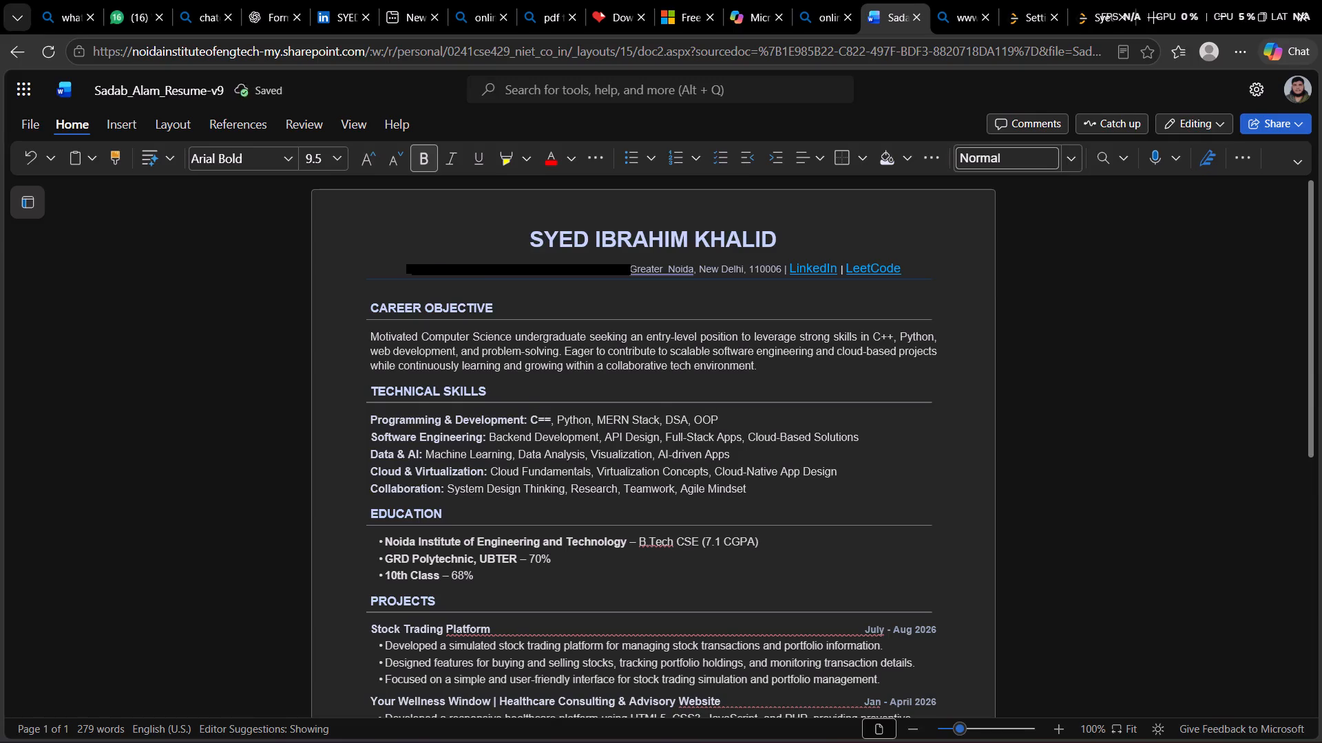
key(BackSpace)
key(BackSpace)
text(++)
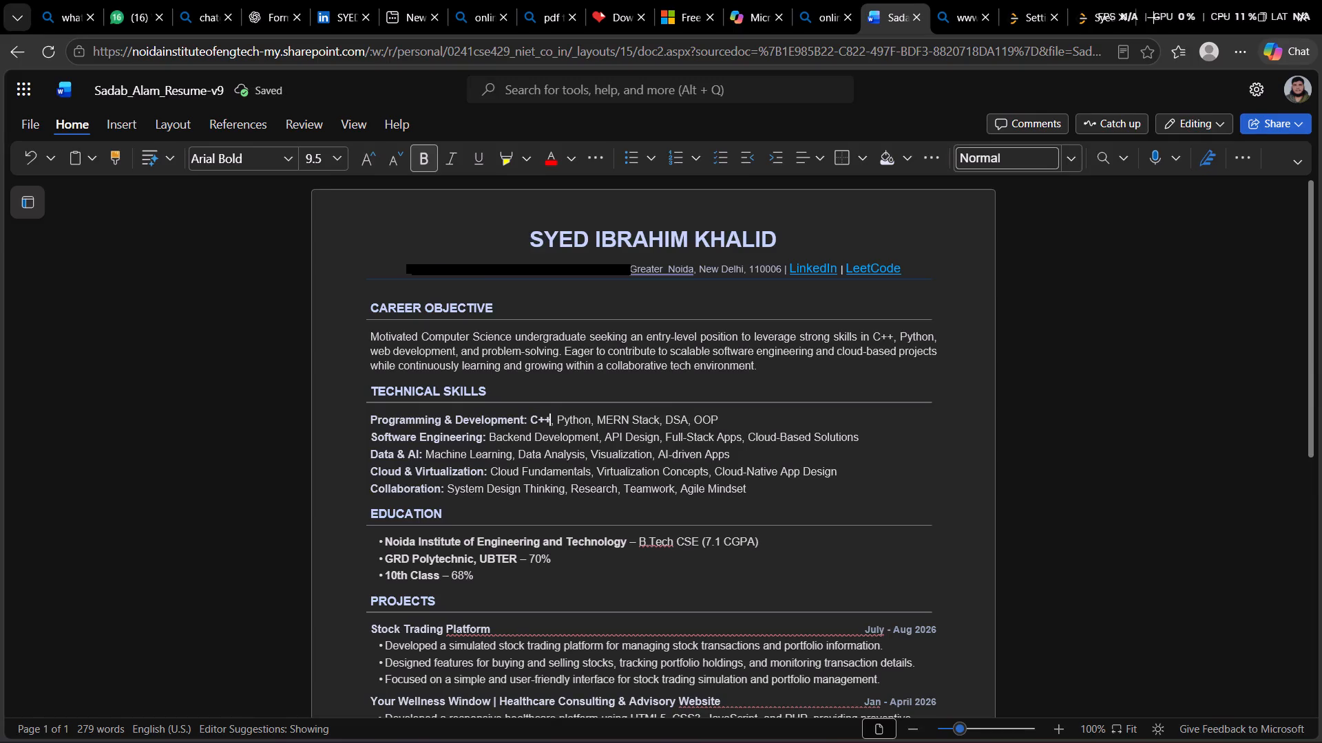
Delete MERN Stack from the Programming & Development line under Technical Skills.
click(585, 423)
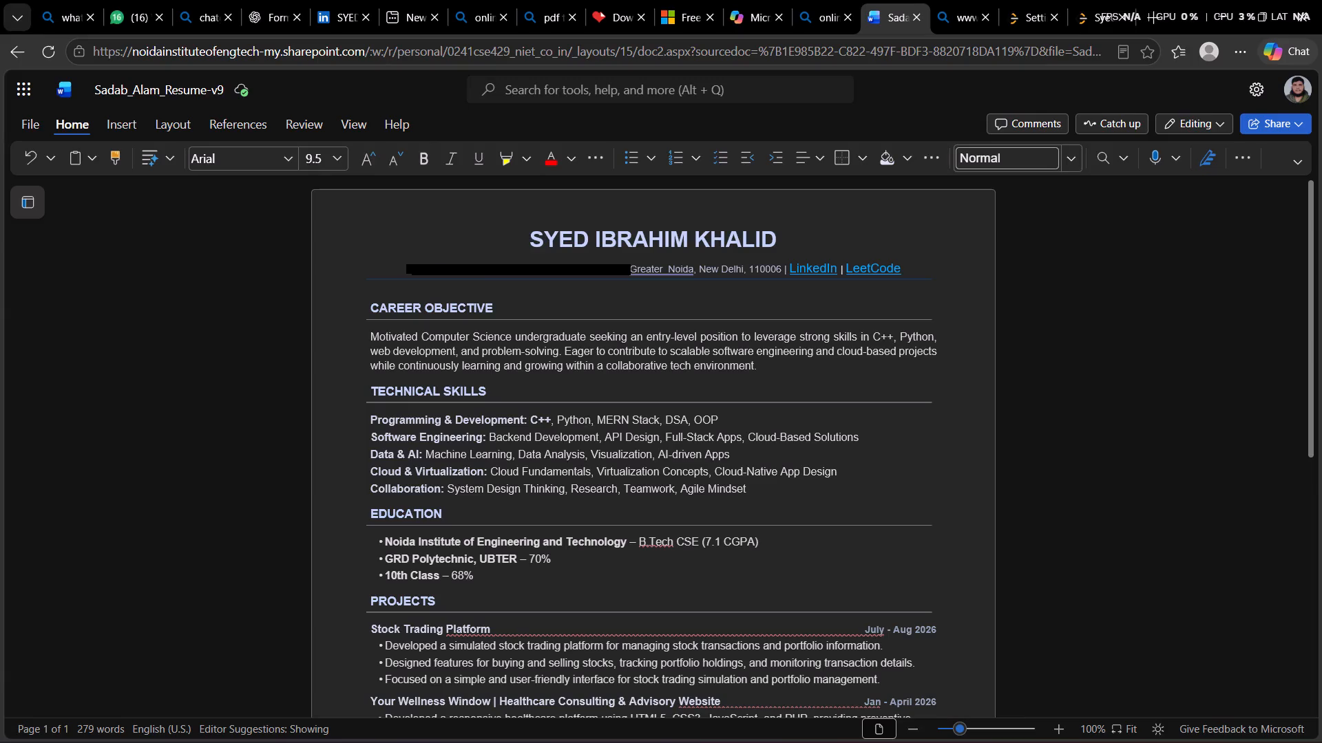
click(658, 419)
key(BackSpace)
key(BackSpace)
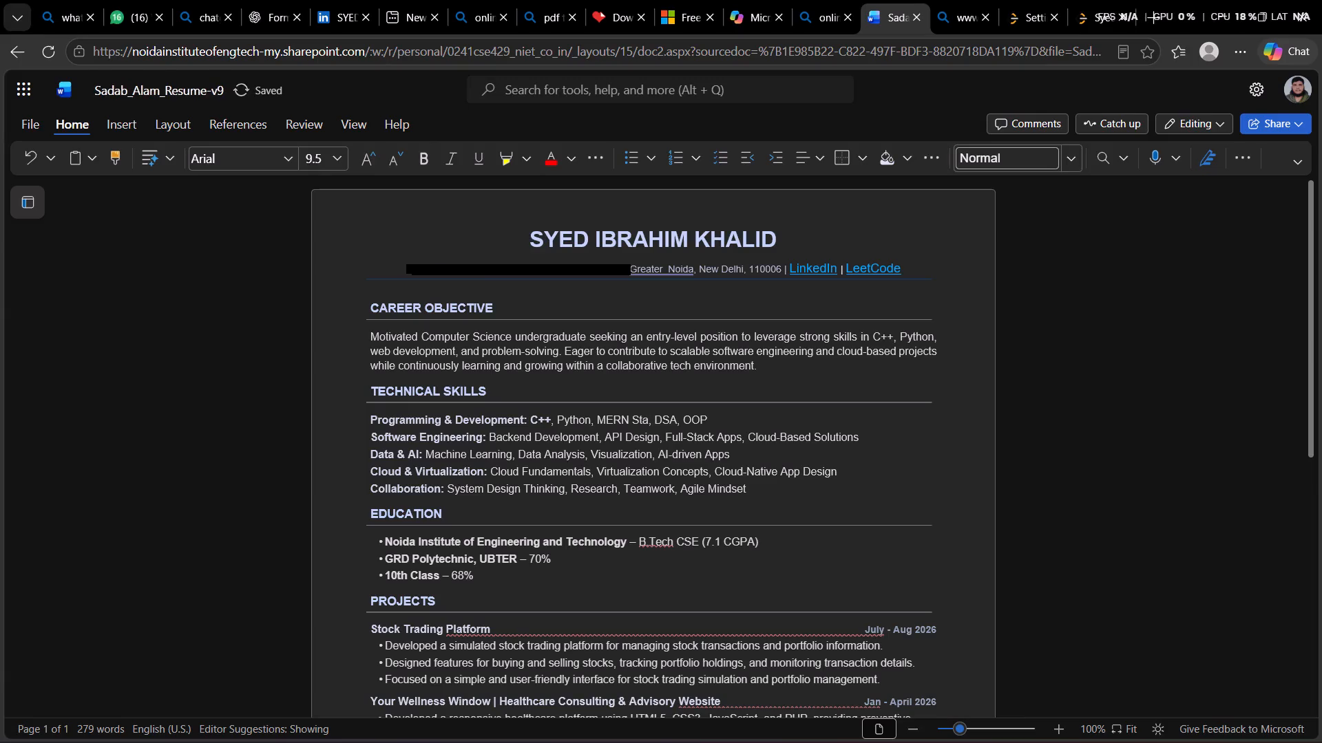
key(BackSpace)
key(BackSpace)
key(BackSpace)
key(BackSpace)
key(BackSpace)
key(BackSpace)
key(BackSpace)
key(BackSpace)
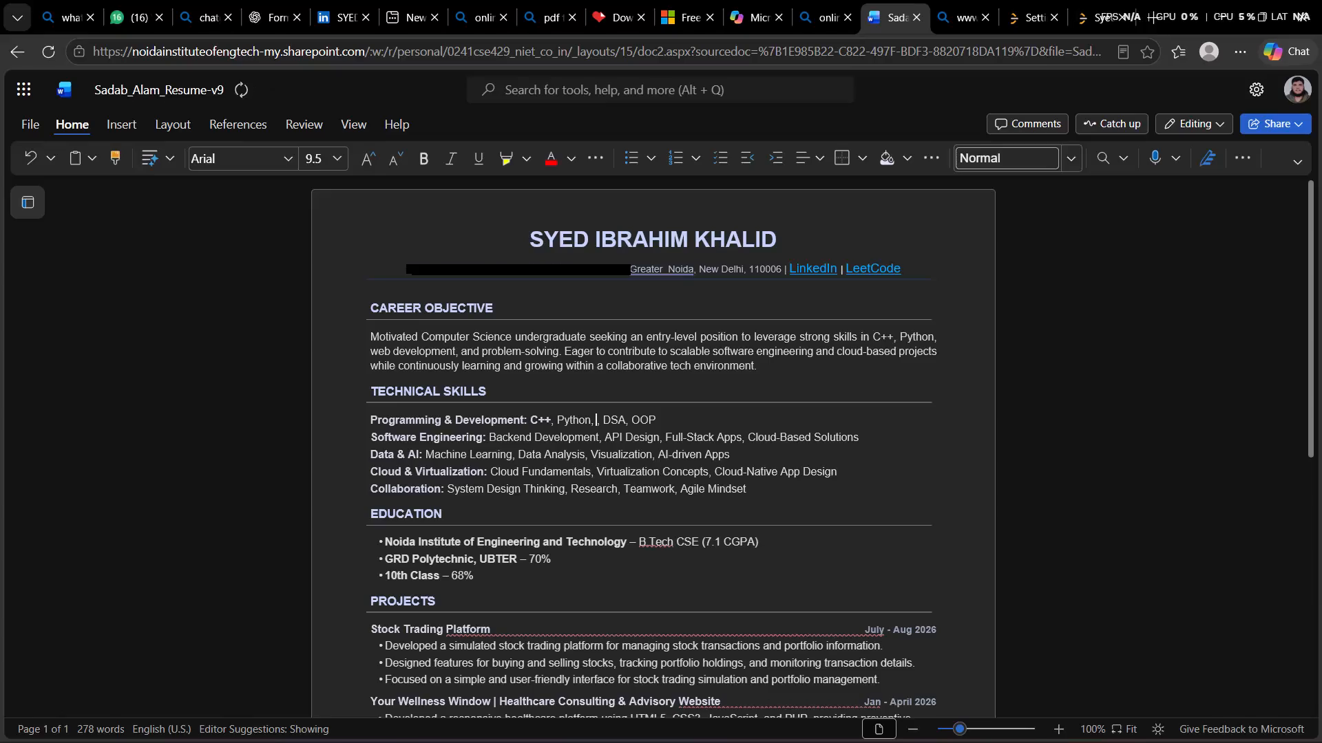
key(BackSpace)
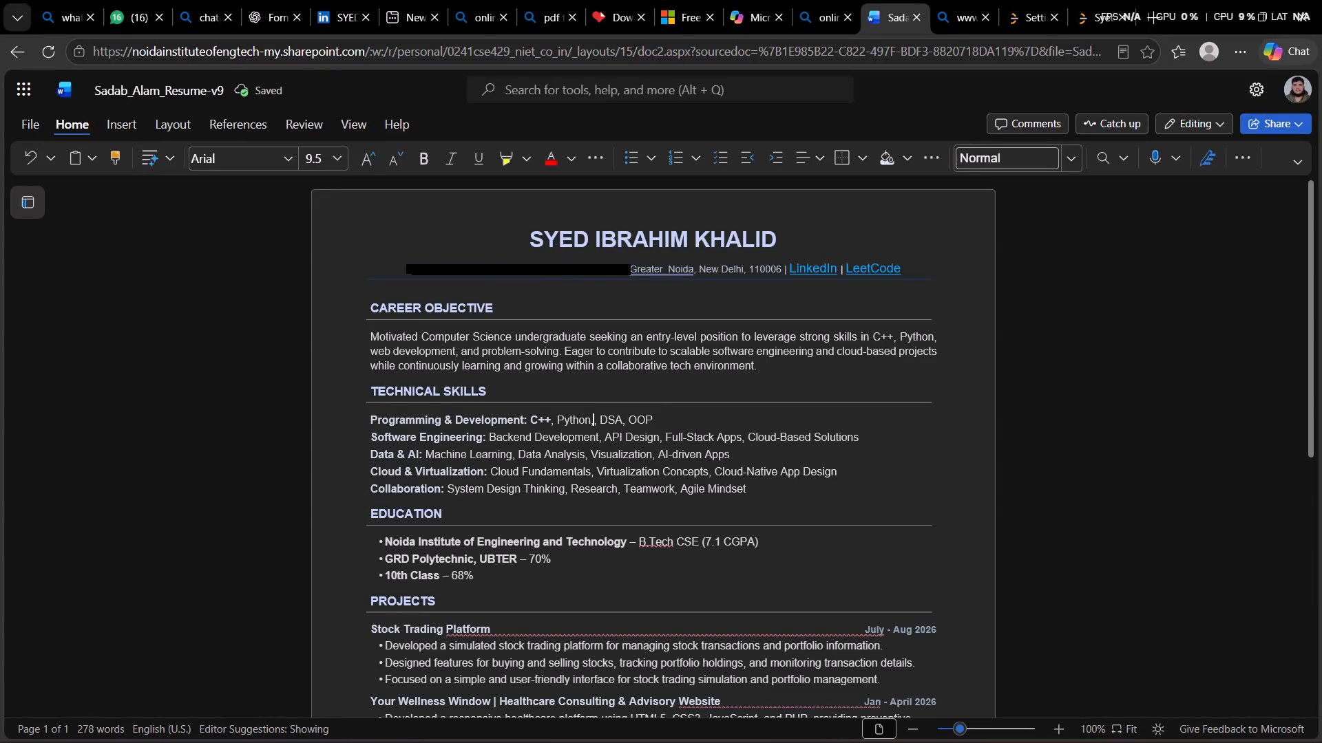
key(BackSpace)
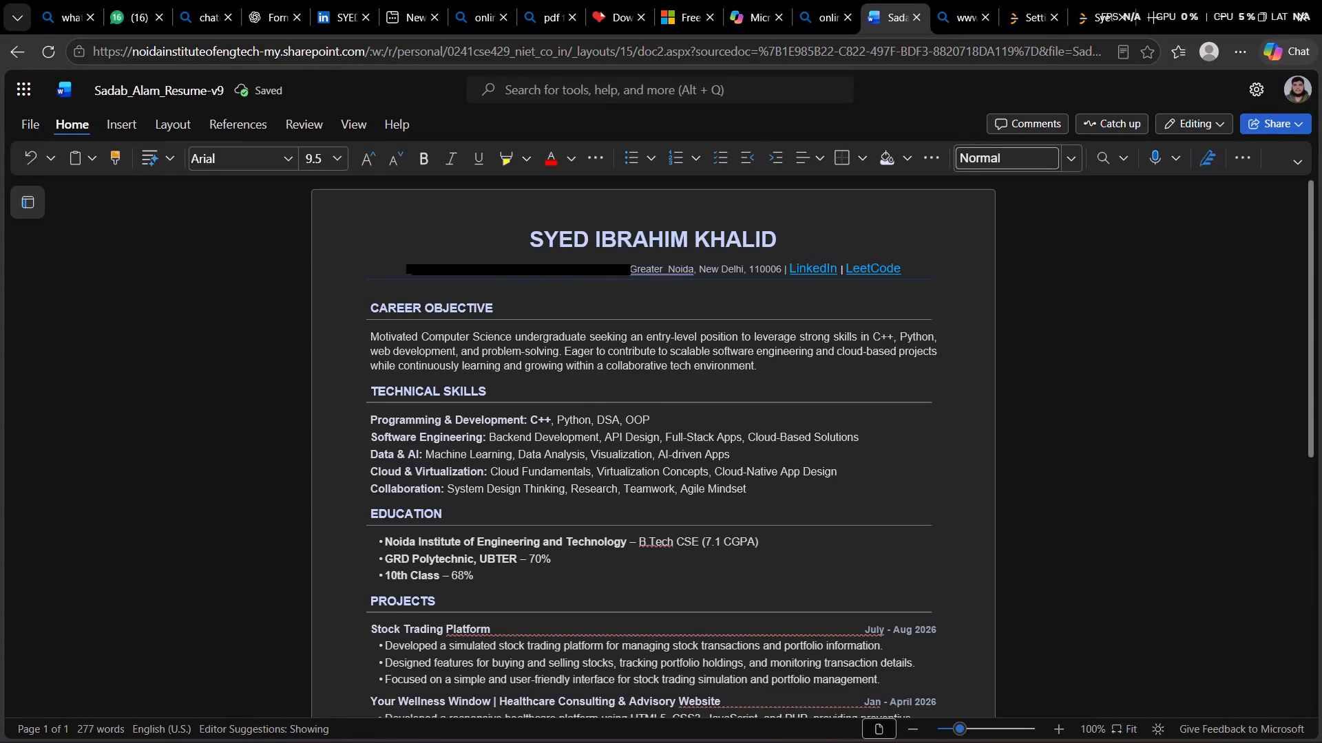
click(653, 418)
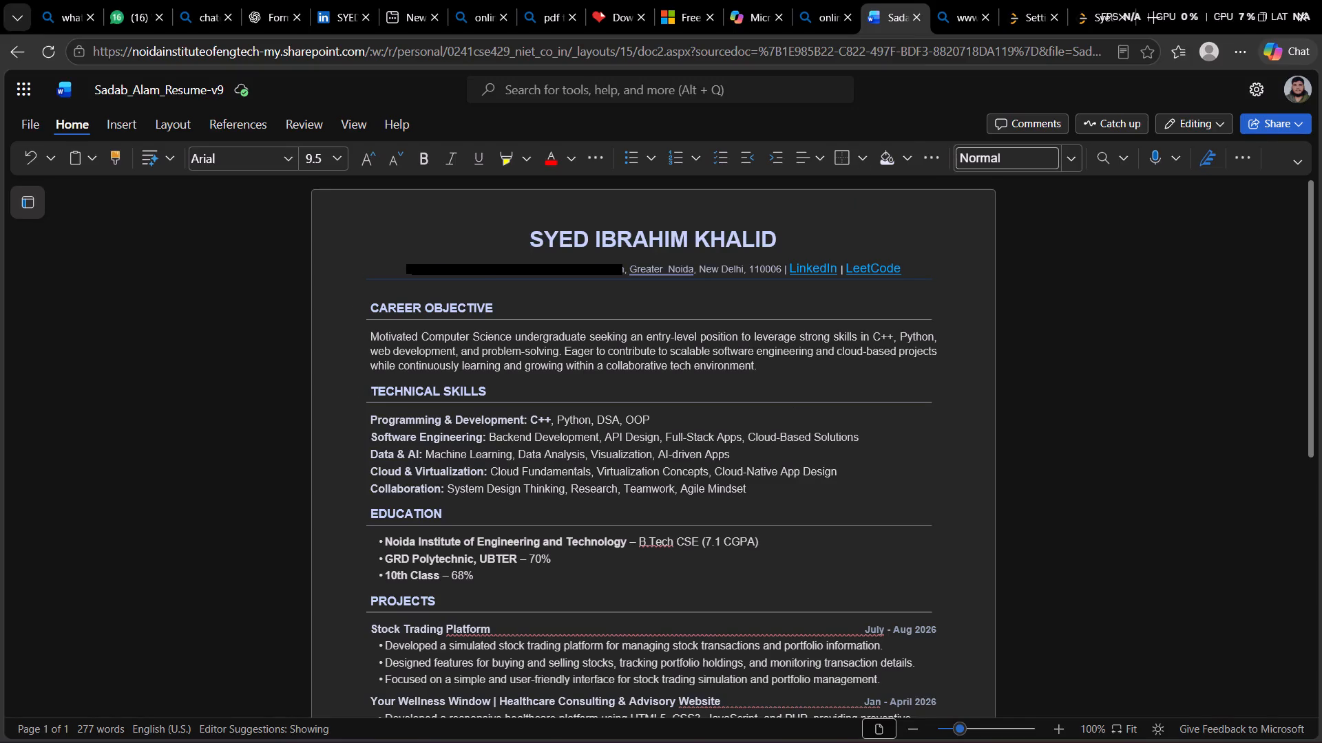
key(comma)
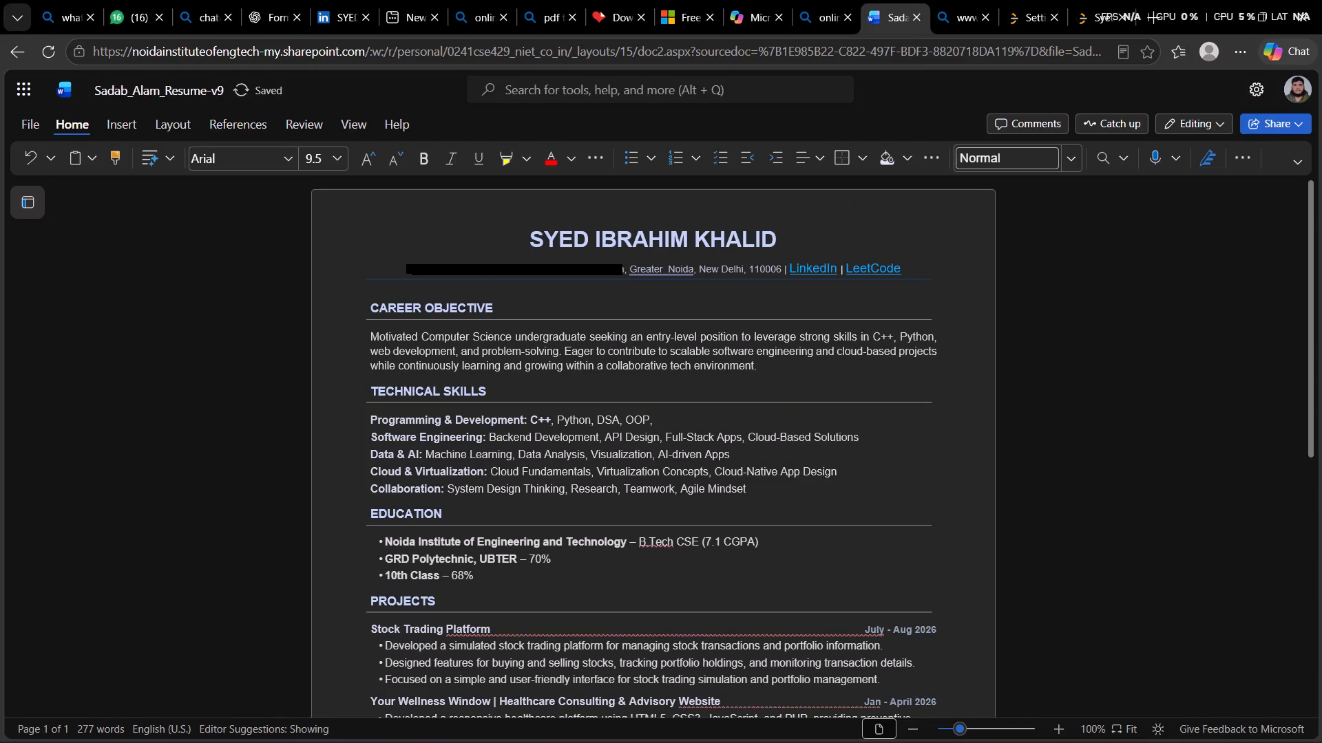
text(HTML)
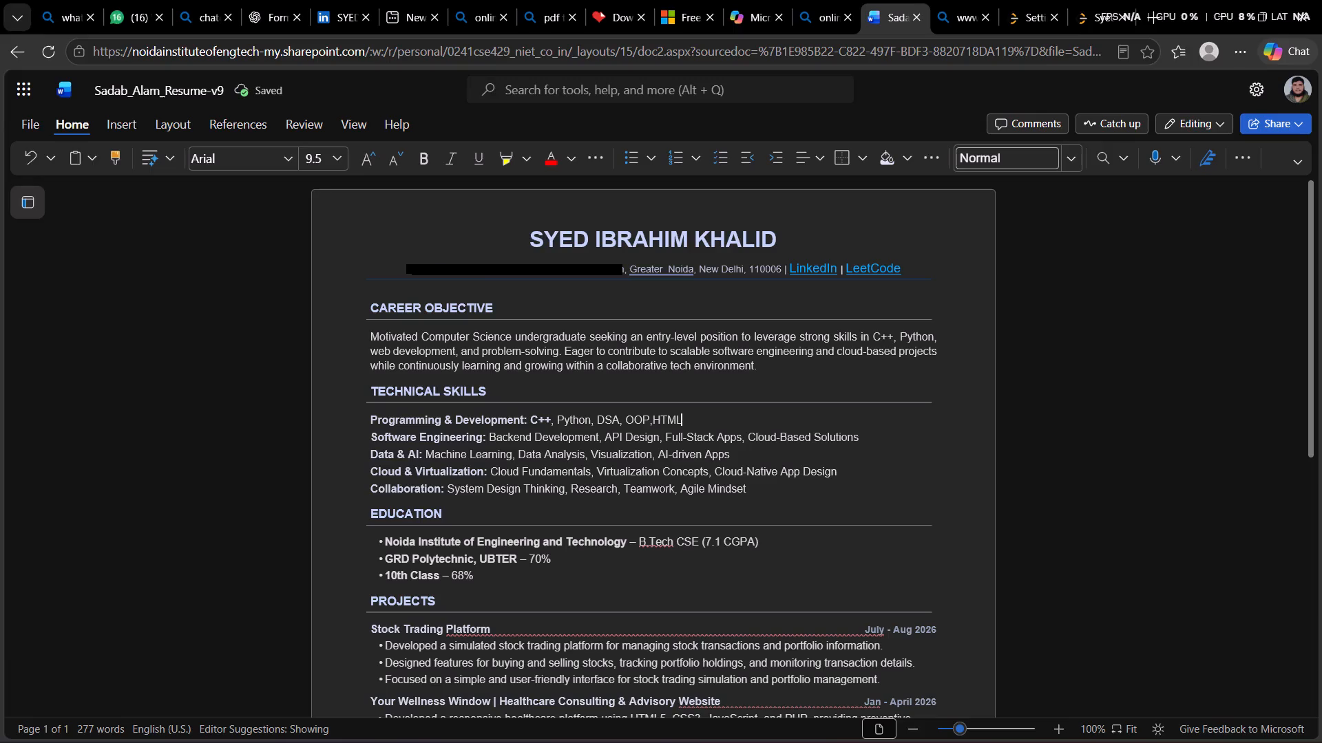
text(,CSS)
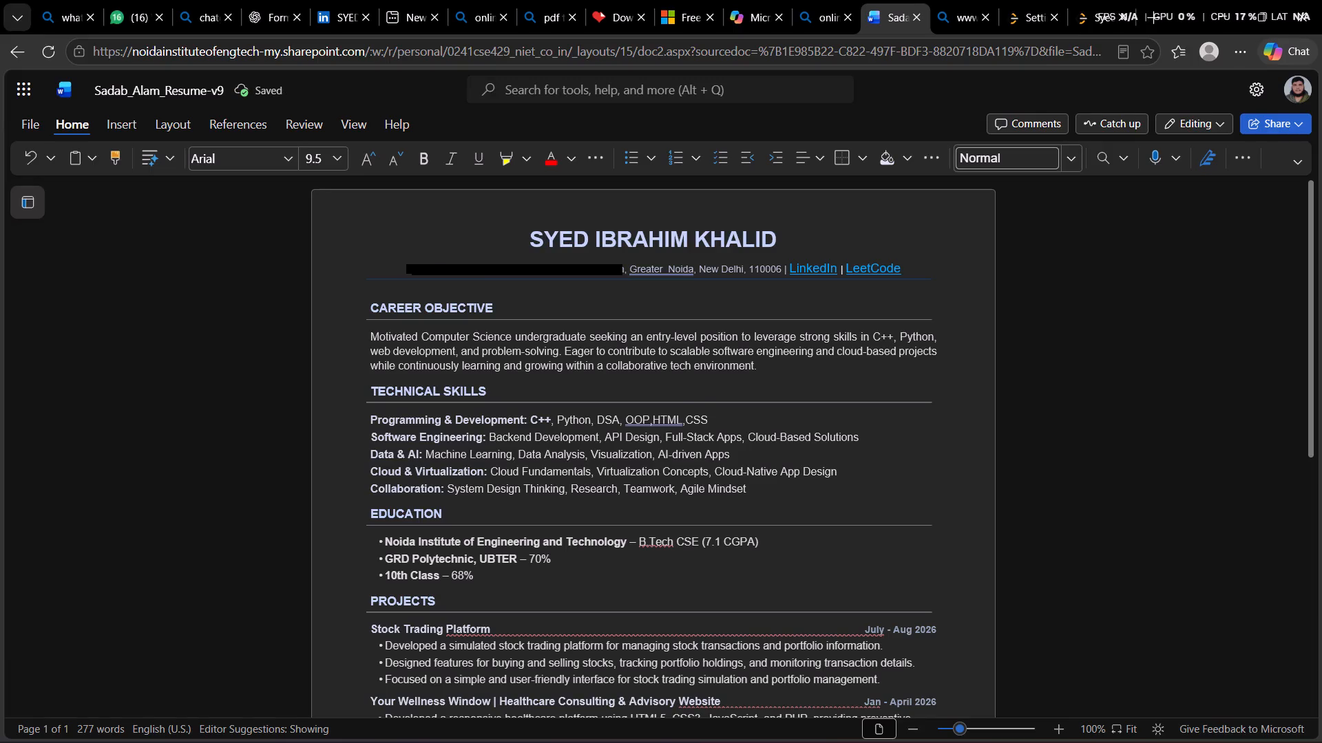
click(654, 420)
key(space)
click(691, 420)
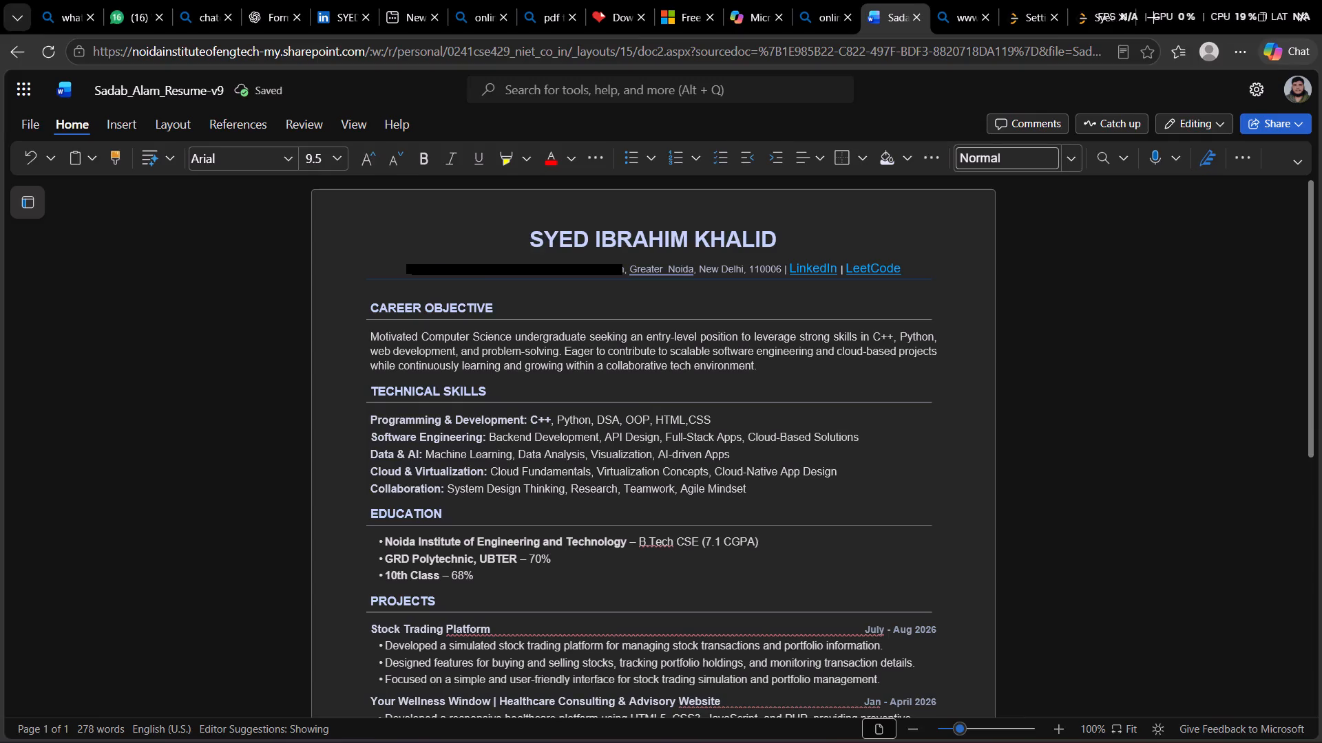
key(space)
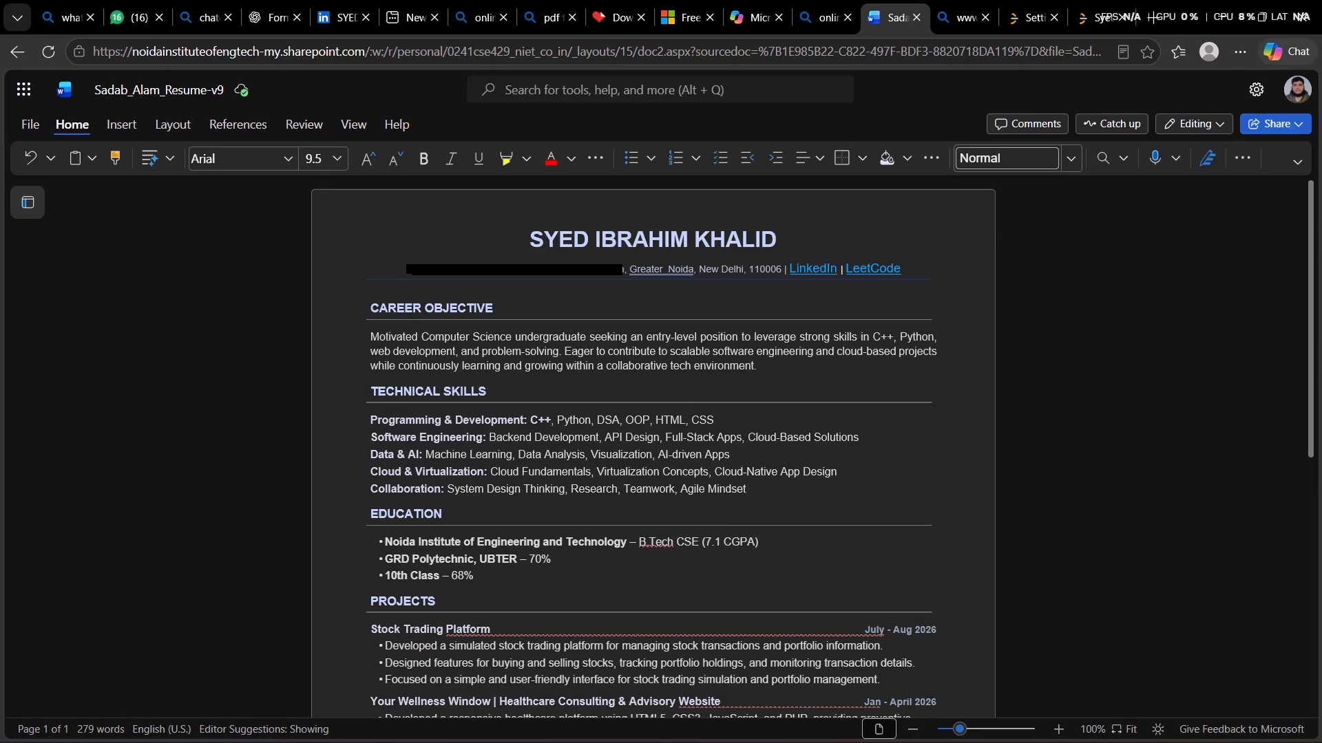
Insert "and Frontend" after Backend in the Software Engineering line under Technical Skills.
click(532, 437)
key(space)
text(and)
key(space)
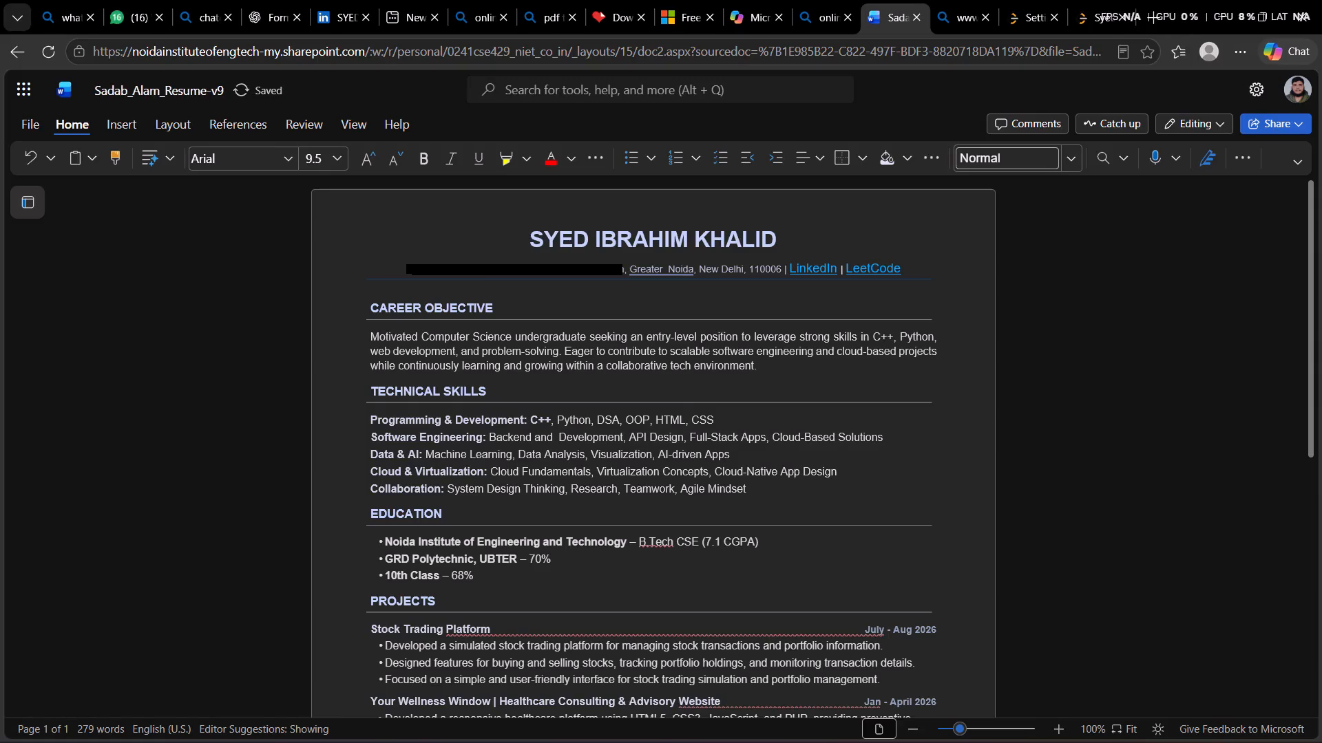
text(Front)
text(end)
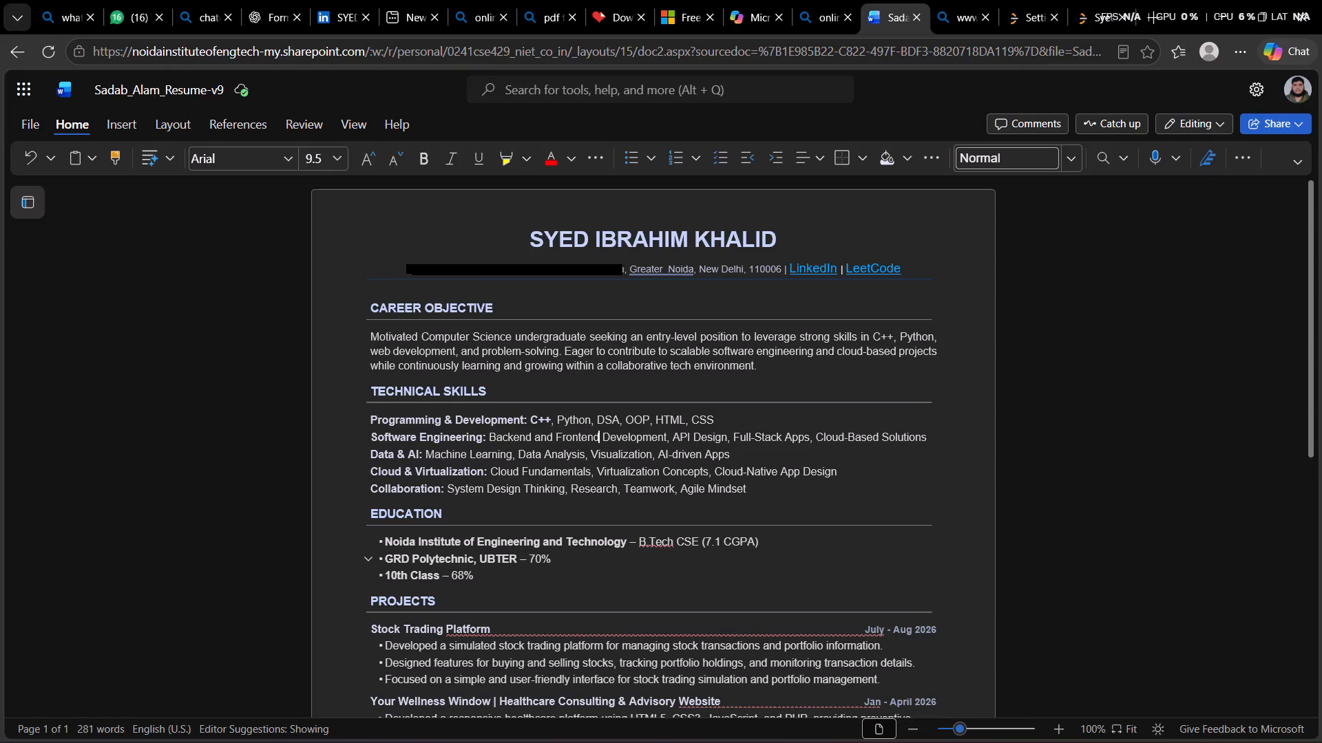
Set the CGPA in the Noida Institute of Engineering and Technology entry under Education to 7.6.
click(719, 545)
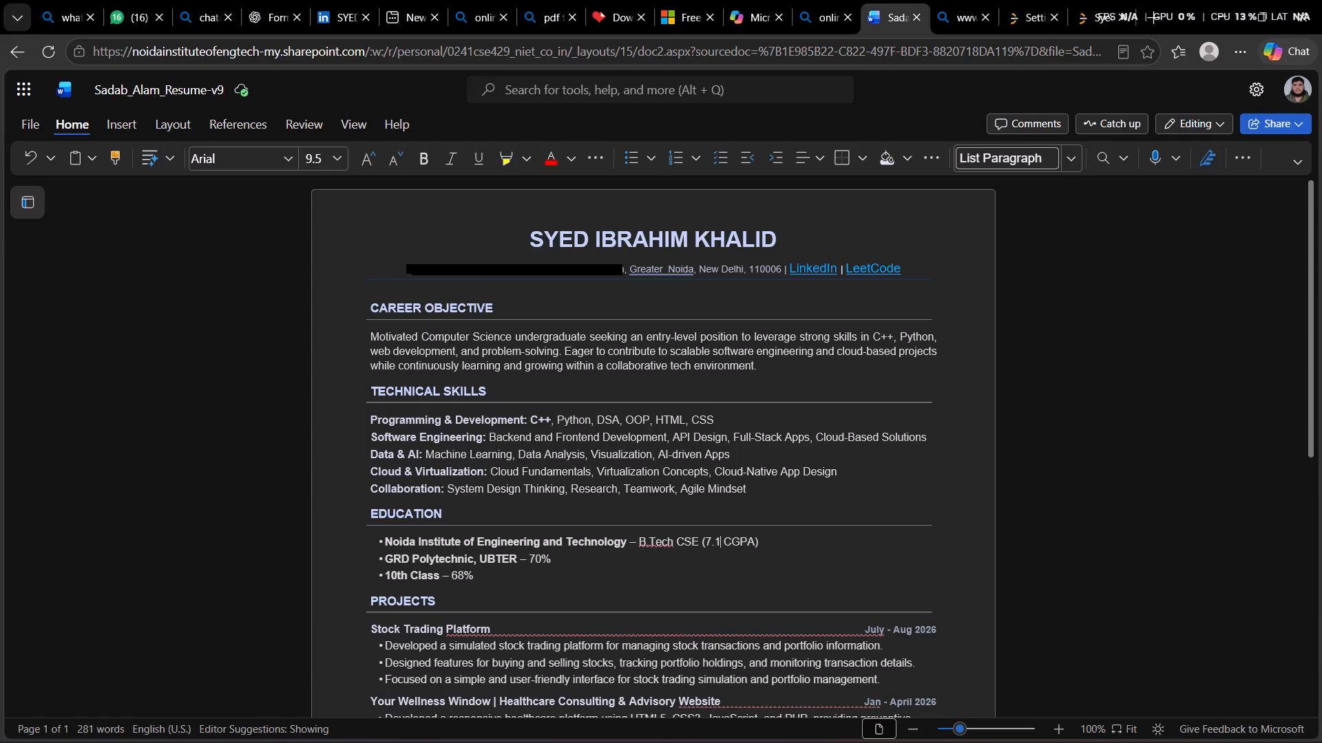
key(BackSpace)
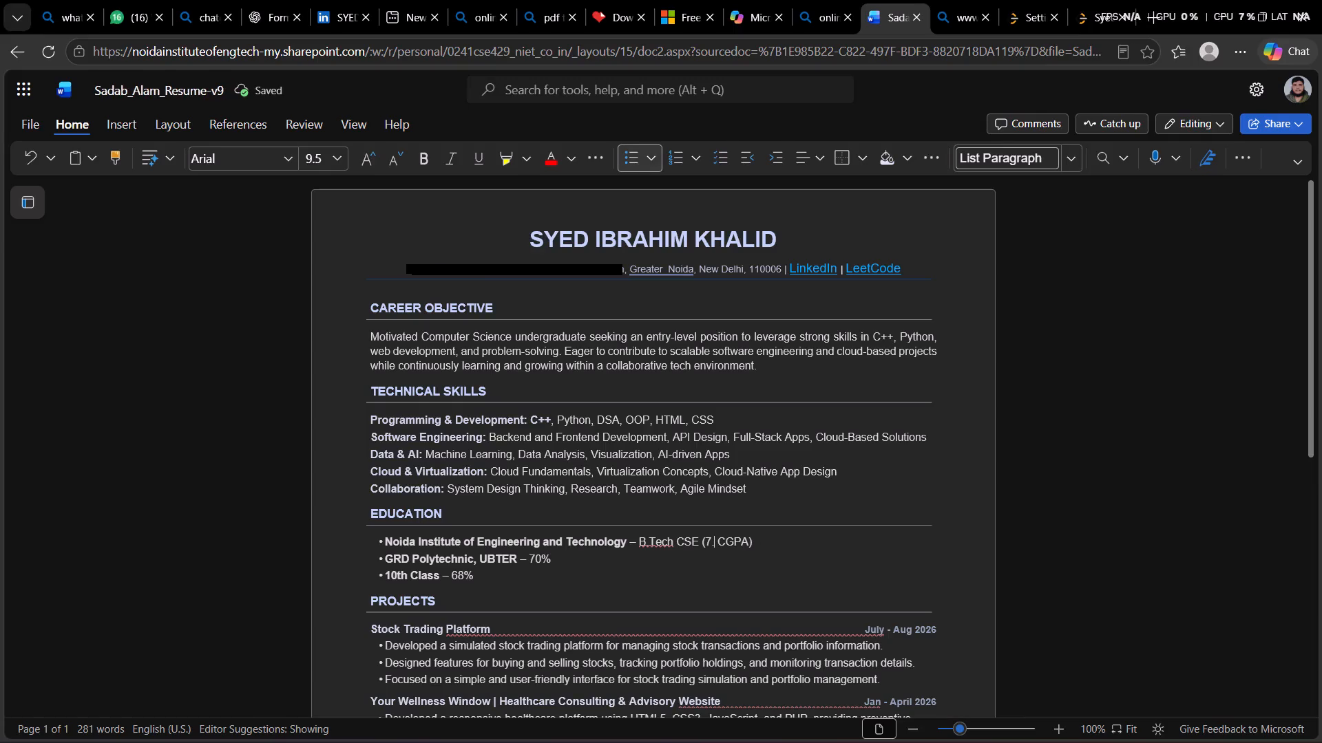
key(6)
Replace the whole GRD Polytechnic, UBTER entry under Education with 10th Class.
click(560, 557)
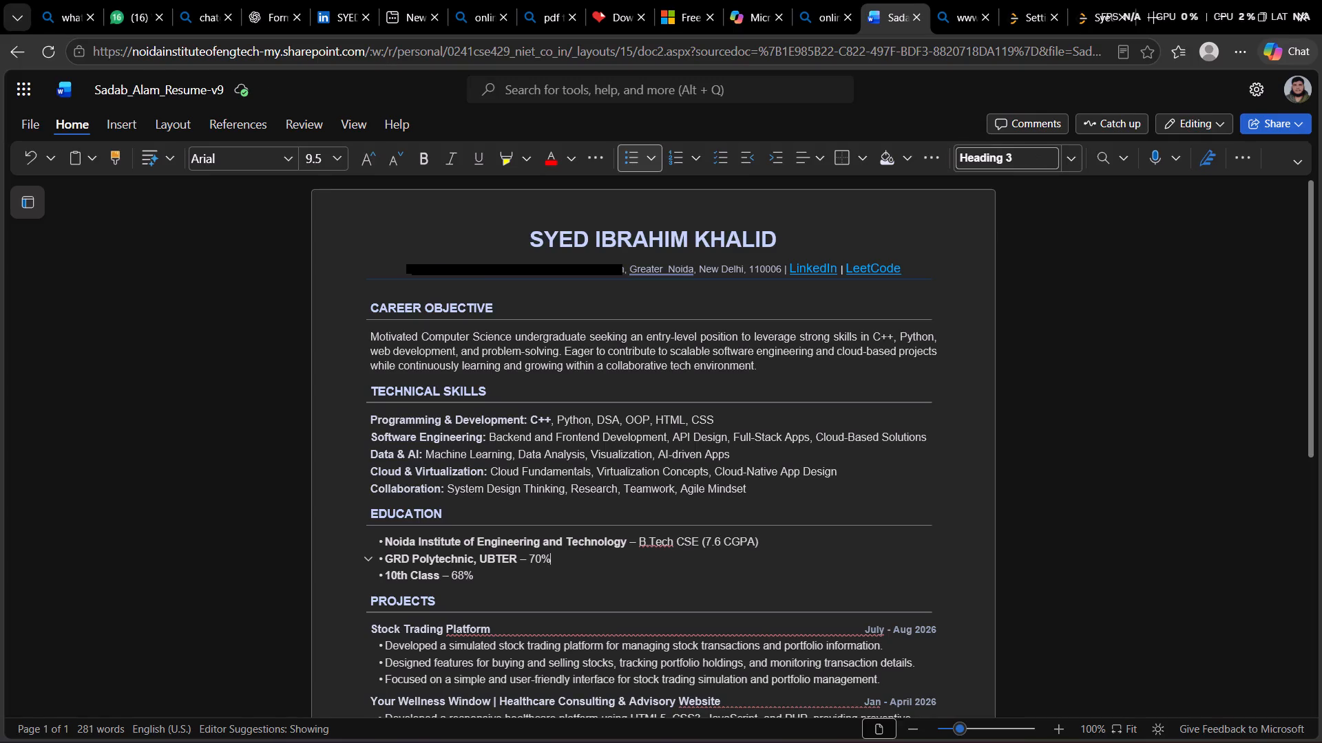
key(BackSpace)
key(BackSpace)
key(BackSpace)
key(BackSpace)
key(BackSpace)
key(BackSpace)
key(BackSpace)
key(BackSpace)
key(BackSpace)
key(BackSpace)
key(BackSpace)
key(BackSpace)
key(BackSpace)
key(BackSpace)
key(BackSpace)
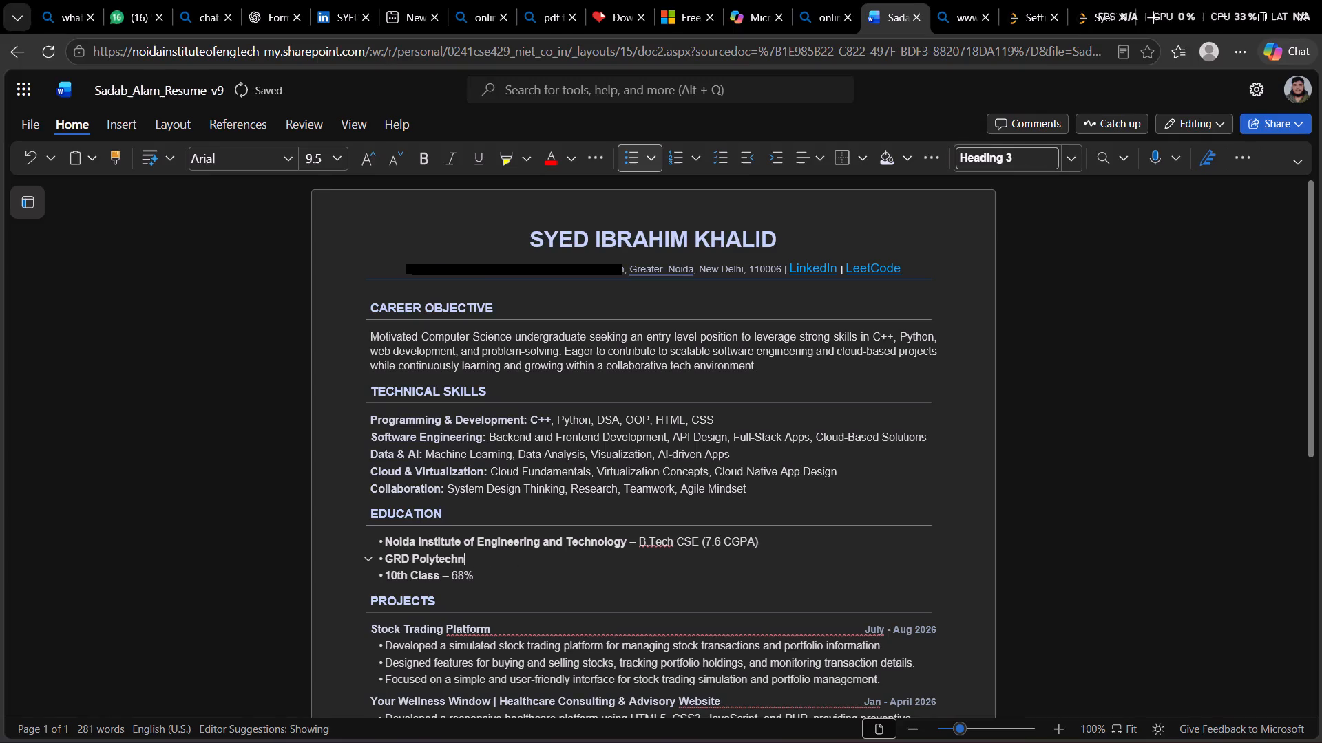
key(BackSpace)
key(BackSpace)
key(BackSpace)
key(BackSpace)
key(BackSpace)
key(BackSpace)
key(BackSpace)
key(BackSpace)
key(BackSpace)
key(BackSpace)
key(BackSpace)
key(BackSpace)
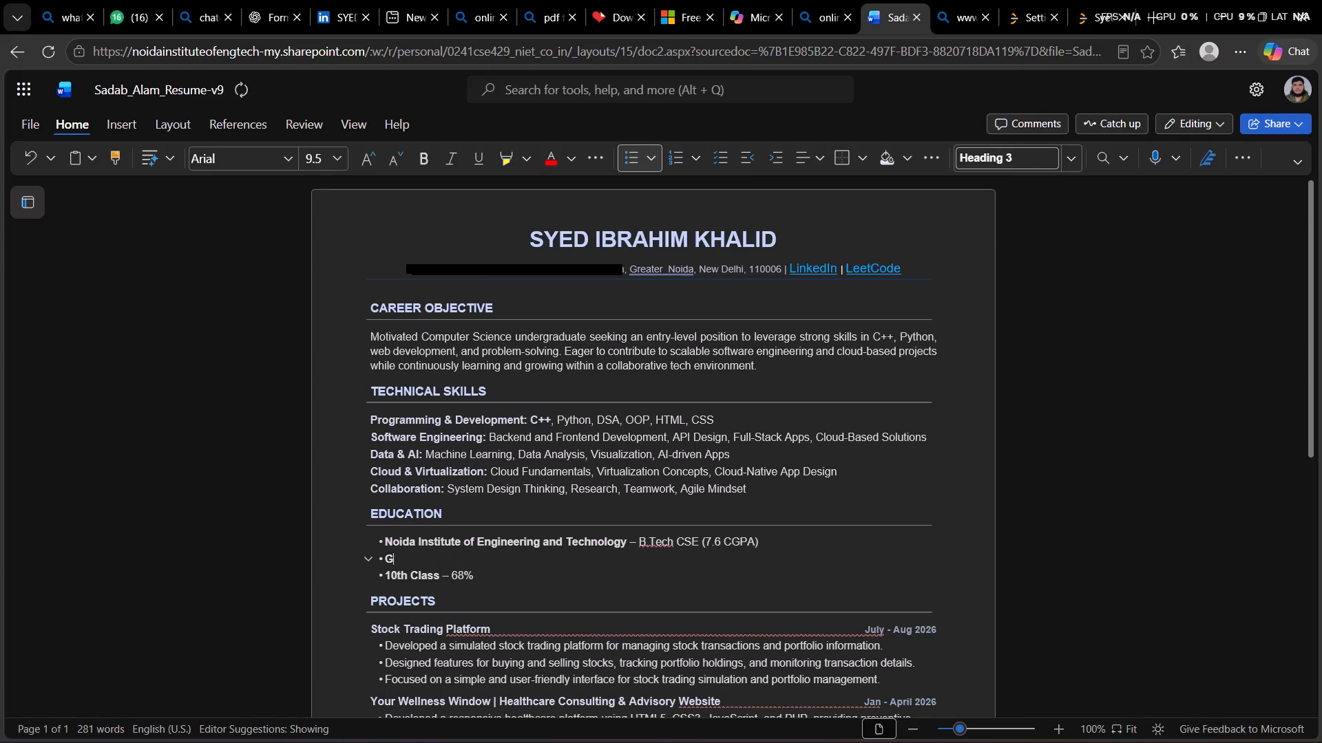
key(BackSpace)
text(10)
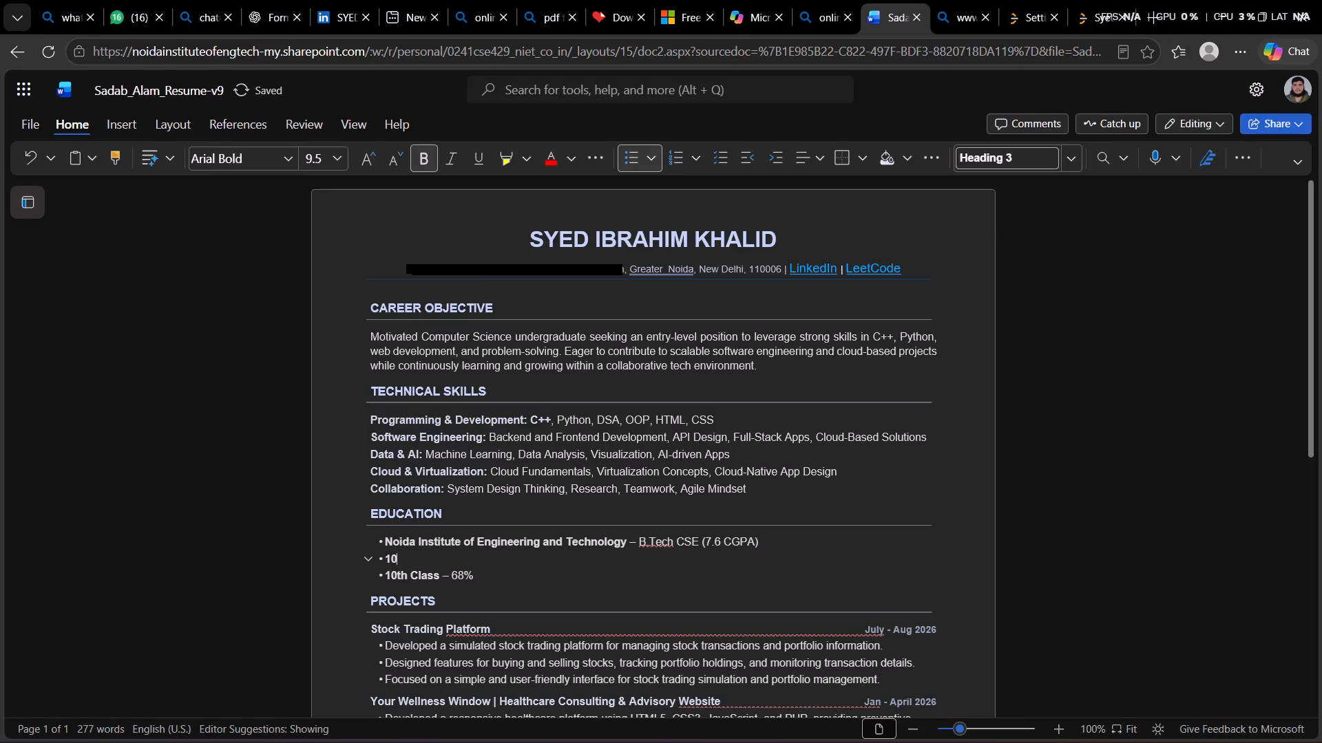
text(th class)
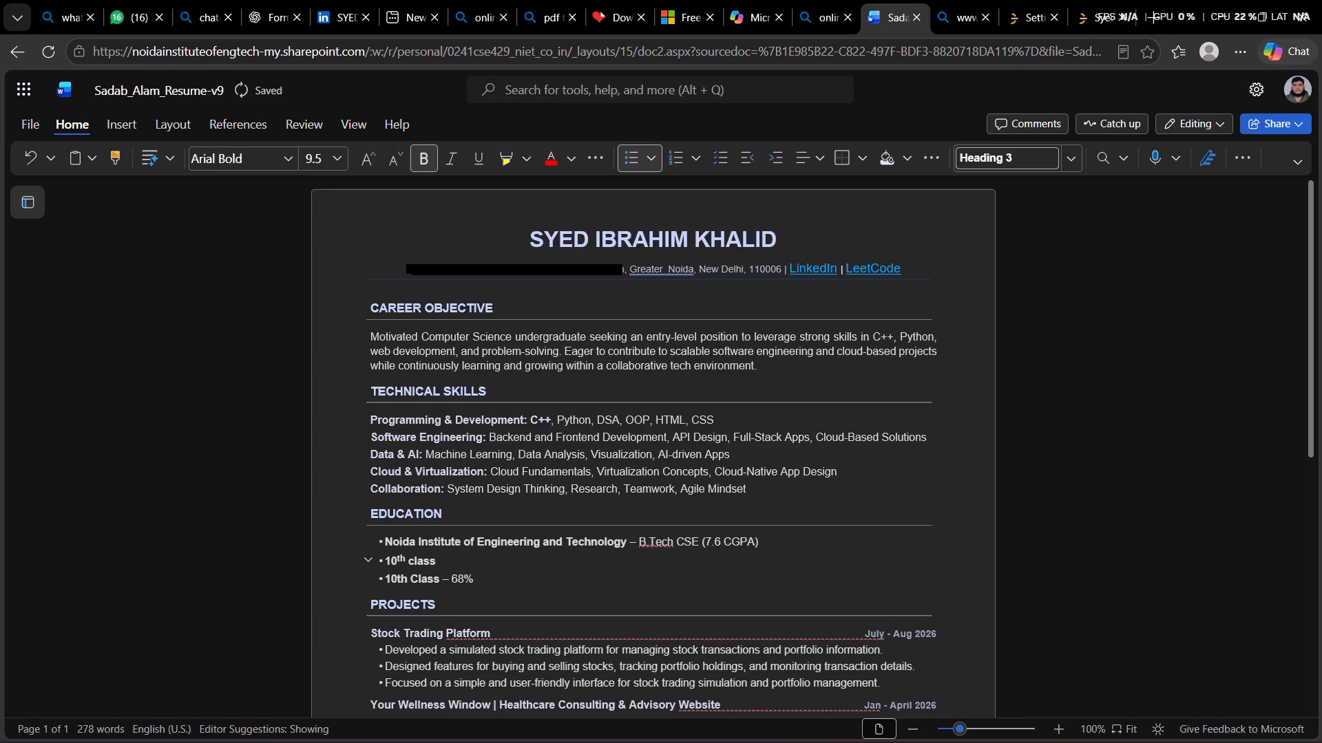
key(BackSpace)
key(BackSpace)
key(BackSpace)
key(BackSpace)
key(BackSpace)
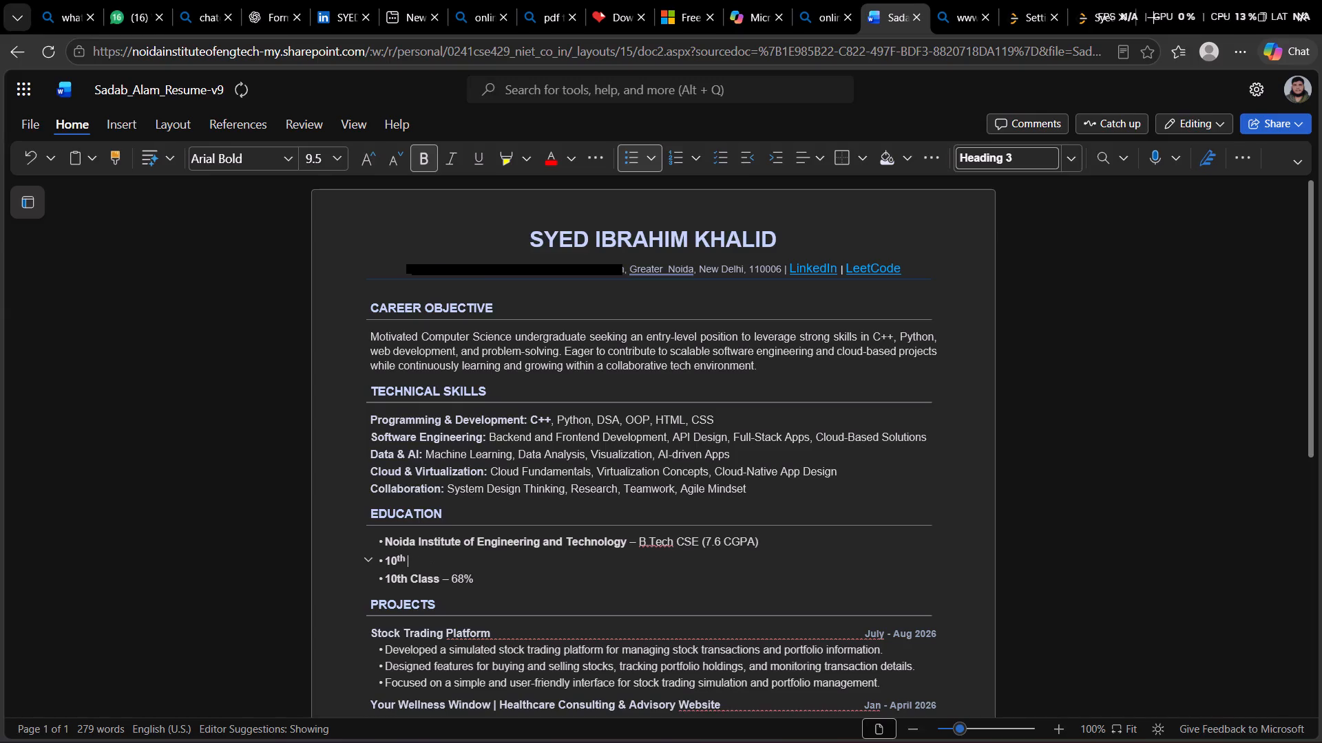
text(Class)
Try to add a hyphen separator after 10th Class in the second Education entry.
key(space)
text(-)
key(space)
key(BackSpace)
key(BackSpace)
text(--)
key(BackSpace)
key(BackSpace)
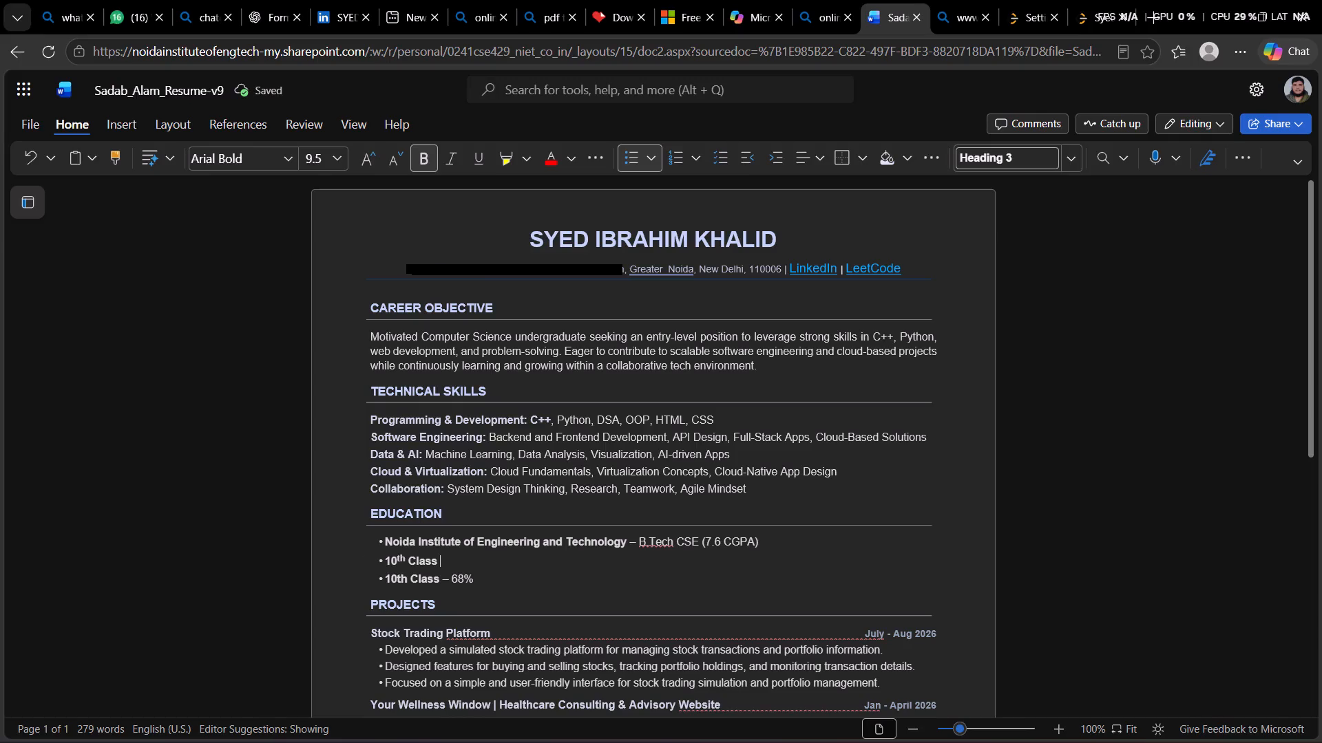
Copy the dash from the last Education entry and paste it after 10th Class in the second entry.
double_click(446, 577)
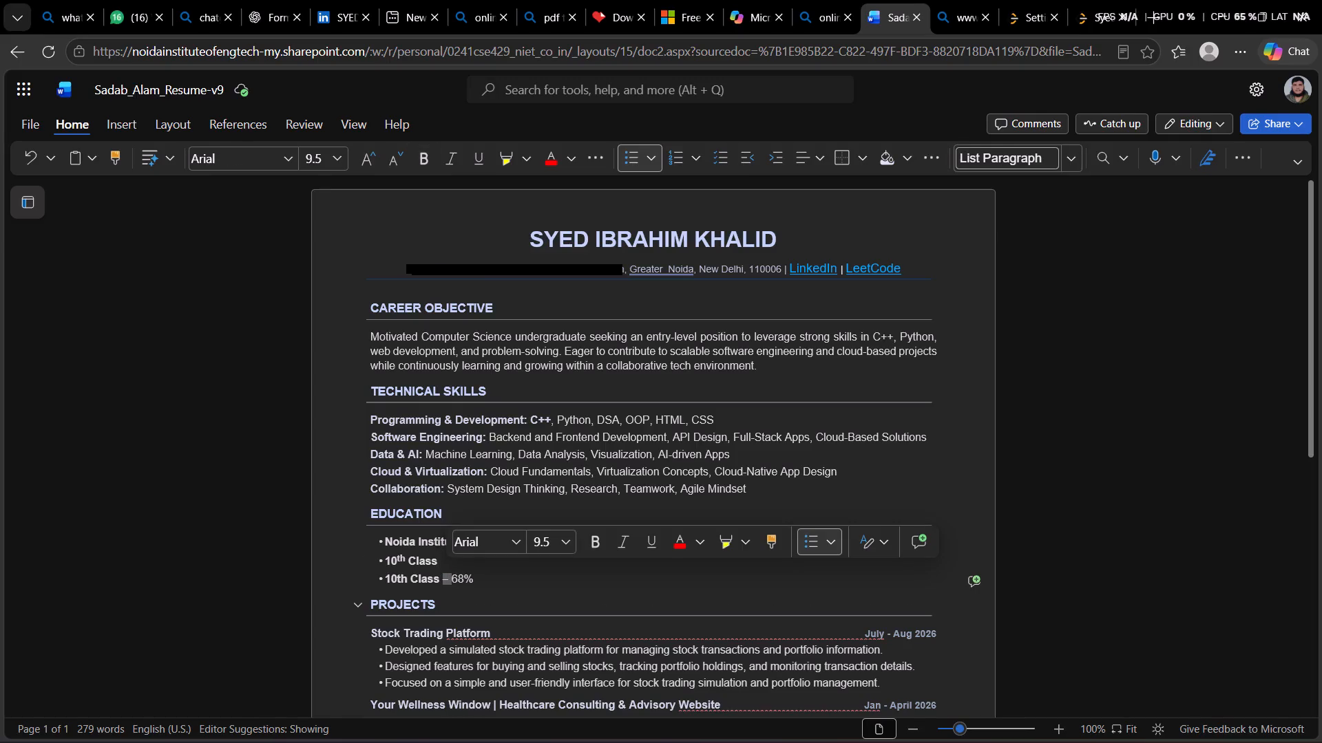
click(447, 579)
click(447, 579)
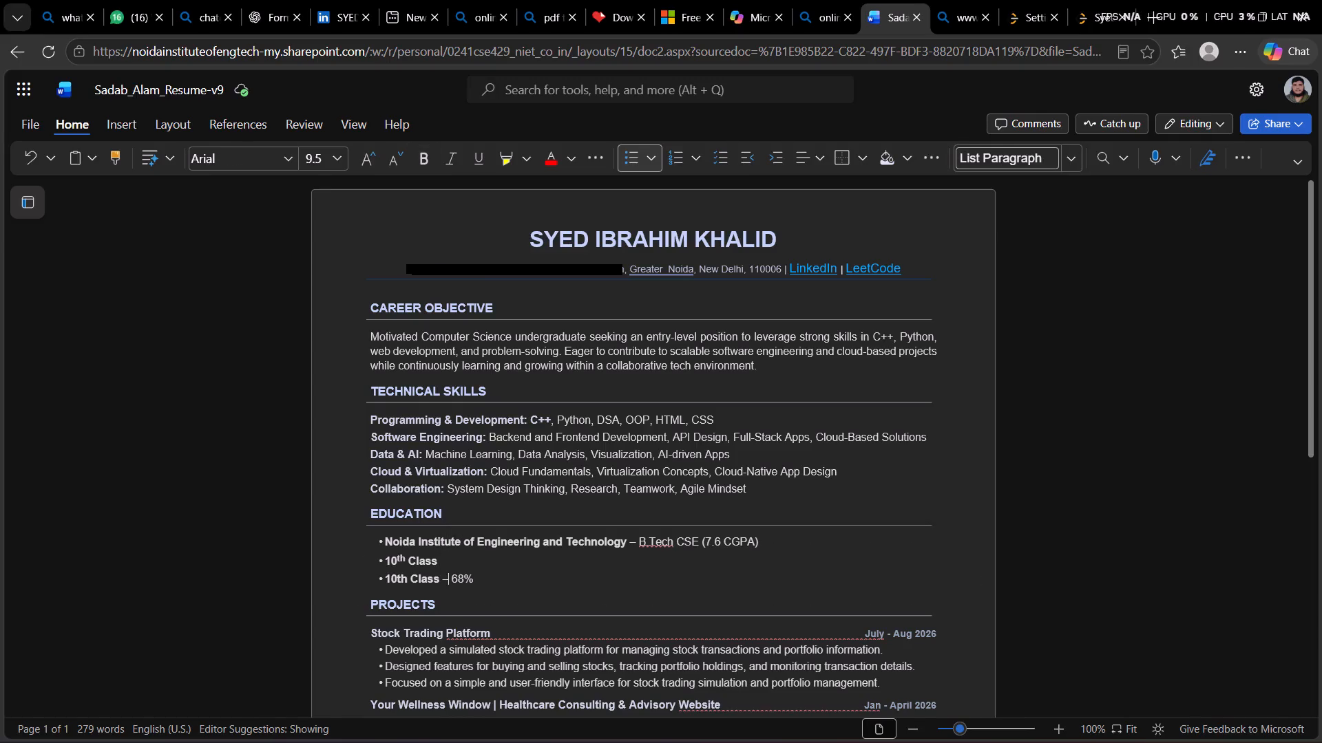
click(445, 579)
click(445, 579)
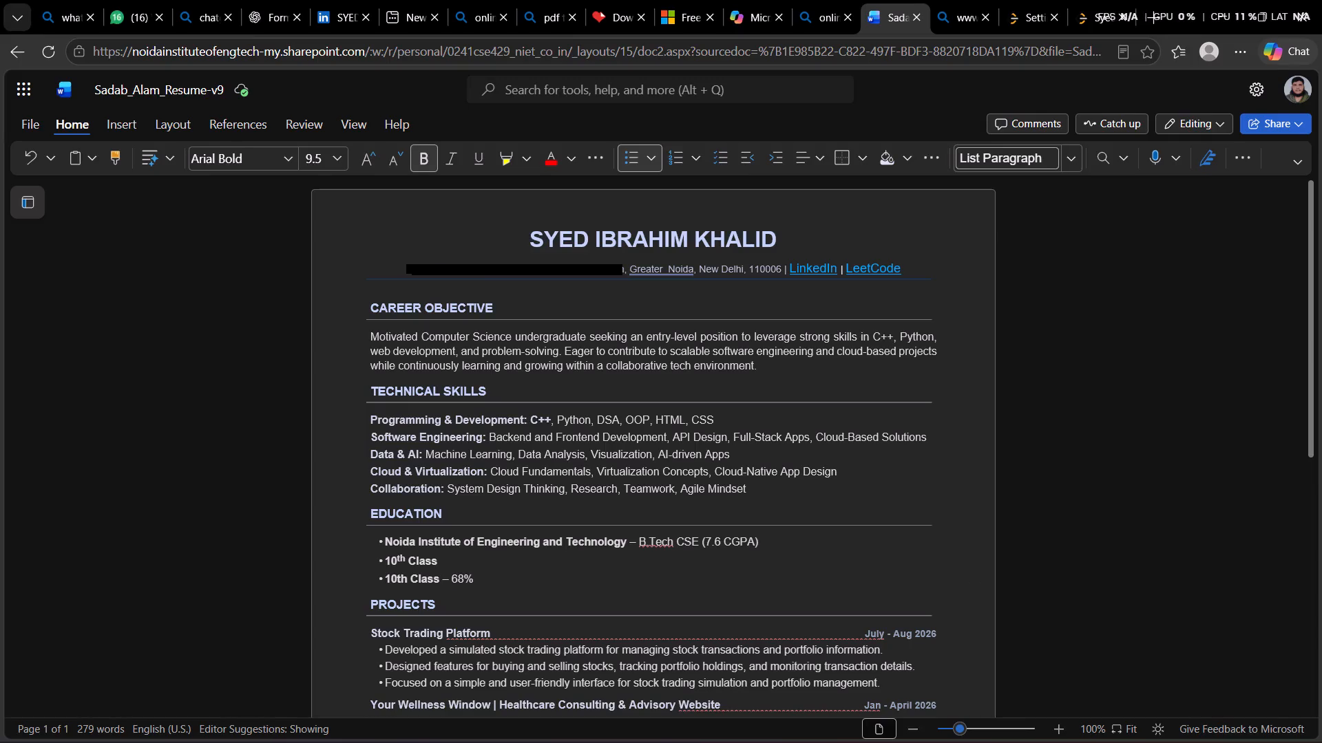
click(445, 579)
double_click(445, 579)
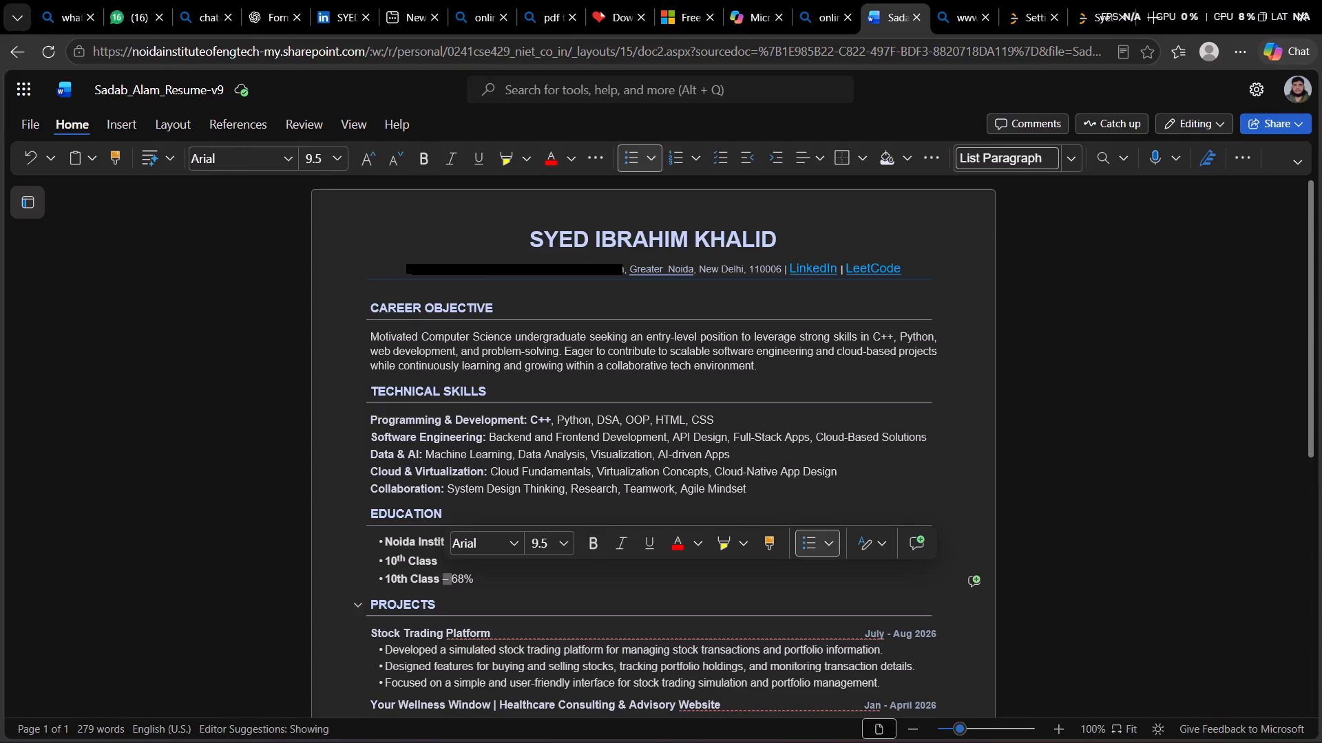
click(445, 582)
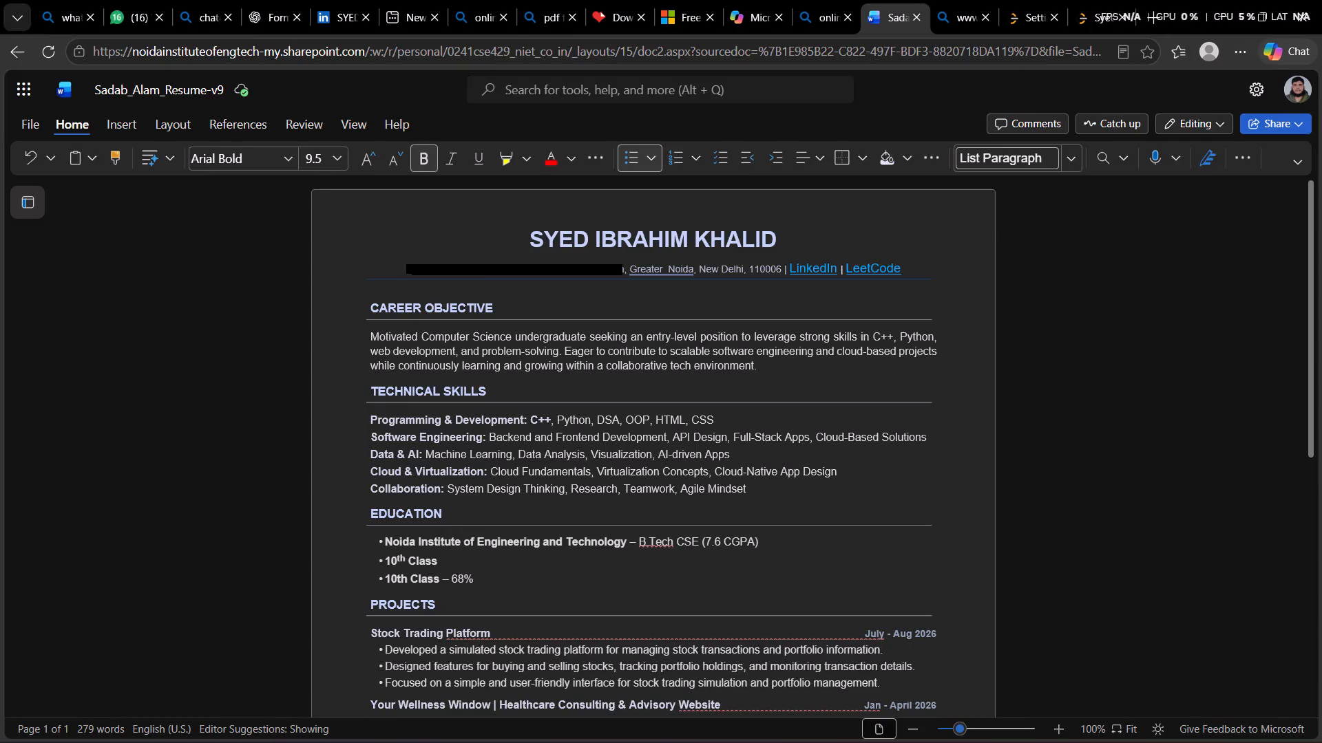
click(445, 582)
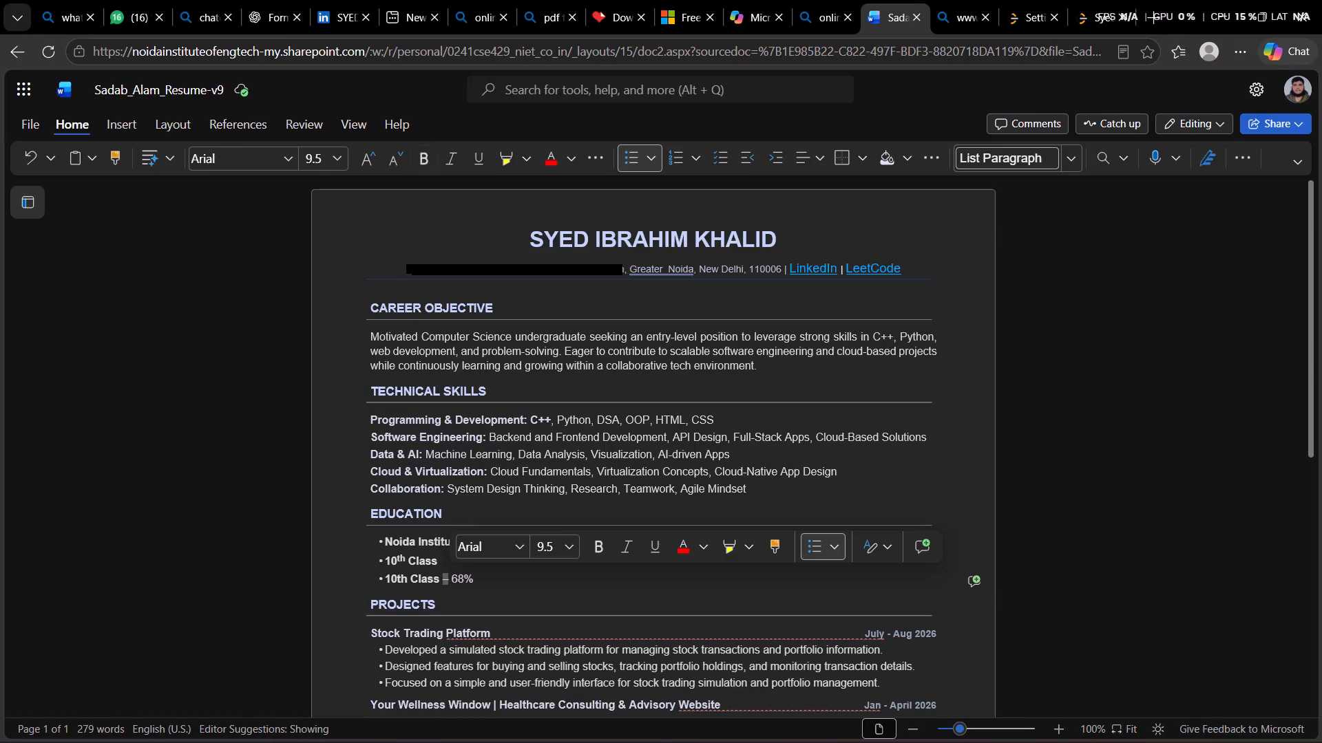
key(ctrl+c)
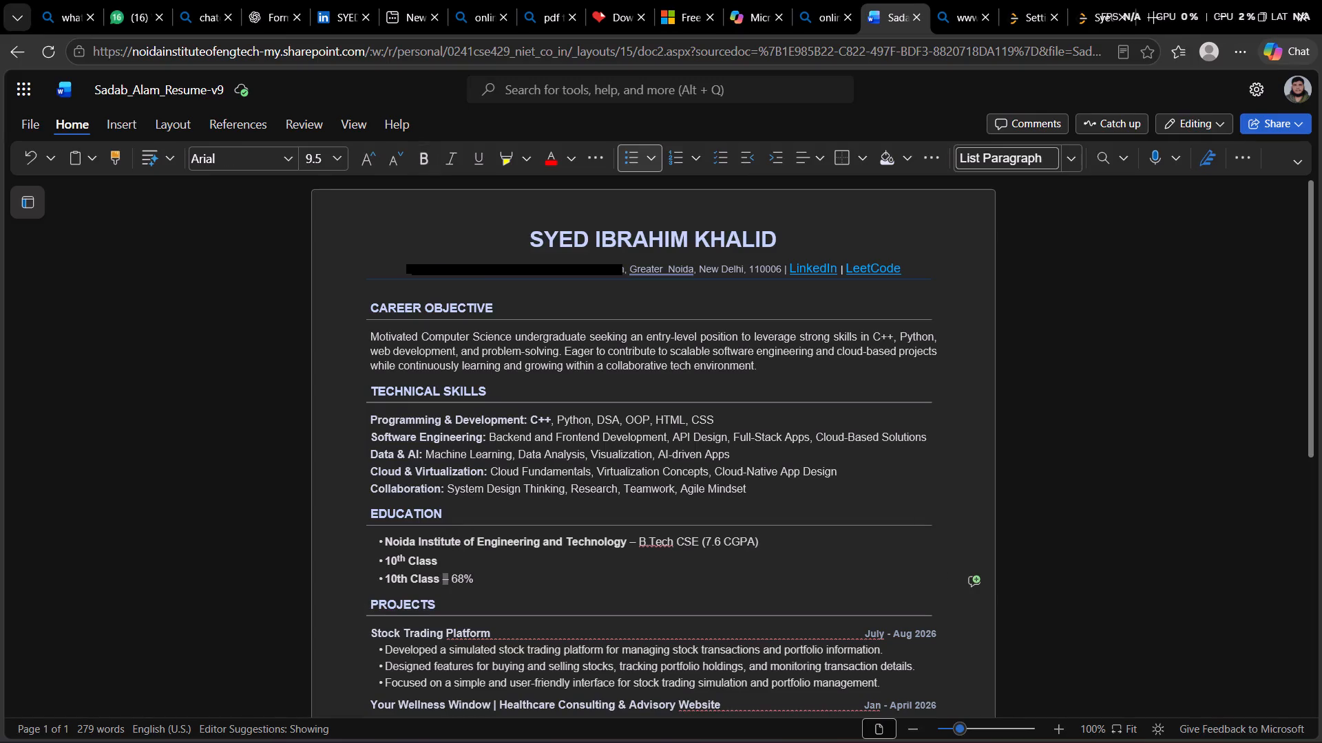
click(441, 562)
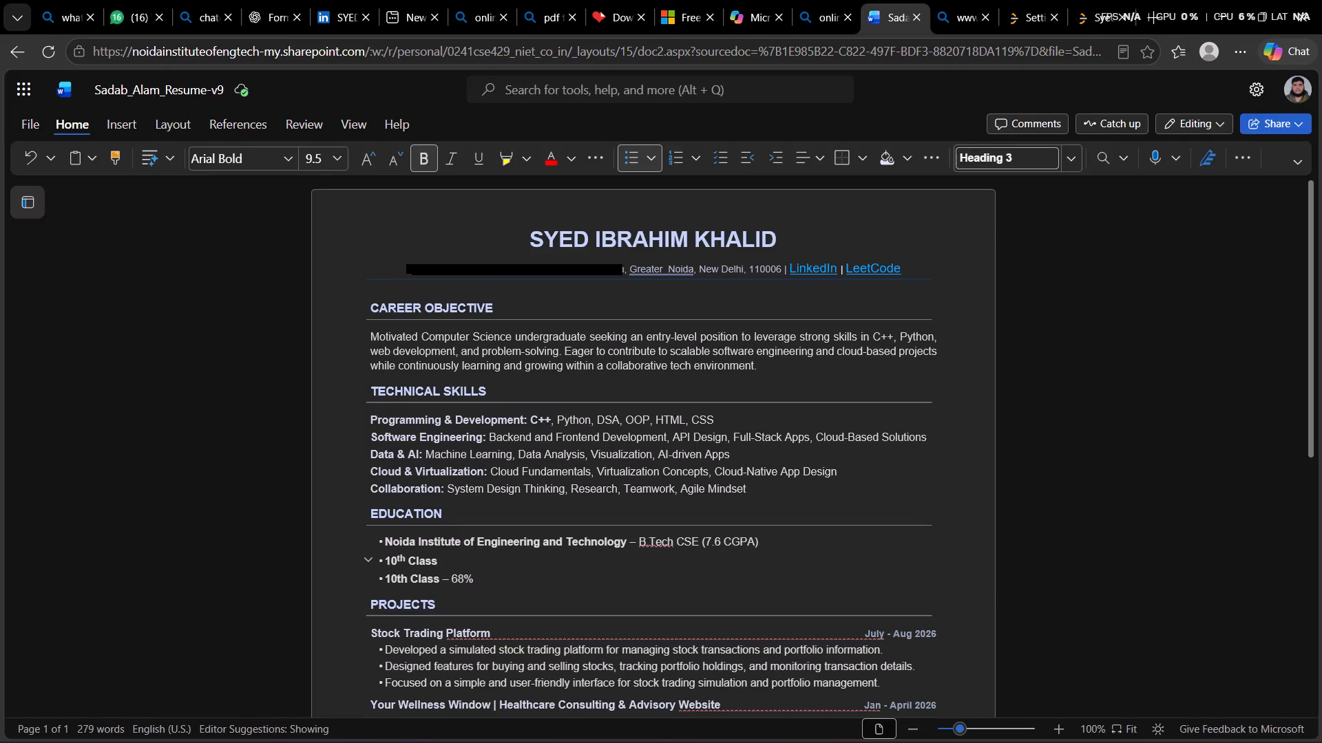
key(ctrl+v)
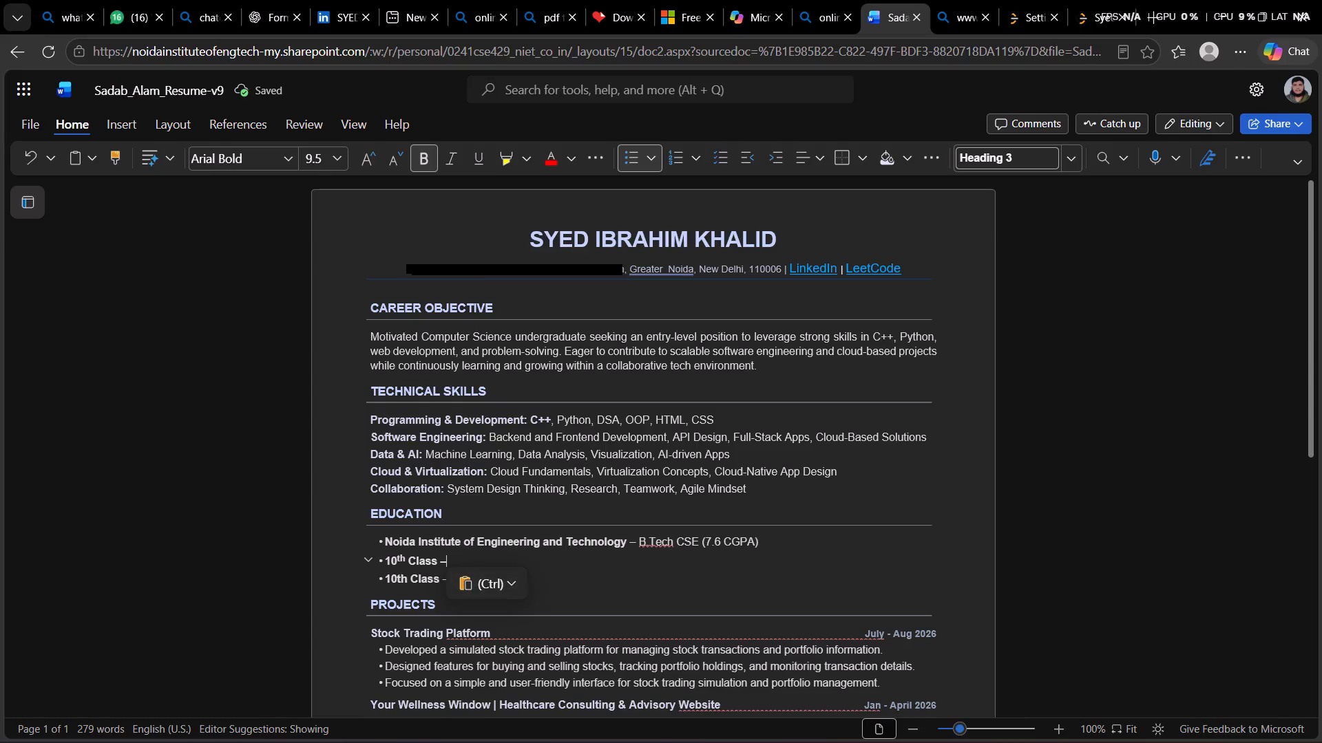
Enter 79% after the dash in the second Education entry.
click(486, 561)
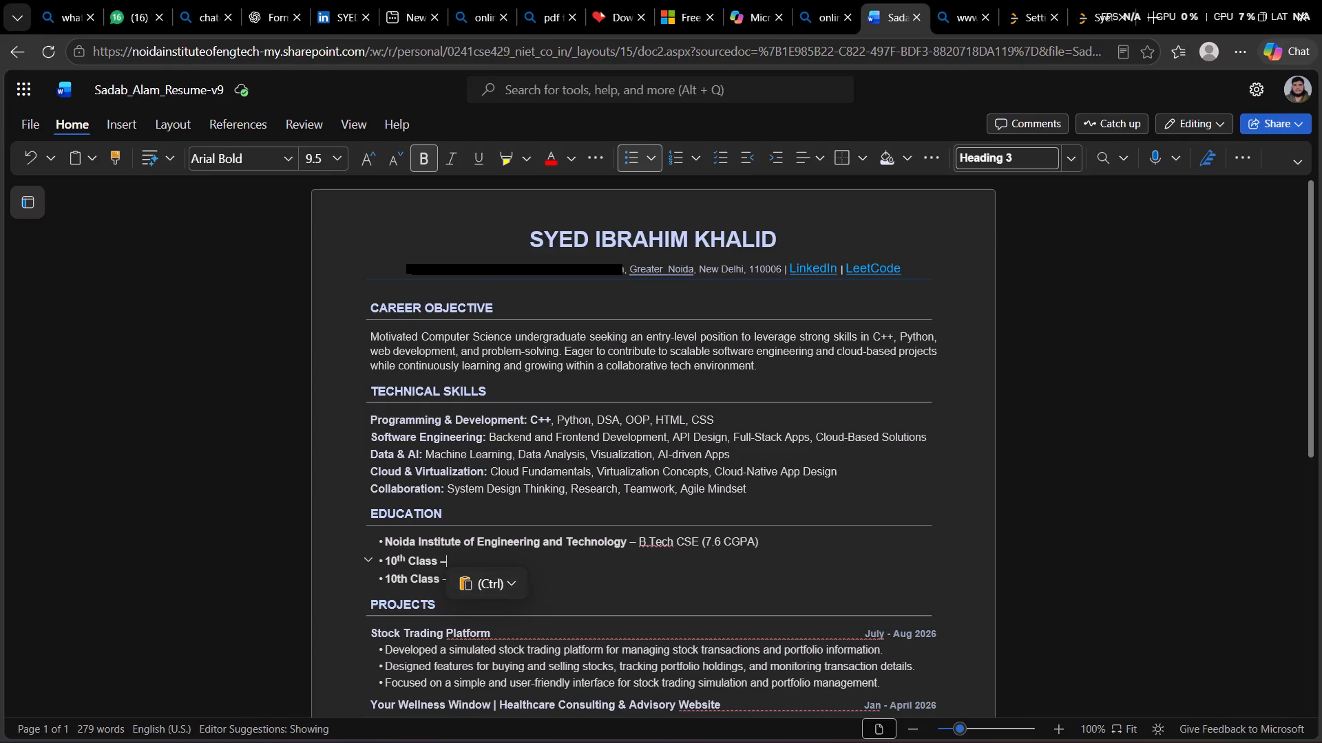
key(space)
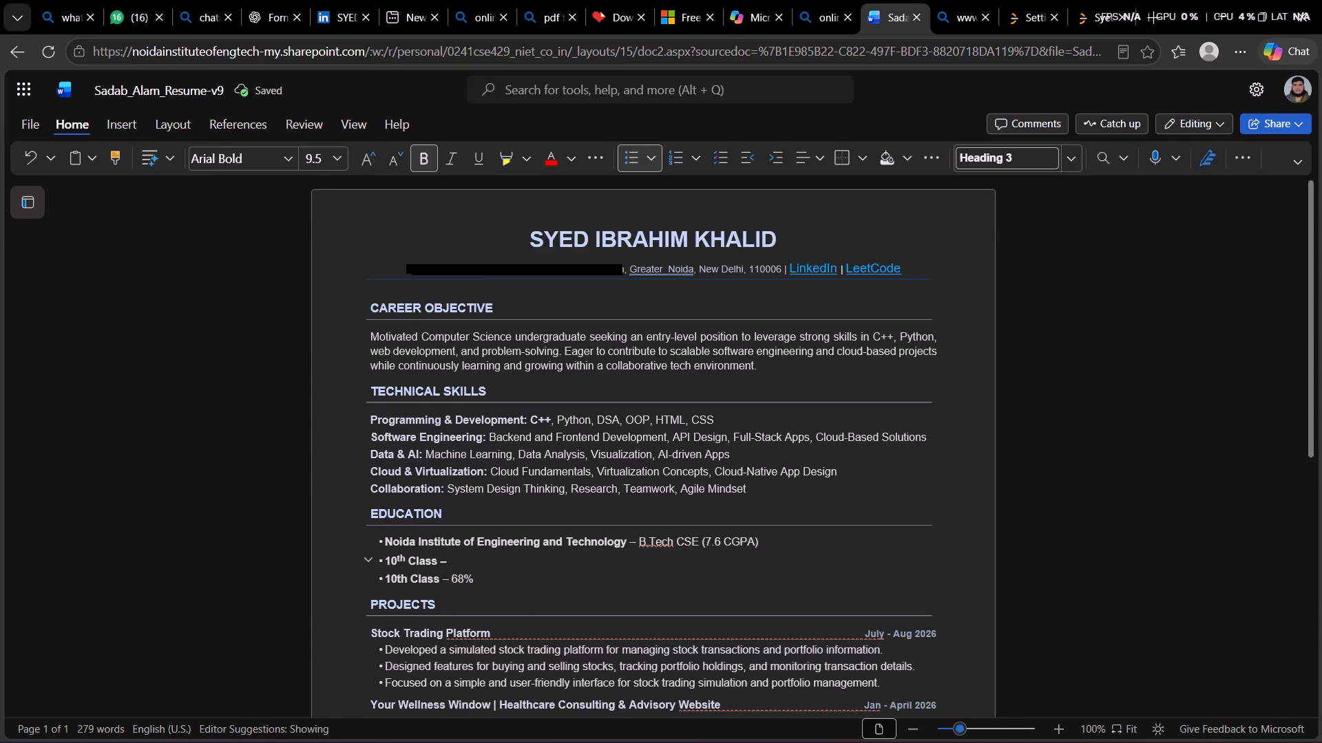
text(79)
key(shift+percent)
Change the last Education entry to 12th Class with a score of 67%.
click(397, 581)
key(BackSpace)
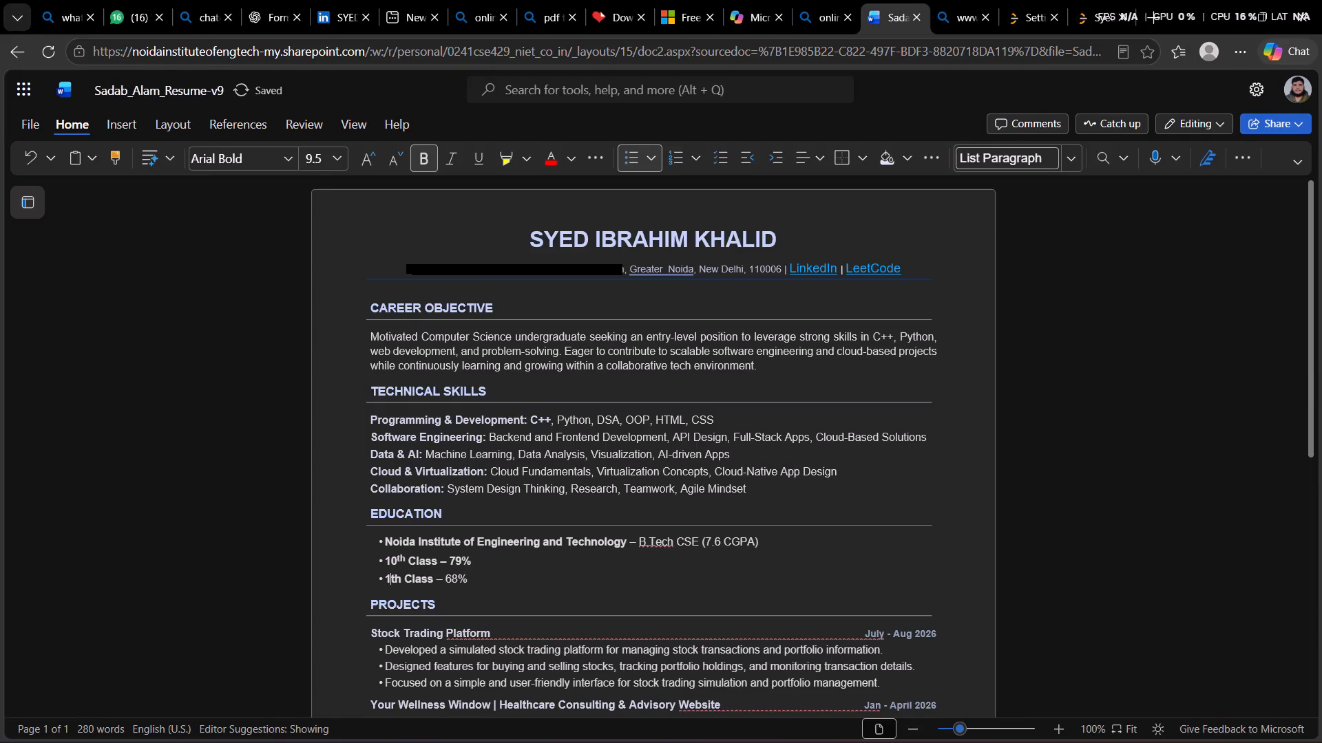
key(2)
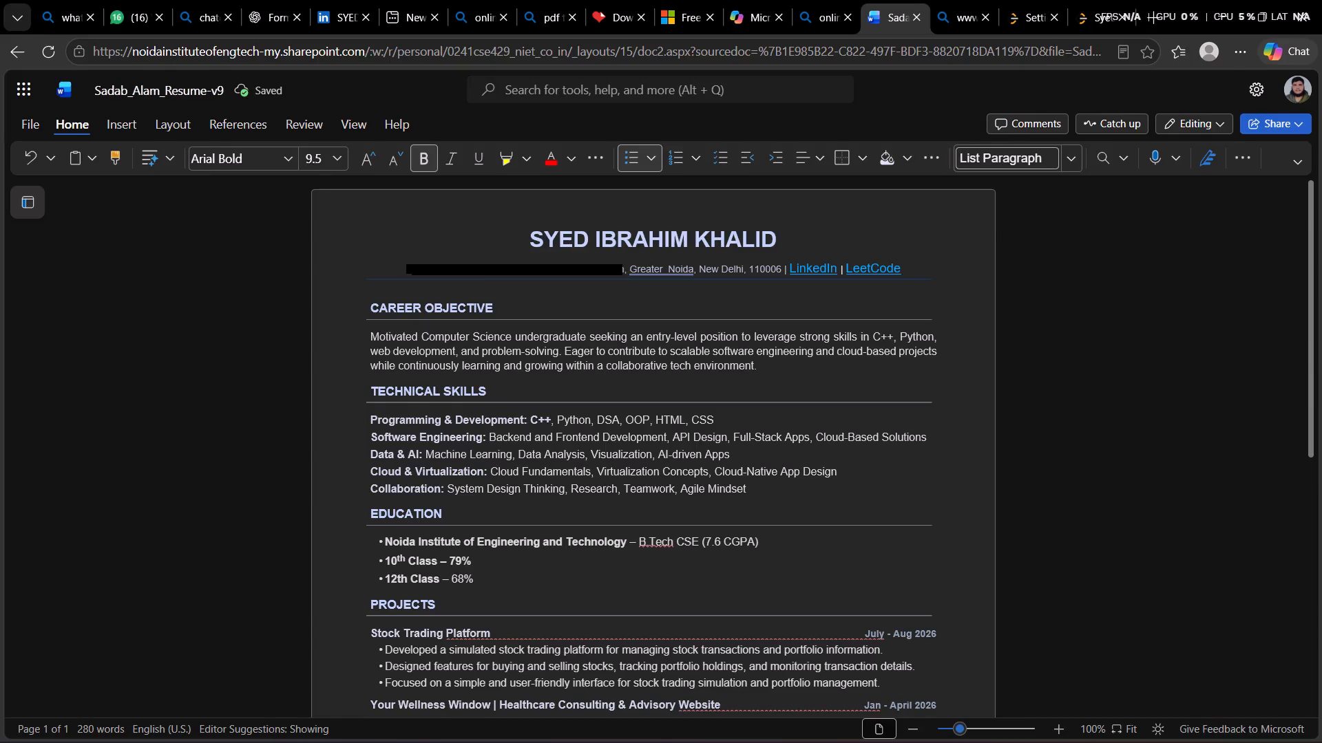
click(463, 581)
key(BackSpace)
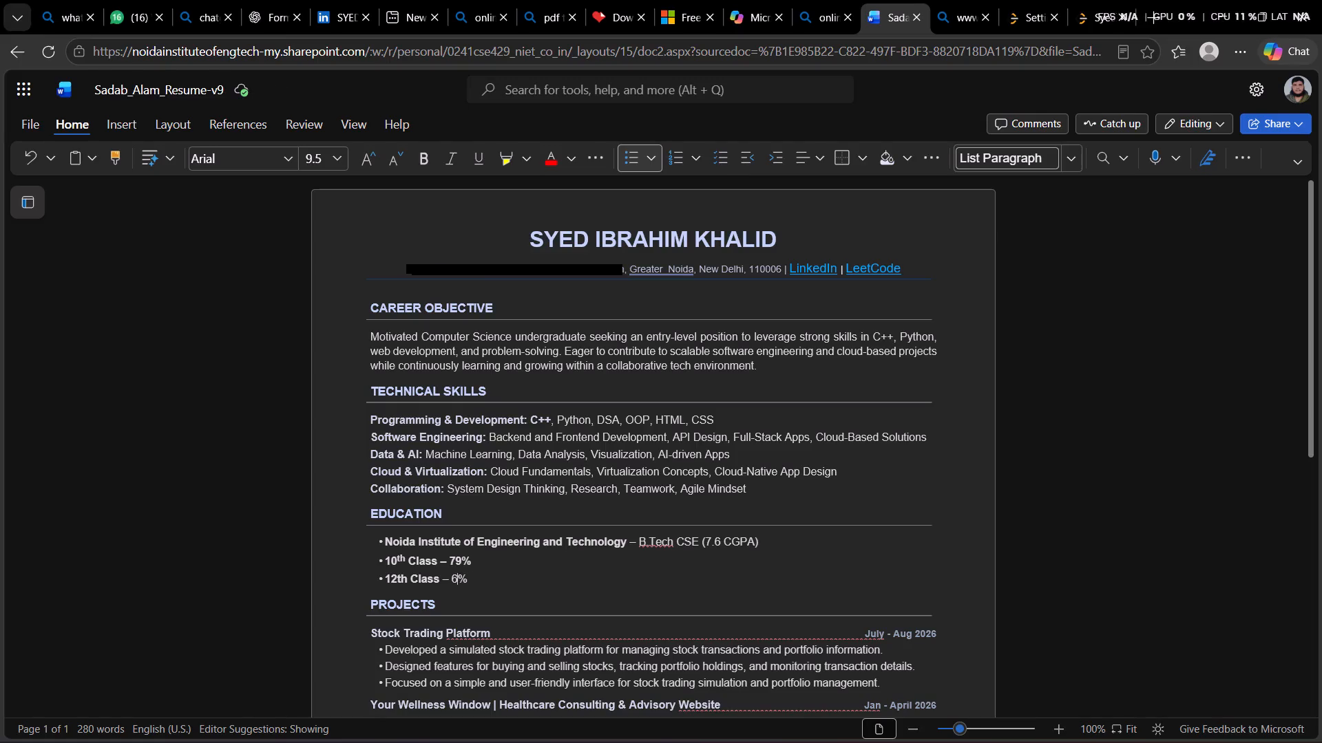
key(7)
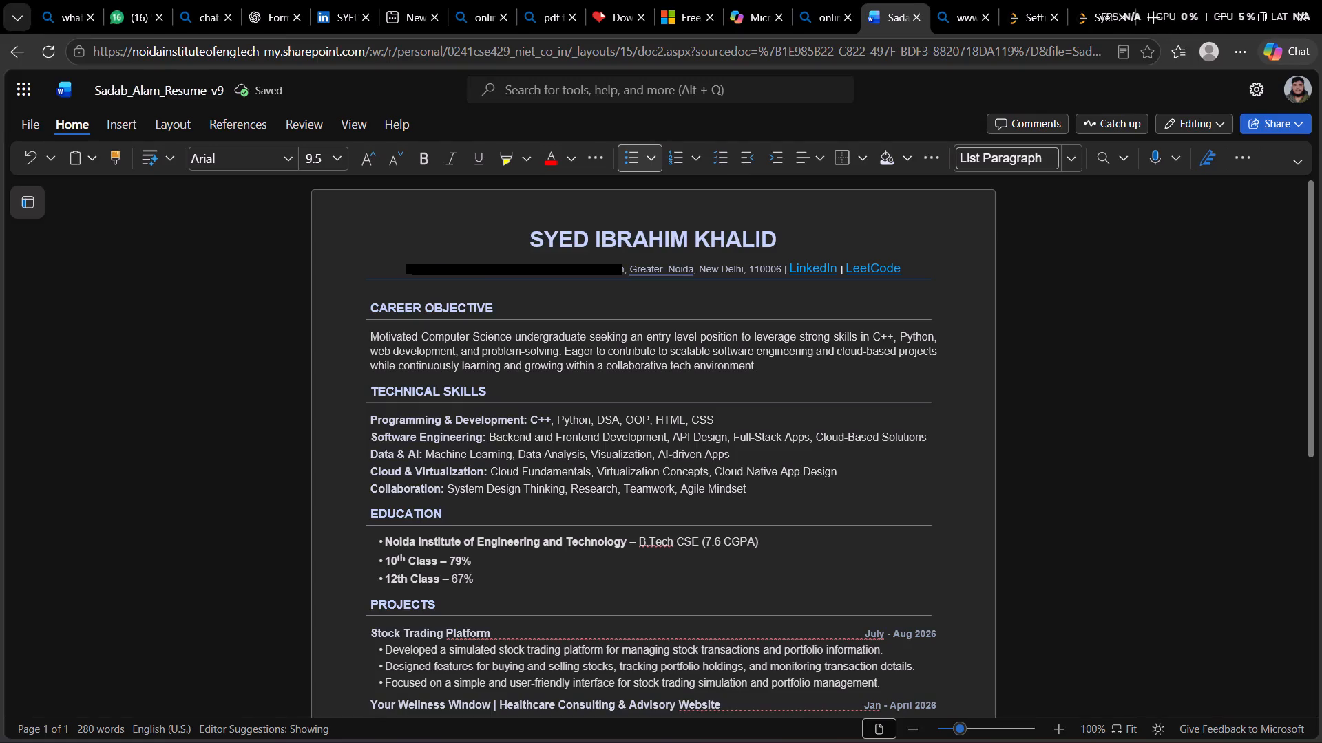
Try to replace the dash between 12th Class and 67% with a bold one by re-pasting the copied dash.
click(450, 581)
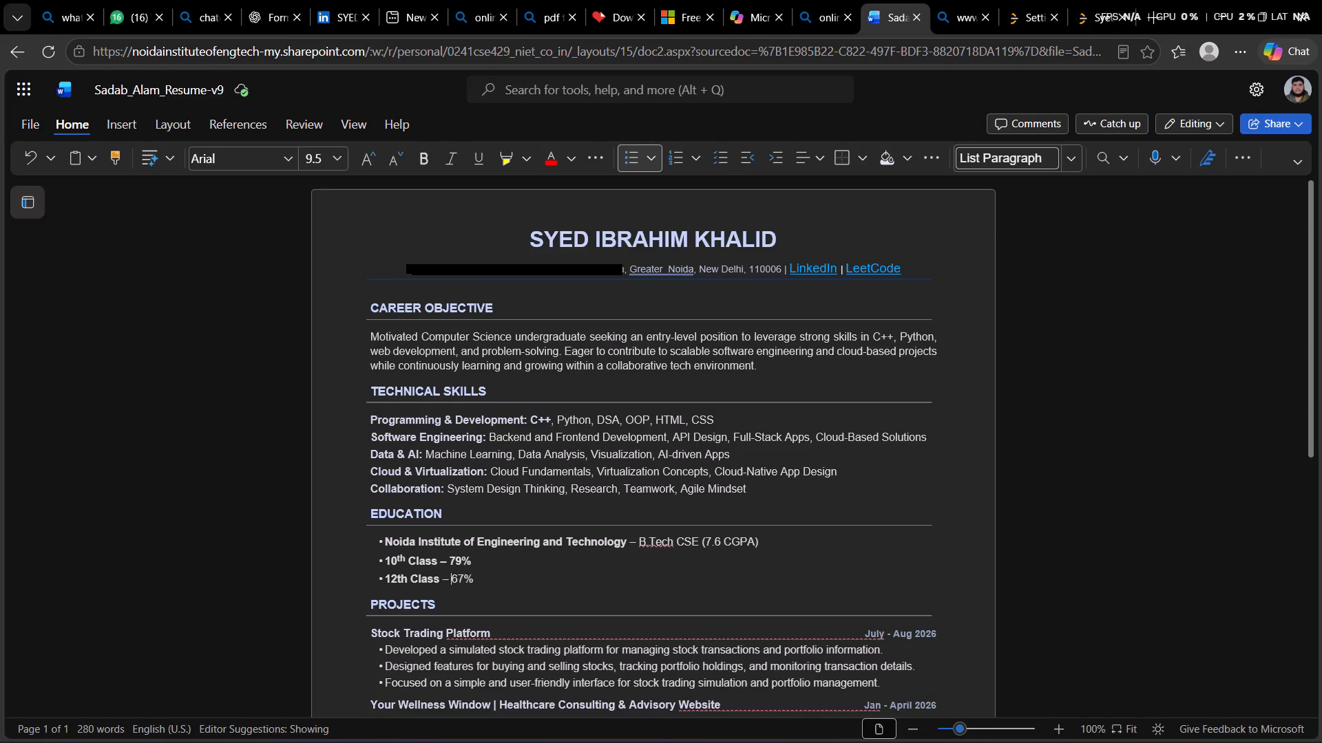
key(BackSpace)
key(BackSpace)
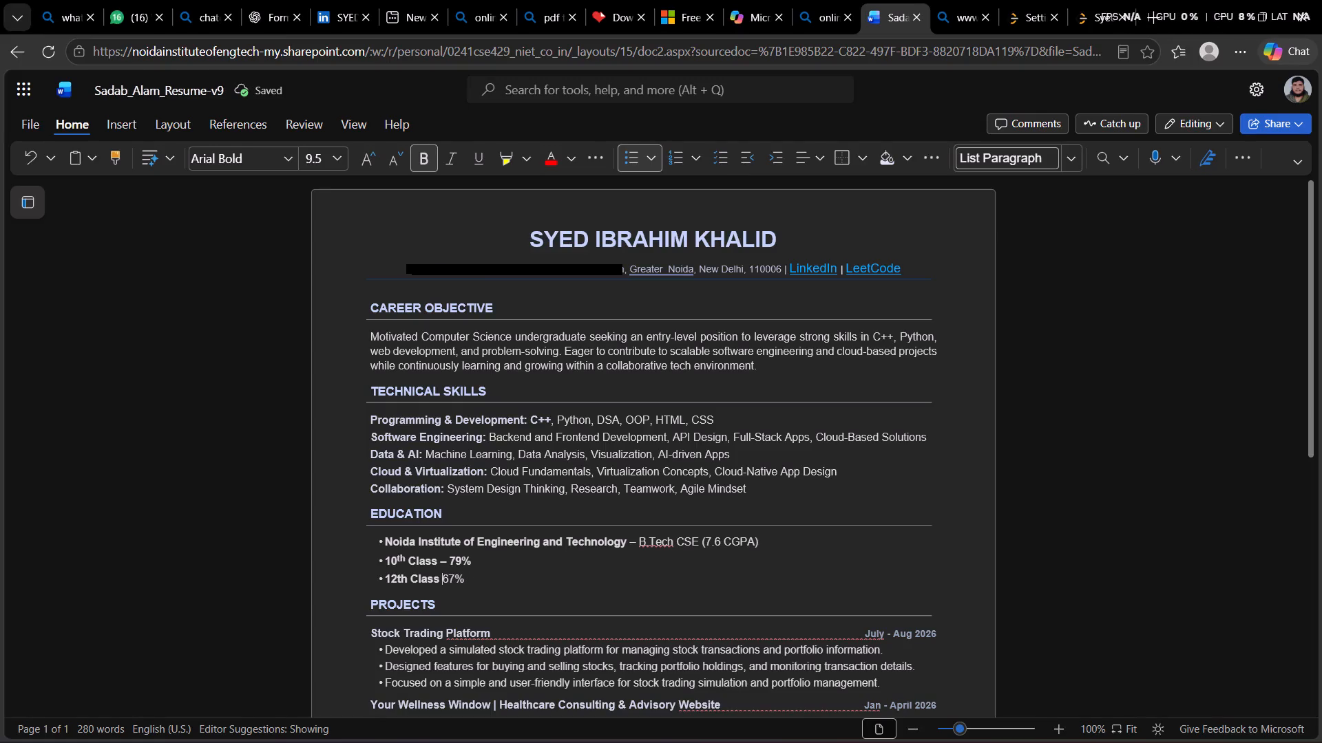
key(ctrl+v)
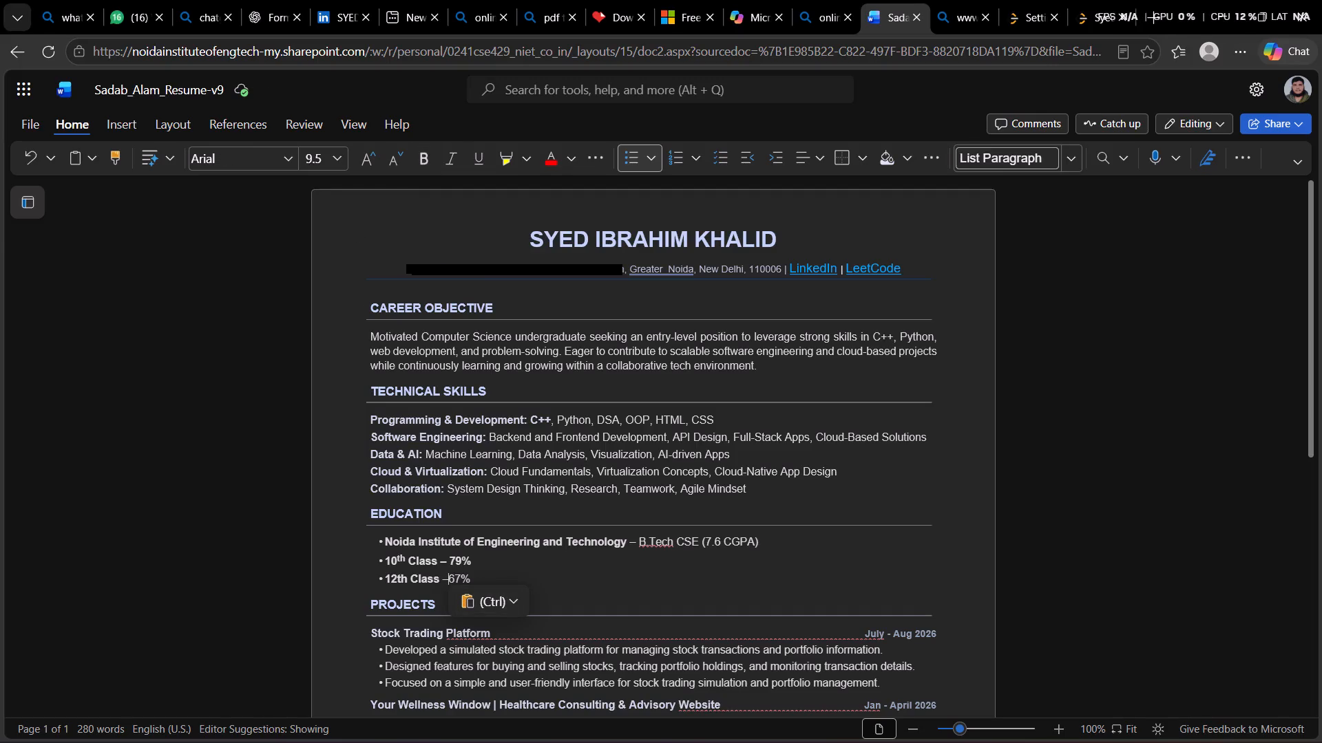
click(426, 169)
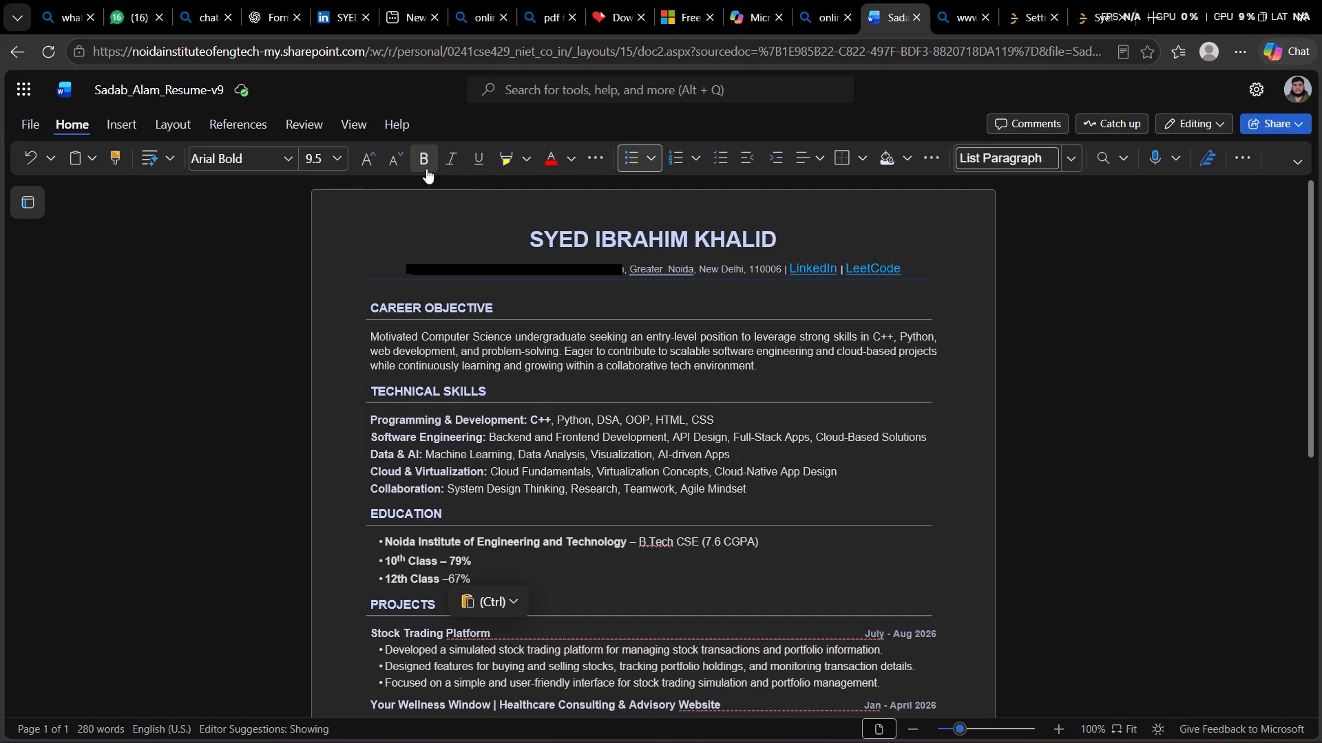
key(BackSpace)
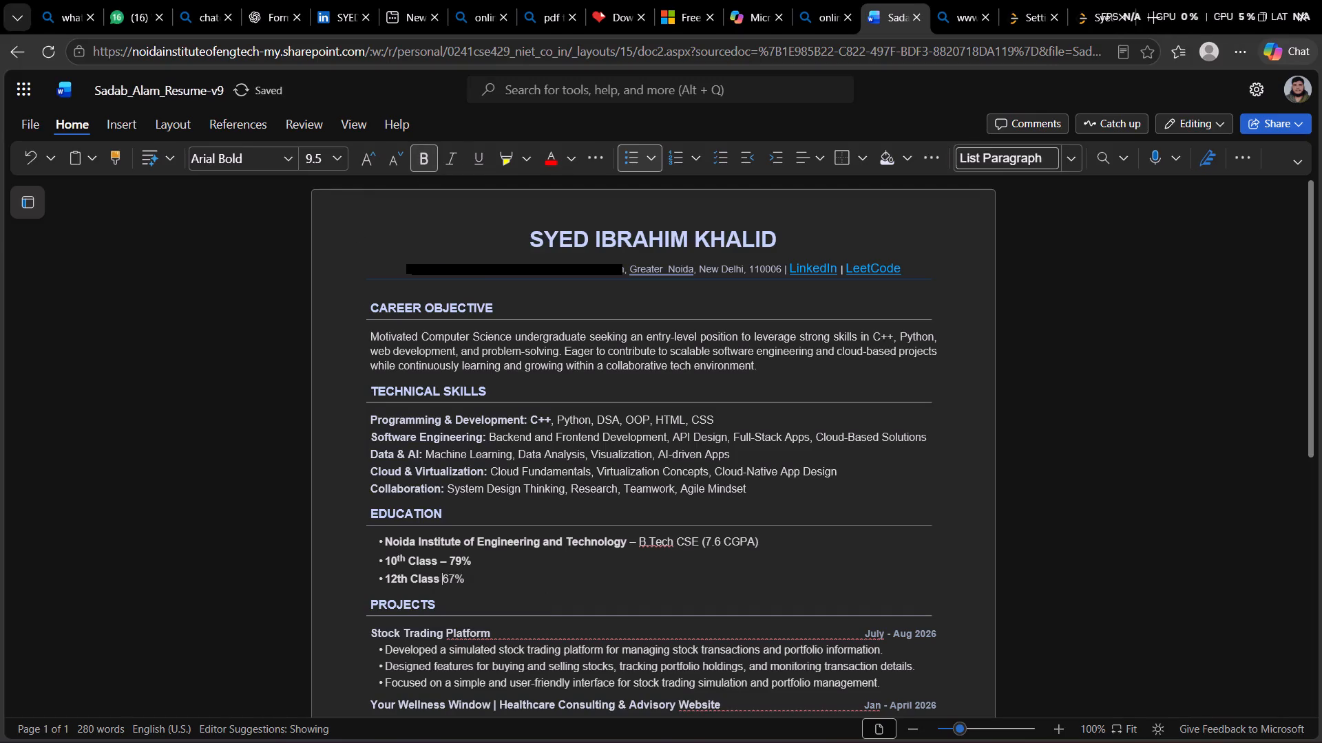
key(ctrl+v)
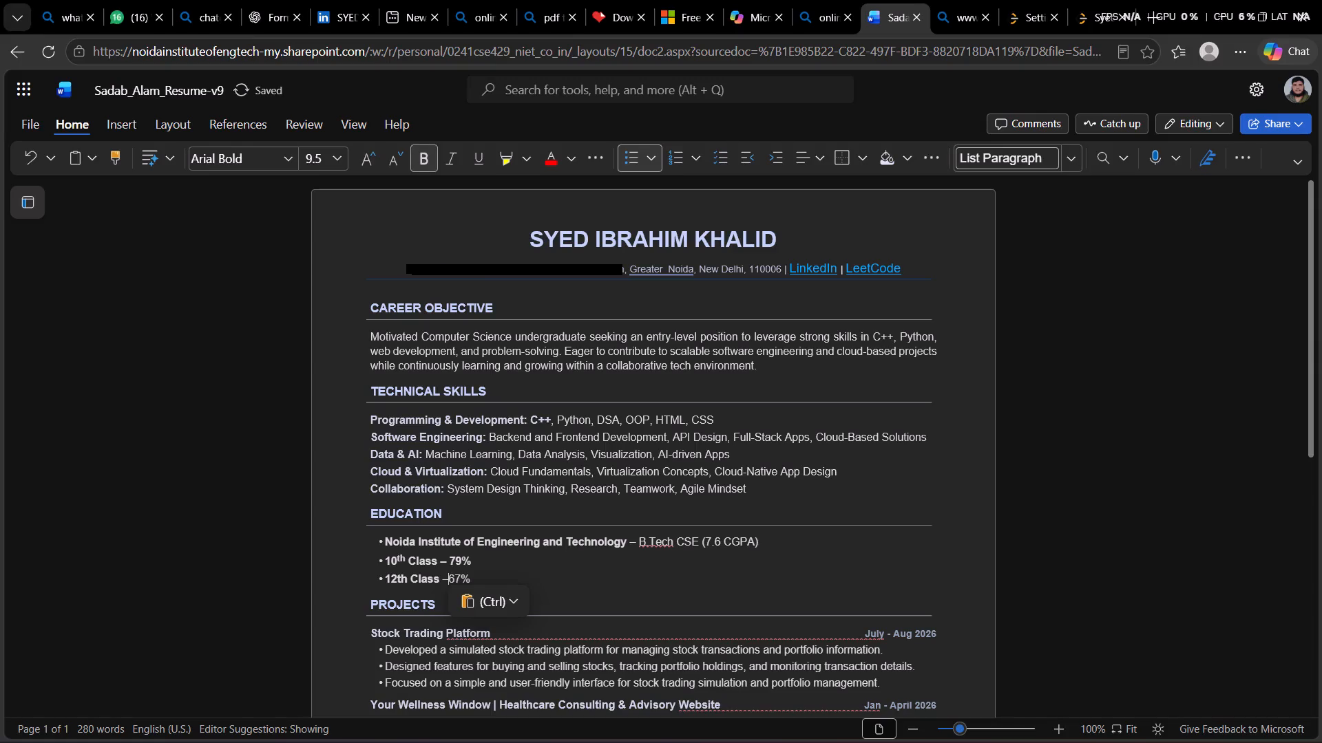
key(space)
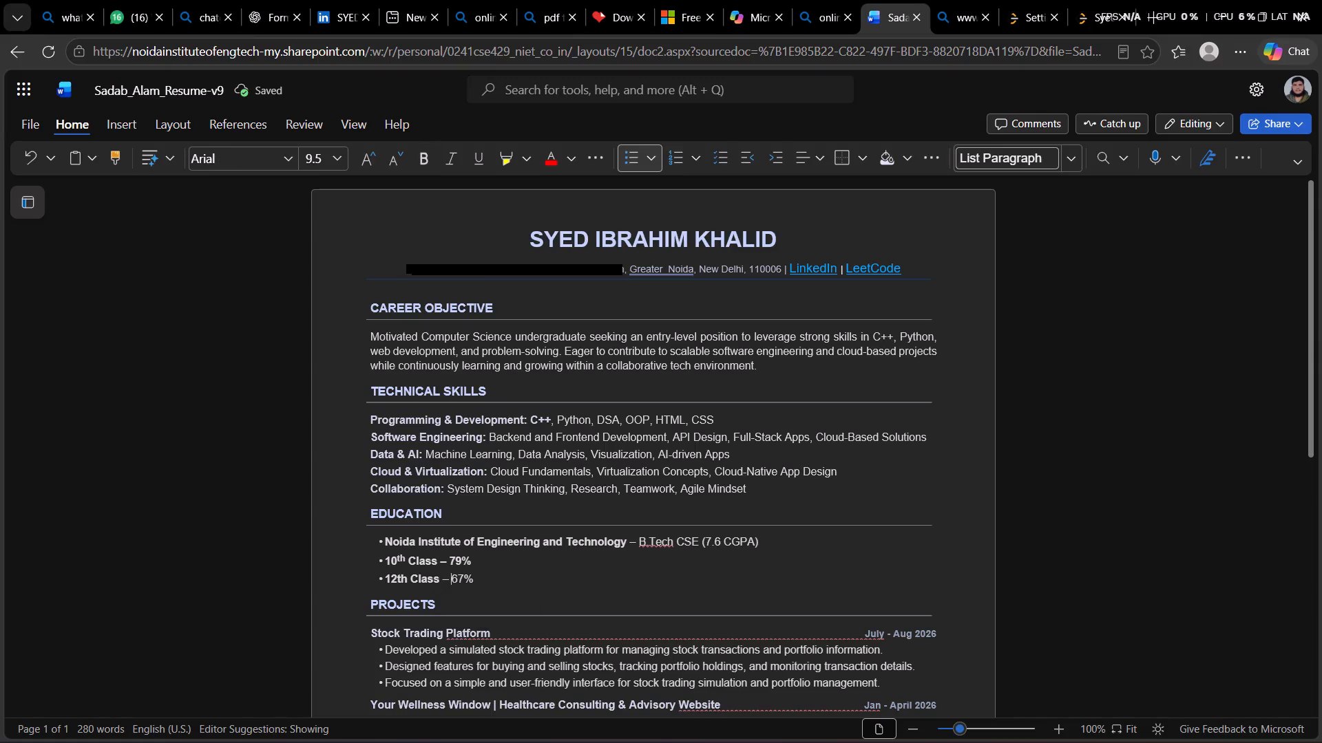
Make the dash in the 12th Class entry under Education bold.
double_click(443, 577)
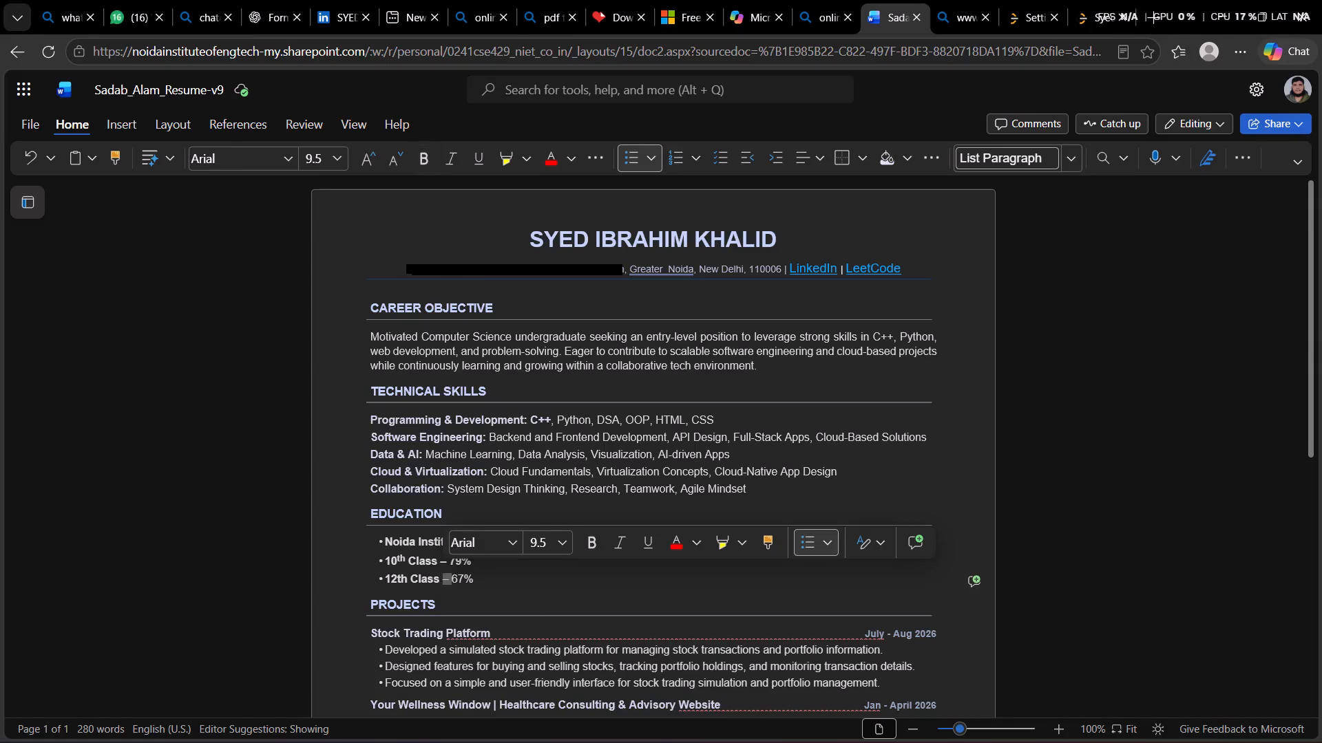
click(426, 162)
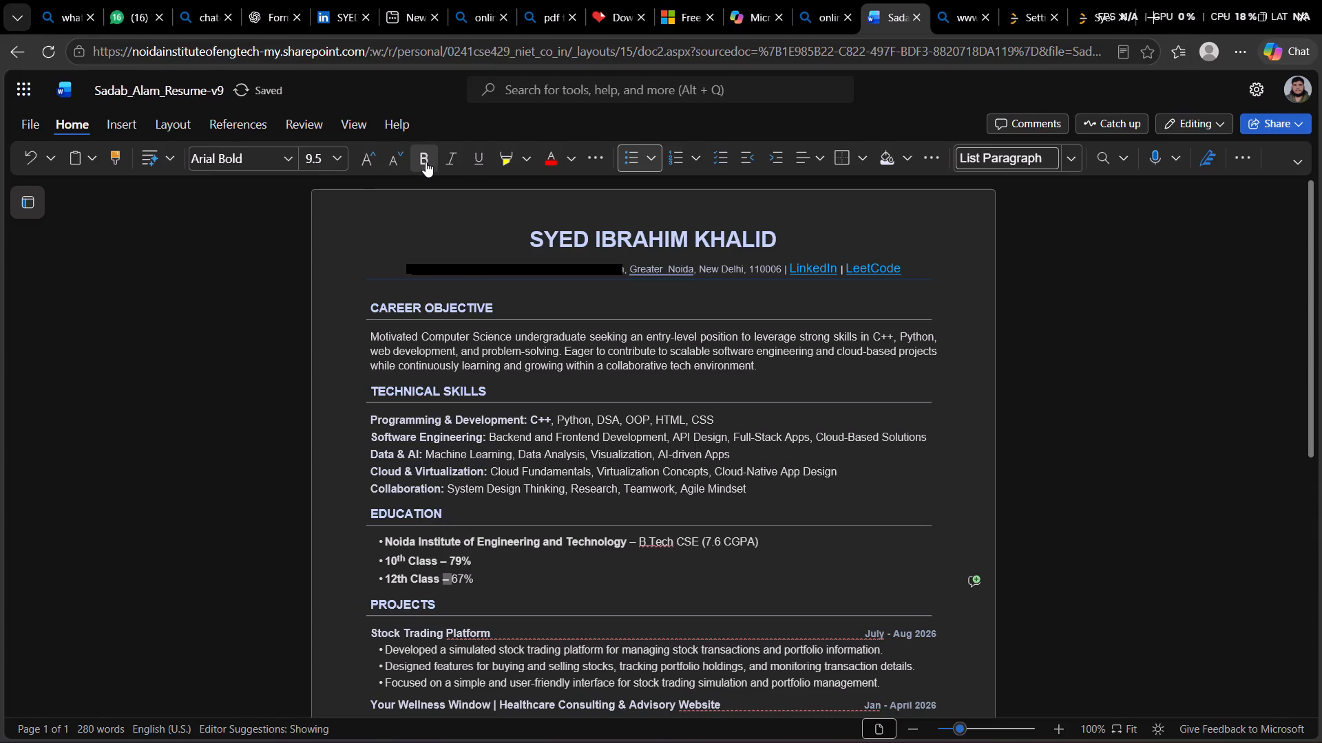
click(504, 591)
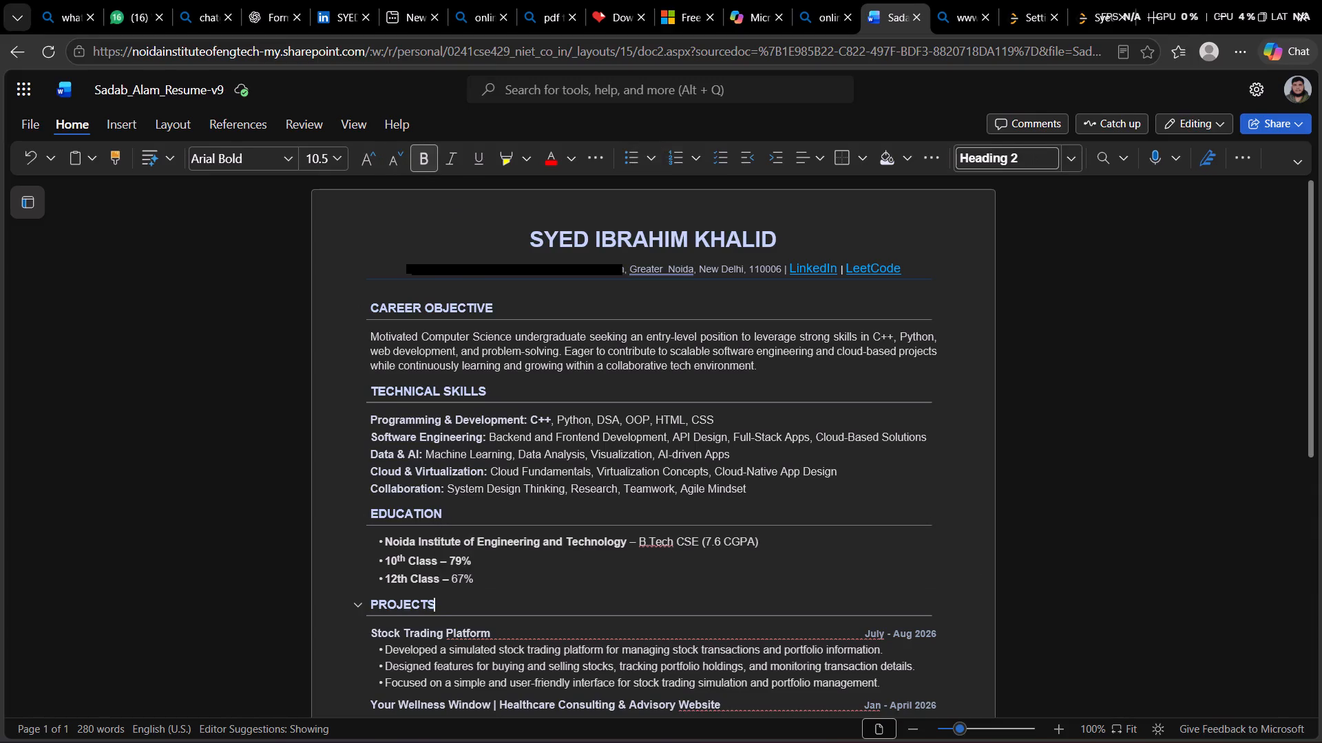
Review the Projects and Certifications sections of the resume.
scroll(535, 580, down, 1)
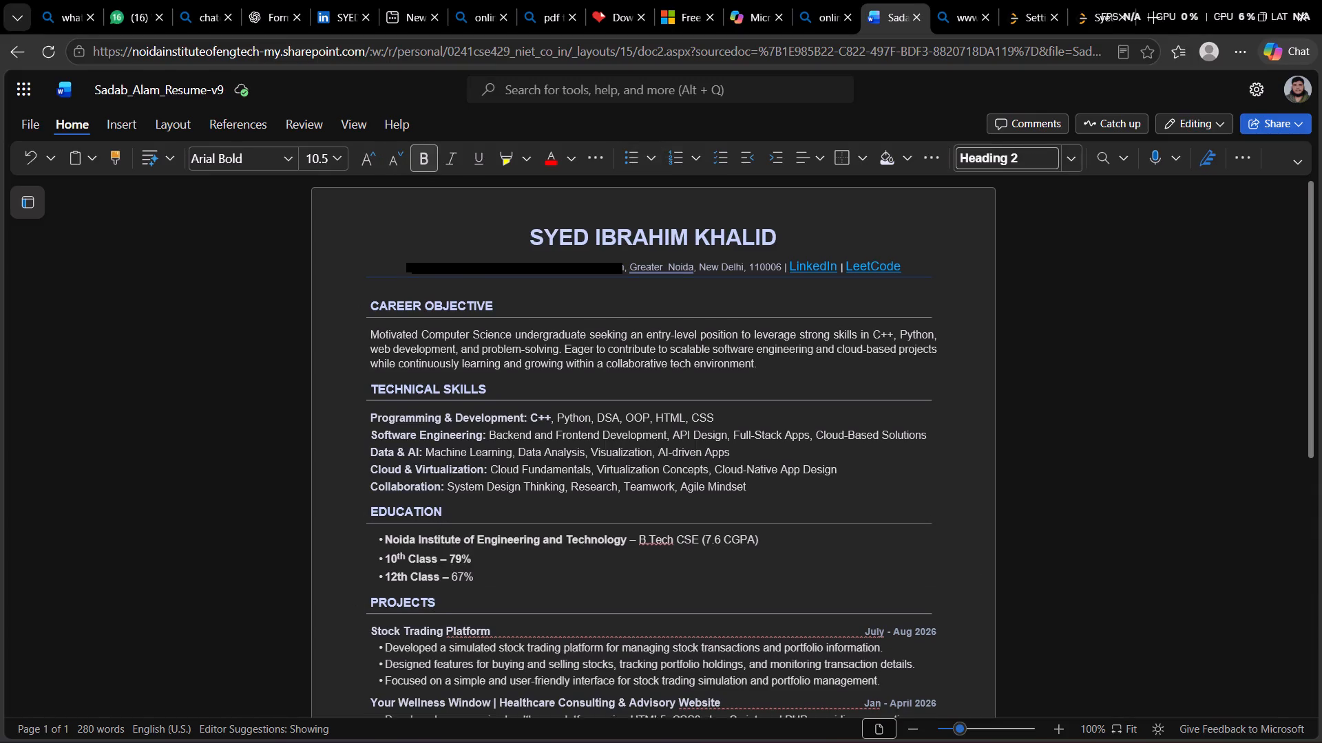
scroll(535, 580, down, 1)
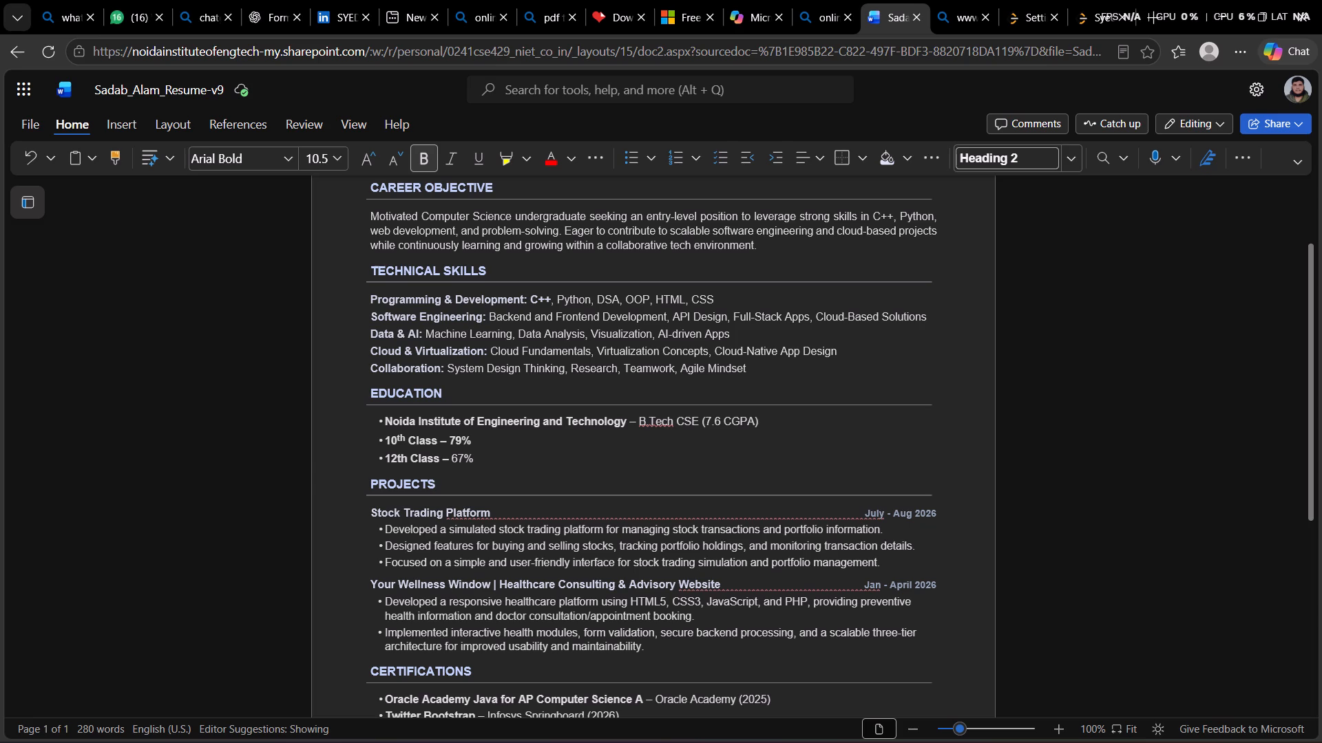
scroll(535, 580, down, 1)
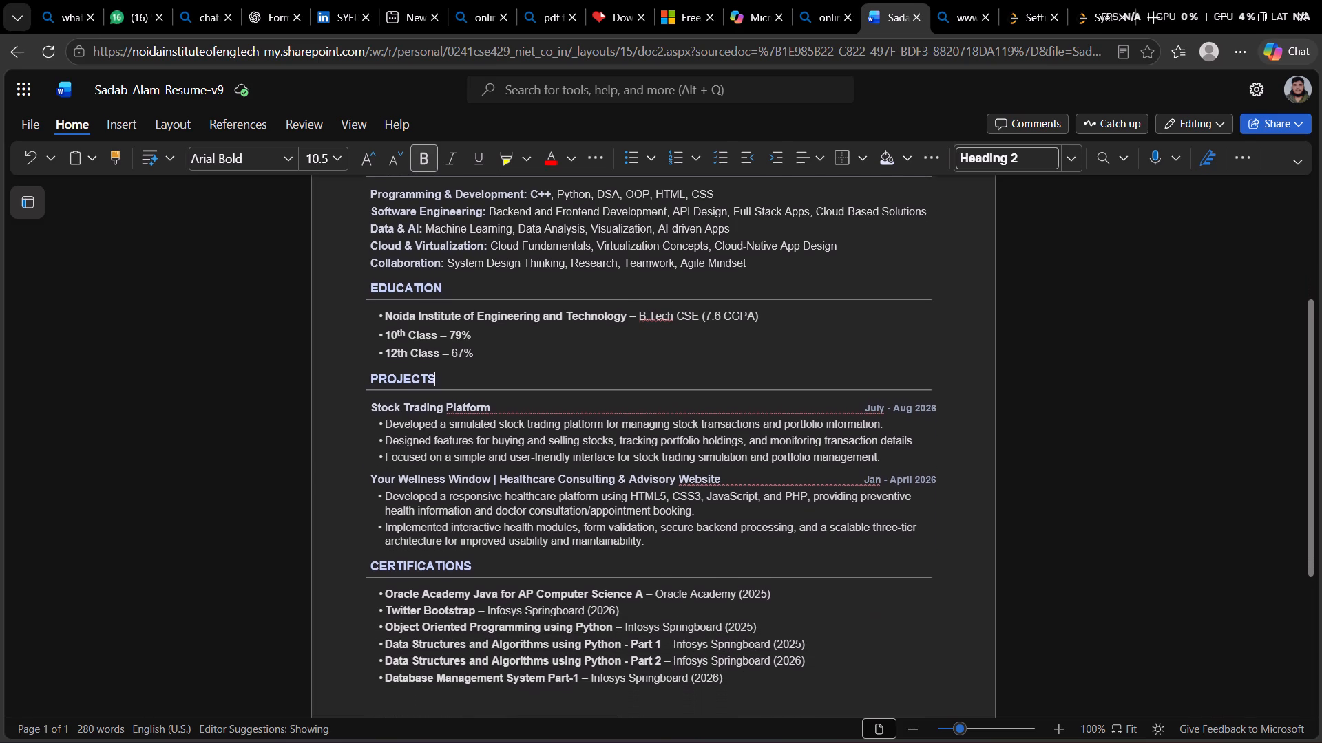
scroll(535, 580, down, 2)
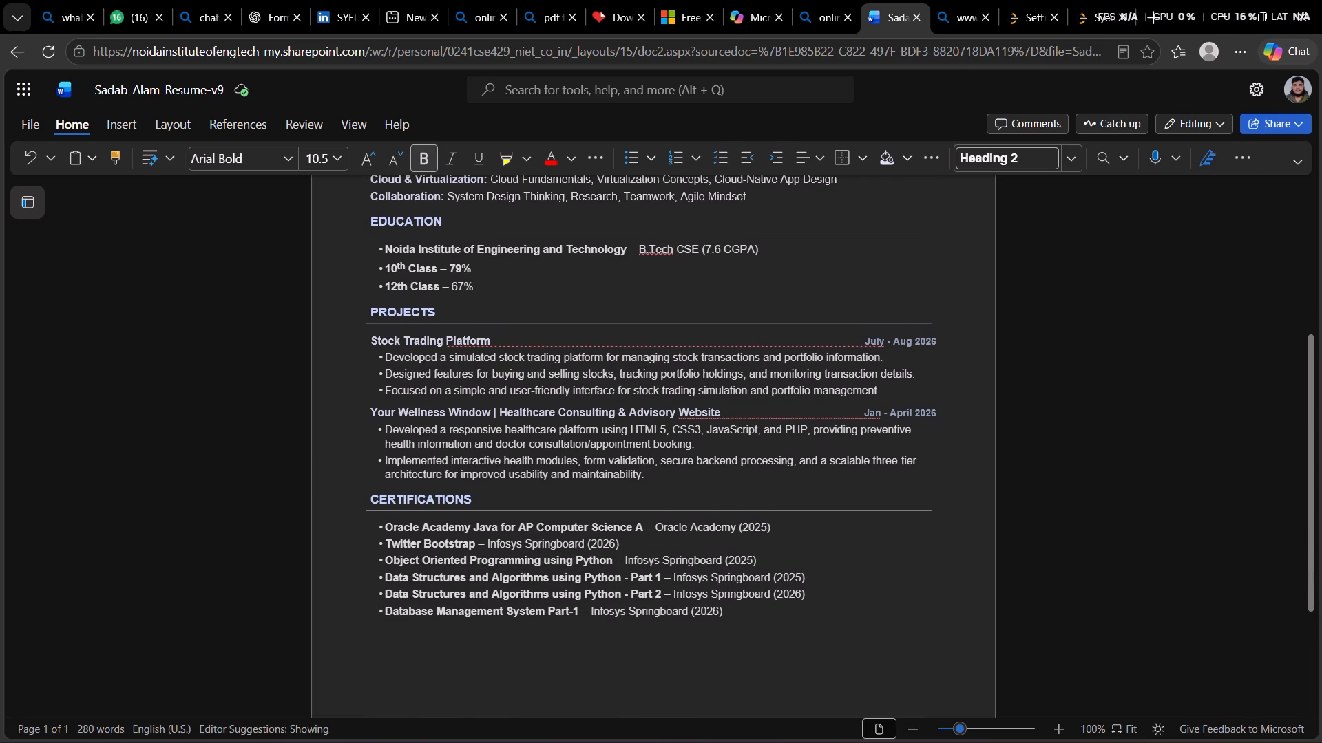
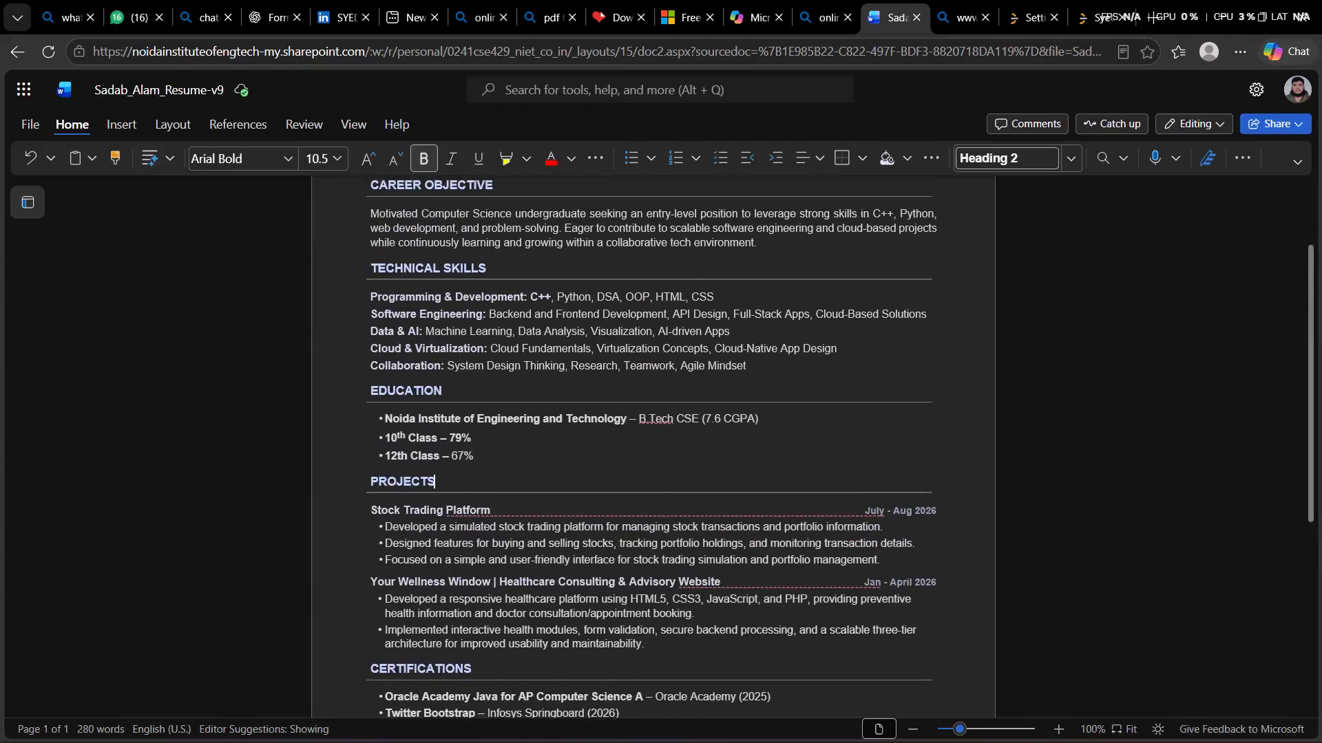
Review the whole resume from the contact header through Education and Projects down to the Certifications list.
scroll(535, 580, up, 2)
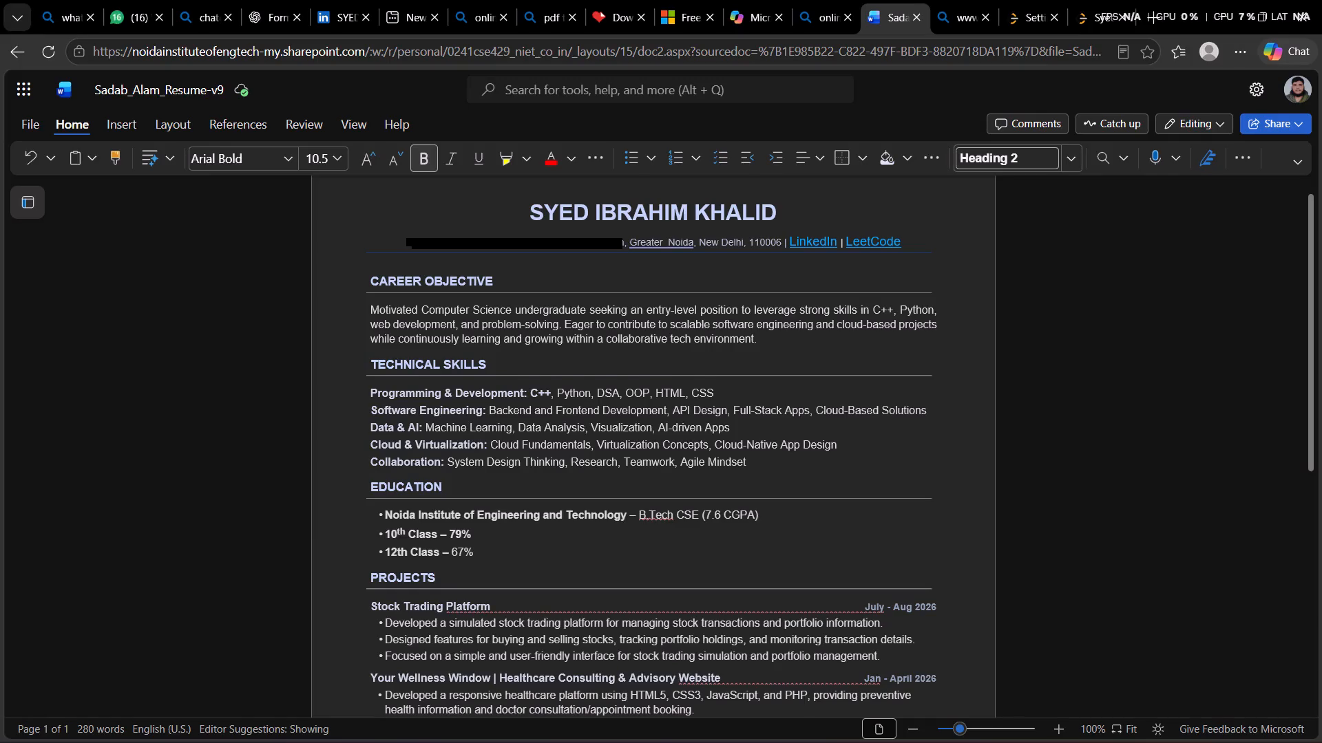
scroll(535, 580, down, 5)
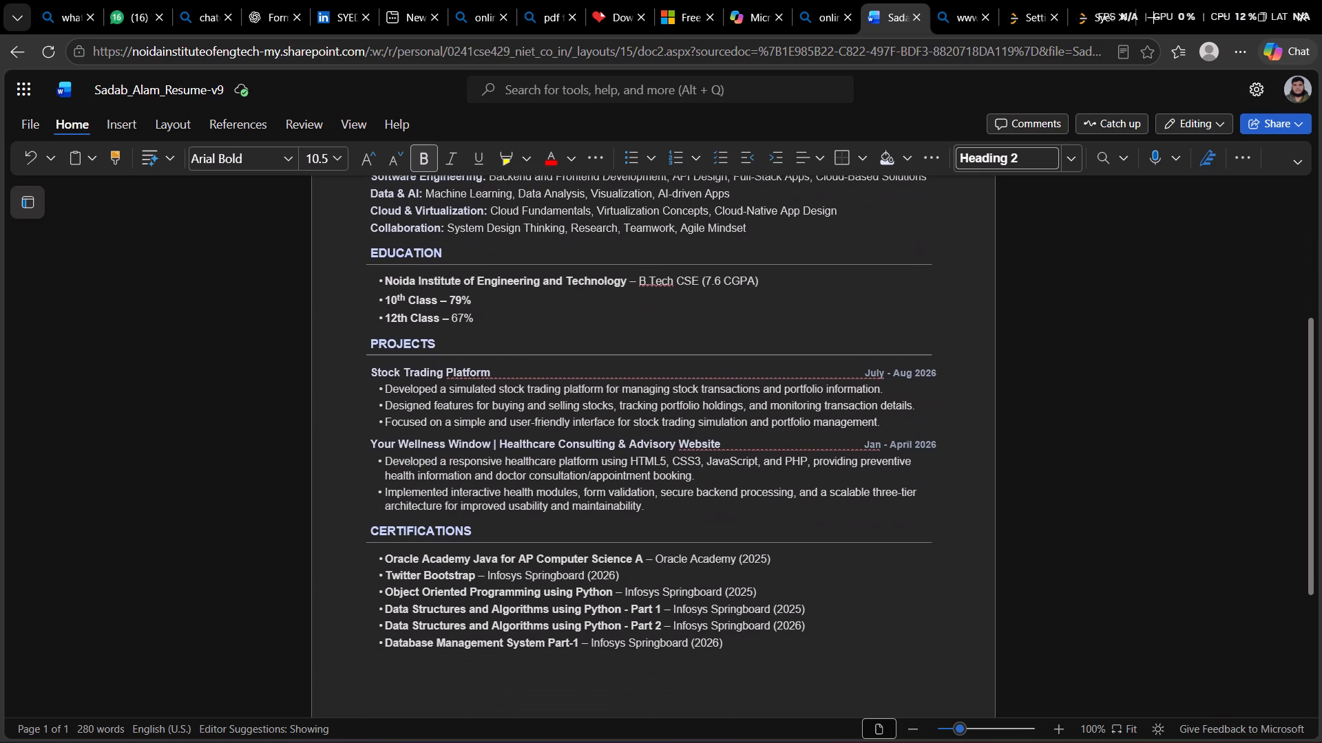
scroll(535, 580, up, 2)
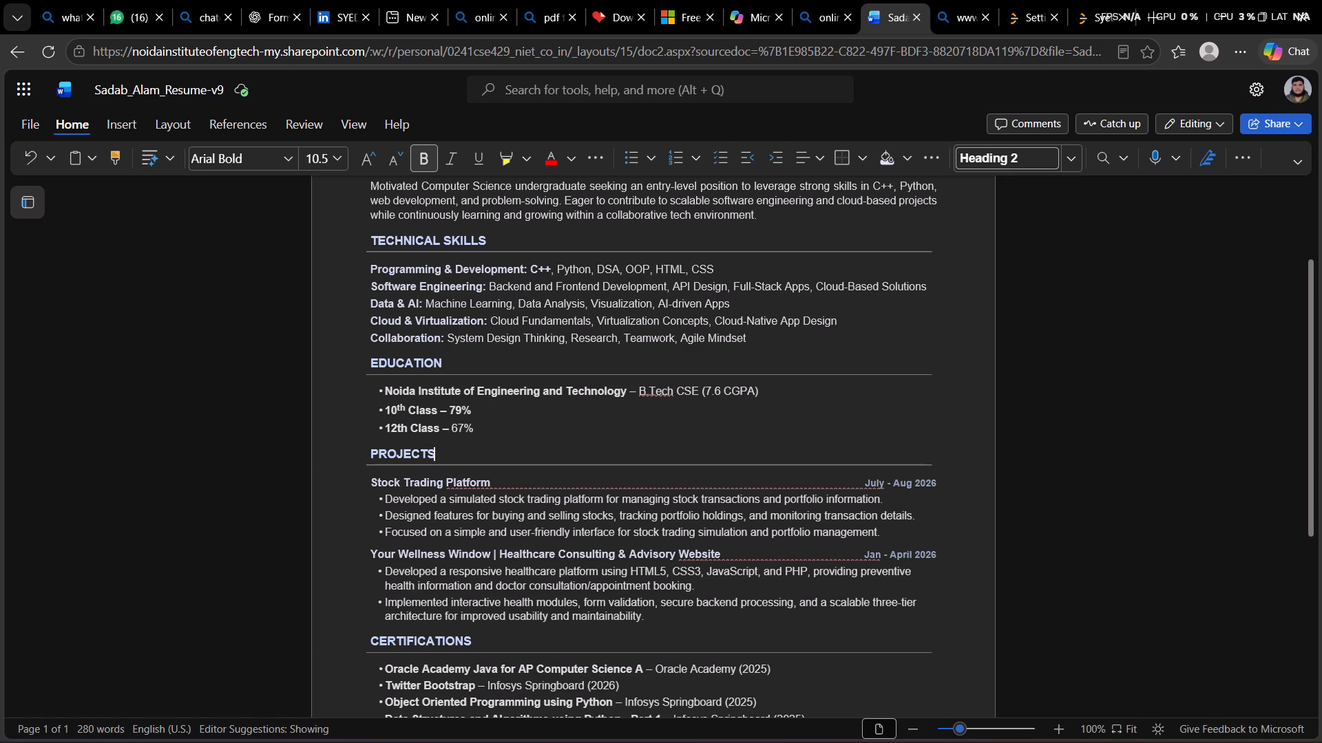
scroll(535, 580, down, 3)
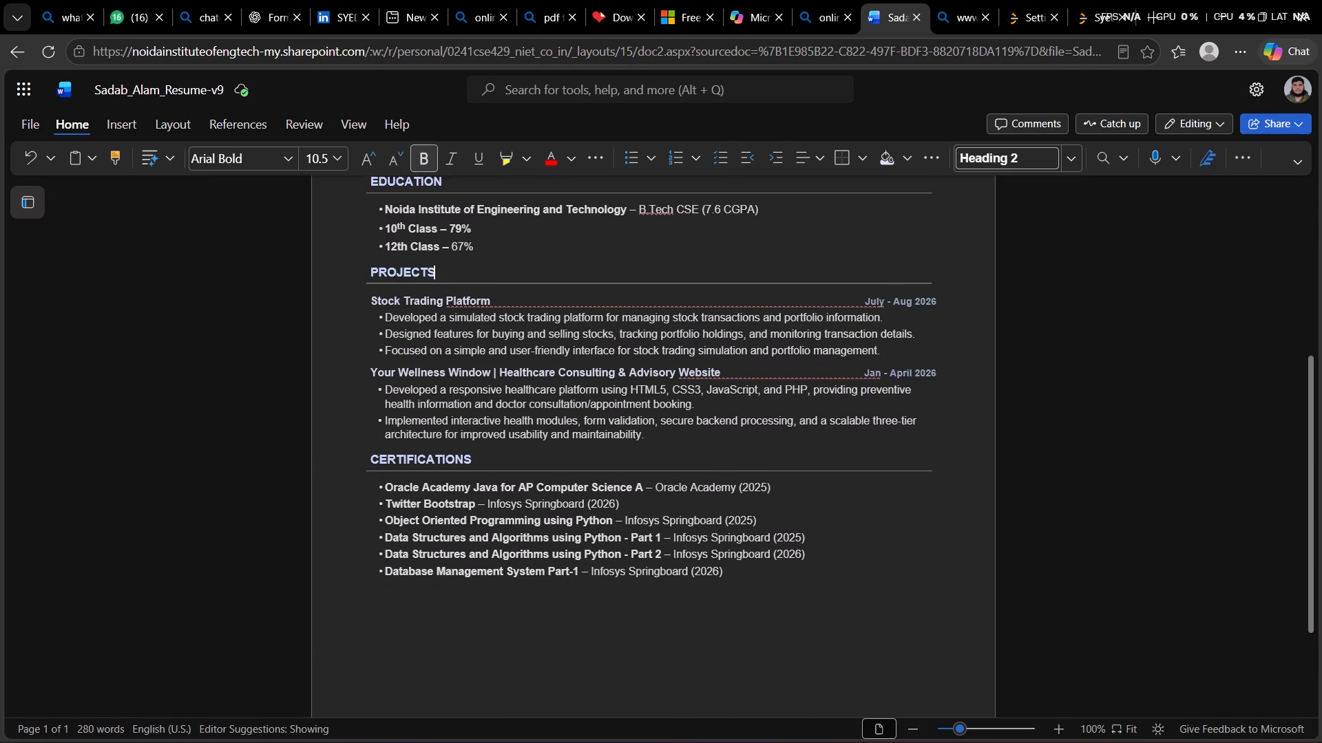
scroll(535, 580, down, 1)
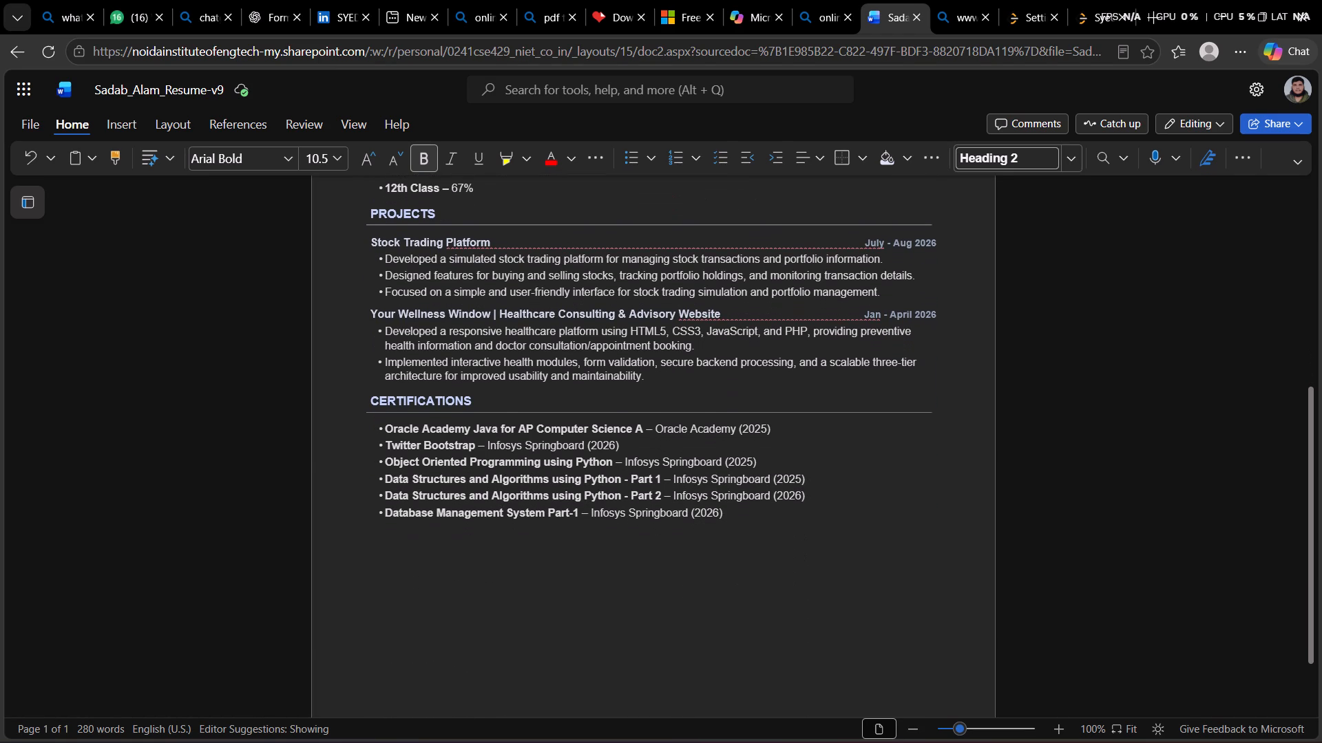
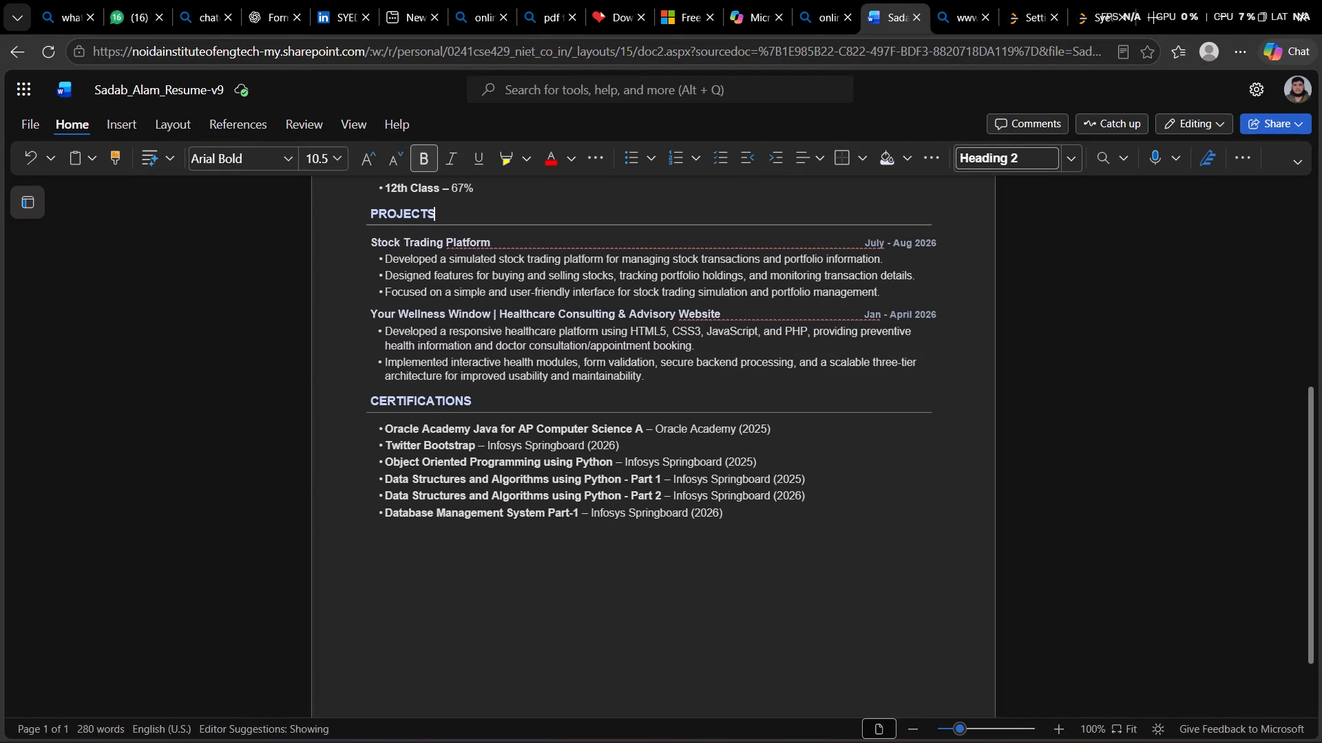
Insert a new first bullet in the Certifications list and enter "Next Gen Technologies" as its text.
click(378, 426)
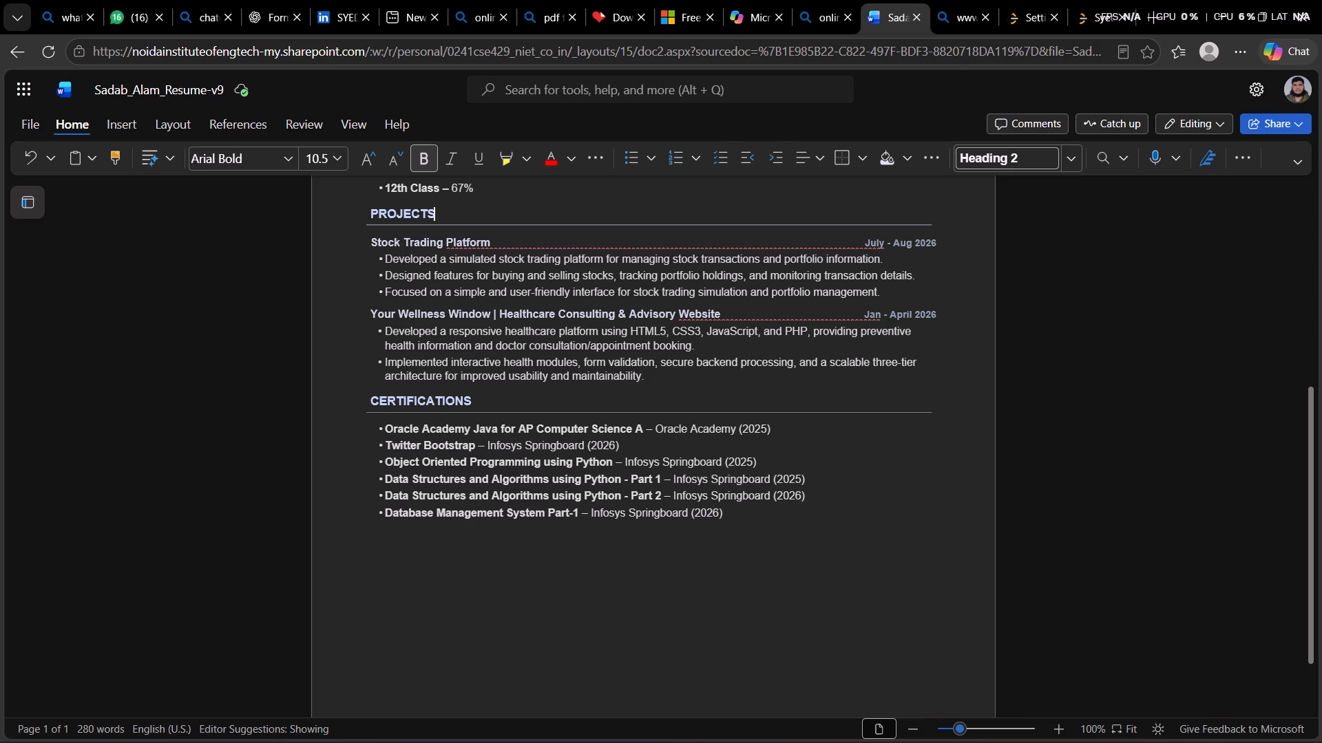
click(378, 426)
click(378, 426)
double_click(378, 426)
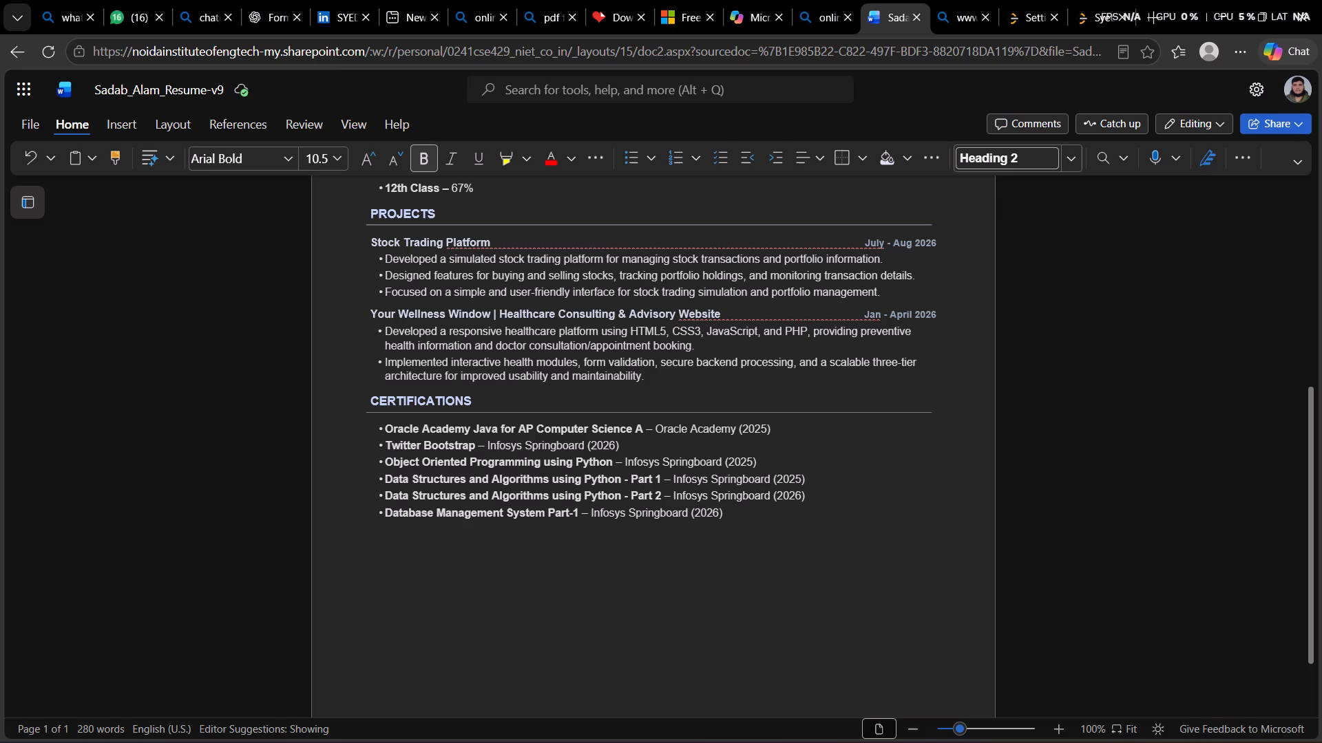
click(385, 428)
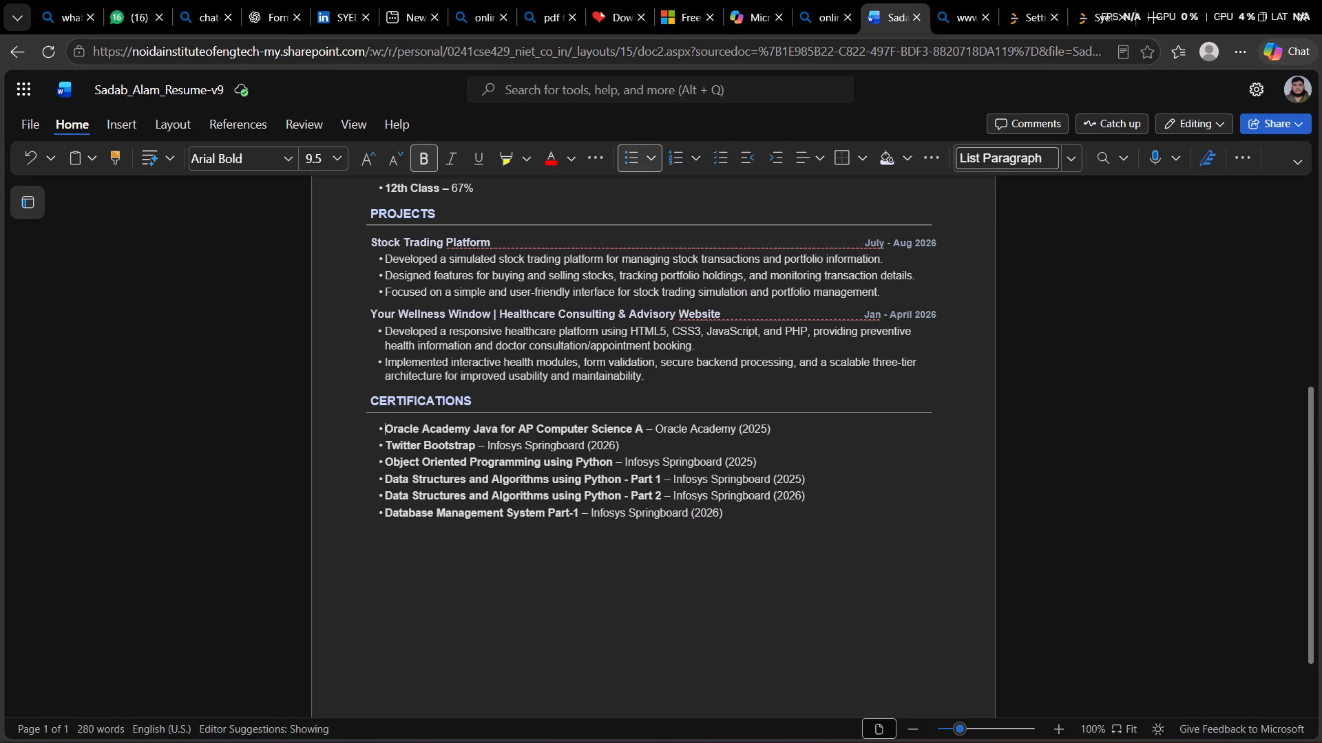
key(Return)
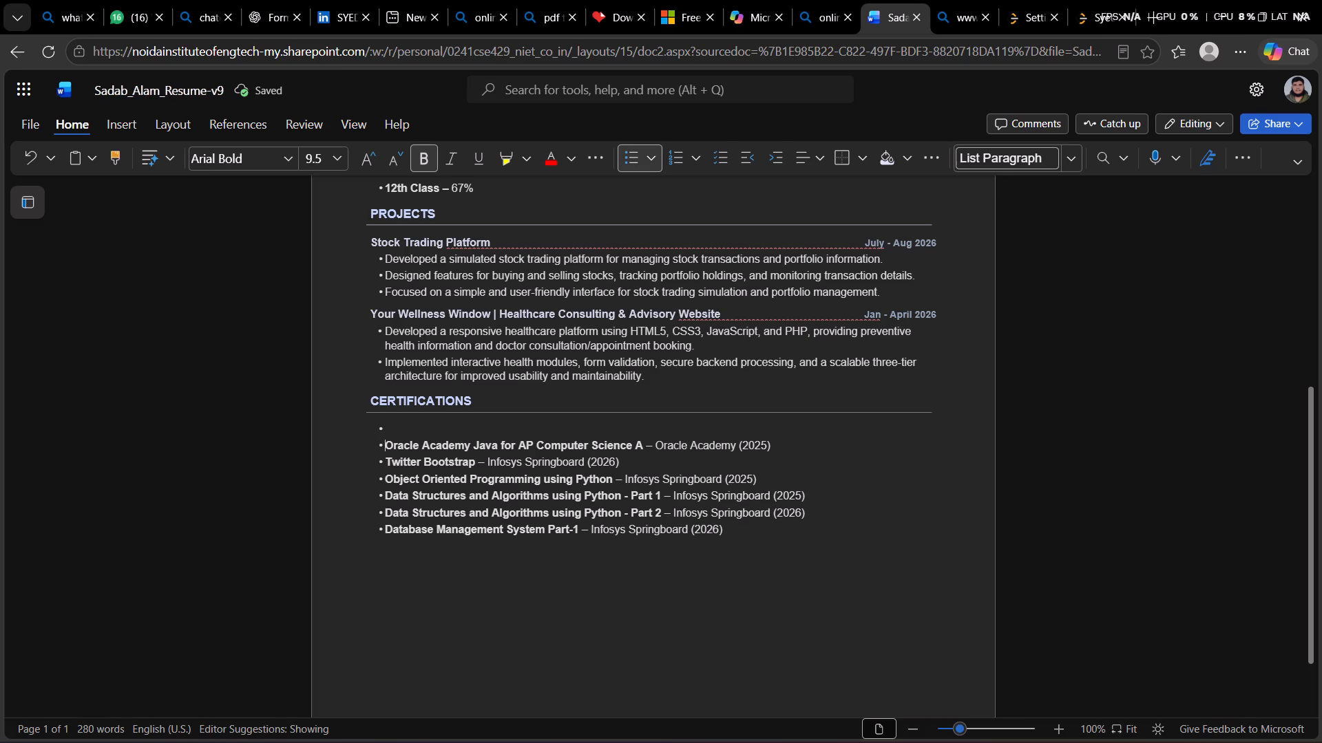
click(390, 427)
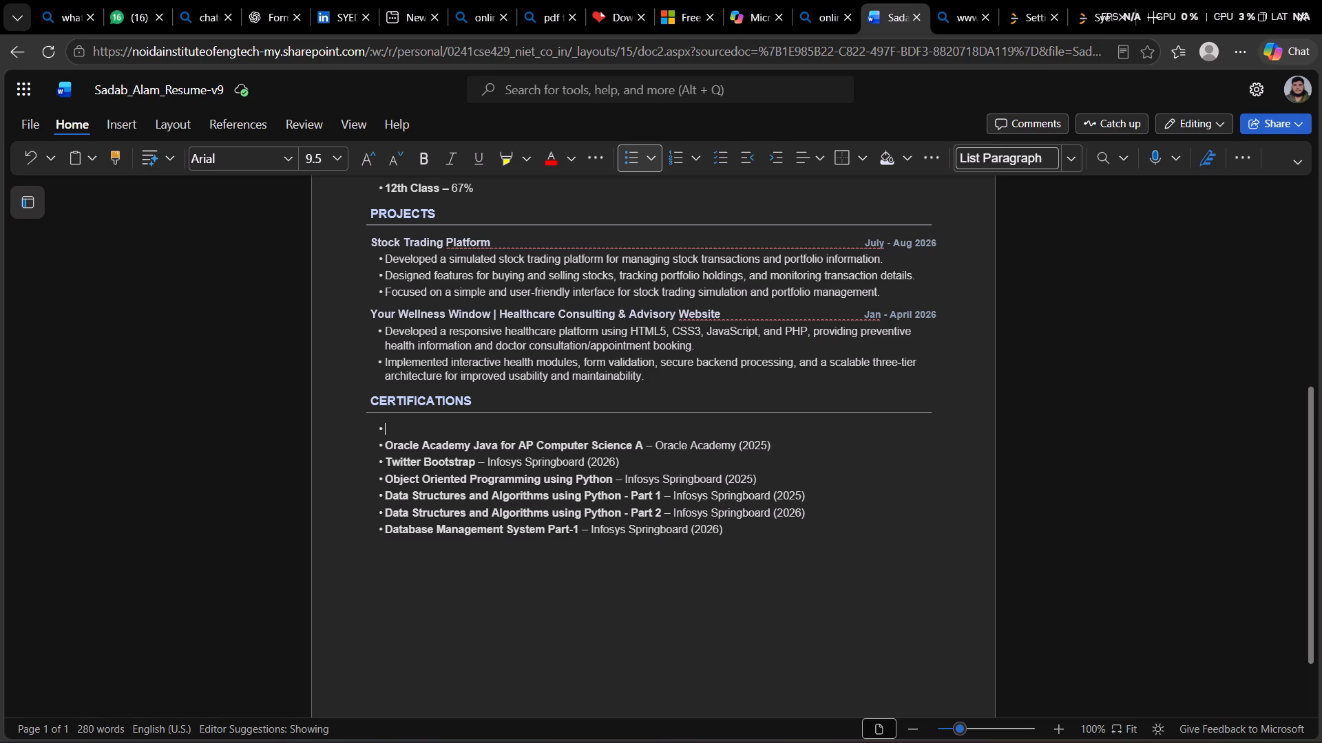
key(shift+n)
key(w)
key(BackSpace)
text(ex)
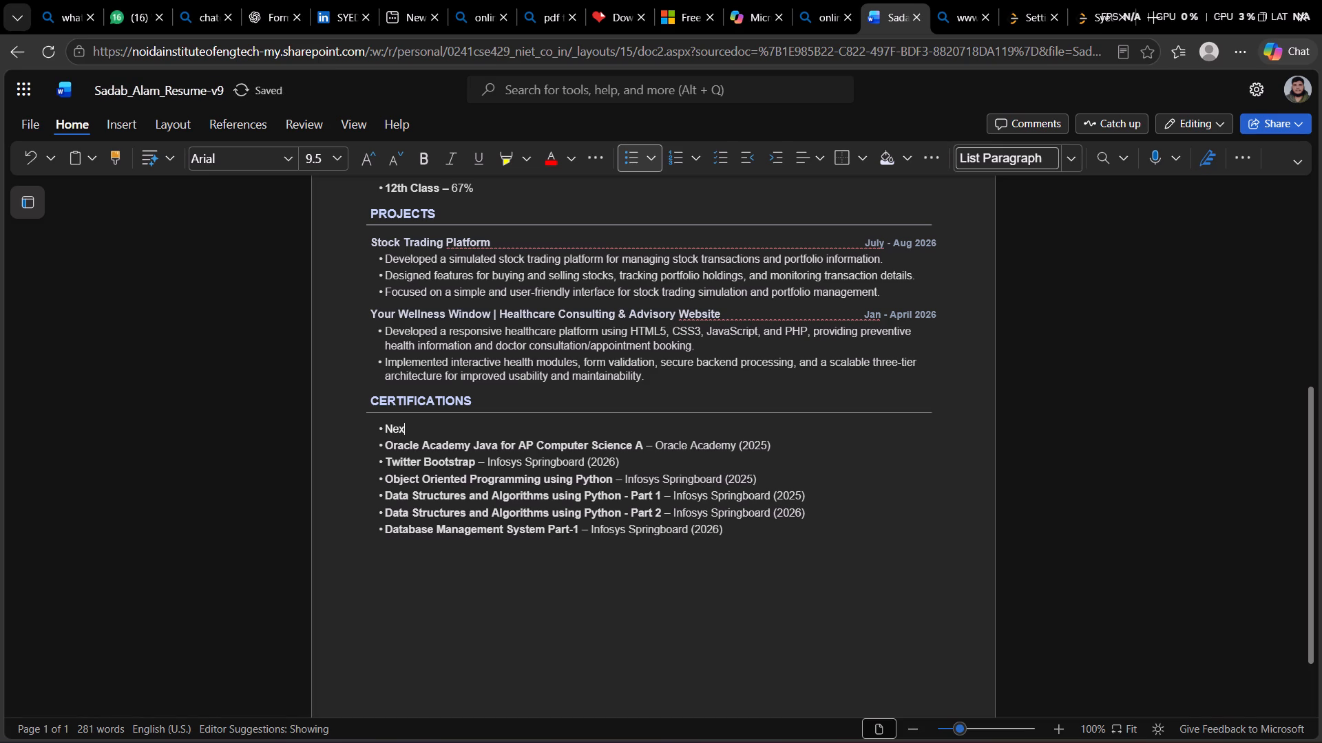
key(t)
key(space)
text(G)
text(en)
key(space)
text(Tech)
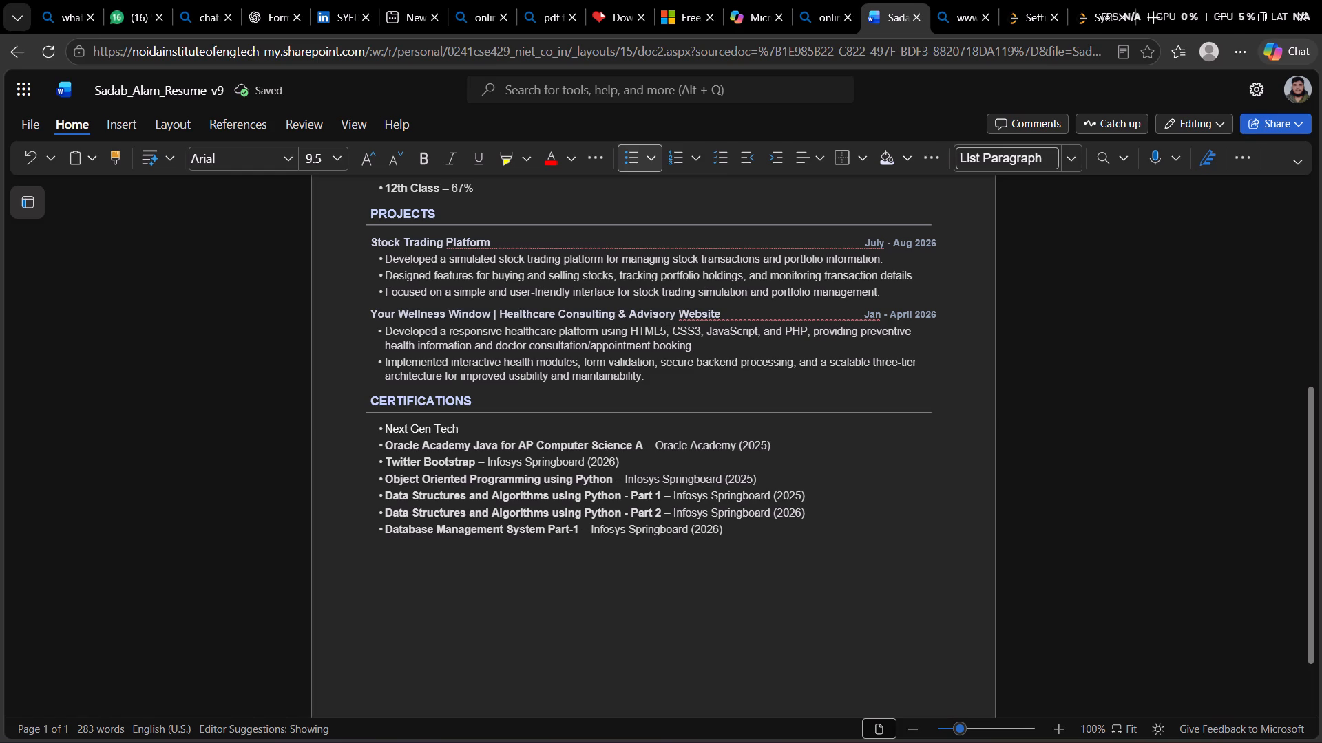
text(nologies)
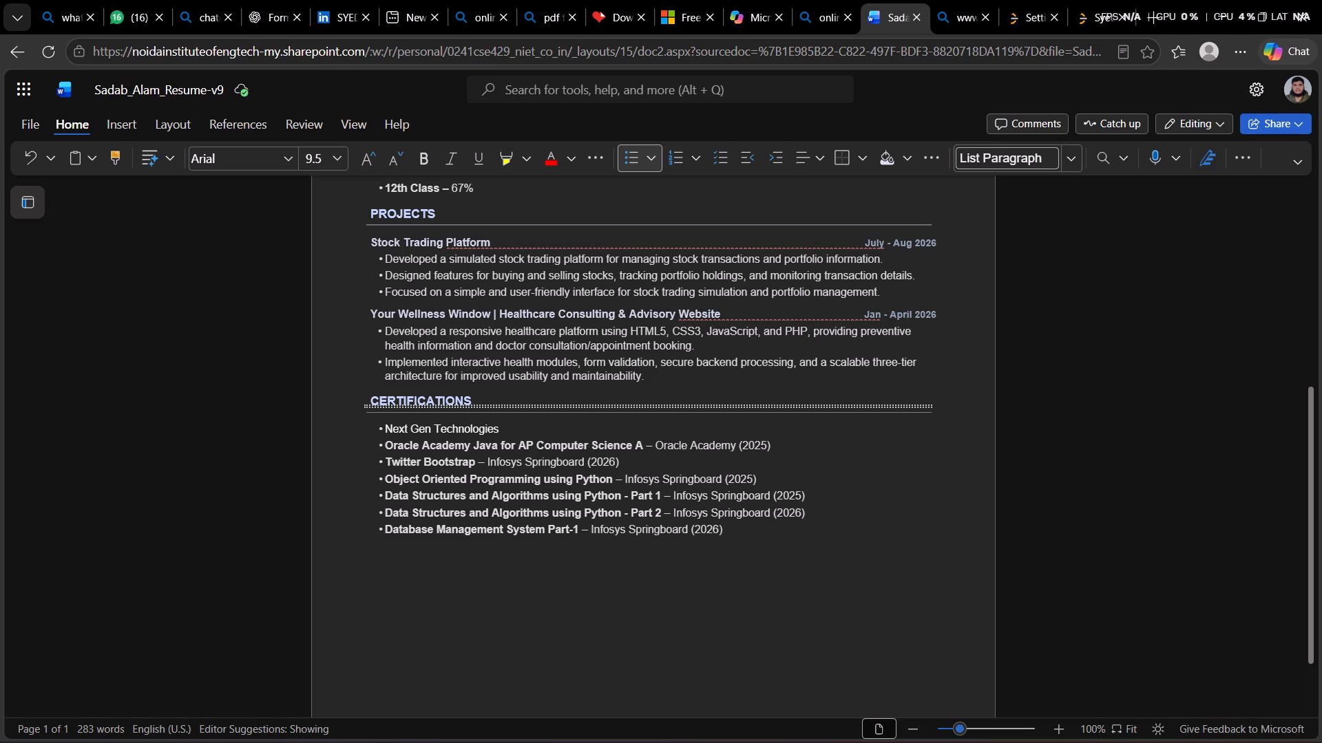
Make the "Next Gen Technologies" certification title bold.
drag(503, 435, 476, 435)
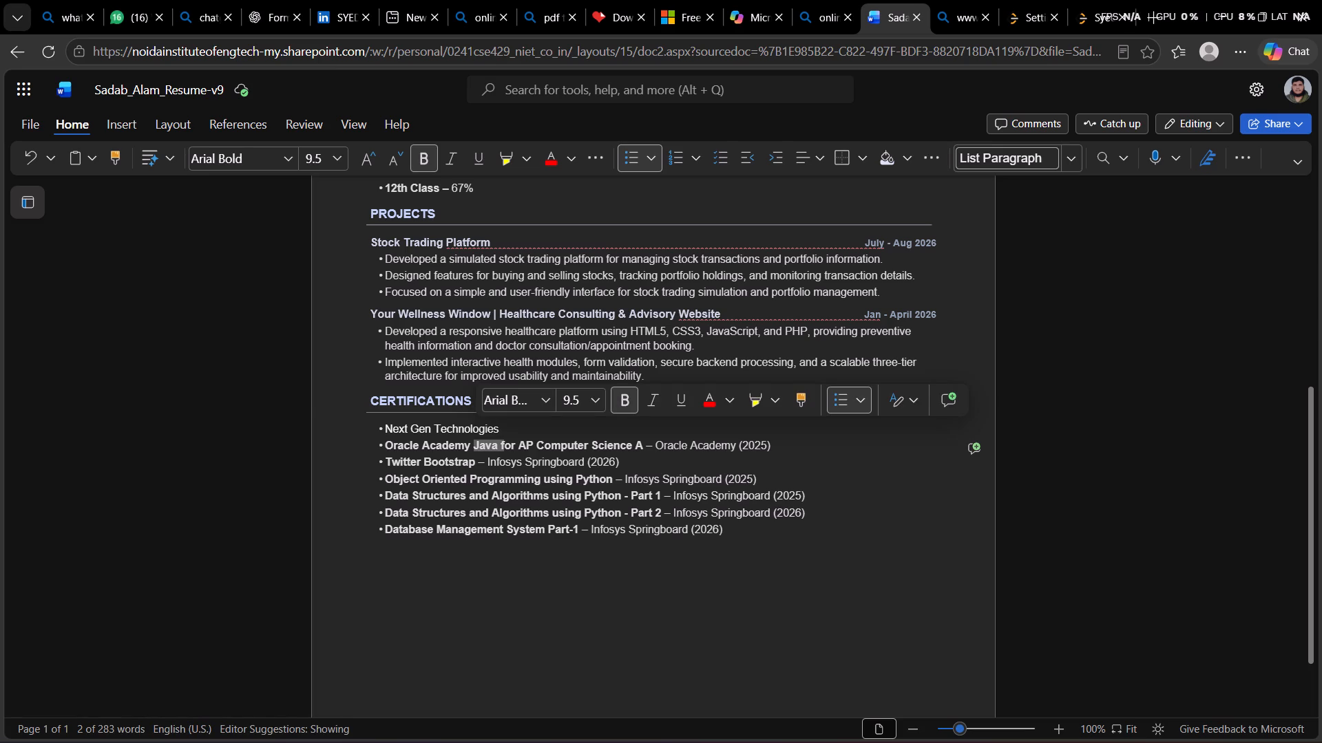
click(499, 427)
drag(499, 427, 392, 432)
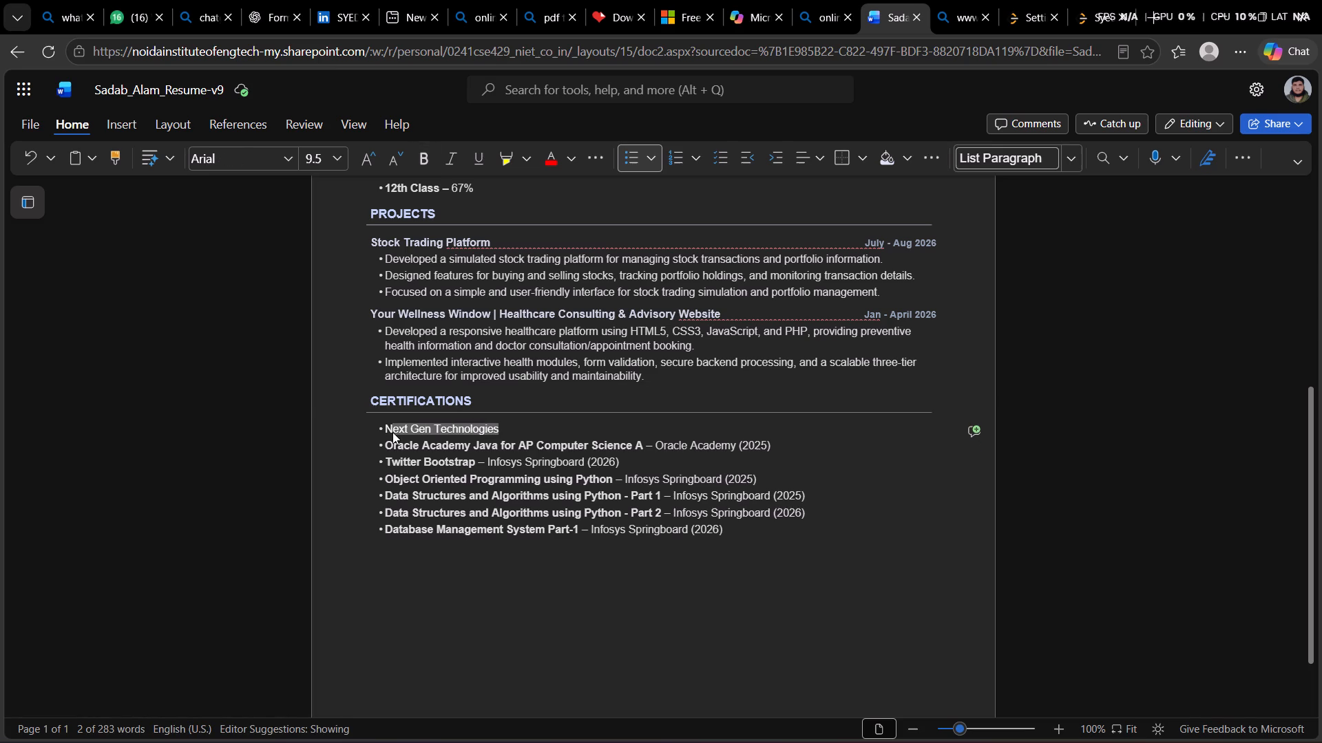
drag(392, 432, 388, 432)
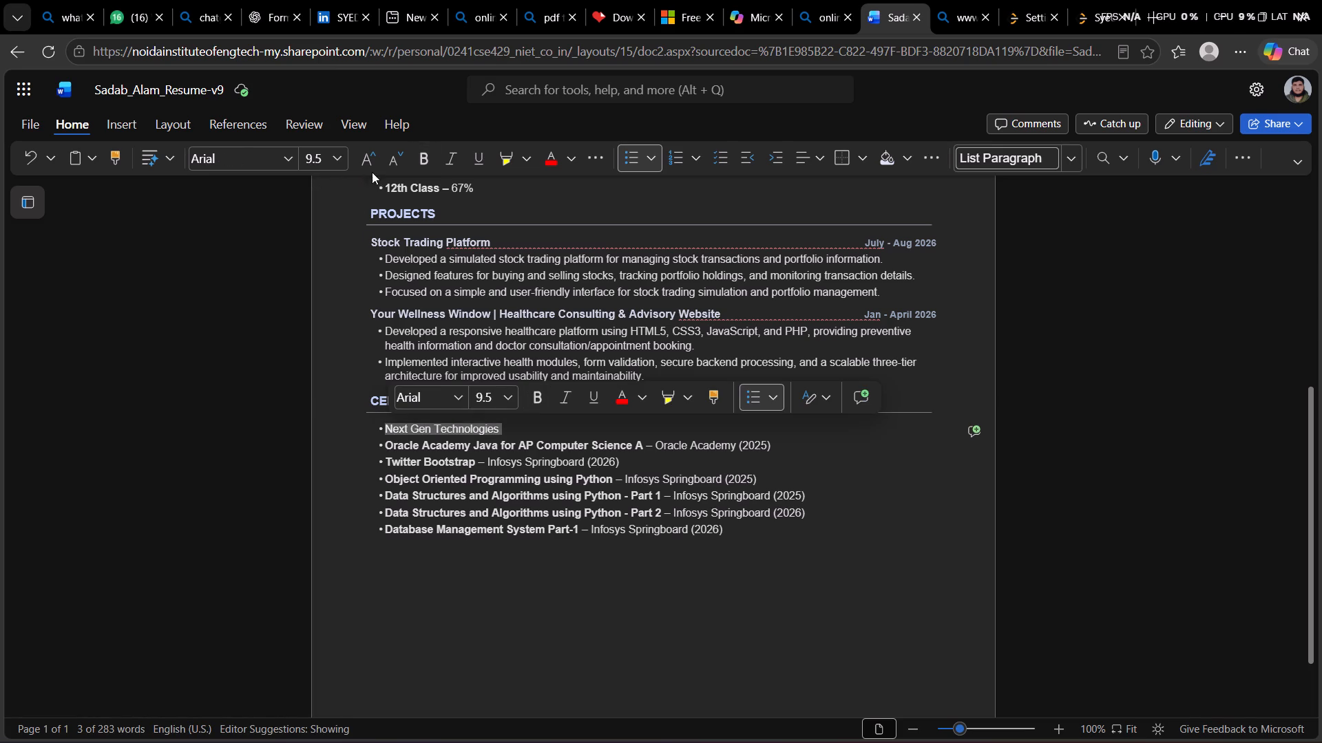
click(422, 164)
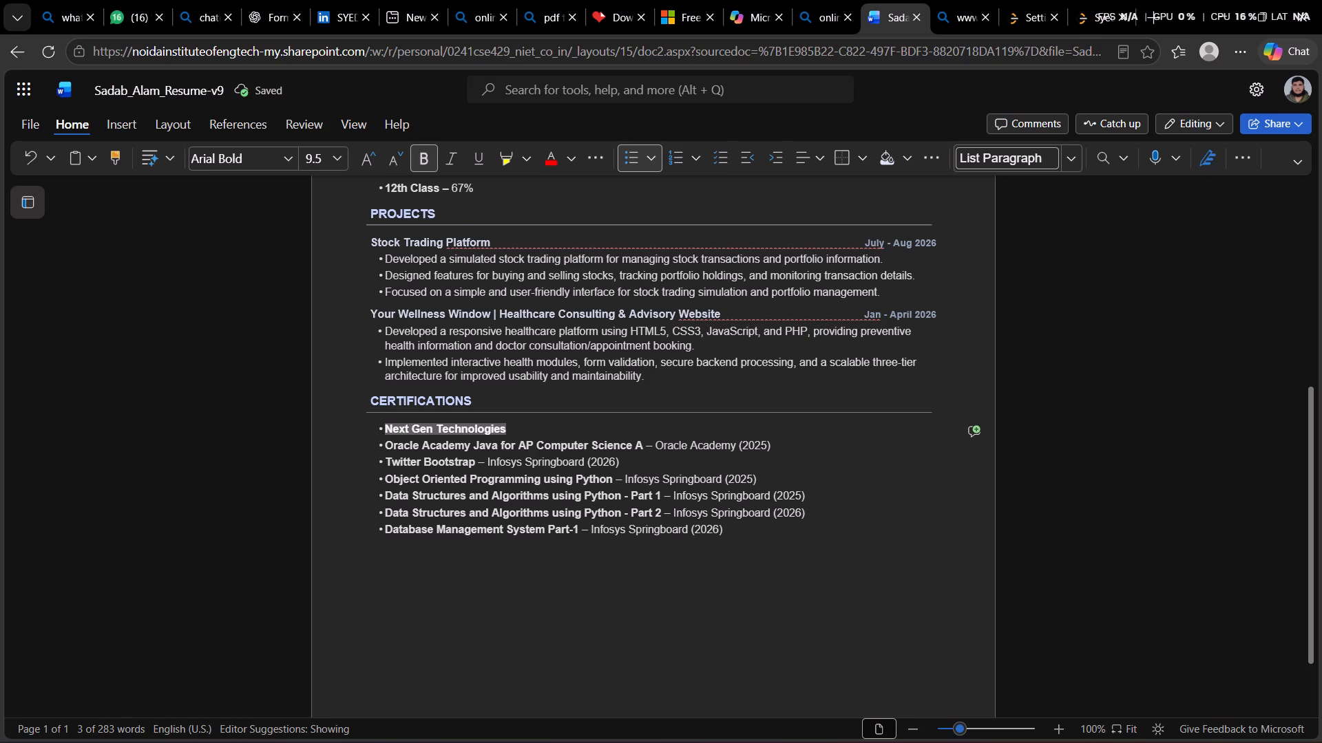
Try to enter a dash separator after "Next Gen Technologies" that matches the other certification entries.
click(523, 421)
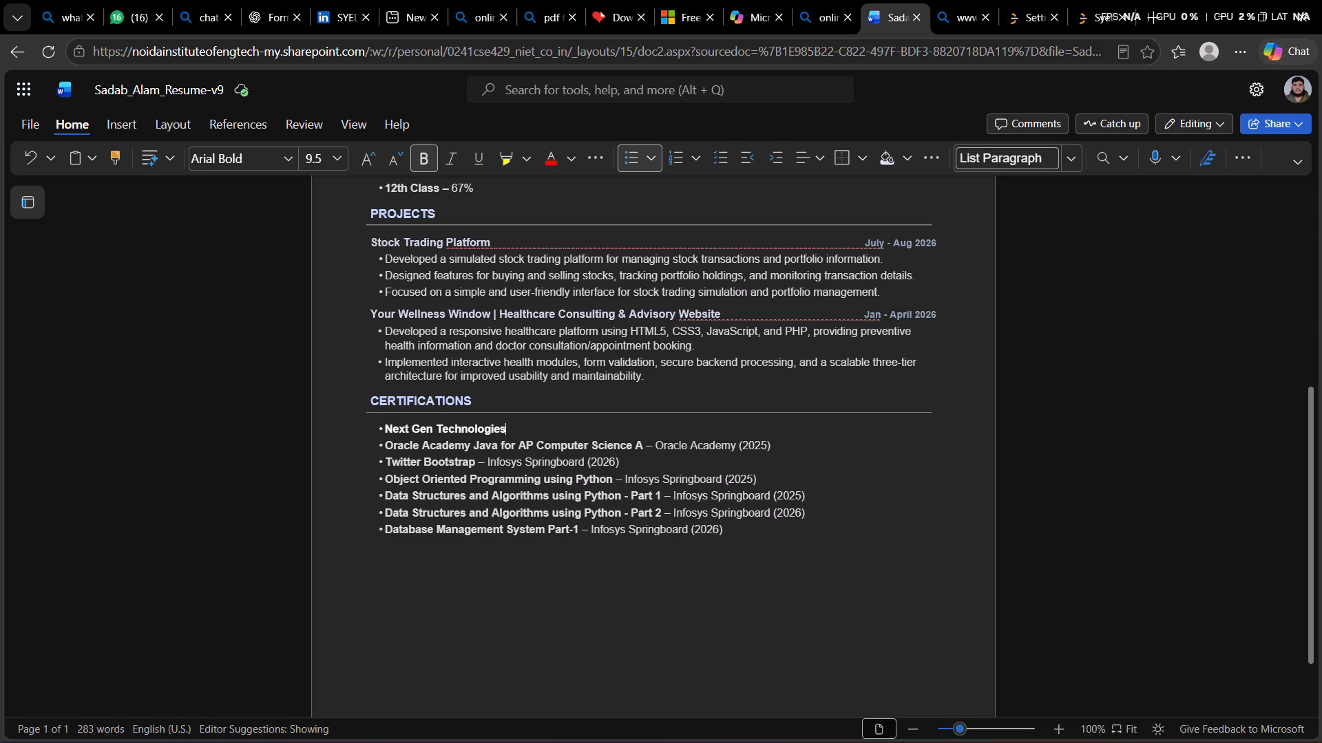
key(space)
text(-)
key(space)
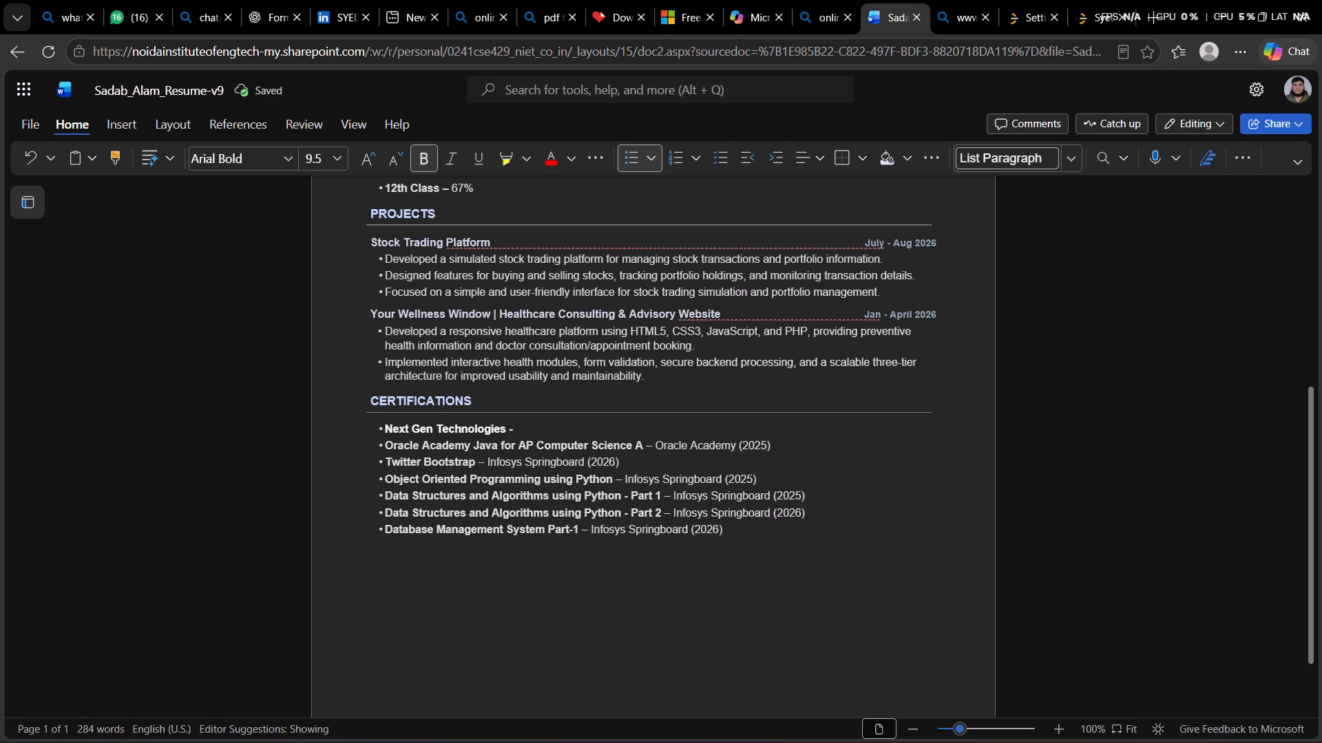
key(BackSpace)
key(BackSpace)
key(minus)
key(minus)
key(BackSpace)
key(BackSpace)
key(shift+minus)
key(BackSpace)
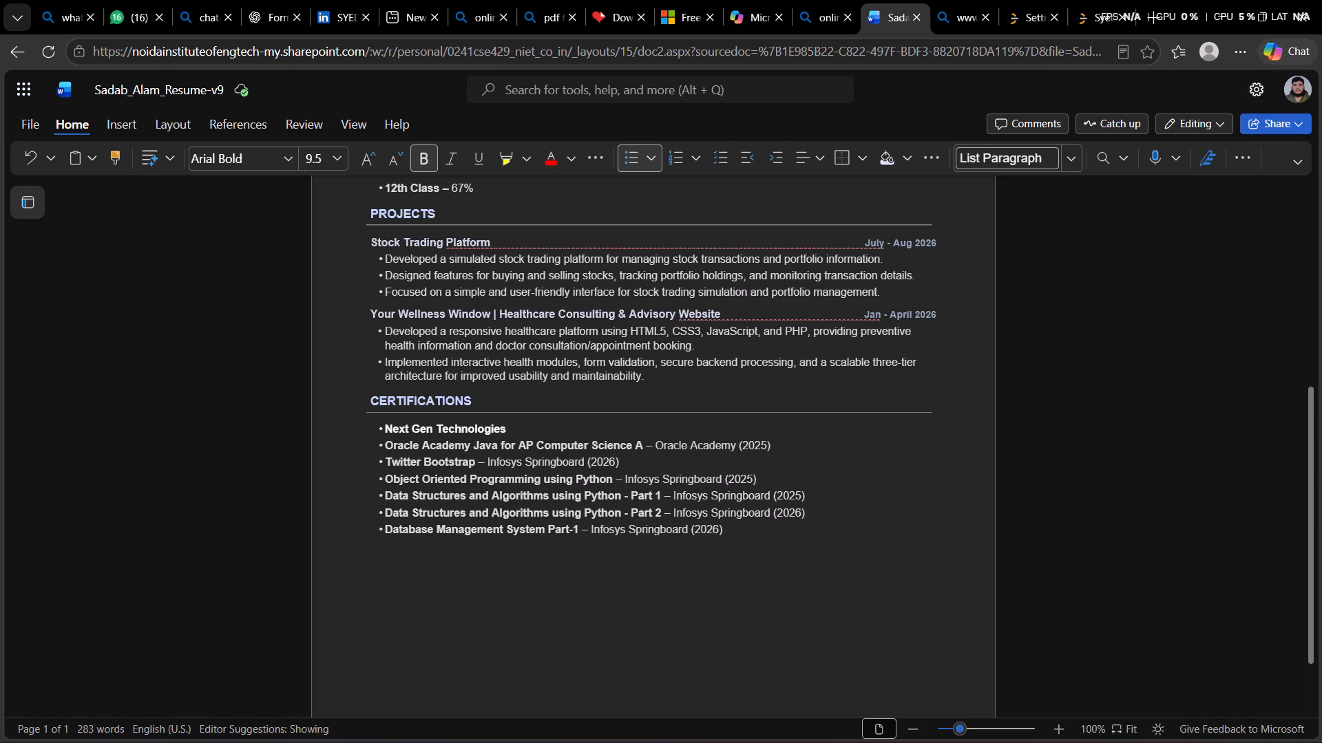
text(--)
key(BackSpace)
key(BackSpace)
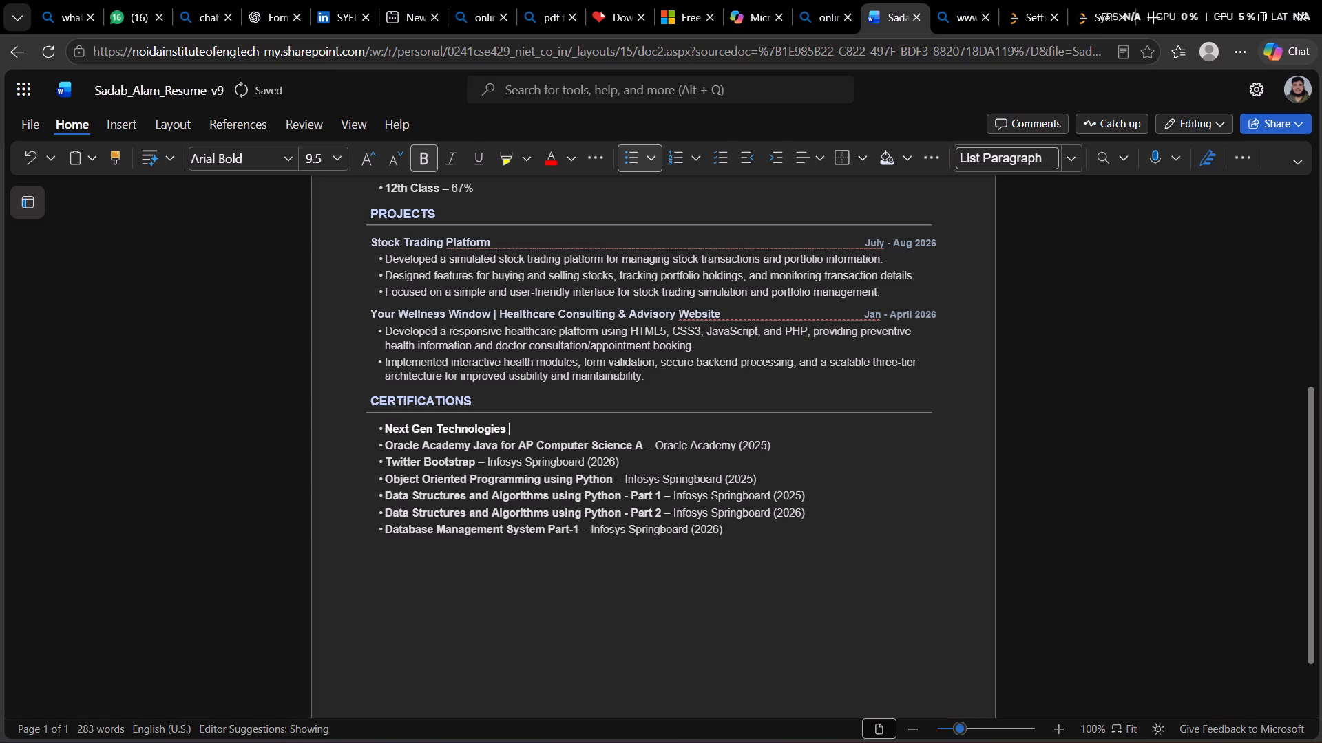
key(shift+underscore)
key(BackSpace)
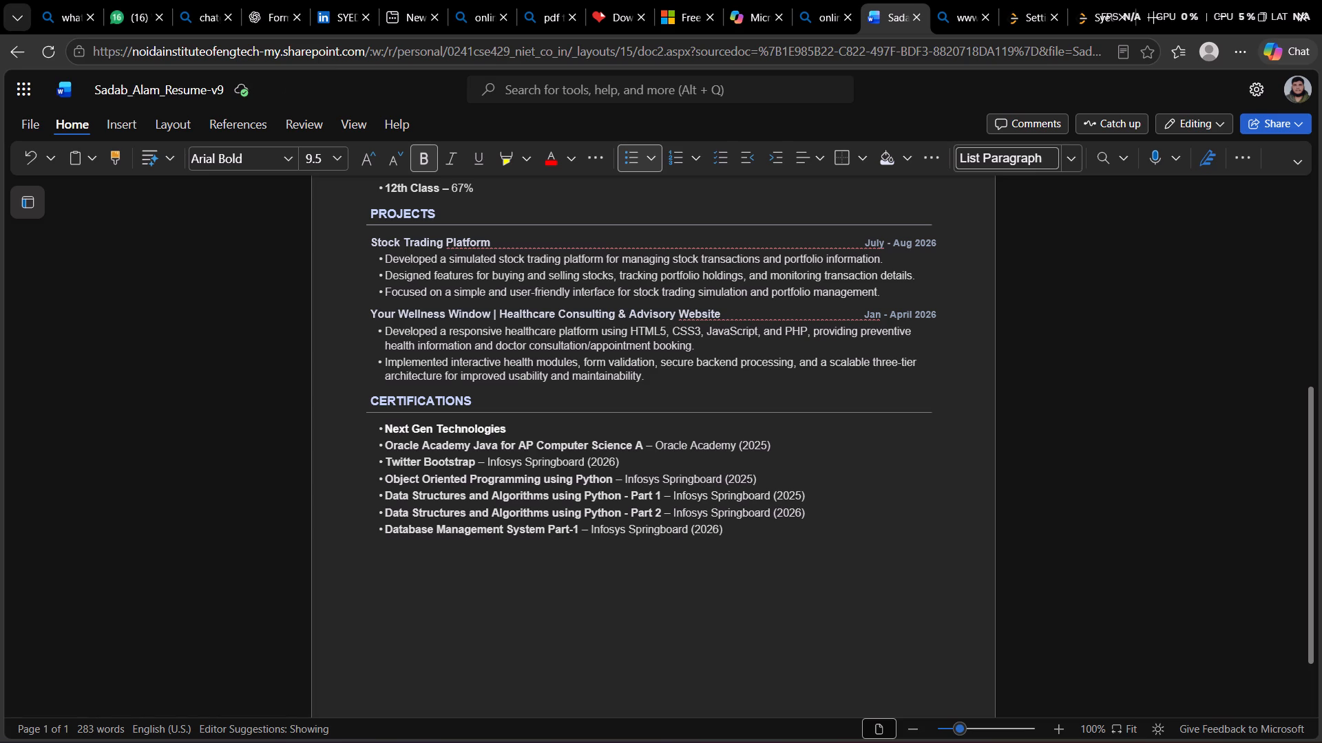
Paste the copied en dash after "Next Gen Technologies" and add the issuer and year "Infosys Springboard (2024)".
key(ctrl+v)
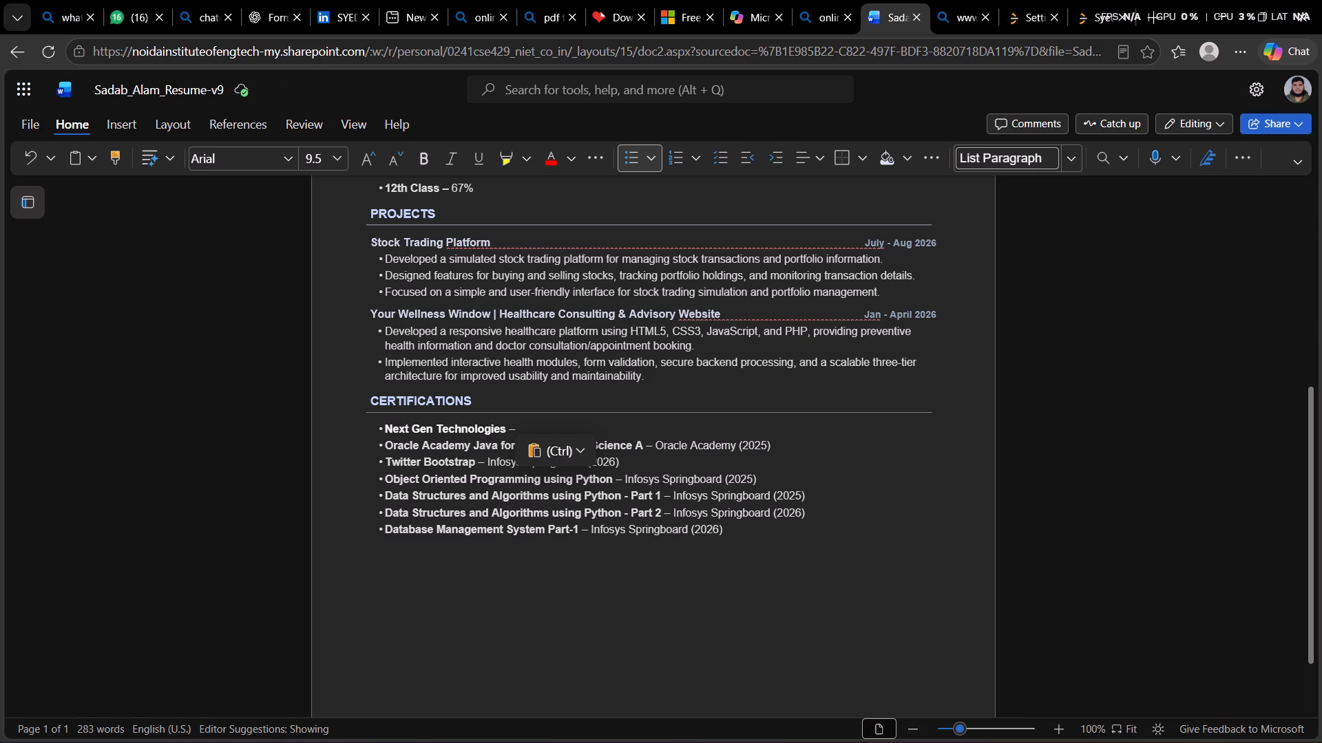
key(space)
text(info)
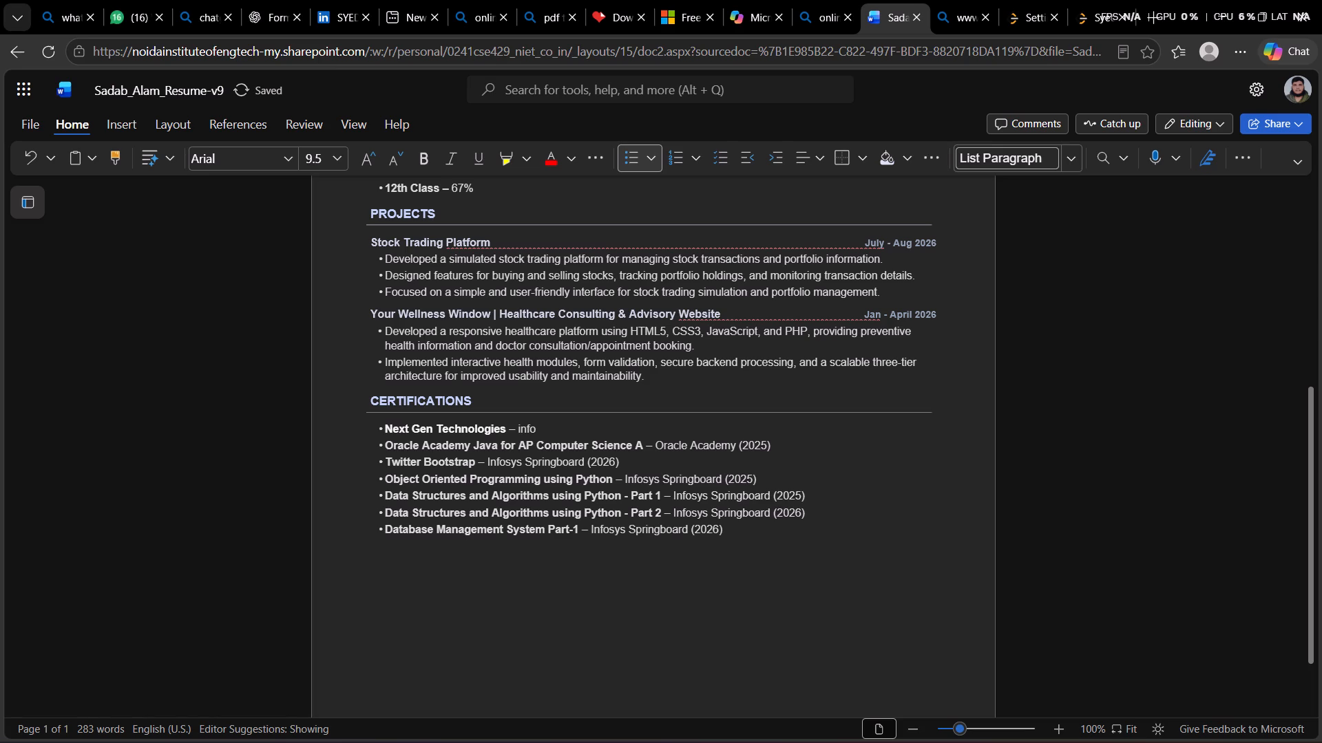
key(BackSpace)
key(BackSpace)
key(BackSpace)
key(BackSpace)
text(Infosys)
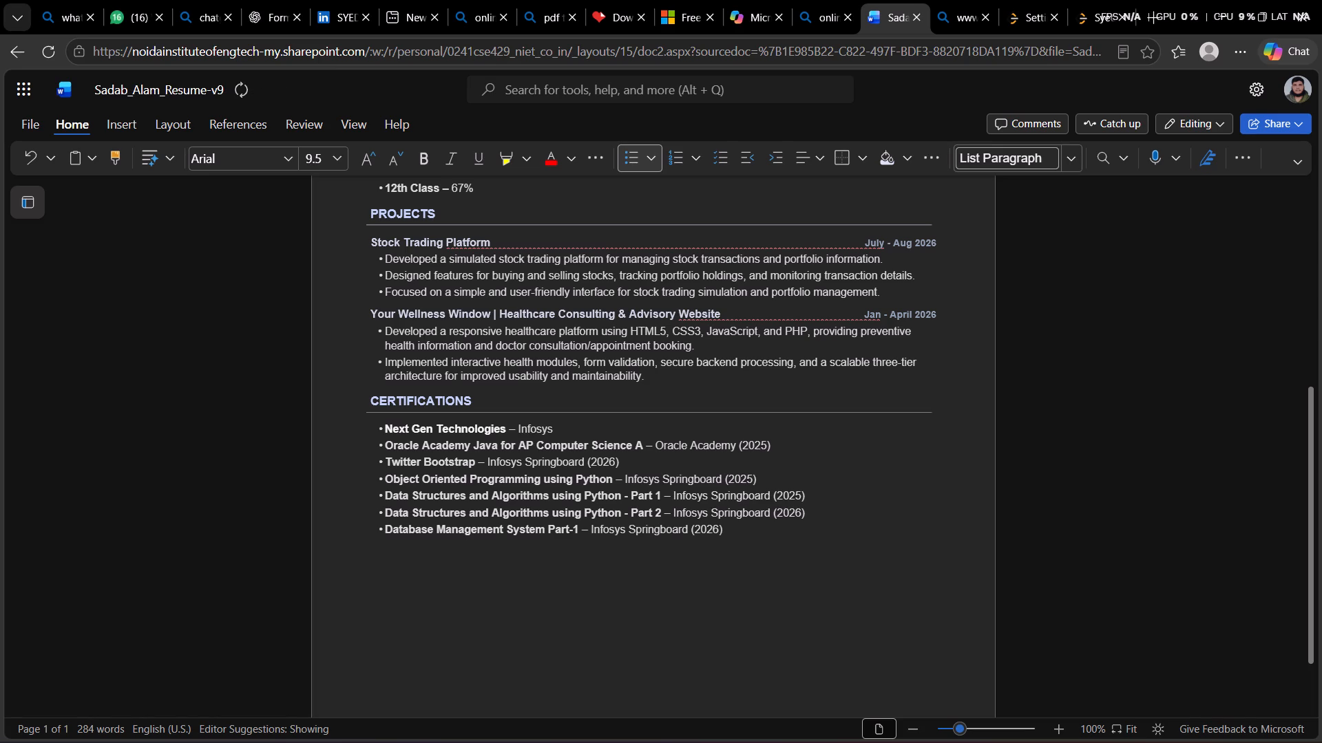
key(space)
text(Sp)
text(ringb)
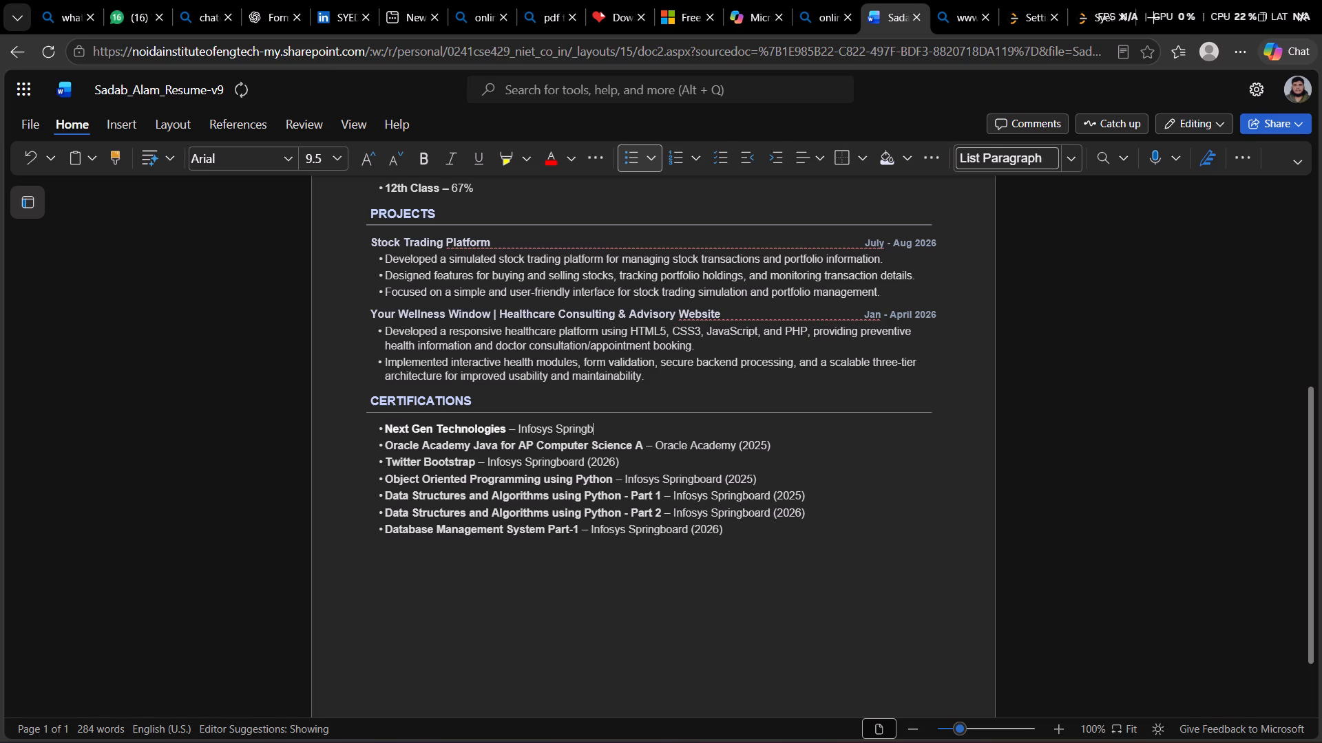
text(oard)
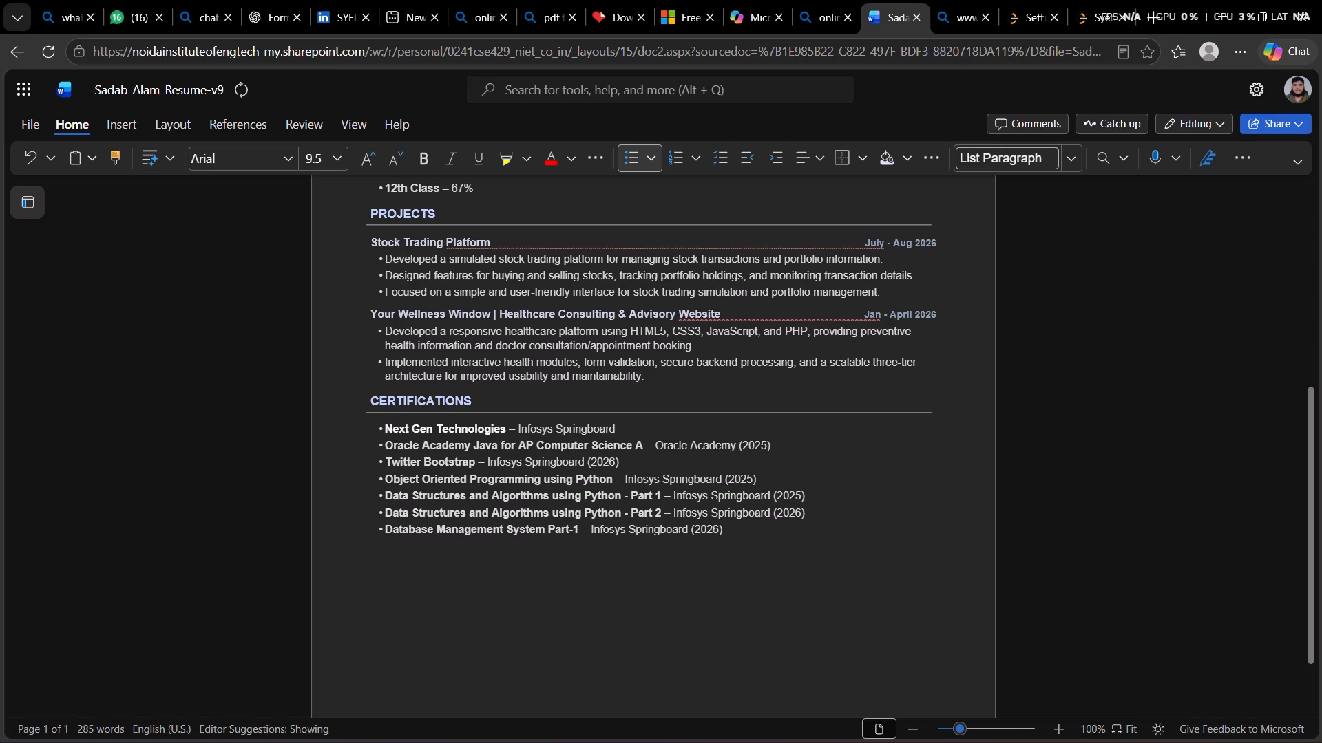
key(space)
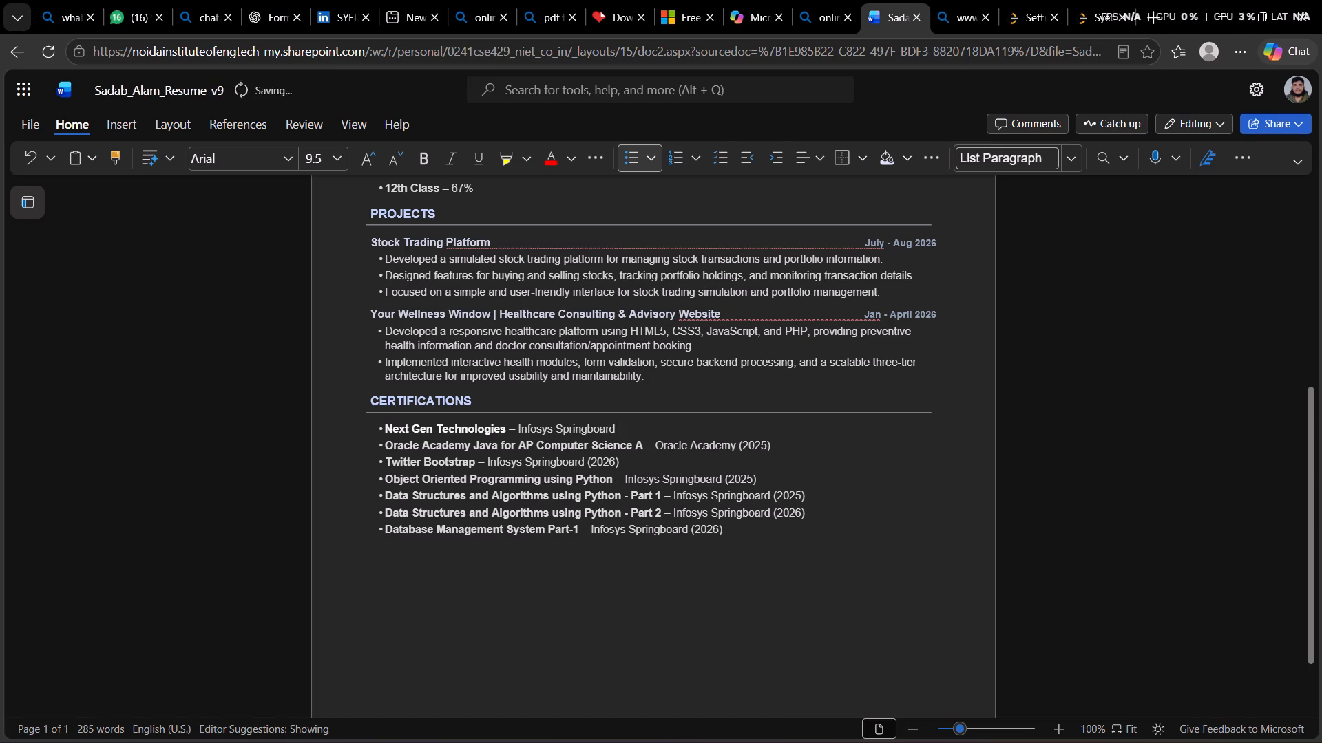
key(shift+parenleft)
text(2024)
key(shift+parenright)
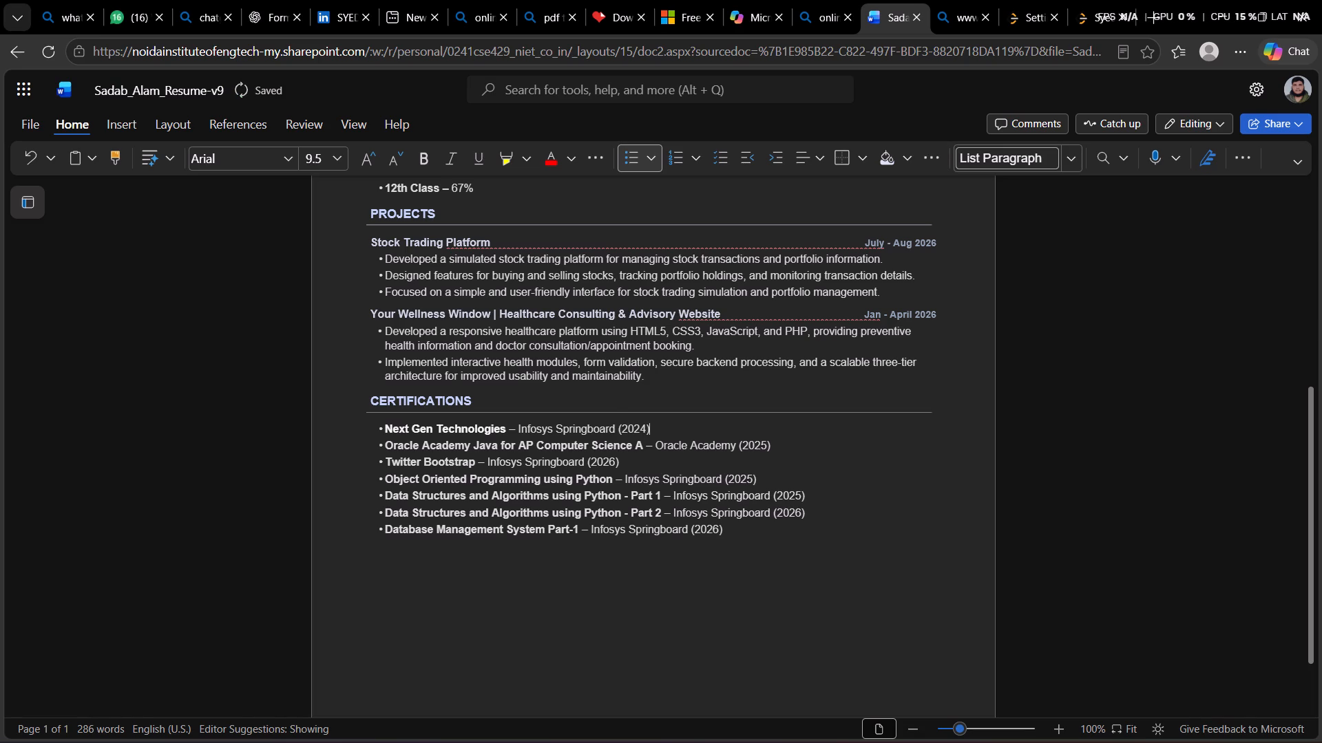
Add a new certification bullet below "Next Gen Technologies" reading "Programming Fundamentals Using Python".
key(Return)
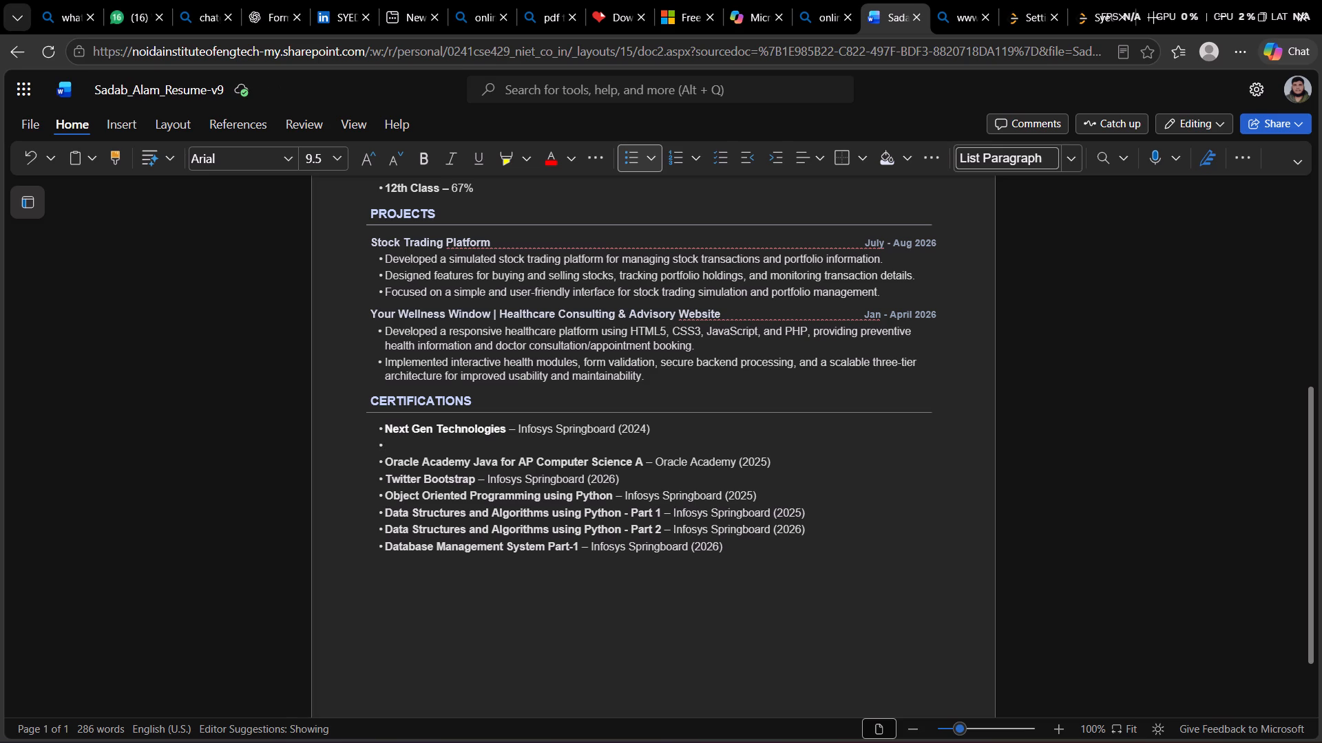
text(Programming)
key(space)
text(Fundamentals)
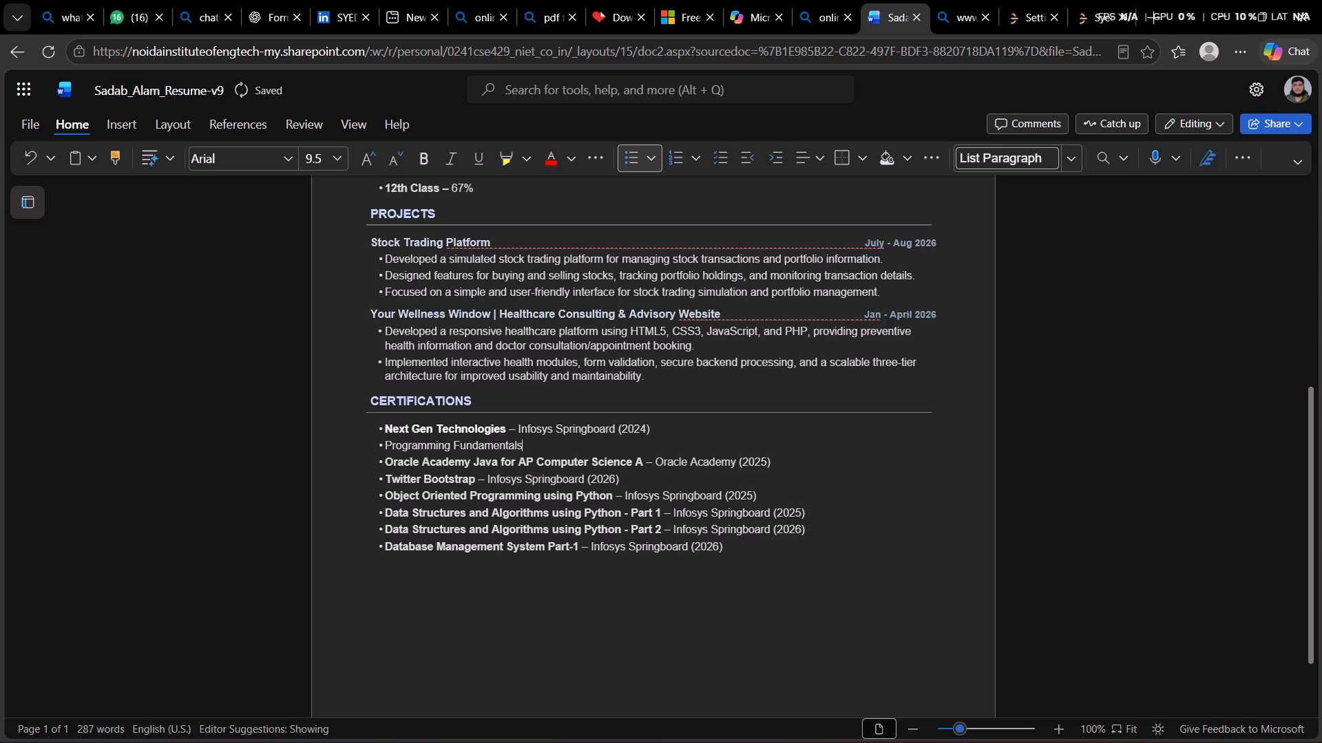
key(space)
text(Using)
key(space)
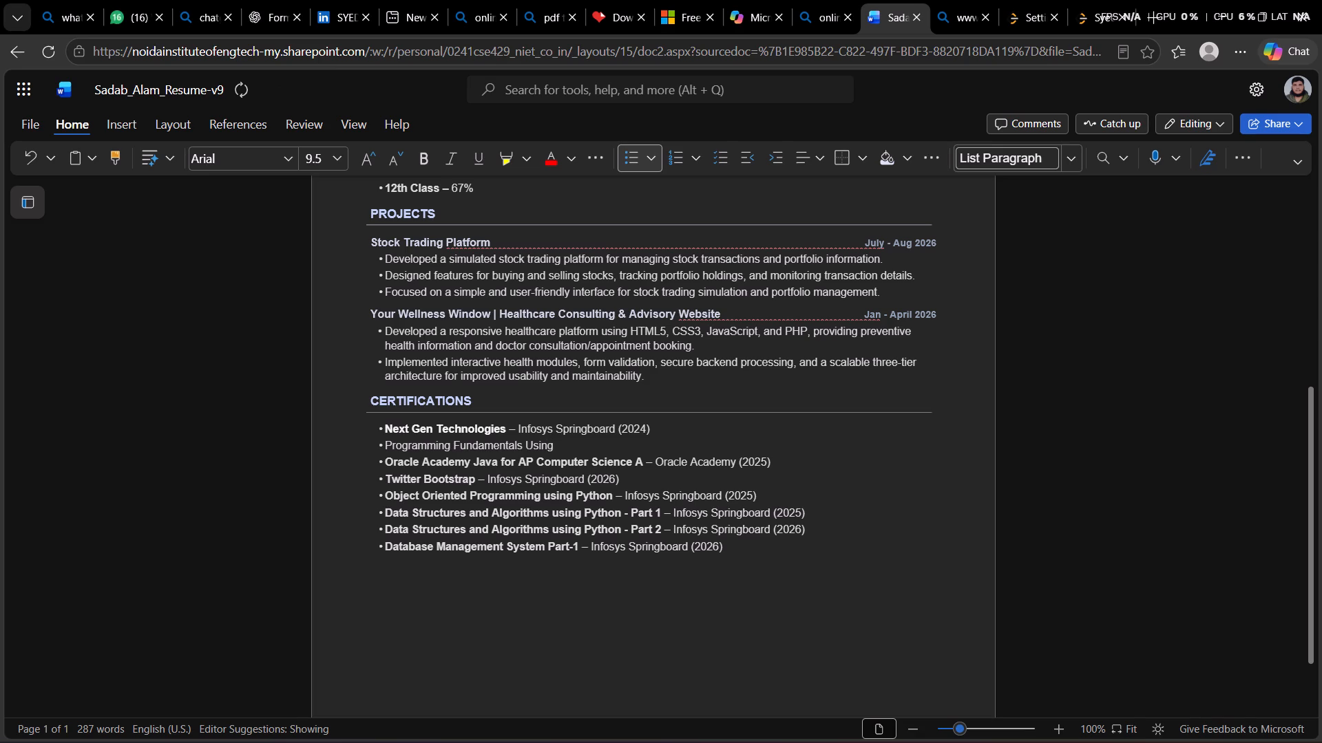
text(Pythom)
key(BackSpace)
key(n)
Make the "Programming Fundamentals Using Python" certification title bold.
drag(602, 438, 382, 439)
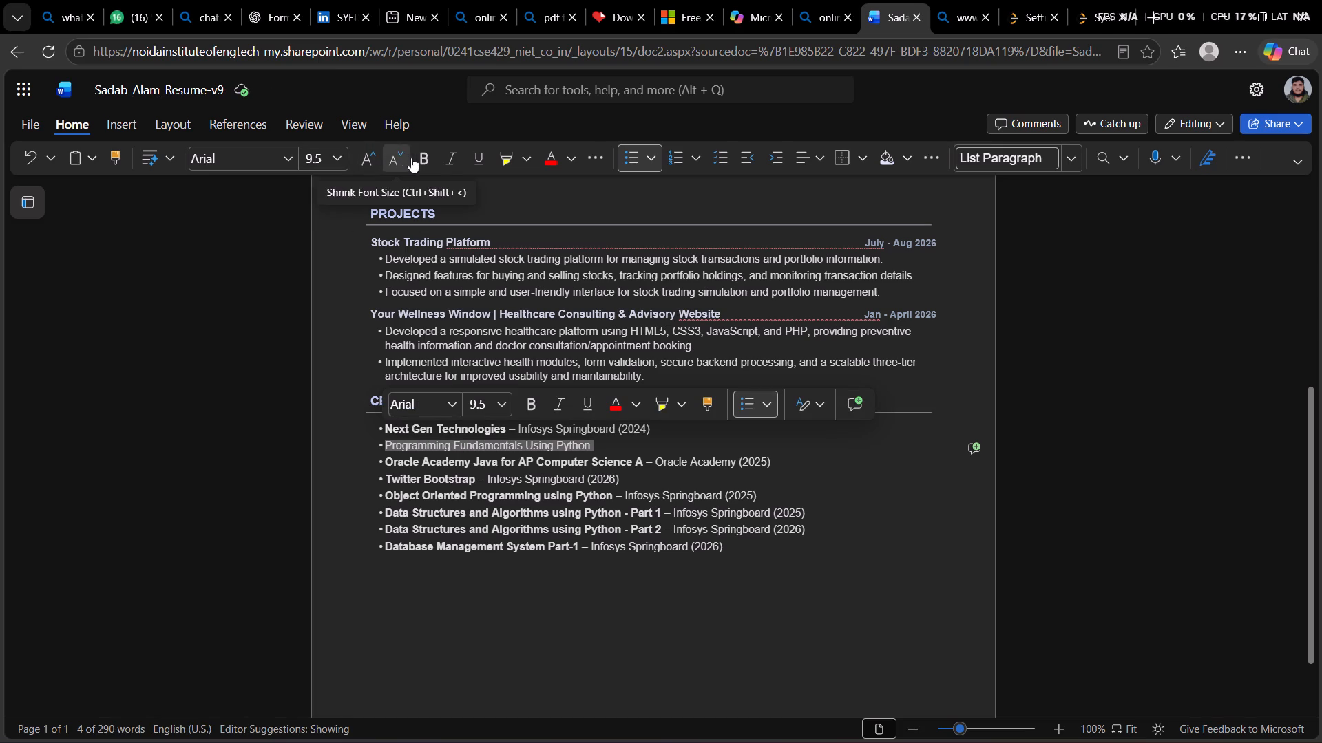
click(423, 158)
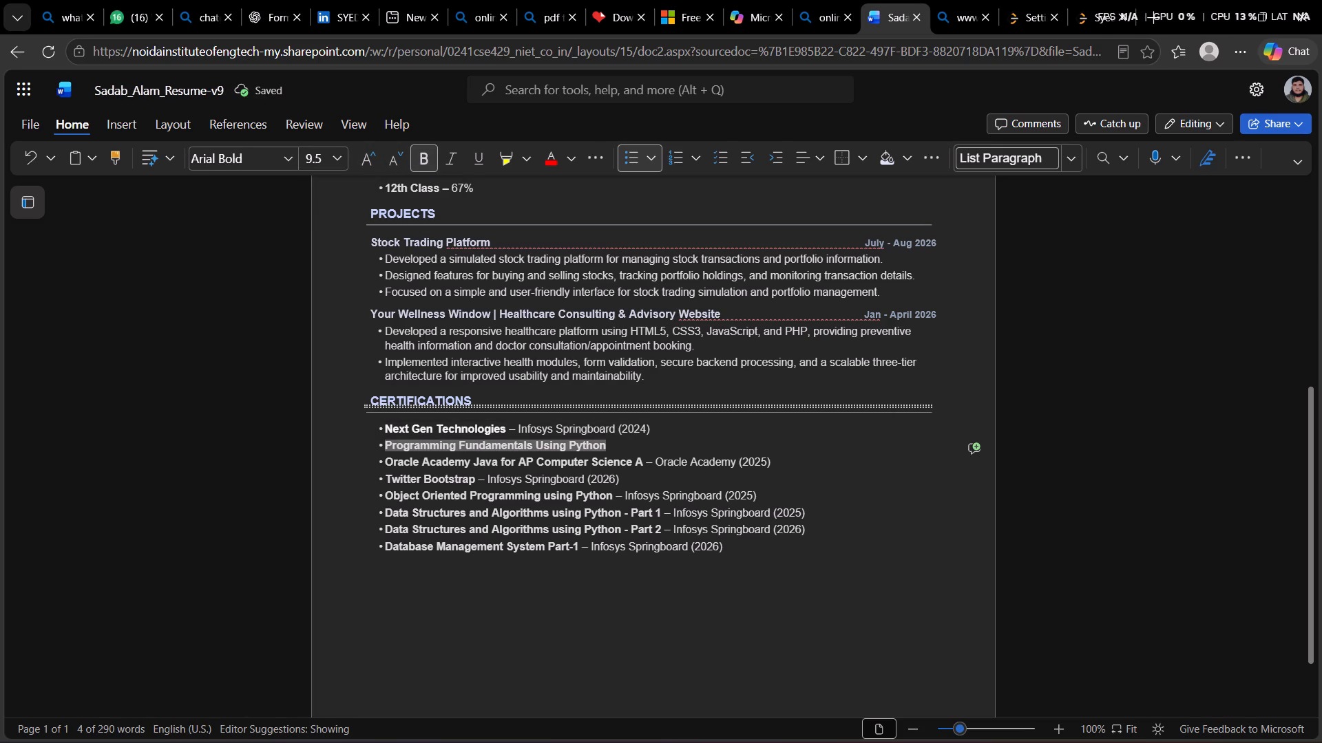
Paste the copied en dash after "Programming Fundamentals Using Python" and add the issuer and year "Infosys Springboard (2024)".
click(616, 441)
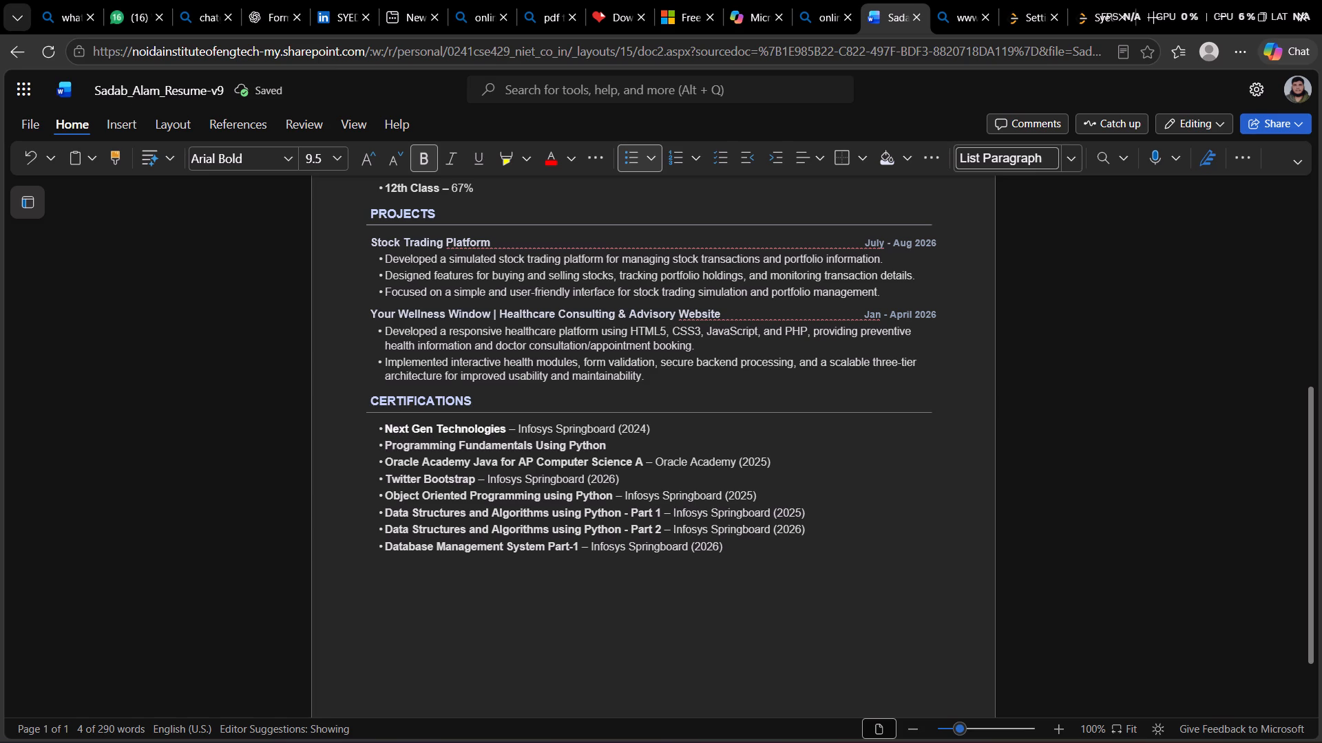
key(space)
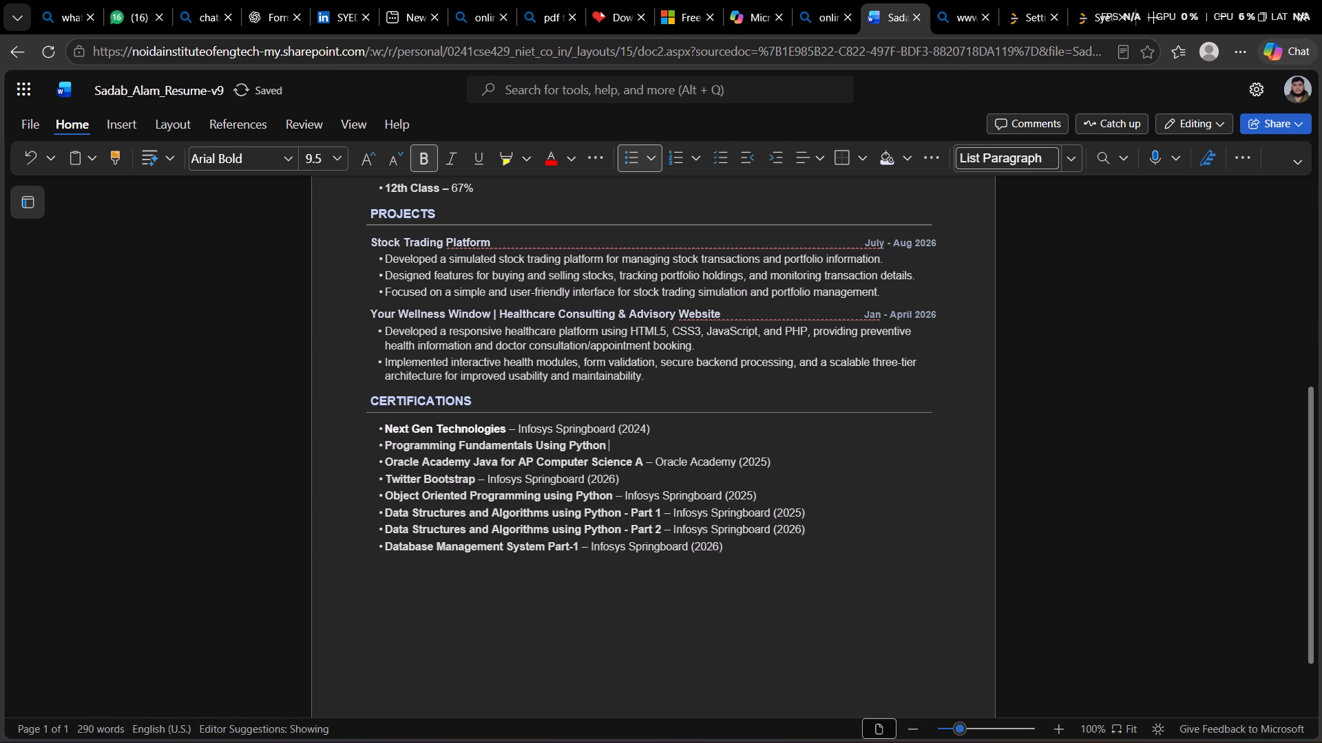
key(ctrl+v)
key(space)
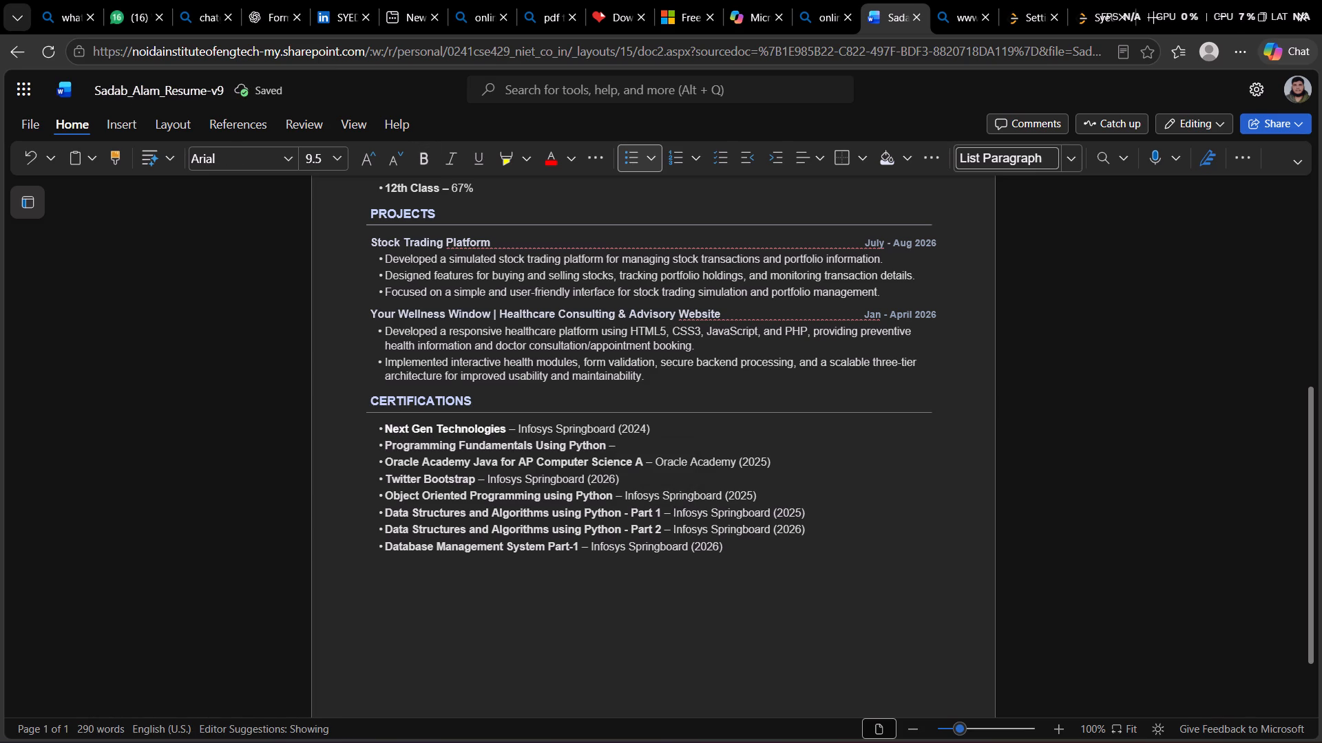
text(Info)
text(sys)
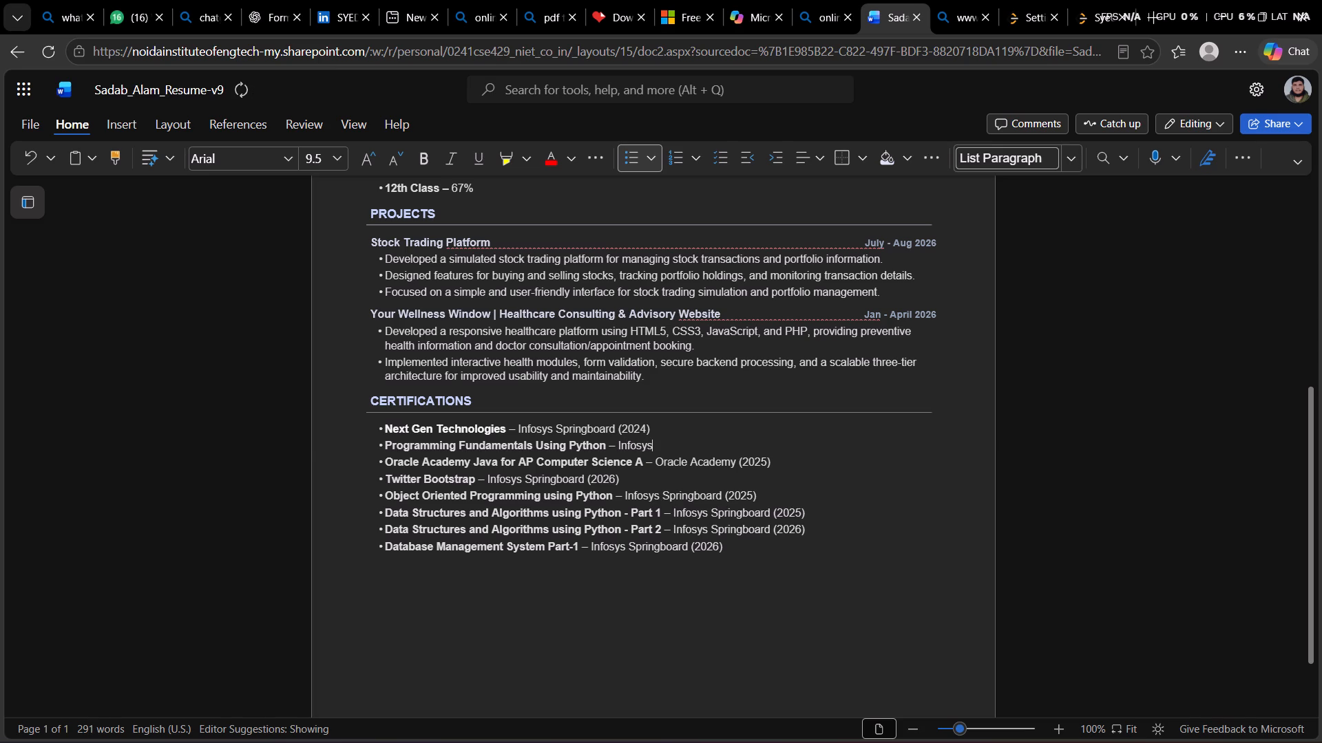
key(space)
text(Sp)
text(ringb)
key(o)
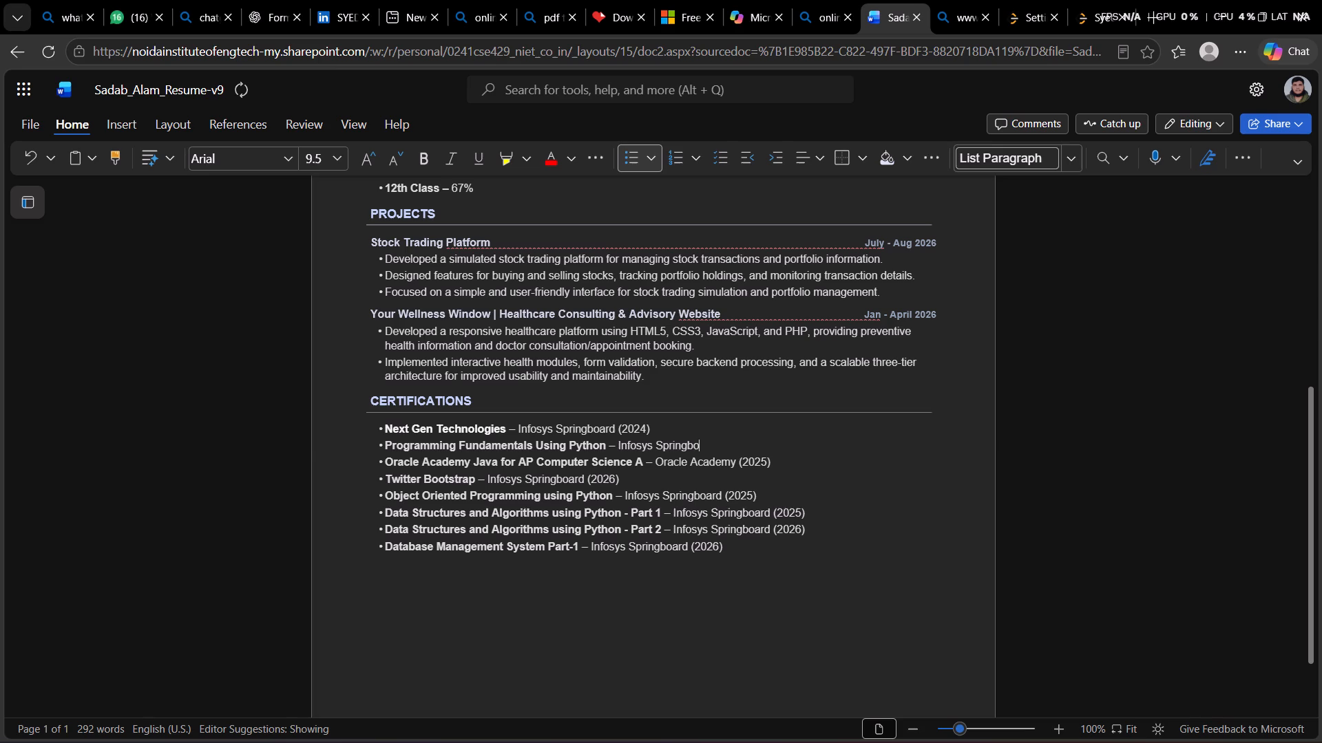
text(ard)
key(space)
key(shift+parenleft)
text(2024)
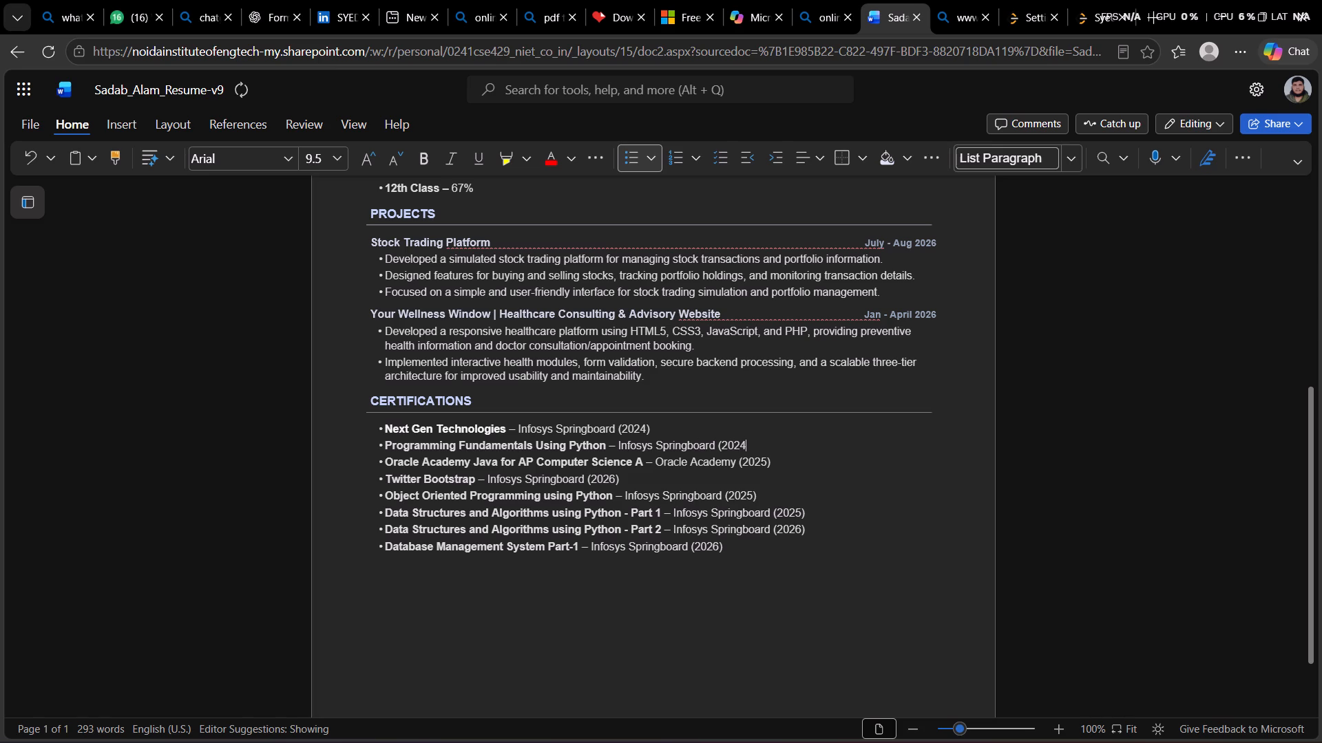
key(shift+parenright)
Add a new certification bullet below "Programming Fundamentals Using Python" reading "Microsoft Office 2016".
click(736, 557)
click(753, 450)
key(Return)
key(Return)
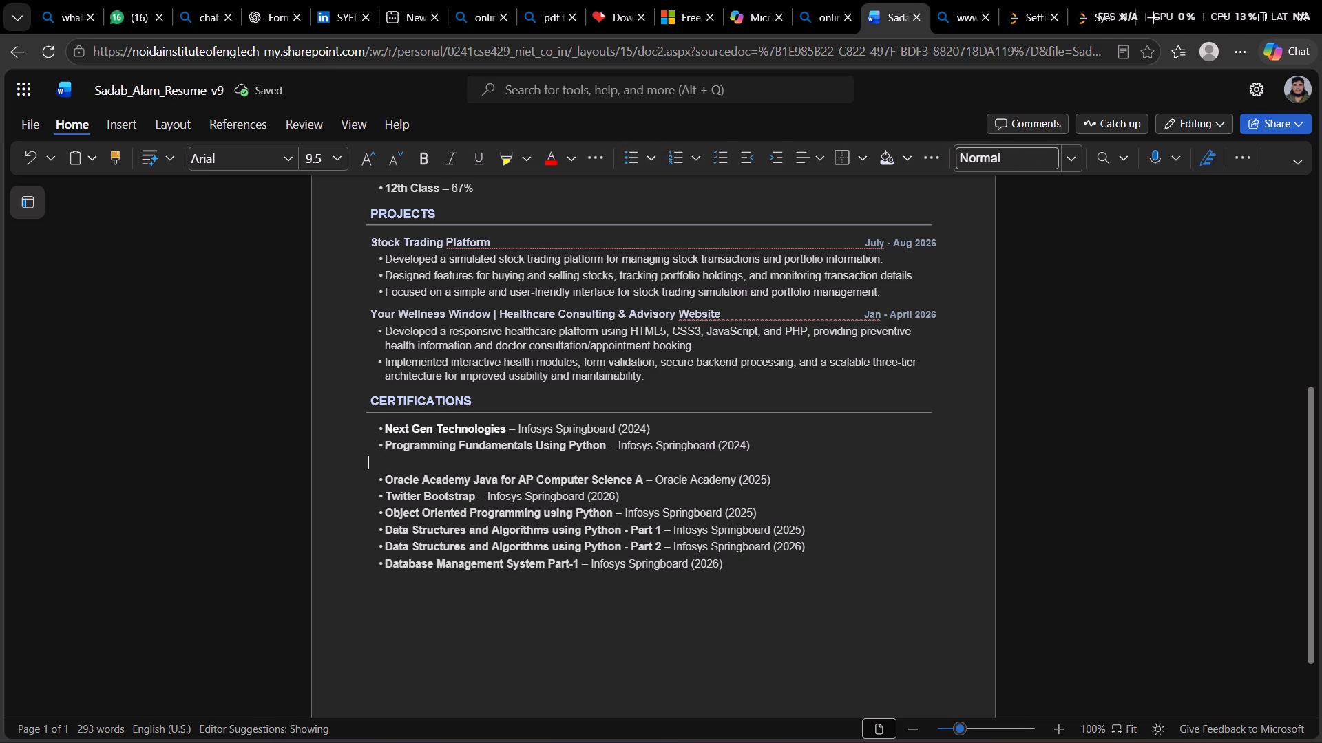
key(ctrl+z)
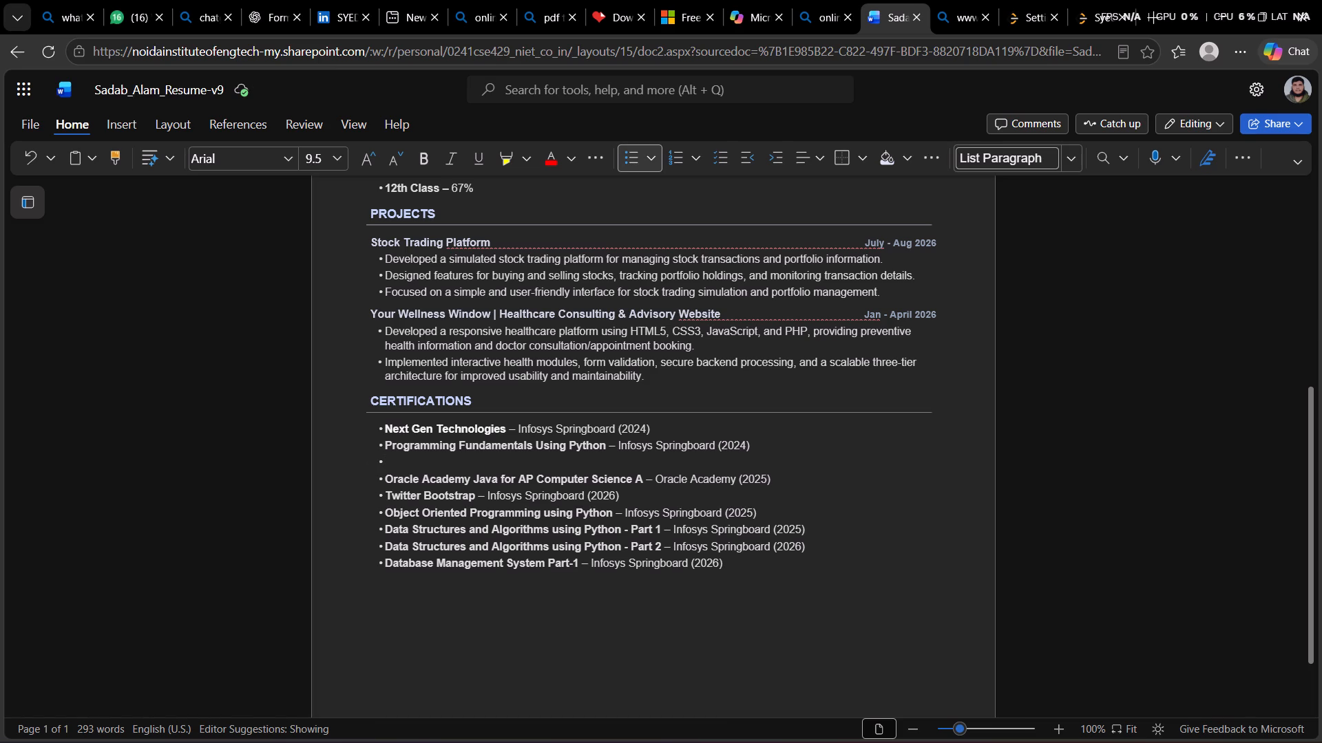
text(Micr)
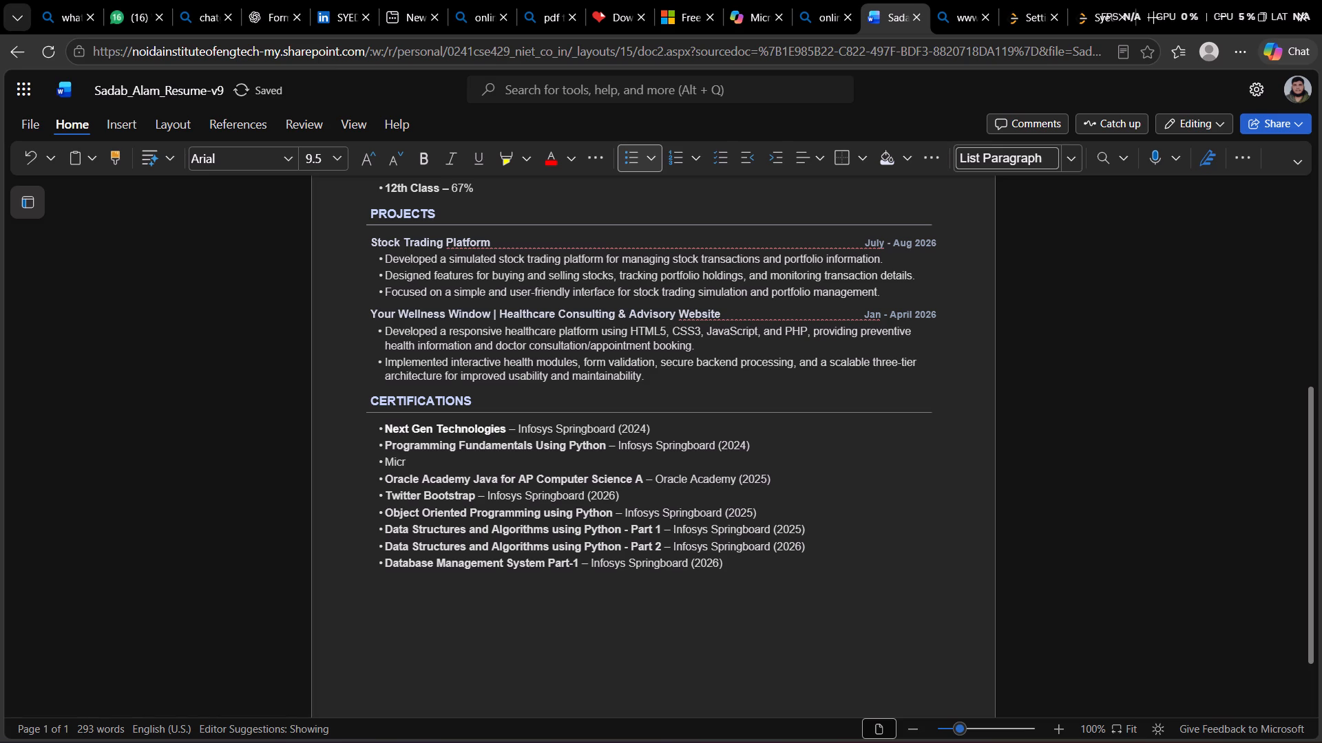
key(o)
text(soft Office)
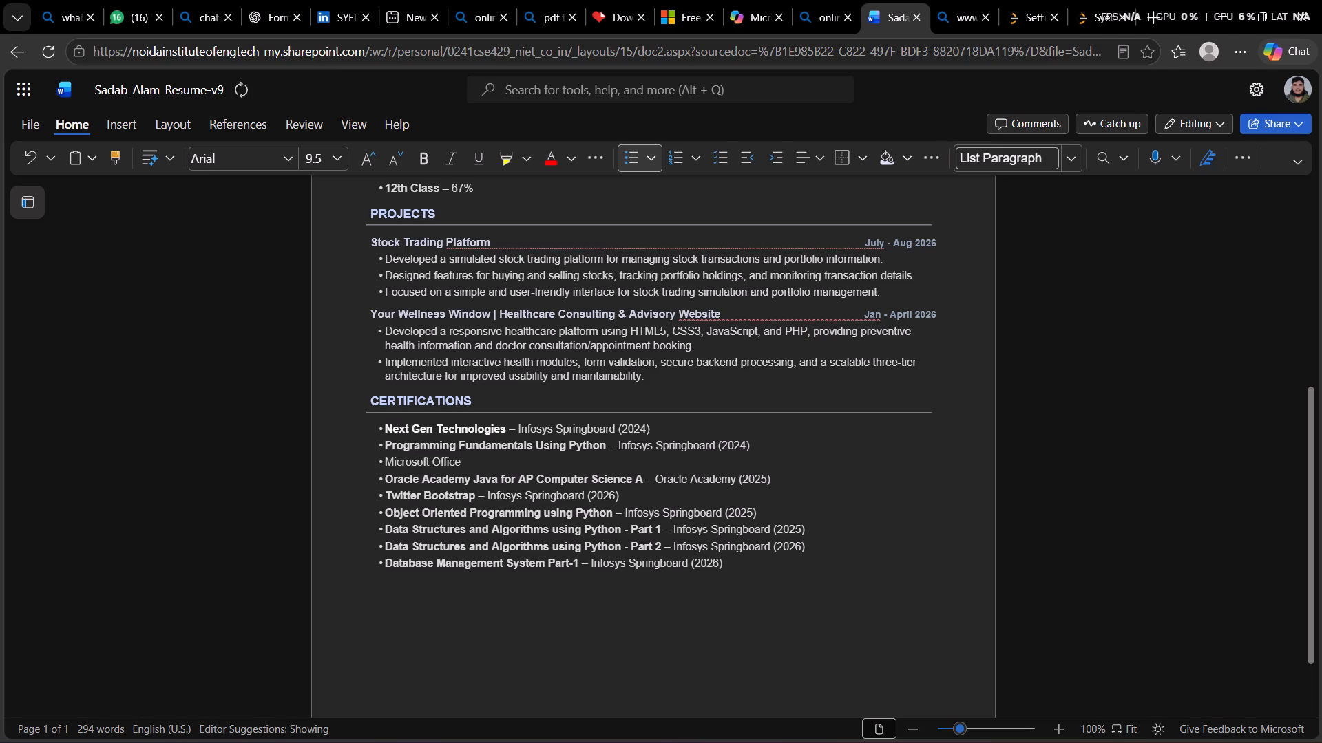
key(space)
text(201)
key(6)
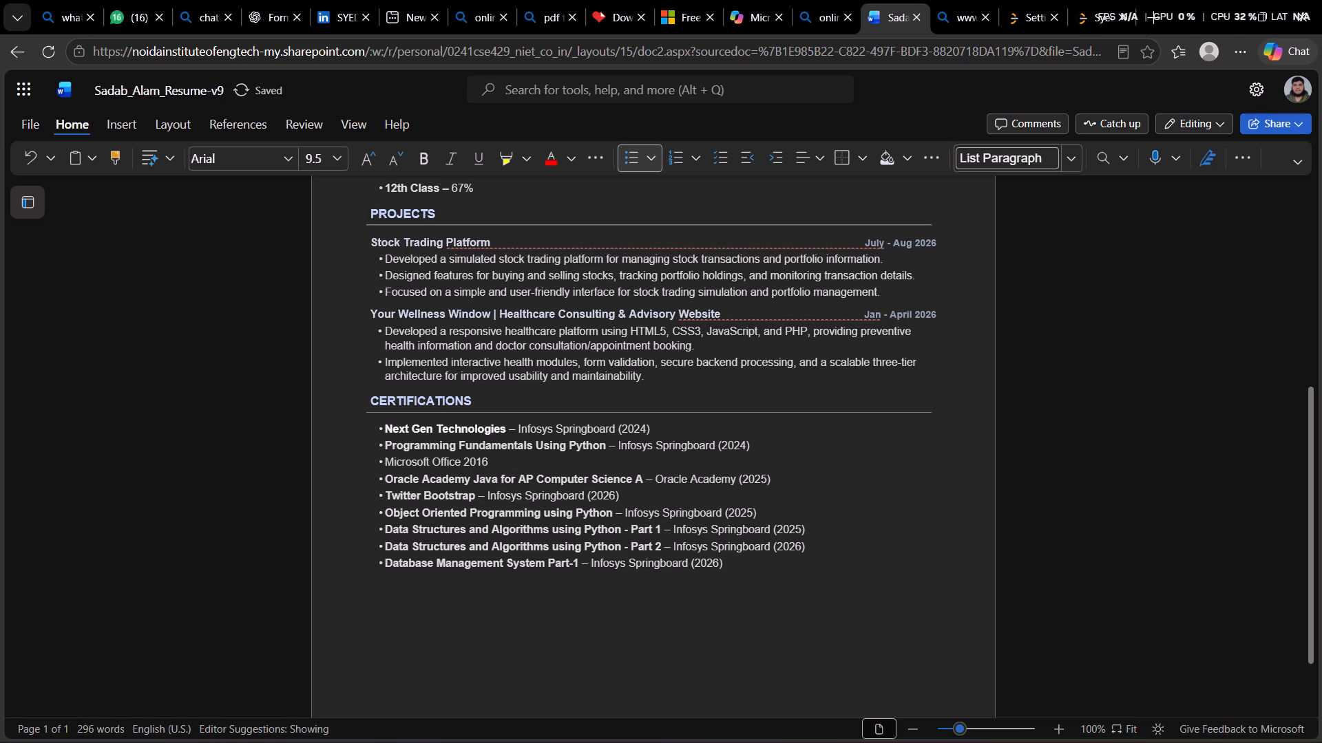
Make the "Microsoft Office 2016" certification title bold.
drag(506, 467, 394, 467)
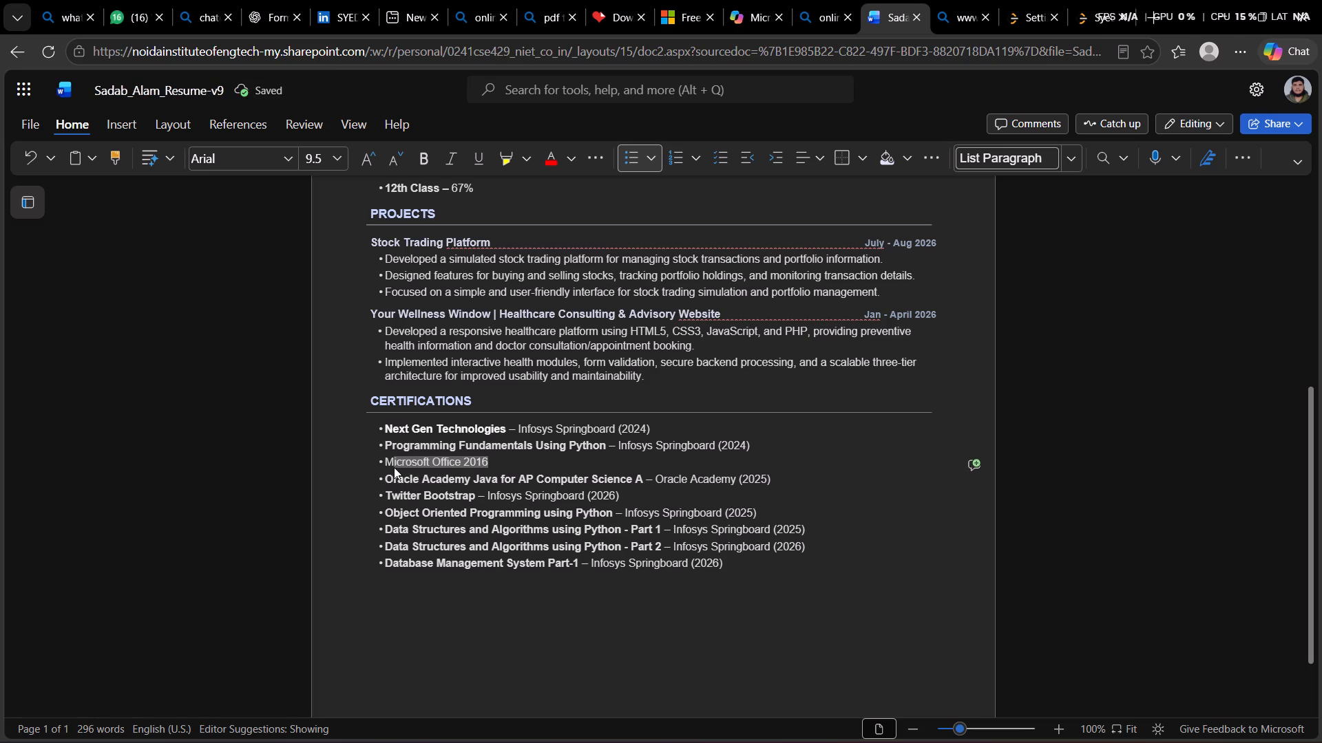
drag(394, 467, 385, 465)
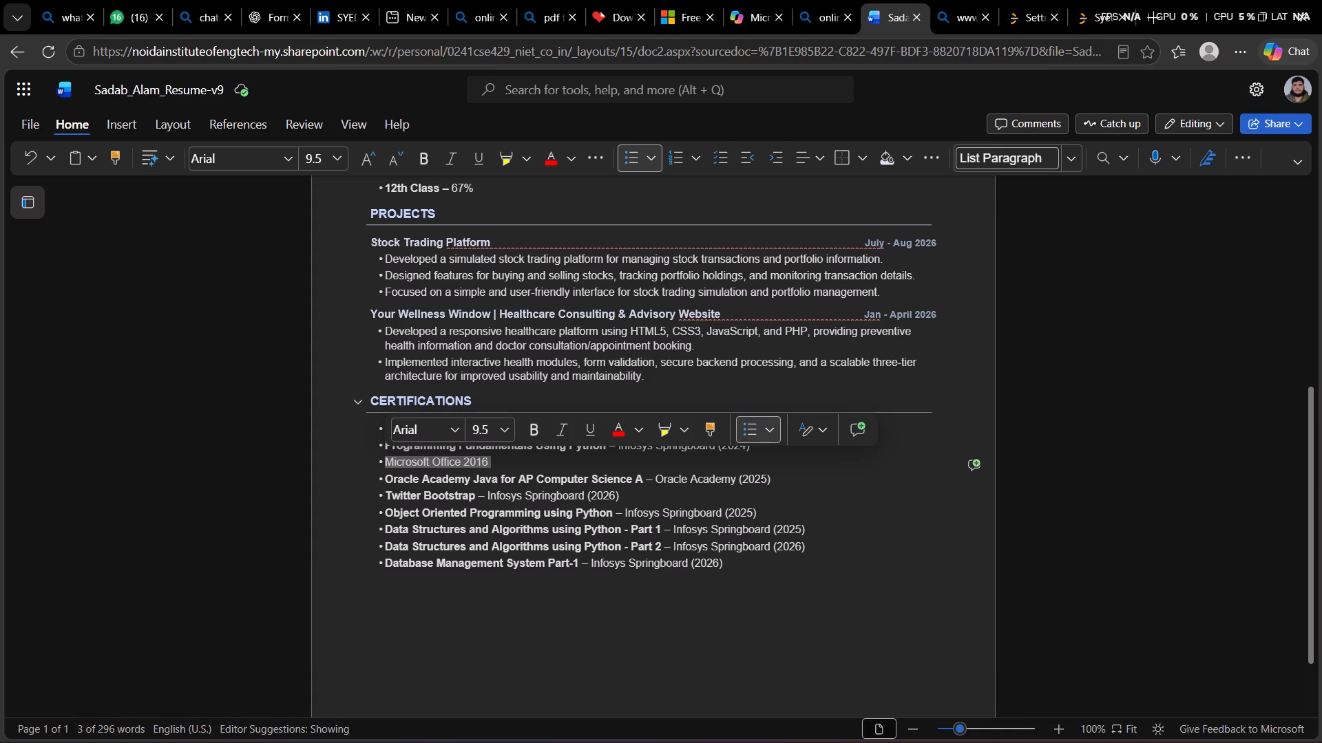
click(434, 152)
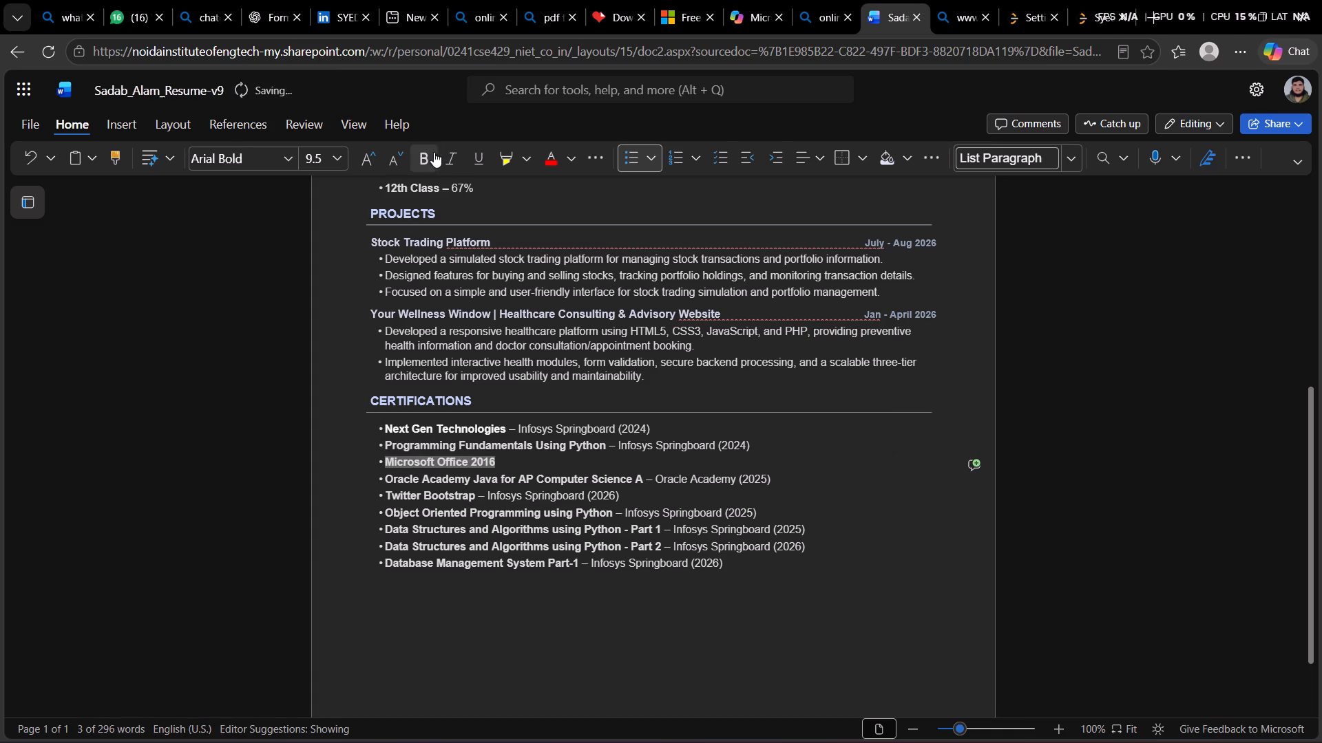
Paste the copied en dash after "Microsoft Office 2016" and add the issuer and year "Infosys Springboard (2024)".
click(504, 464)
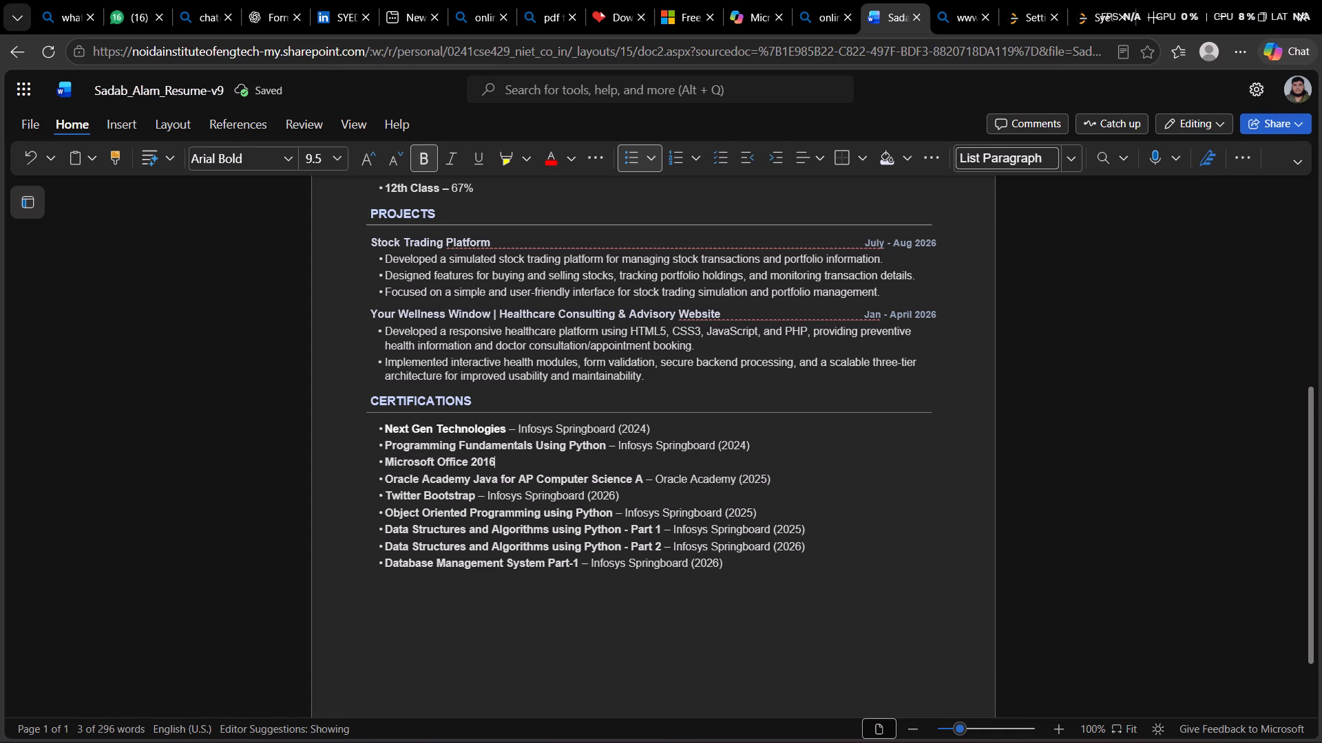
key(space)
key(ctrl+v)
key(space)
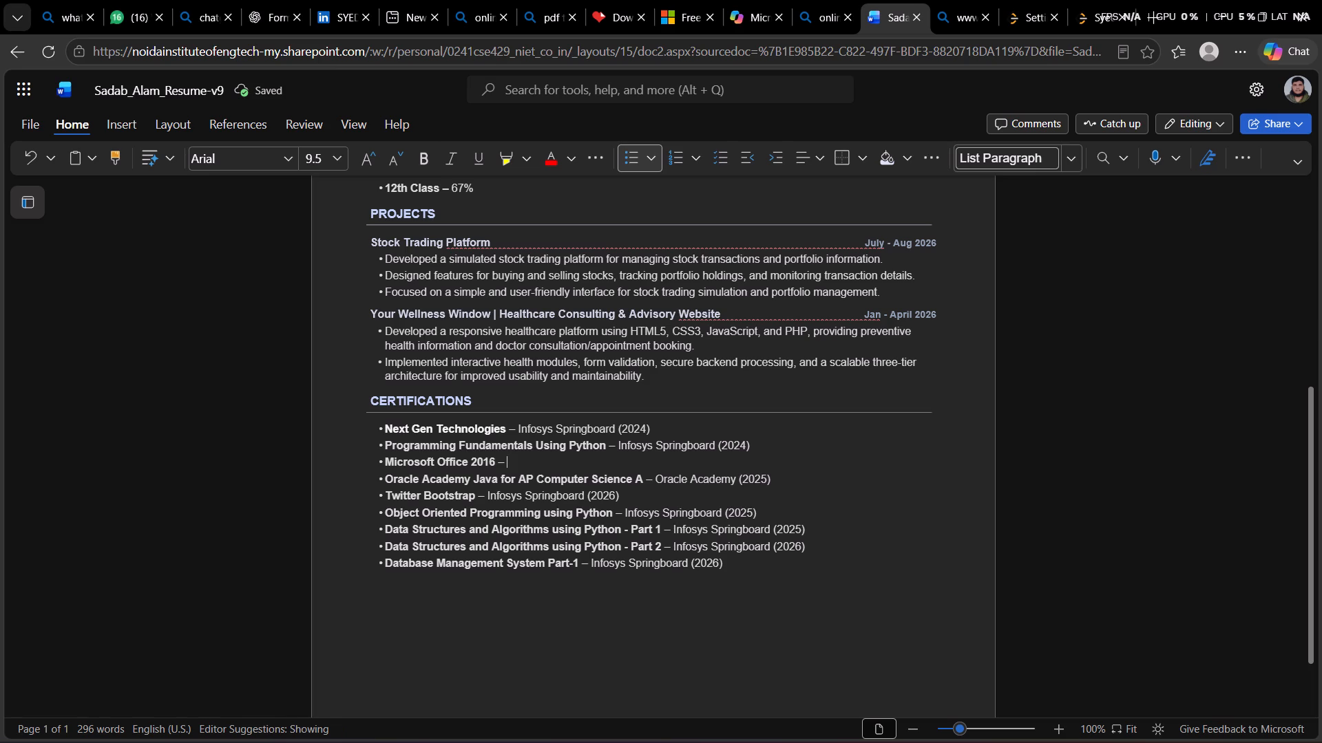
text(Infosys Springbo)
text(ard)
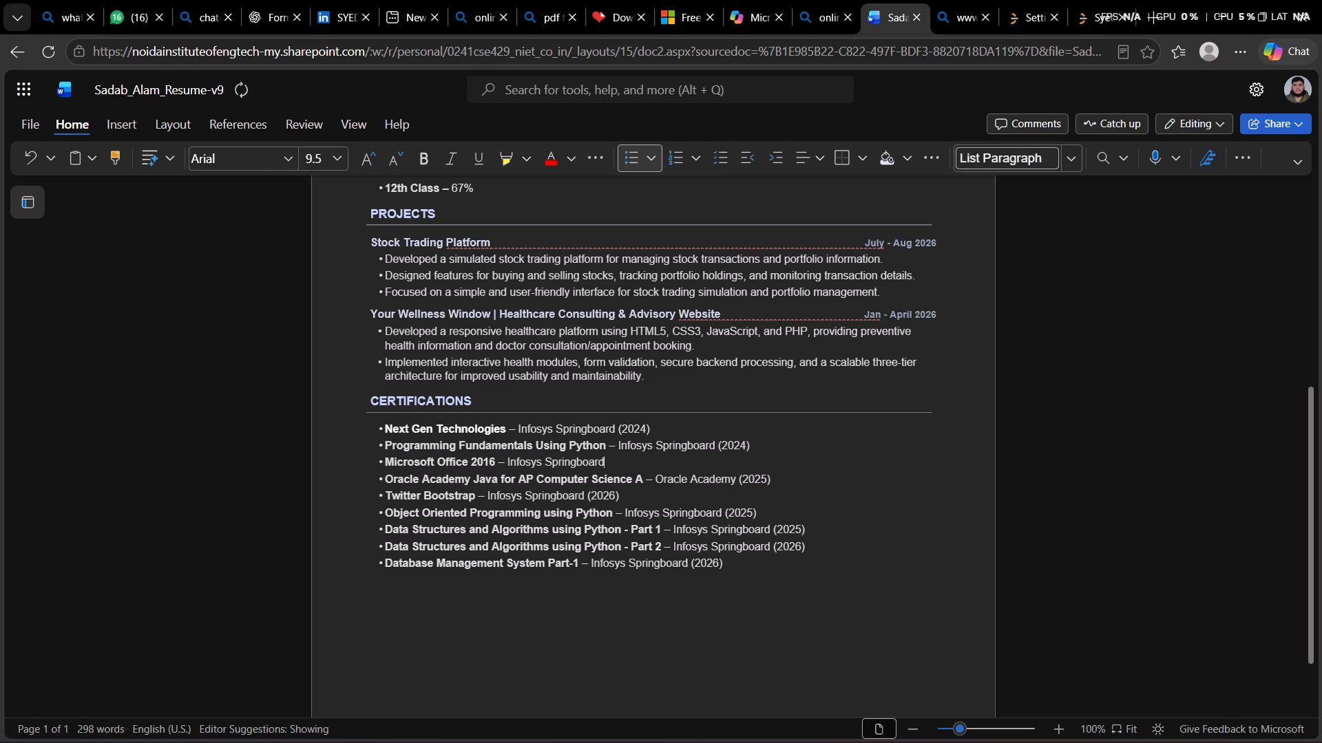
key(space)
key(shift+parenleft)
text(202)
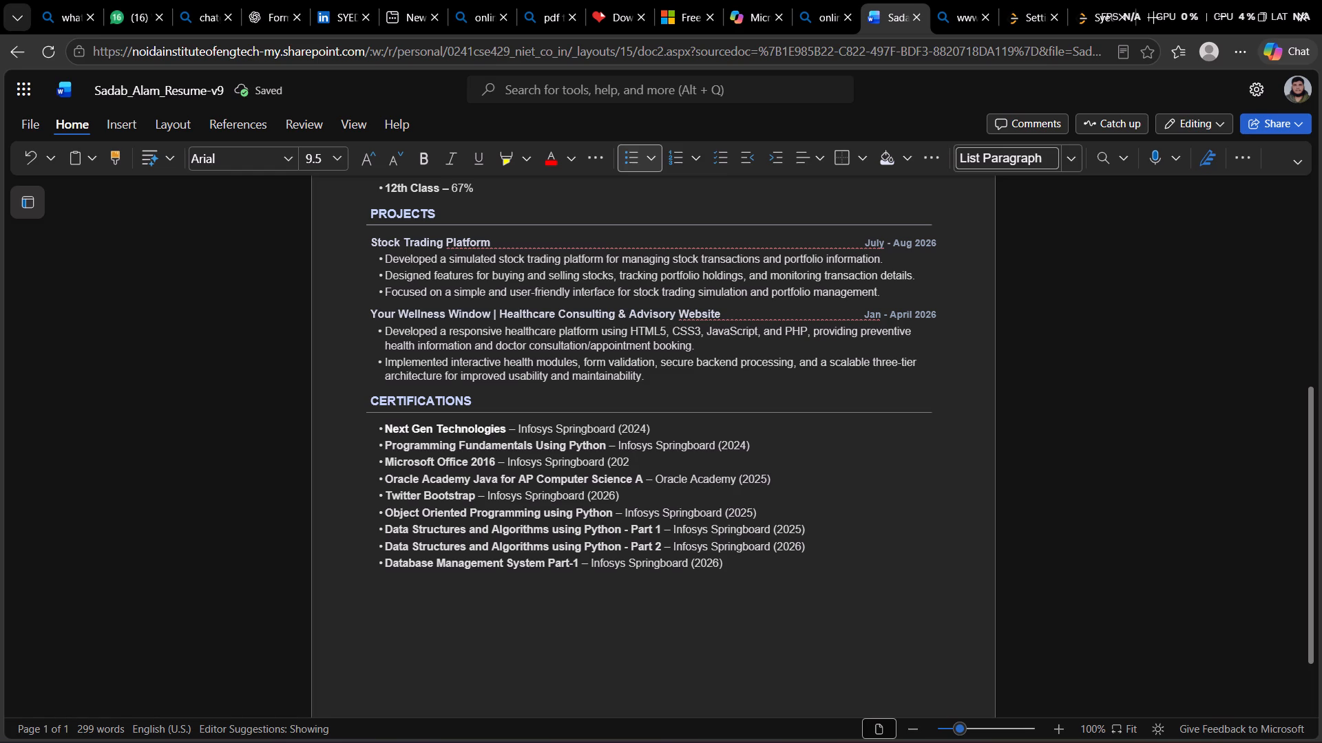
key(4)
key(shift+parenright)
Add a new certification bullet below "Microsoft Office 2016" reading "Programming in C".
key(Return)
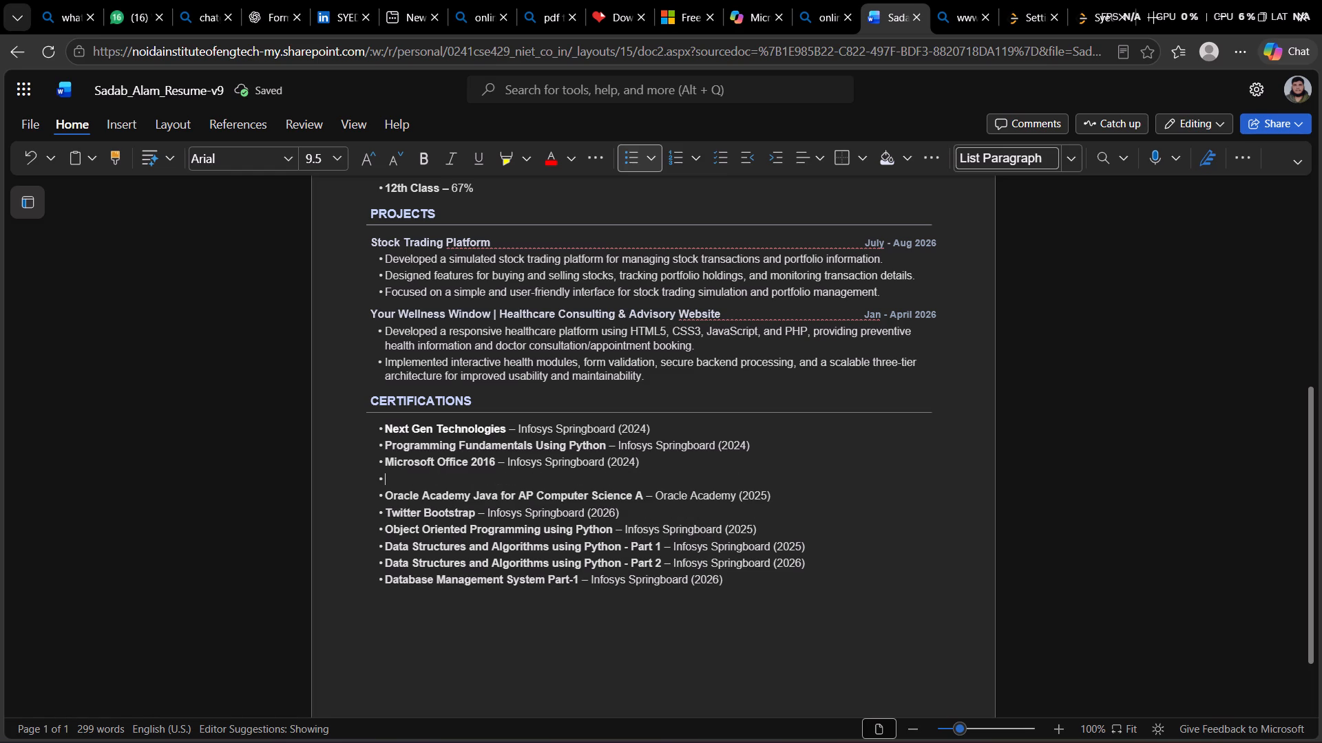
text(Programming)
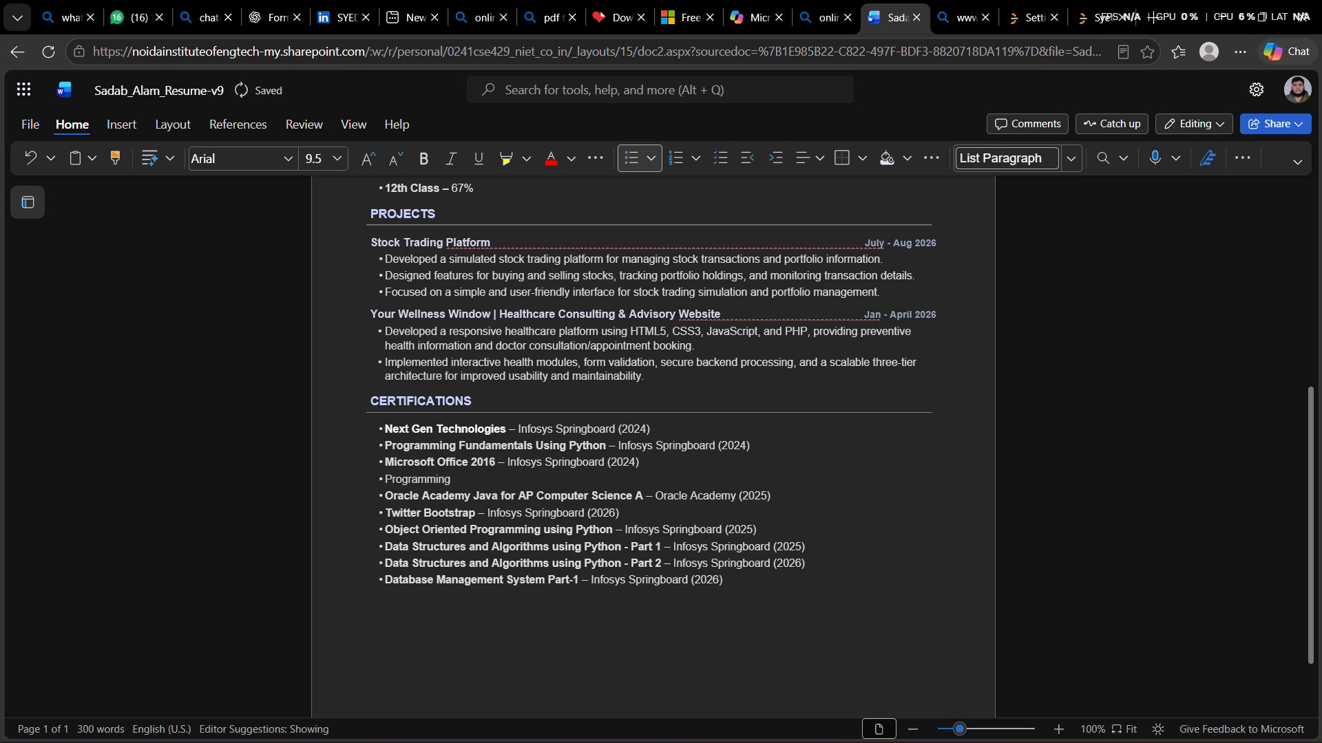
key(space)
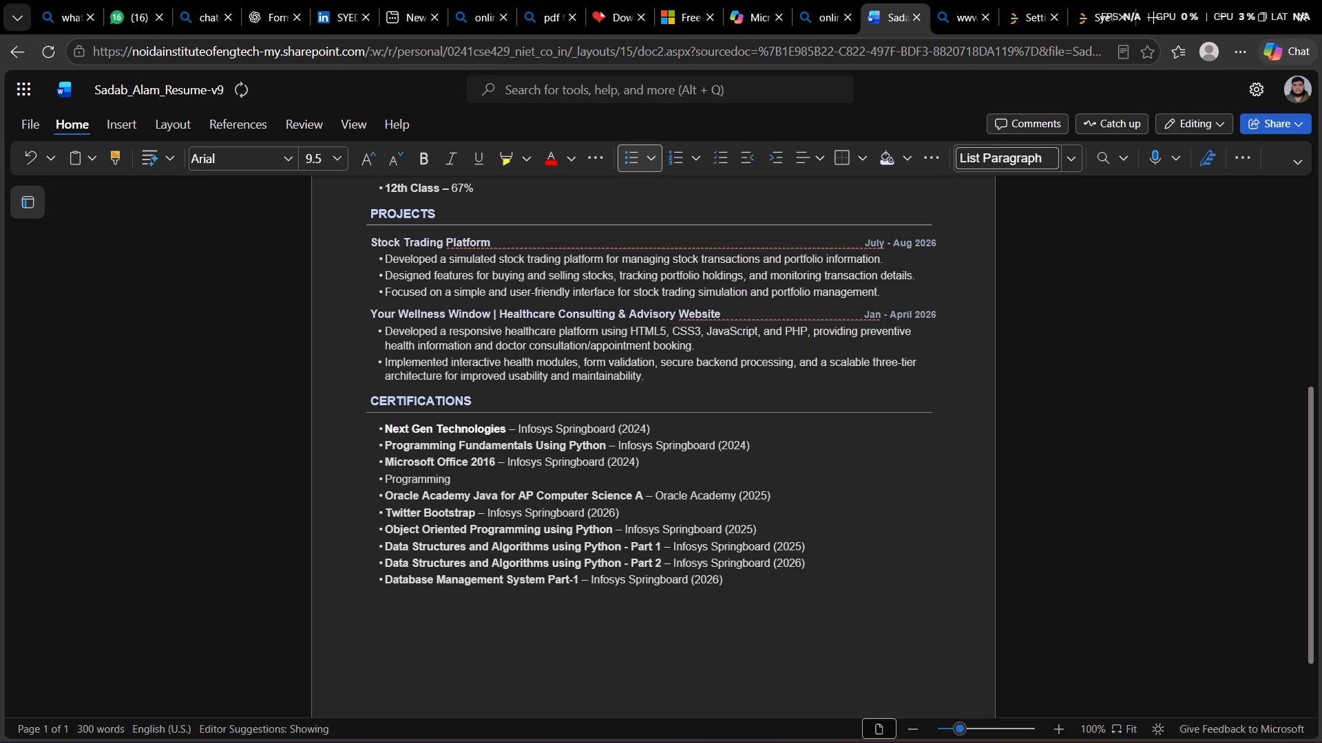
text(in)
key(space)
key(shift+c)
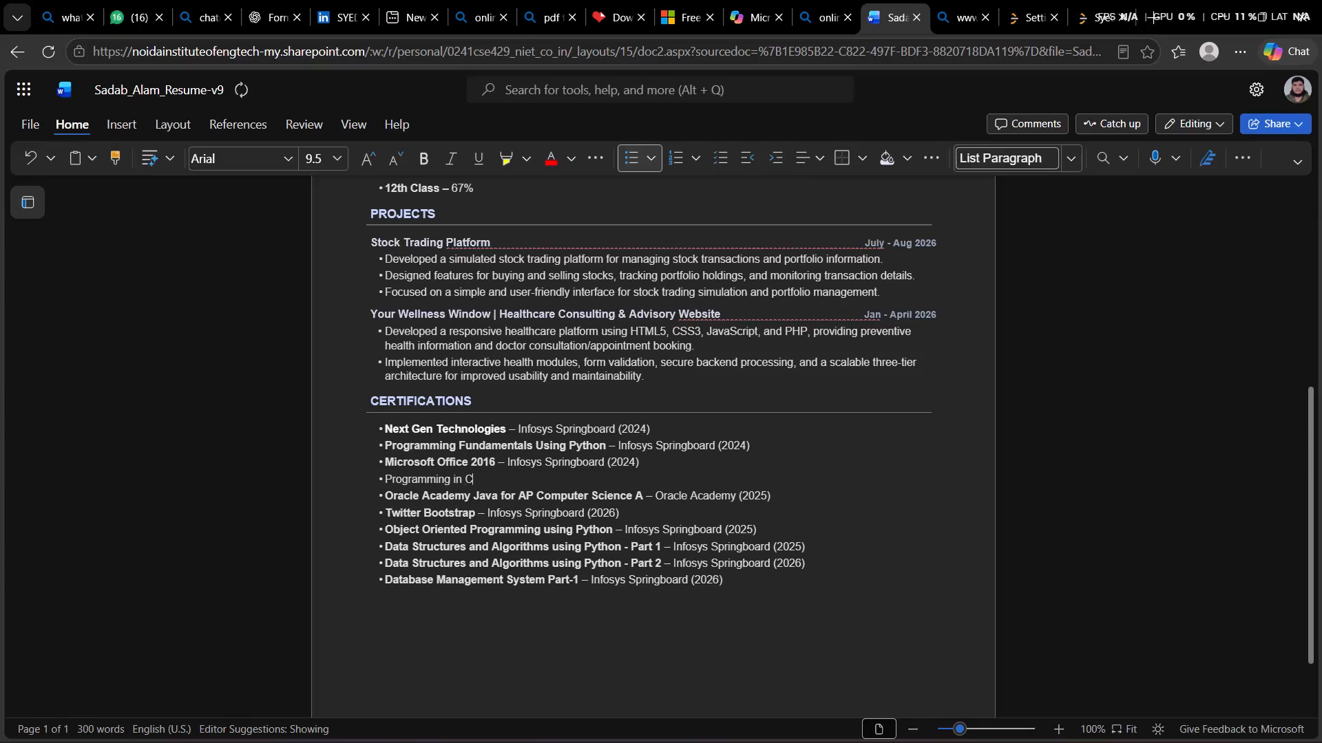
key(space)
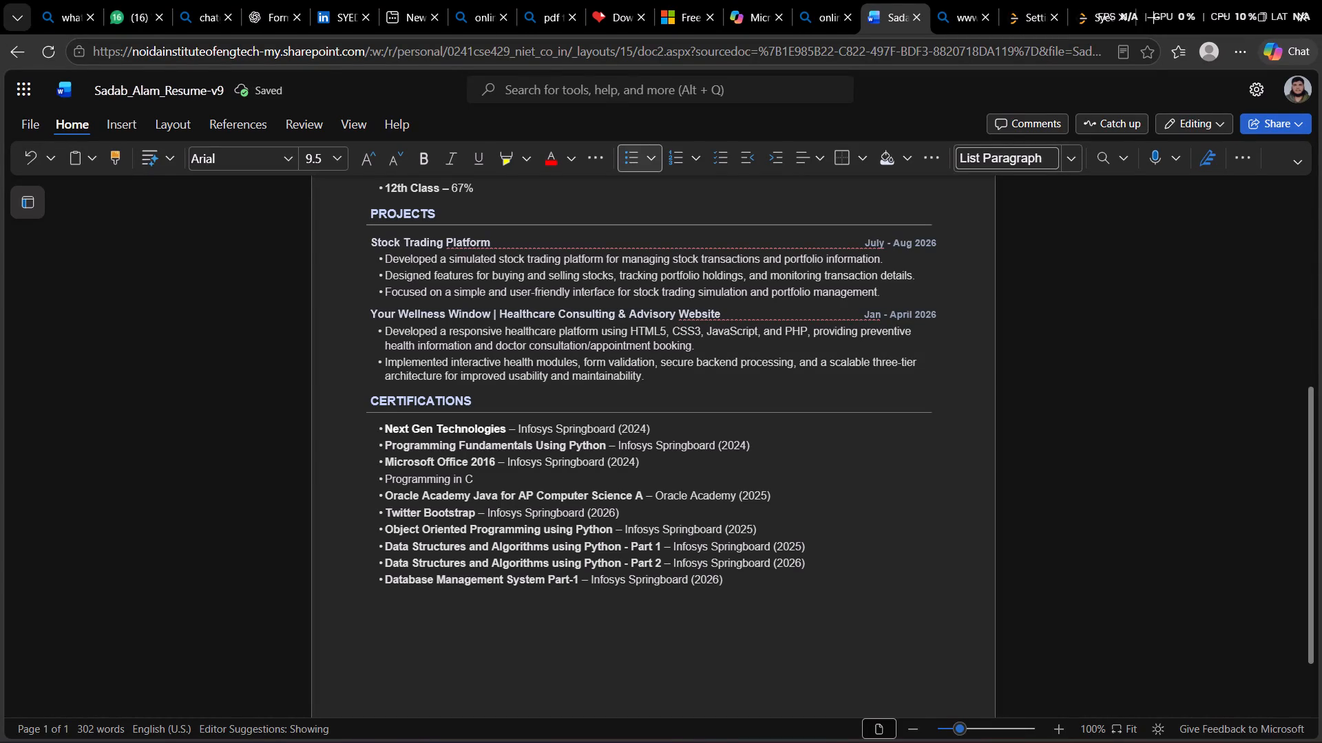
Make the "Programming in C" certification title bold.
drag(481, 485, 383, 469)
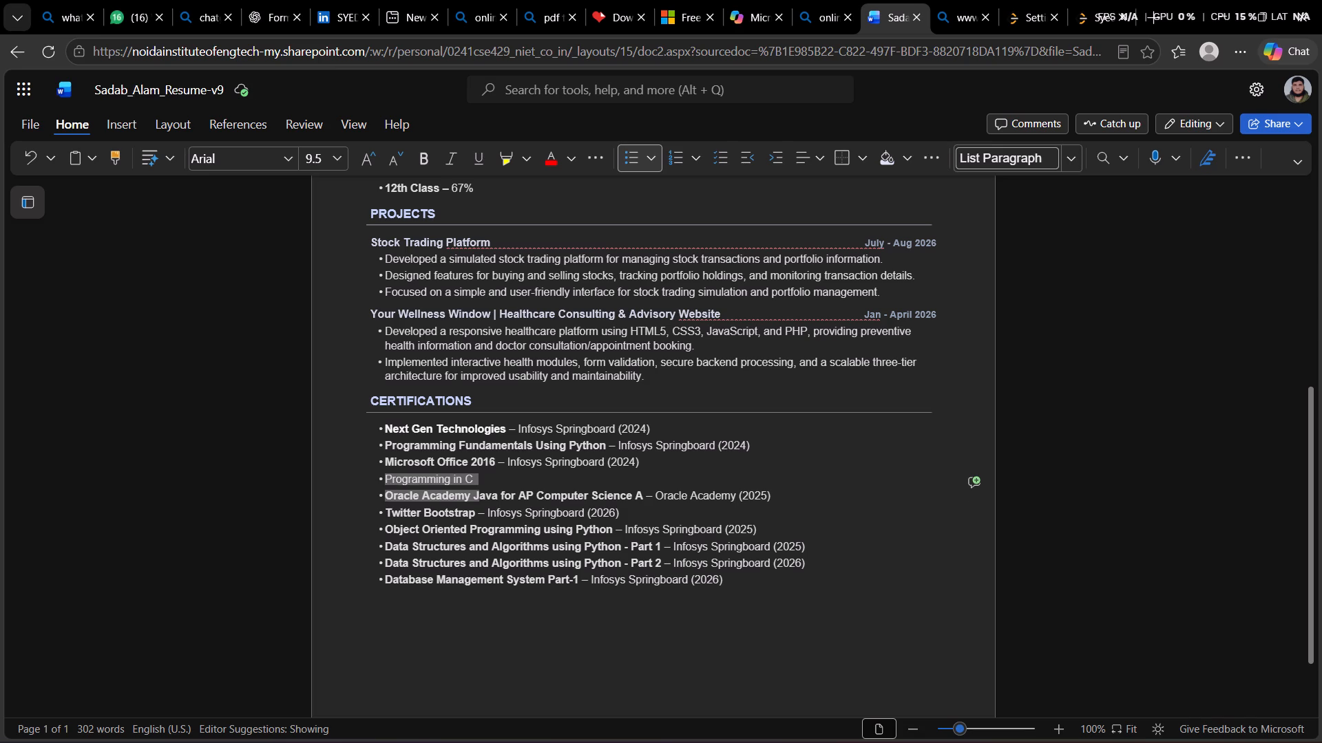
drag(383, 469, 383, 484)
click(486, 475)
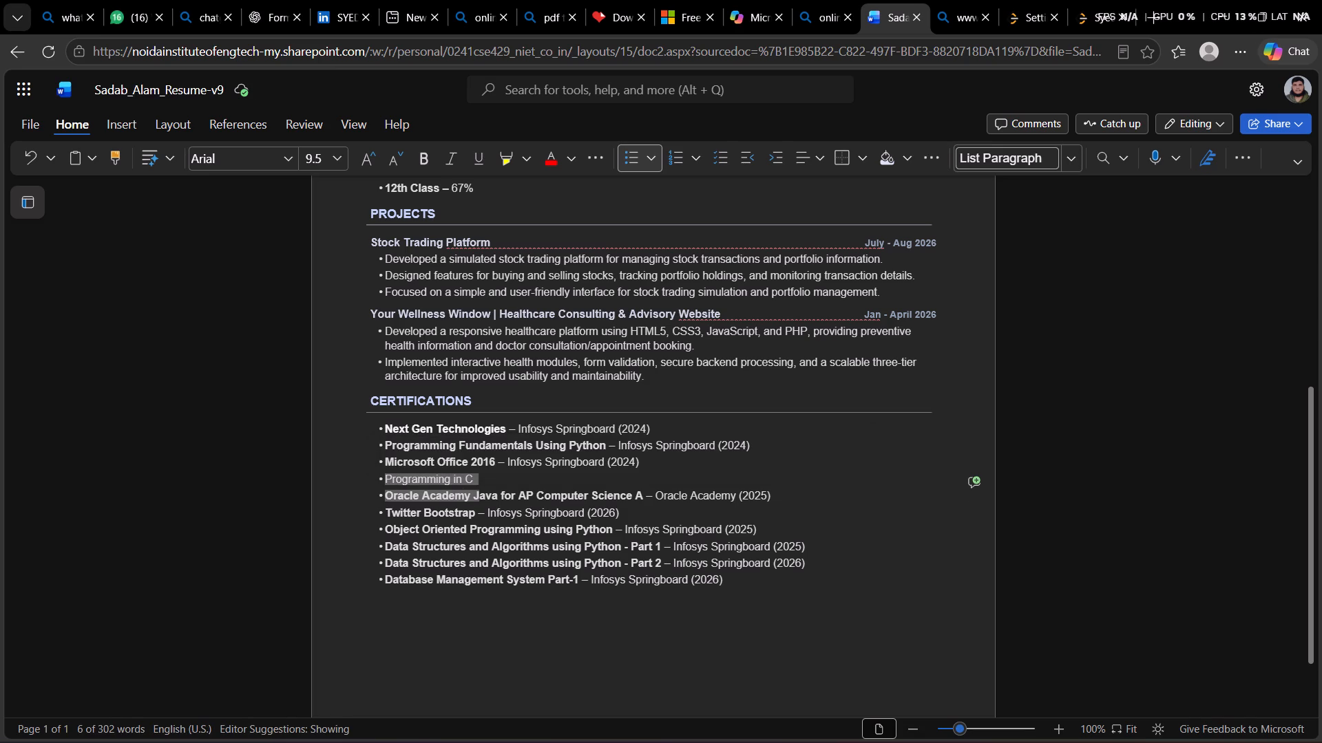
drag(486, 475, 378, 477)
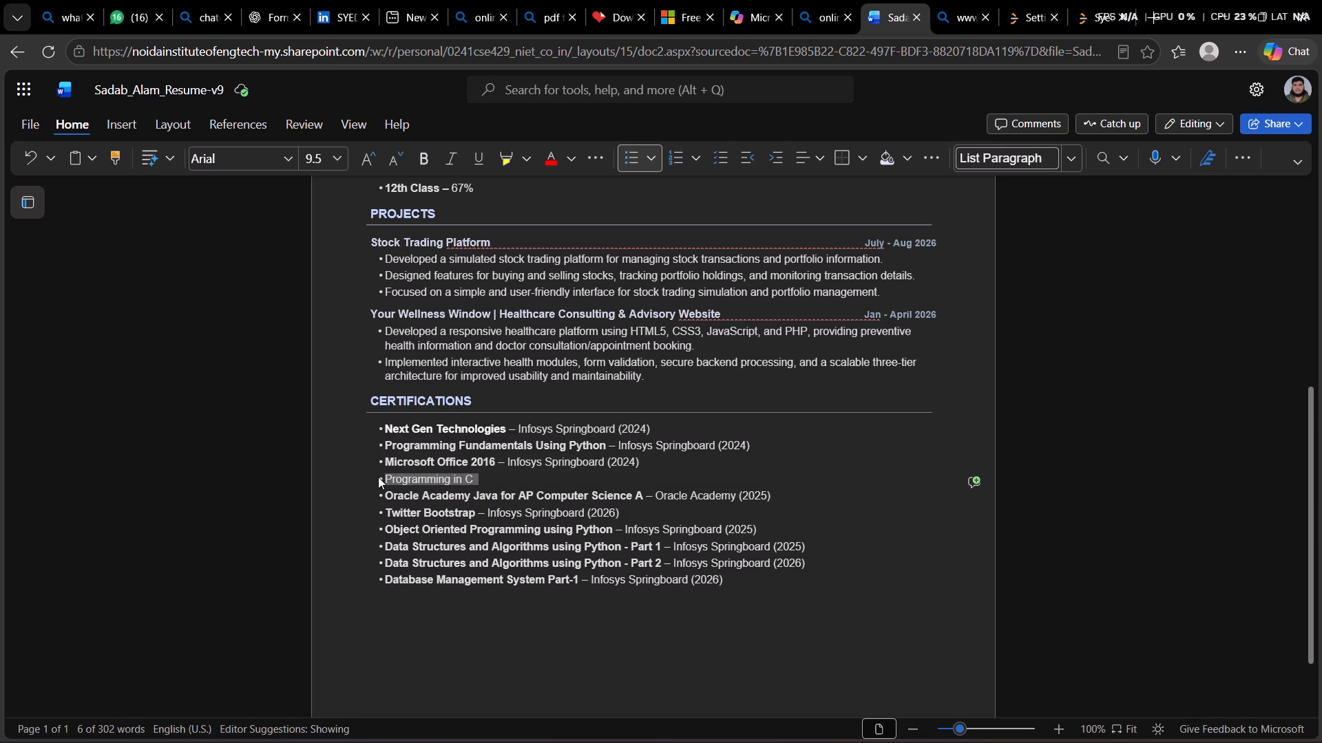
click(526, 448)
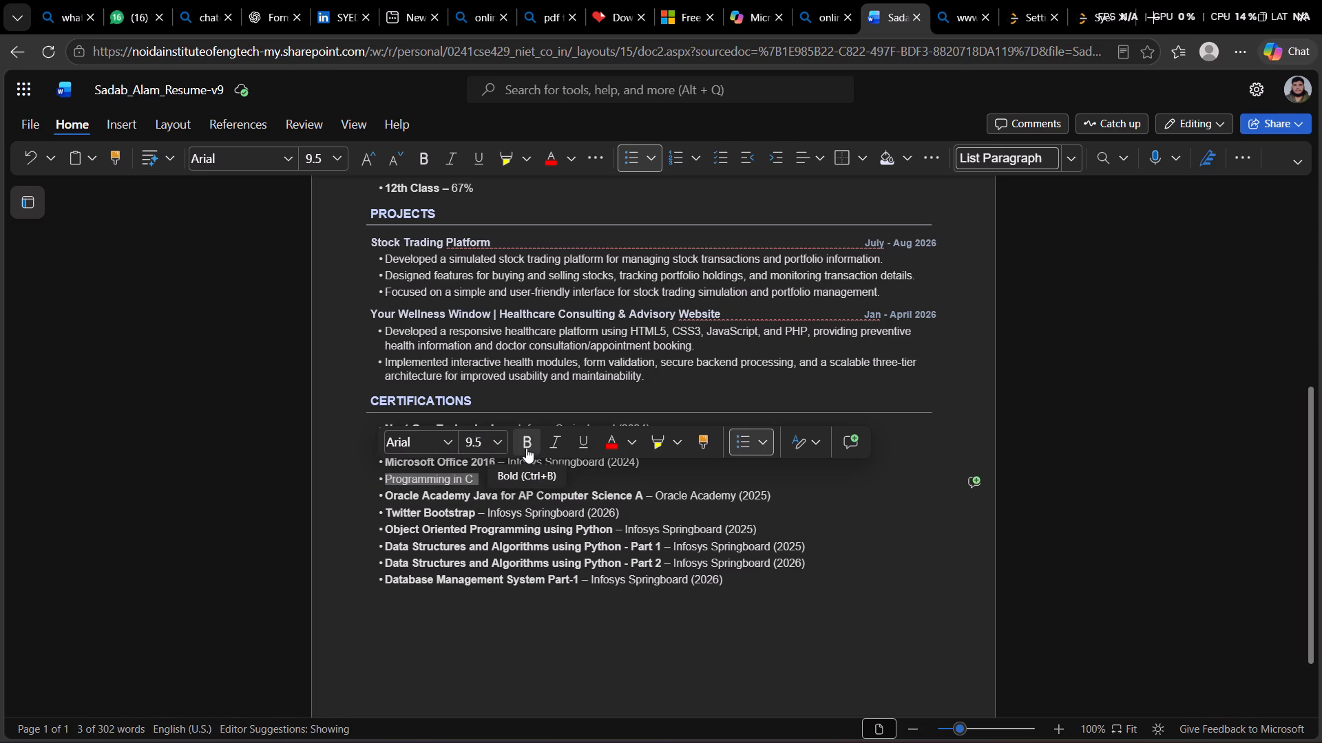
click(472, 510)
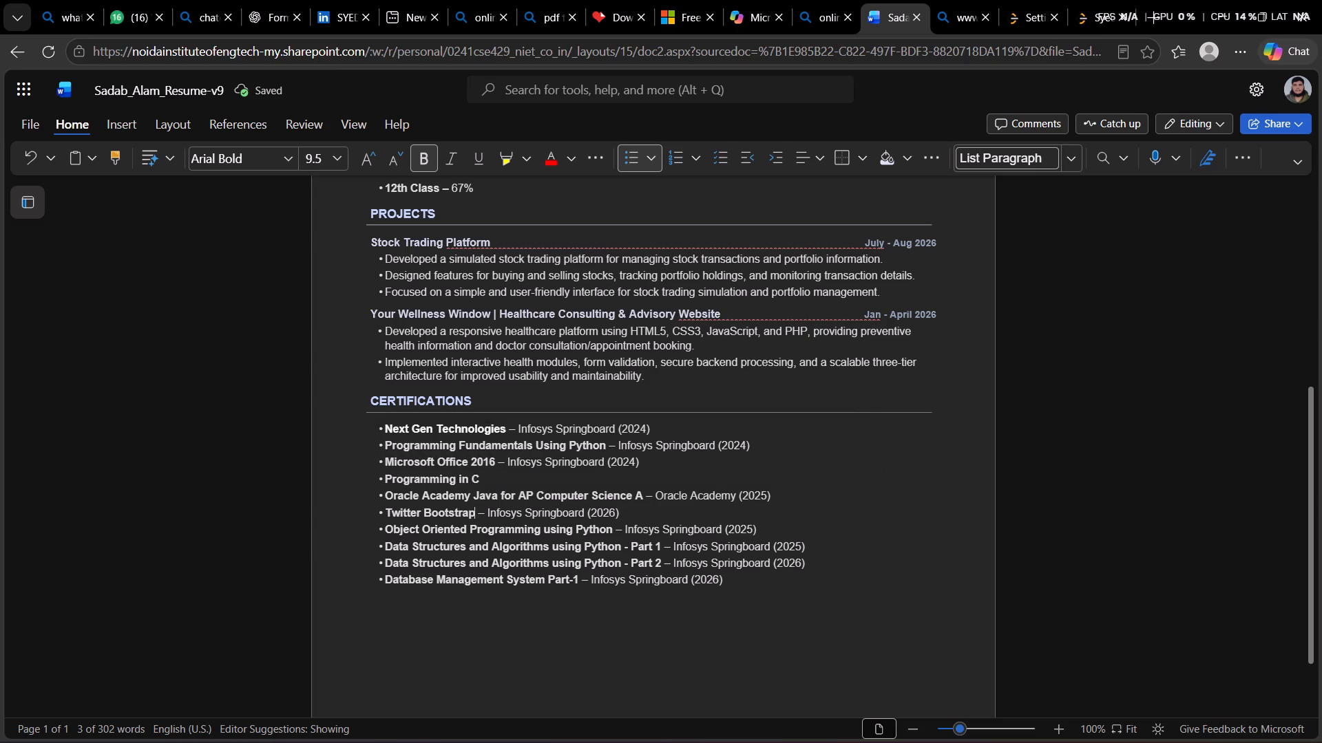
Paste the copied en dash after "Programming in C" and add the issuer and year "Infosys Springboard (2025)".
click(500, 480)
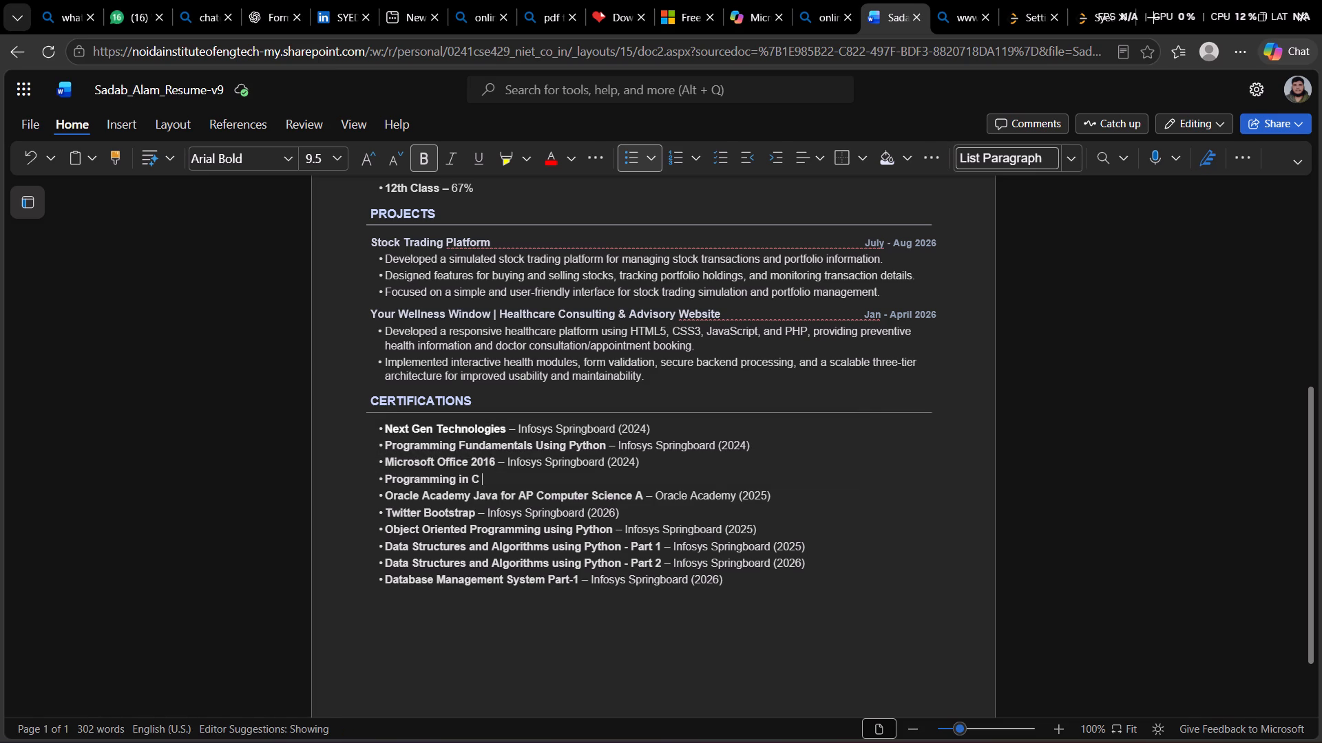
key(ctrl+v)
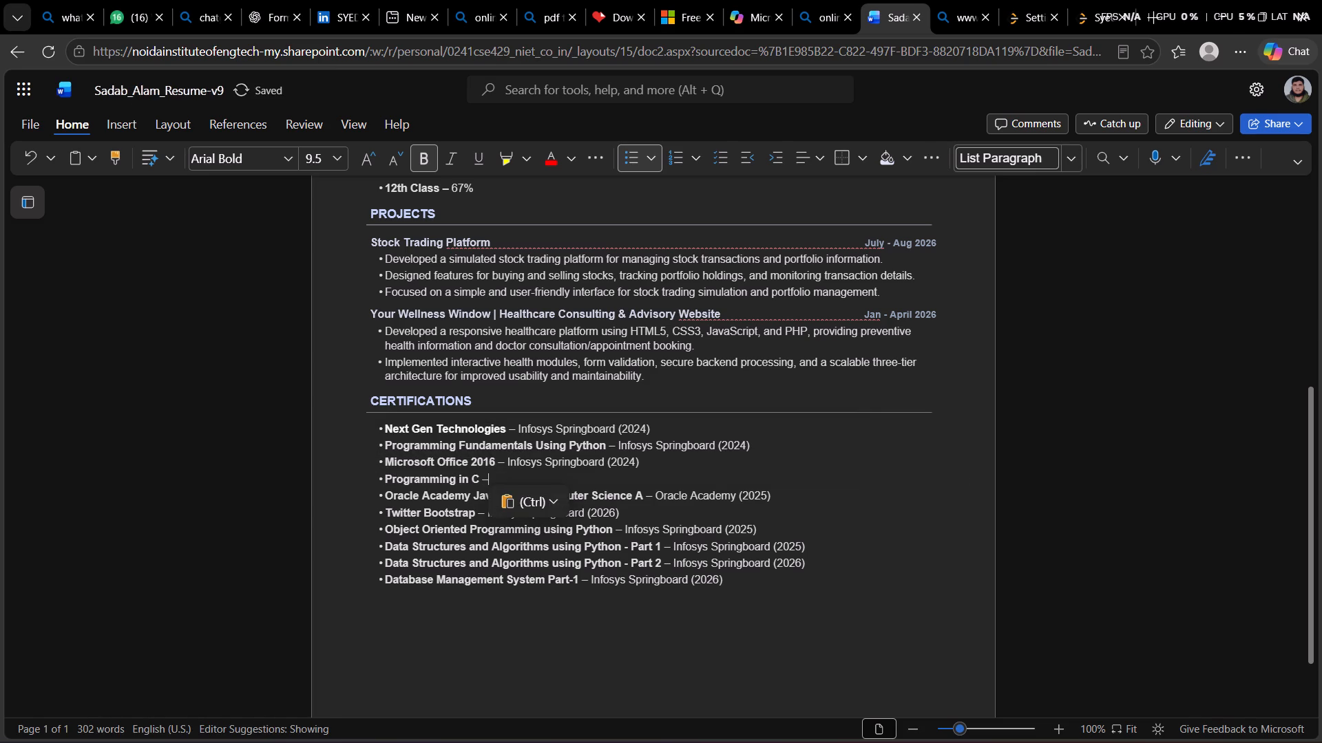
key(space)
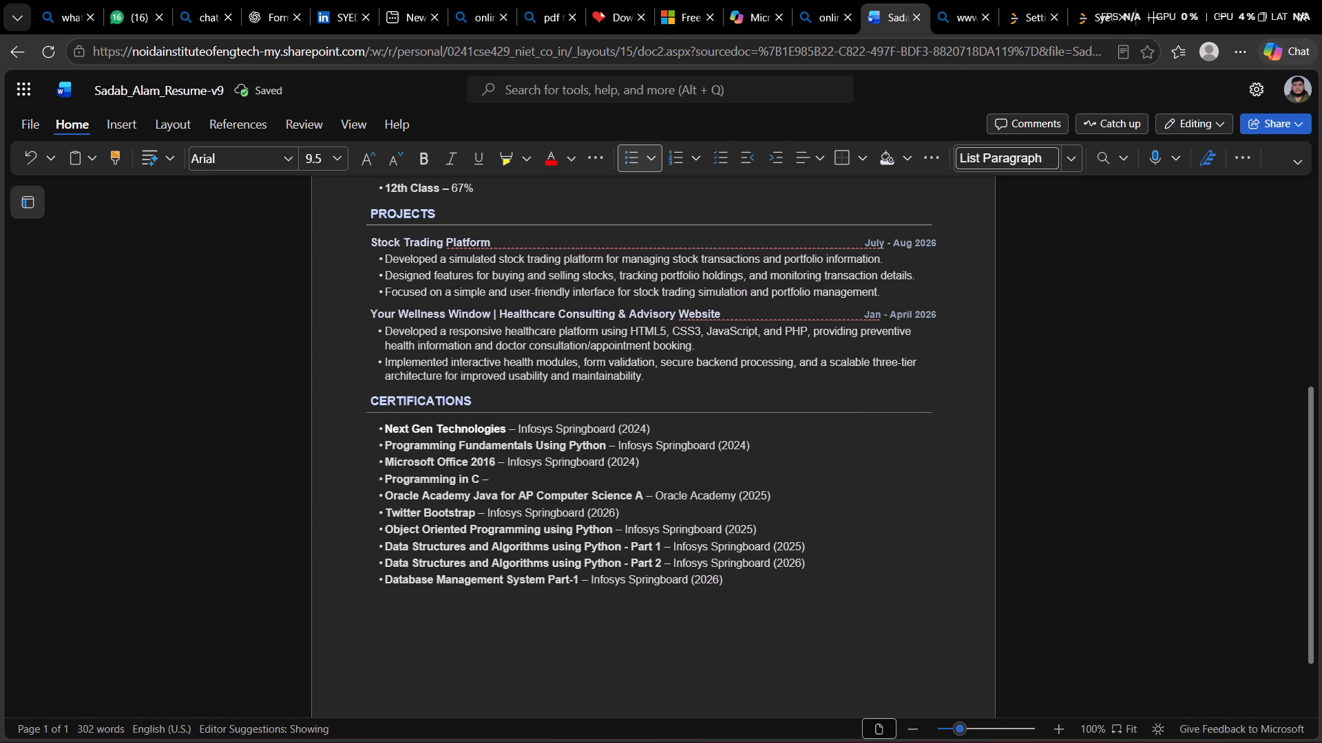
text(Infosys)
key(space)
text(Springboard)
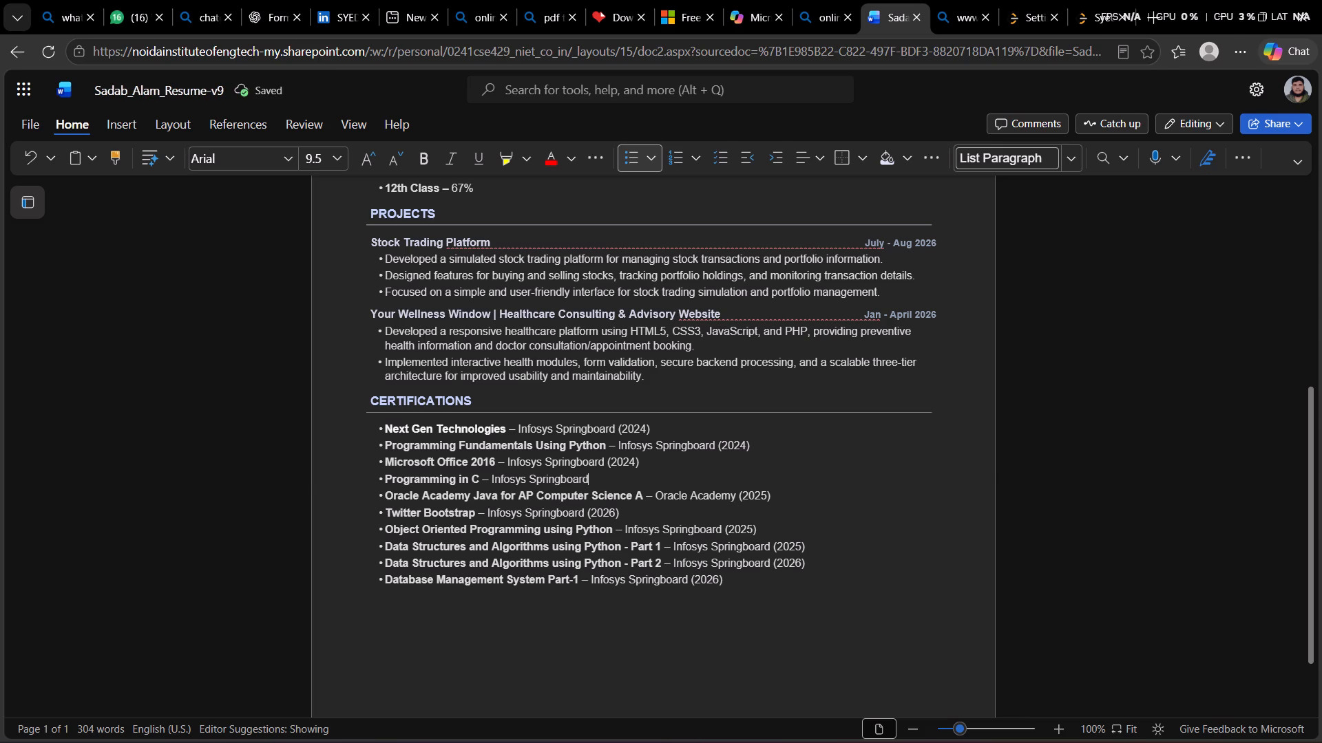
key(space)
key(shift+parenleft)
text(2025)
key(shift+parenright)
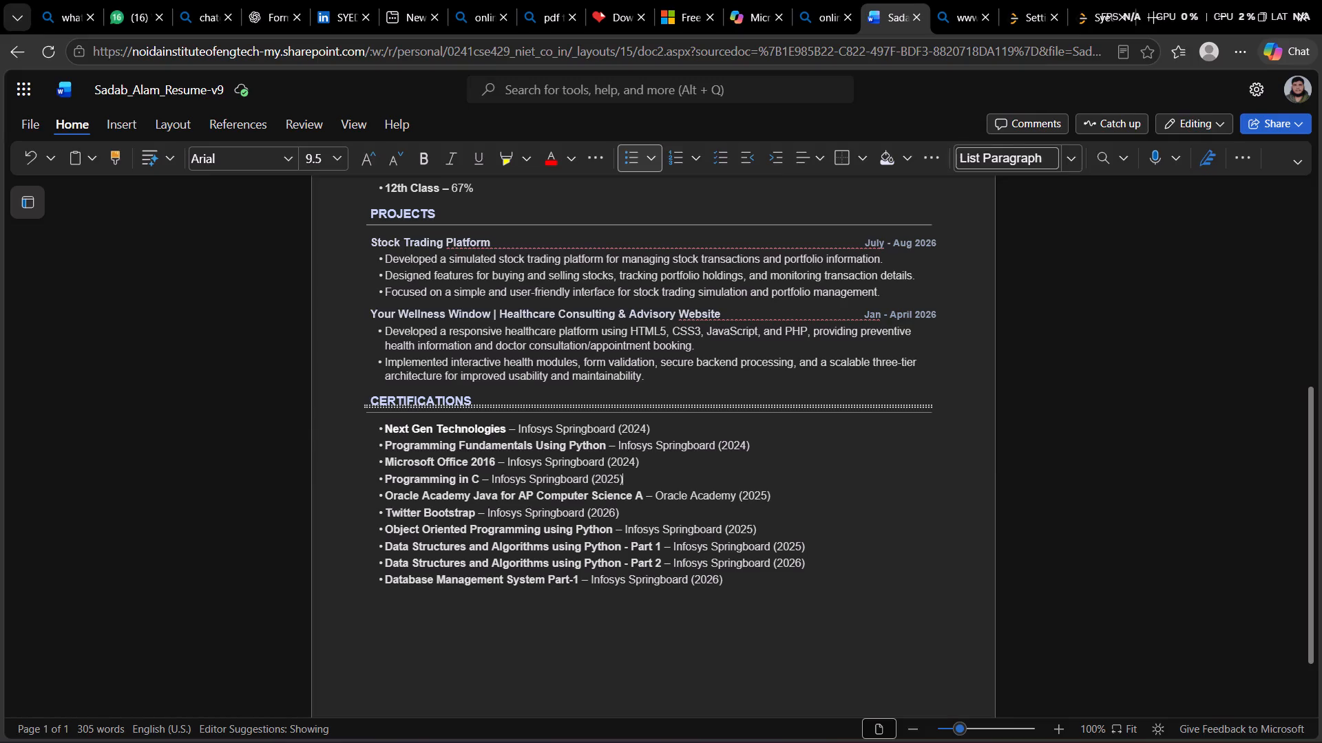
Add an empty line without a bullet below the last certification, "Database Management System Part-1".
scroll(580, 392, up, 2)
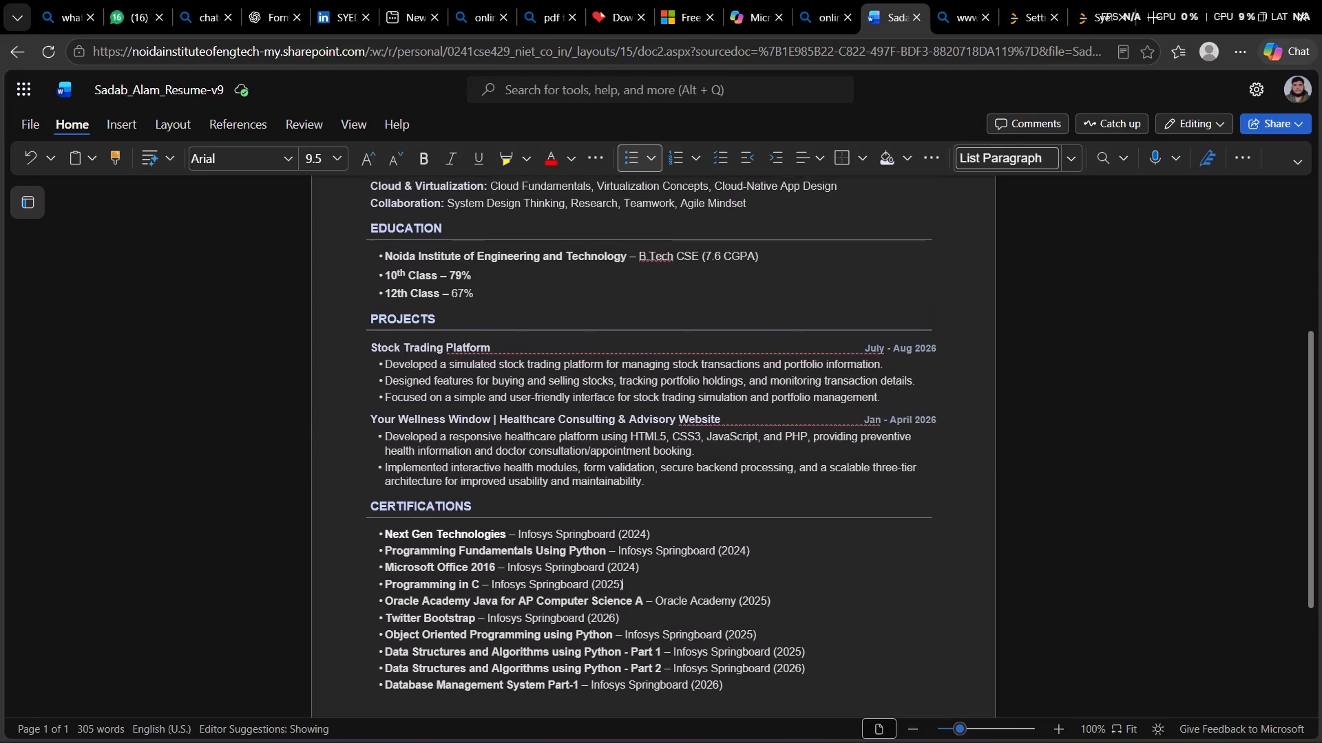
scroll(580, 392, up, 5)
scroll(580, 392, down, 1)
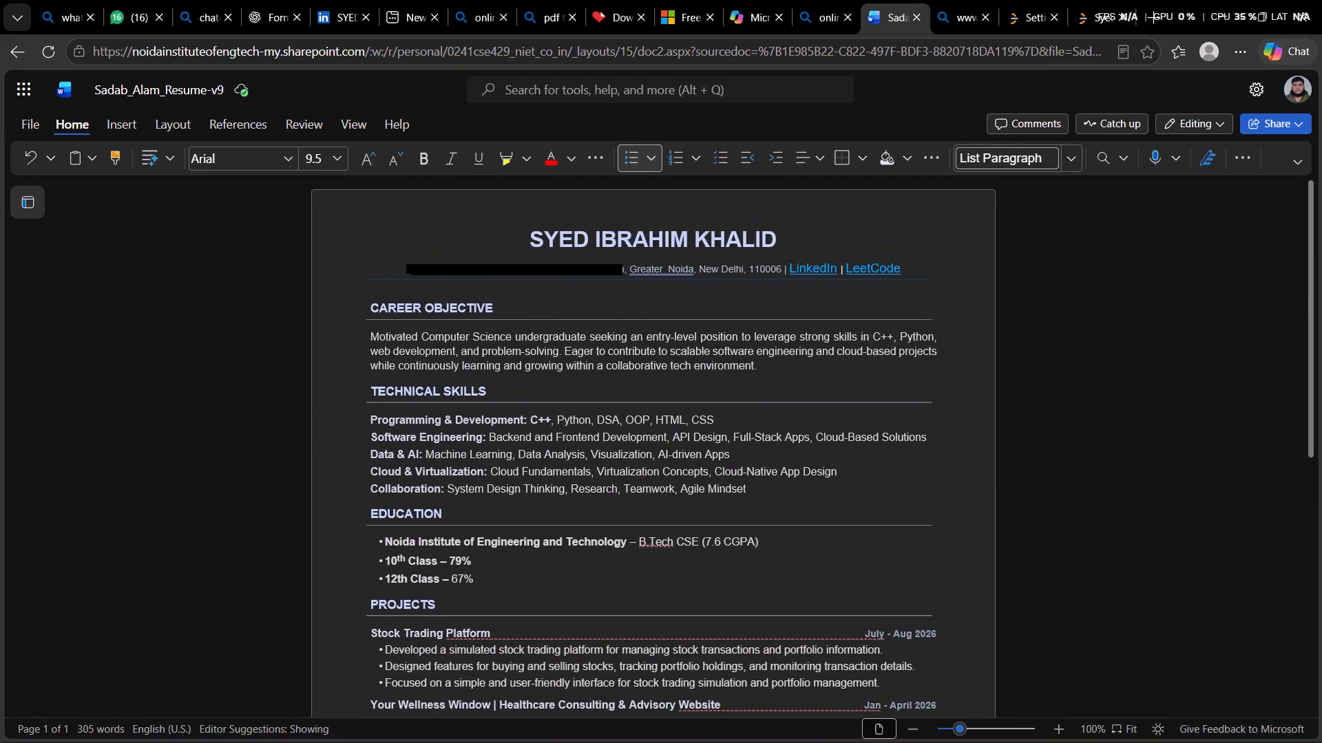
scroll(580, 392, down, 2)
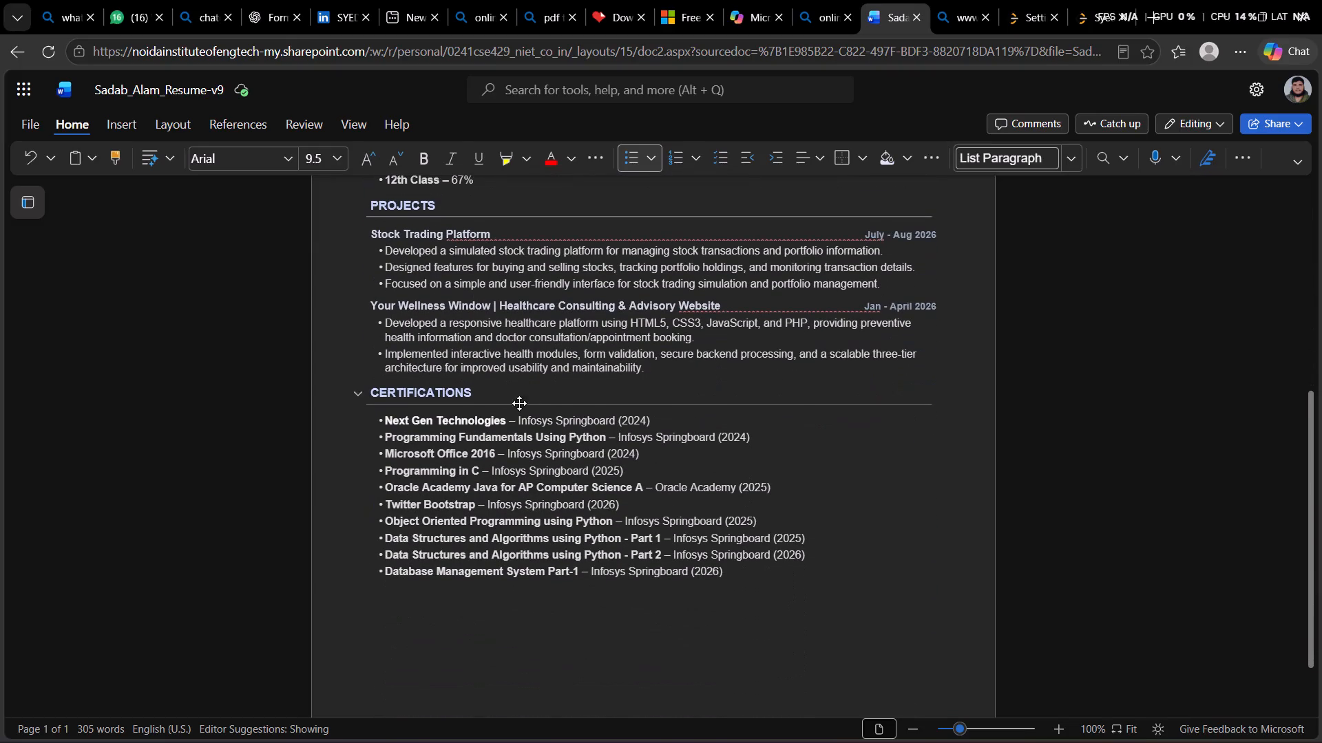
click(461, 407)
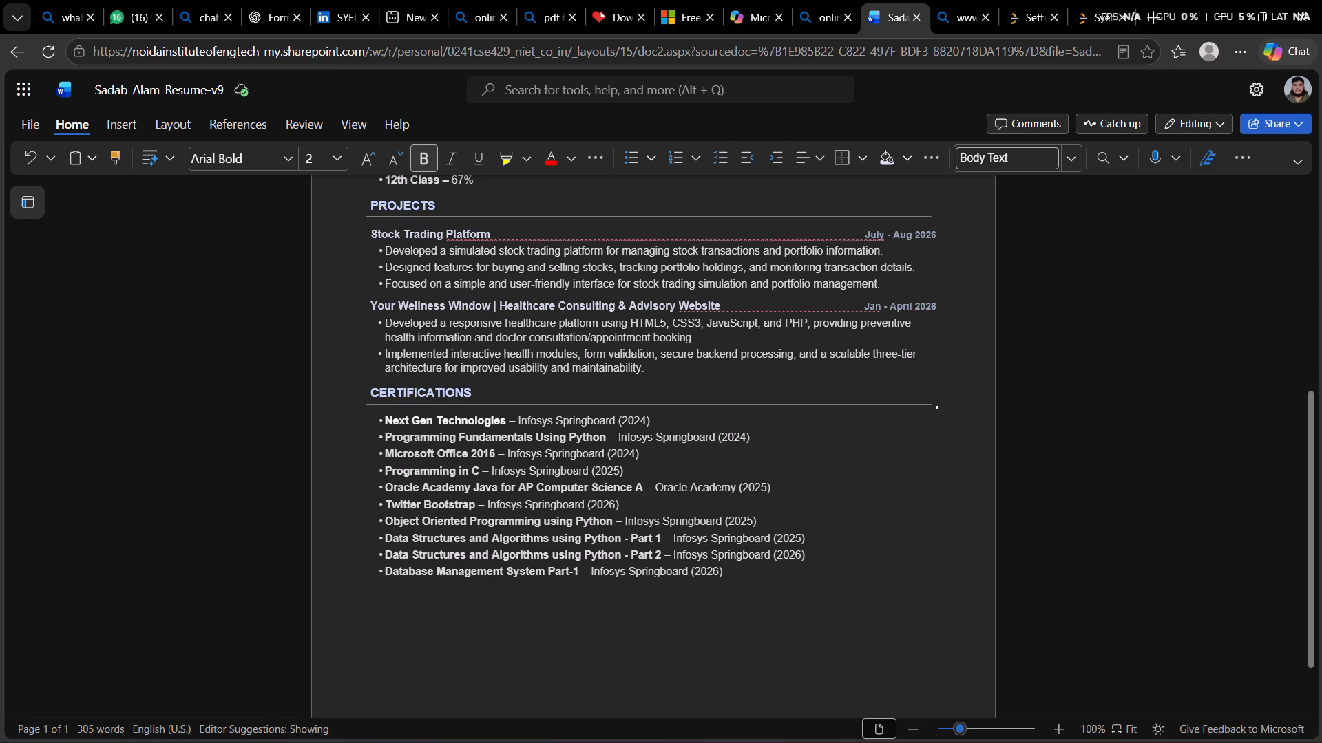
click(735, 572)
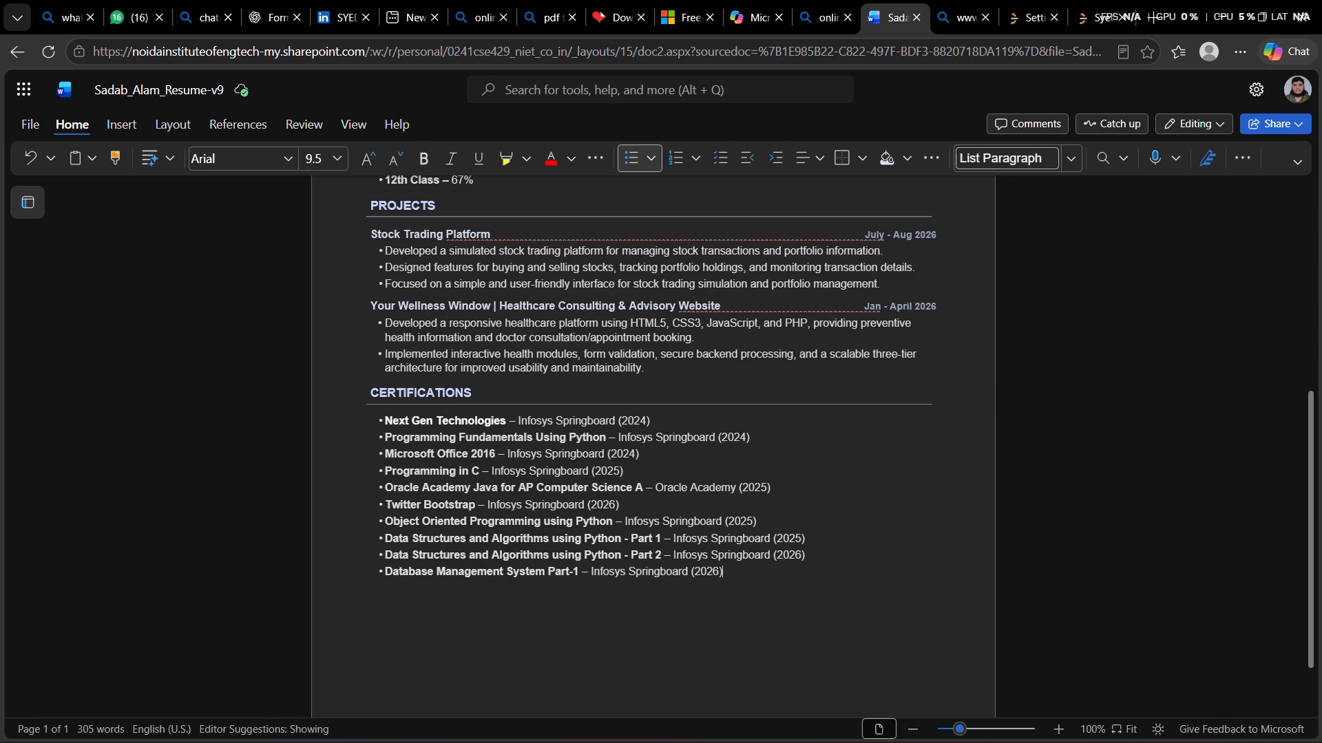
key(Return)
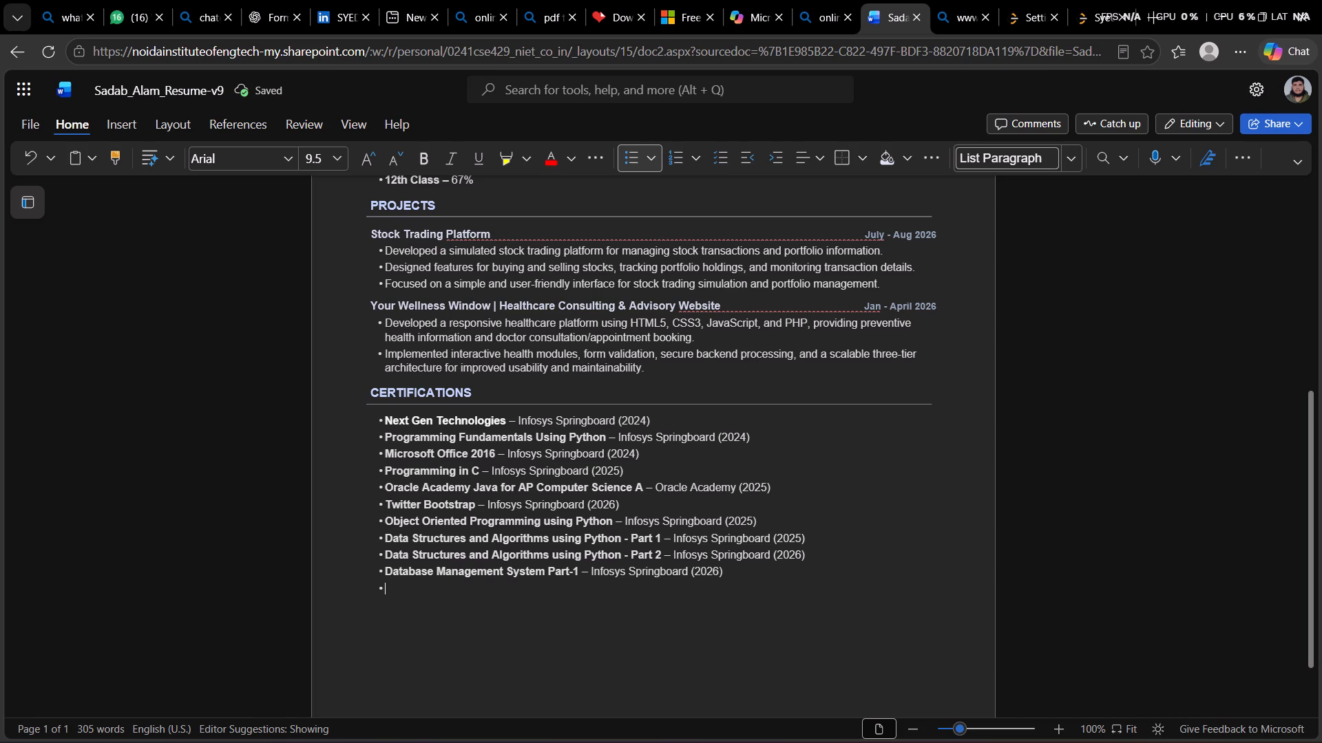
key(BackSpace)
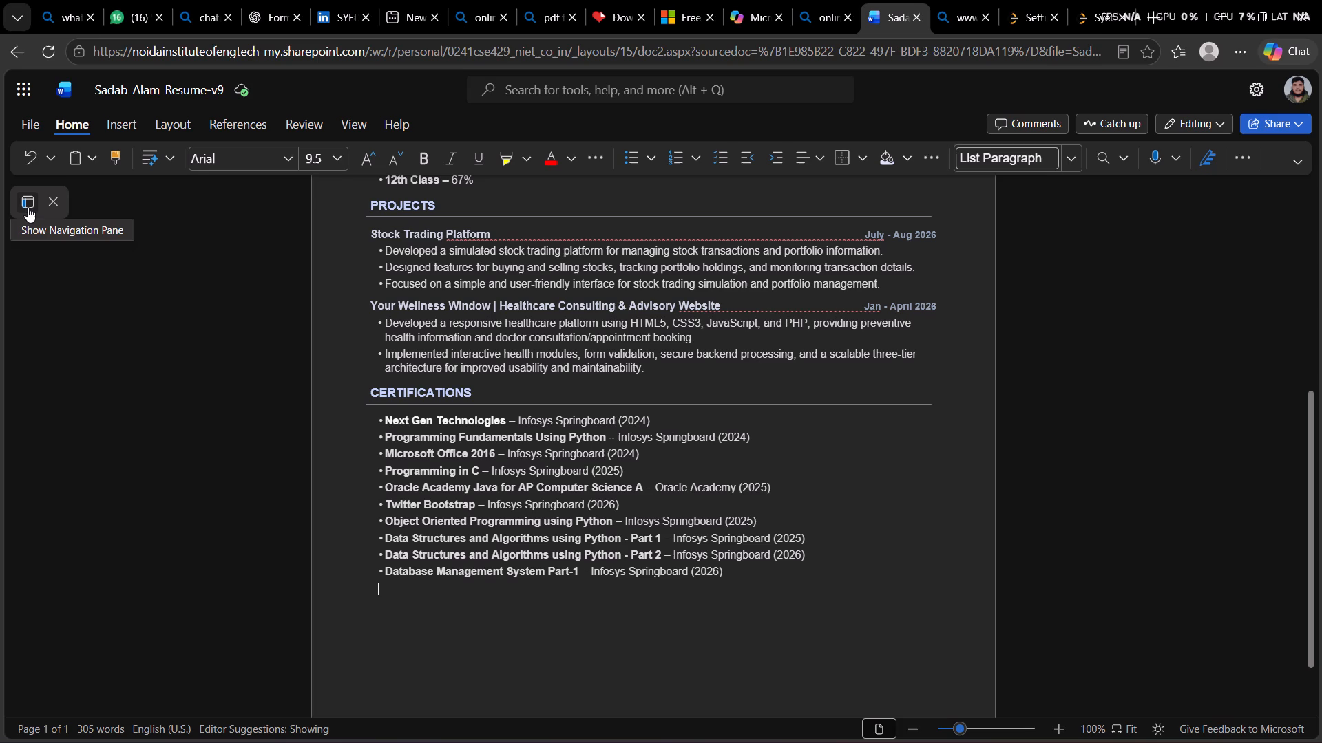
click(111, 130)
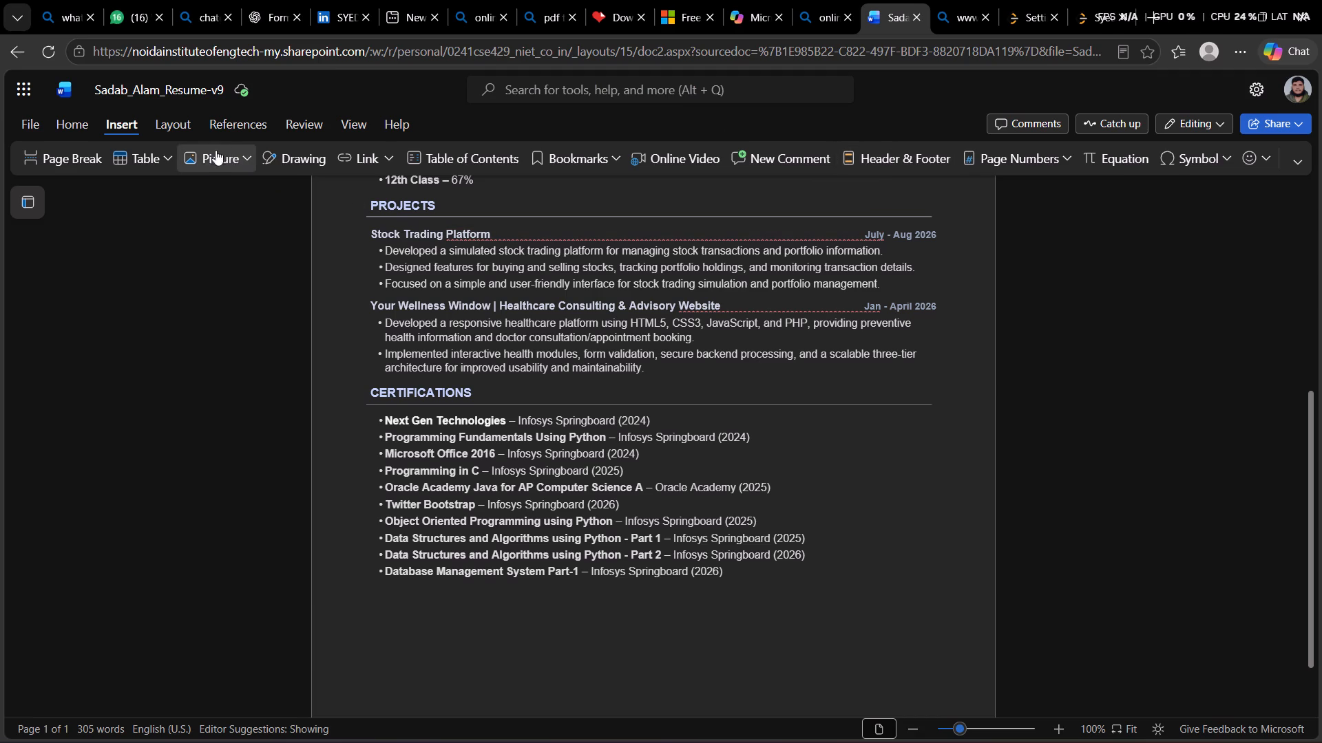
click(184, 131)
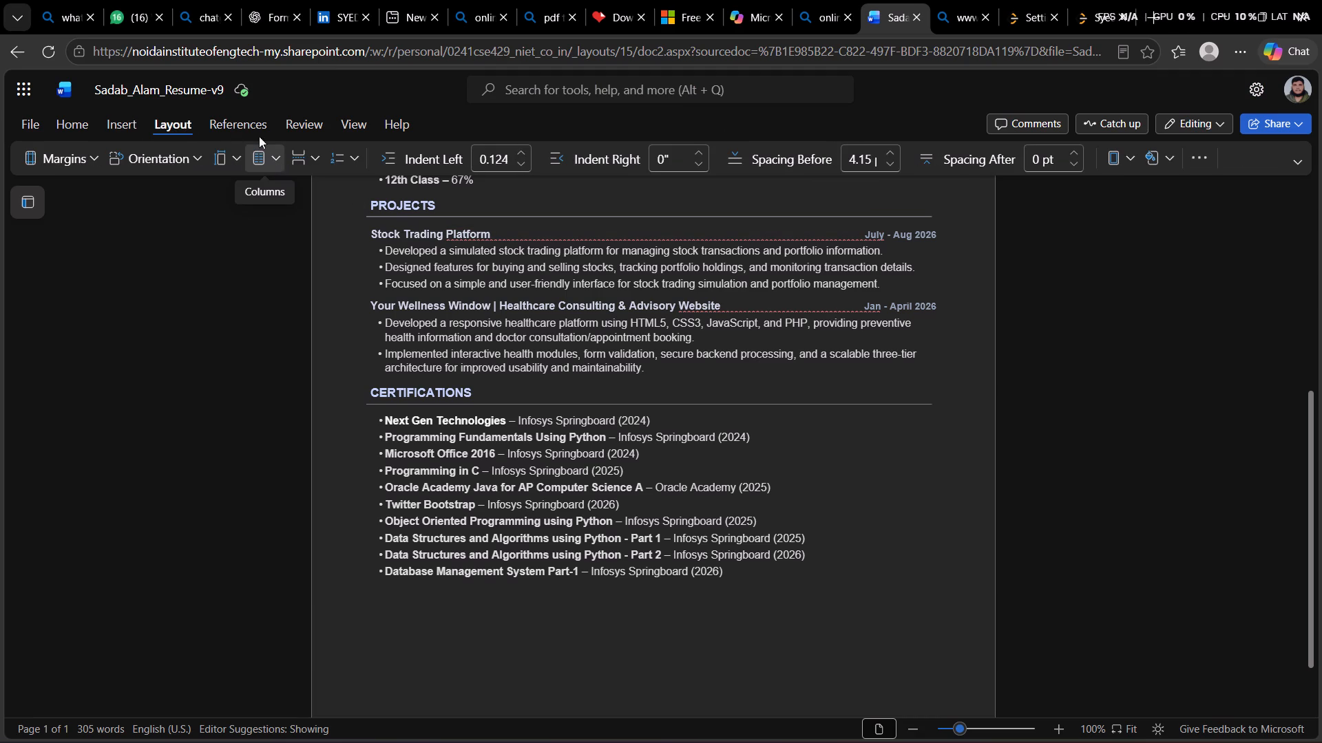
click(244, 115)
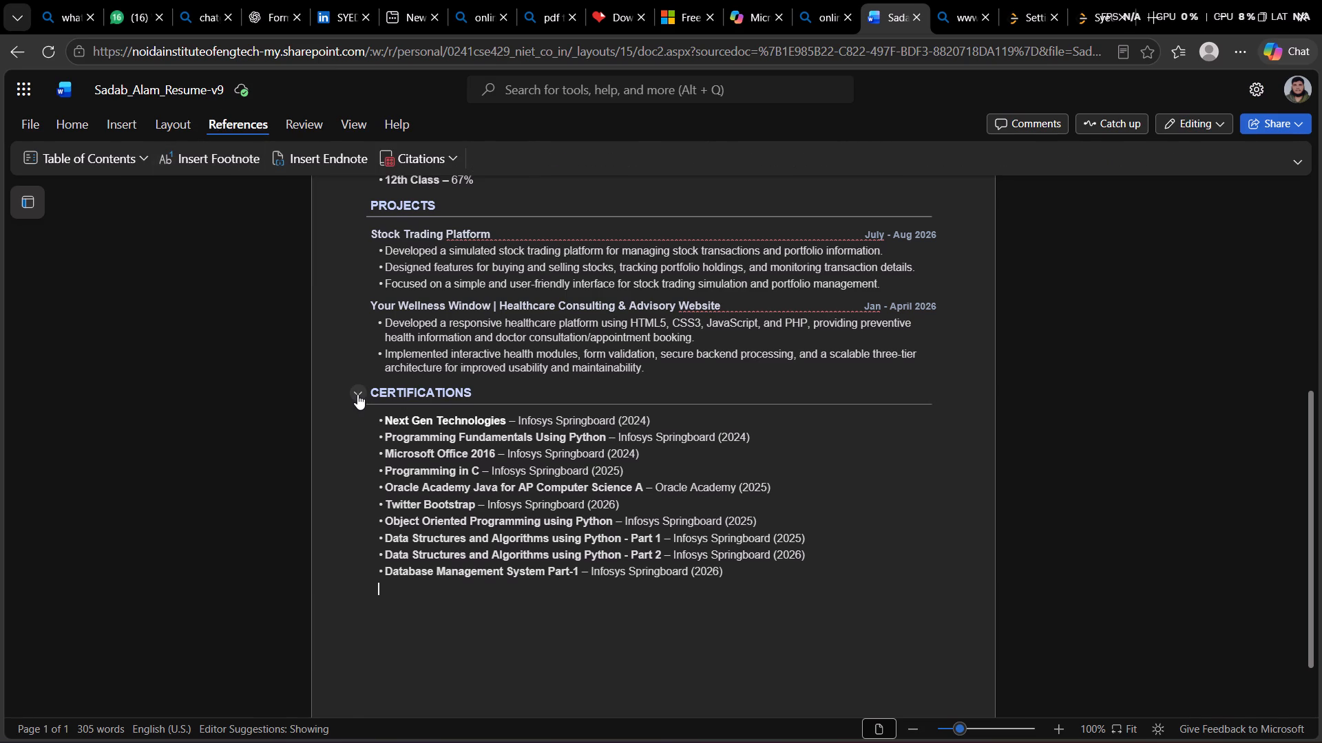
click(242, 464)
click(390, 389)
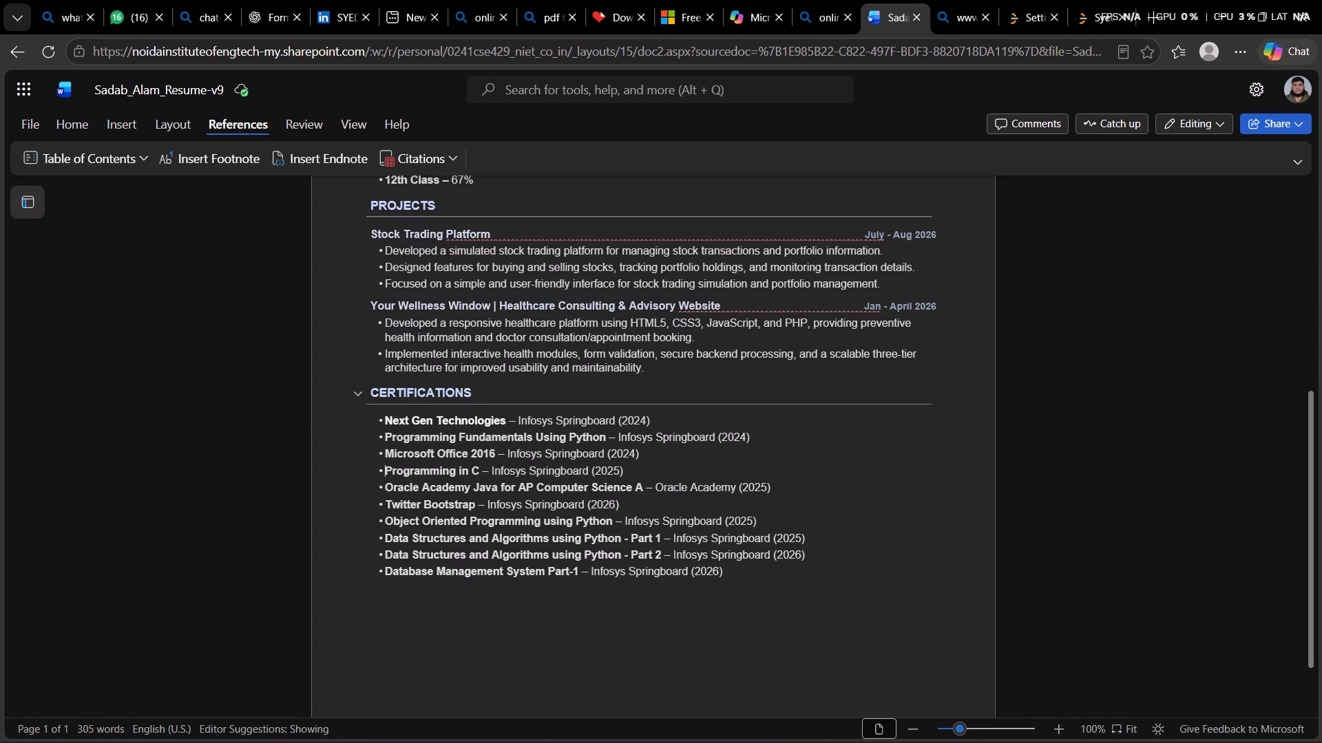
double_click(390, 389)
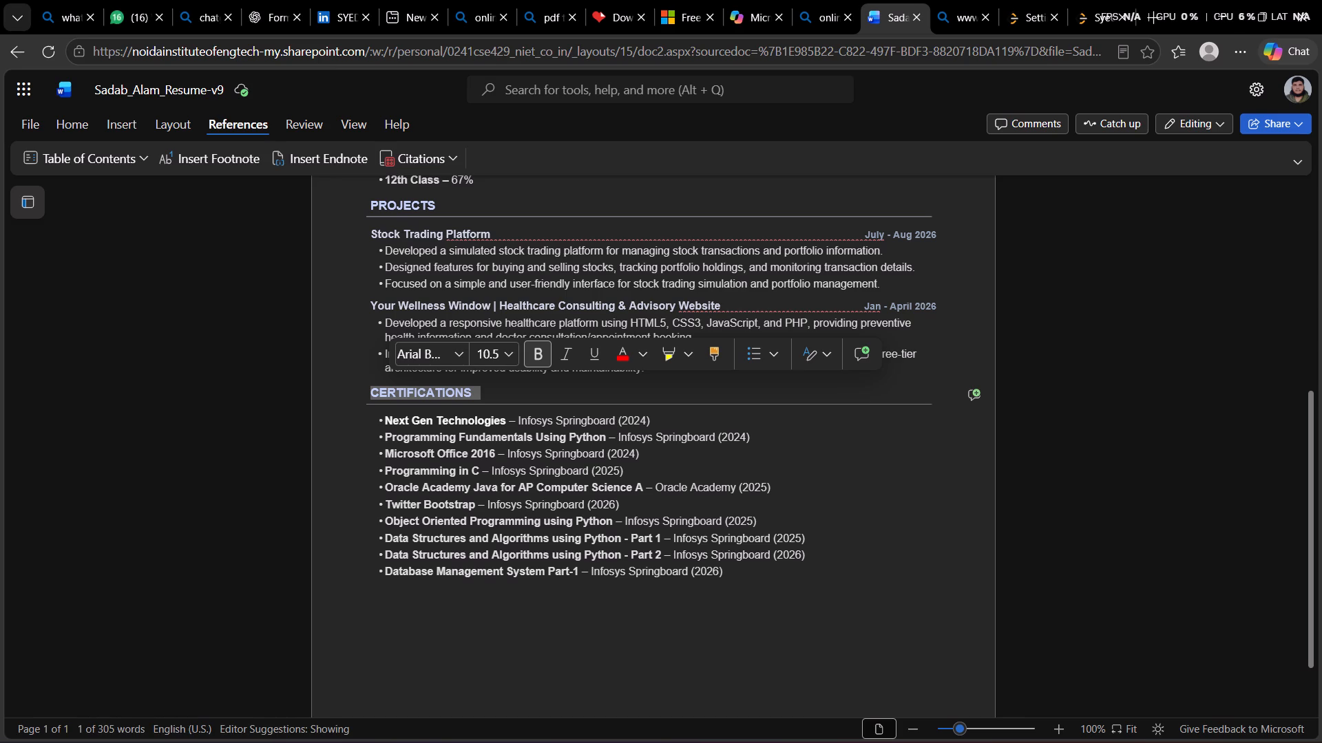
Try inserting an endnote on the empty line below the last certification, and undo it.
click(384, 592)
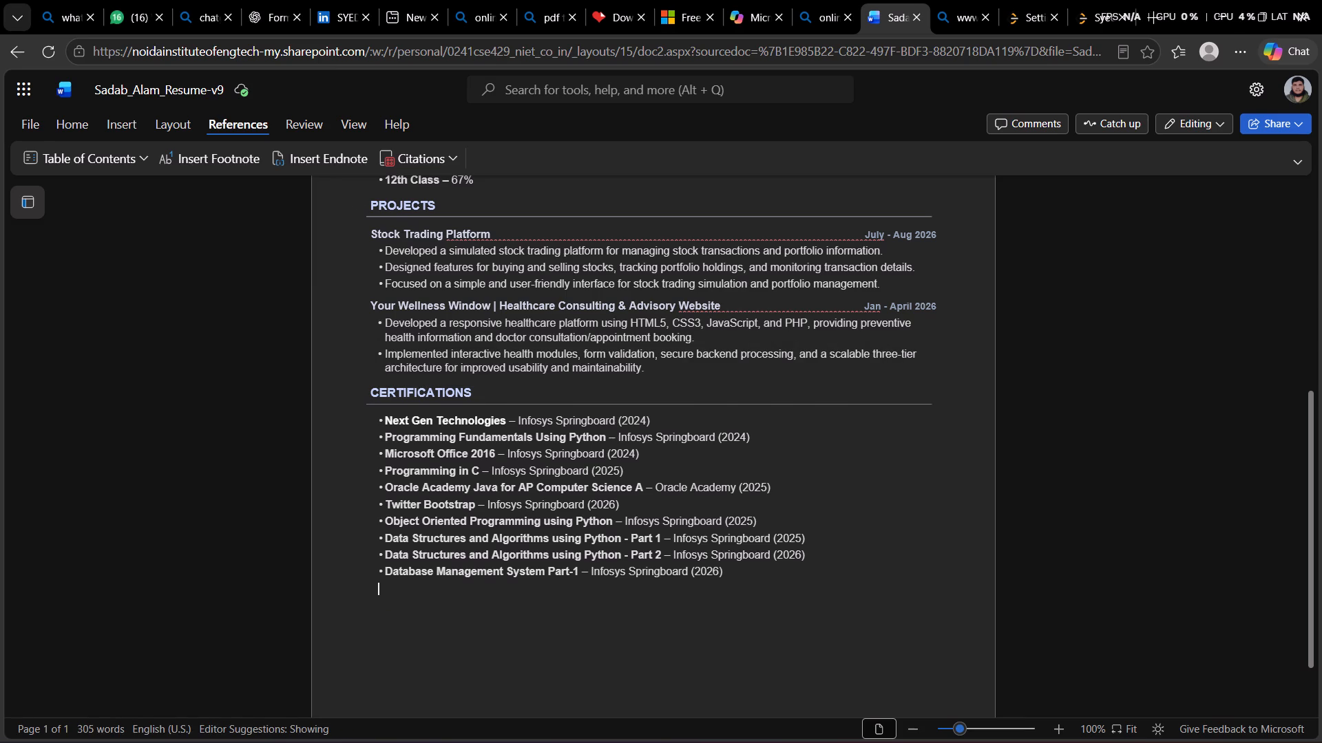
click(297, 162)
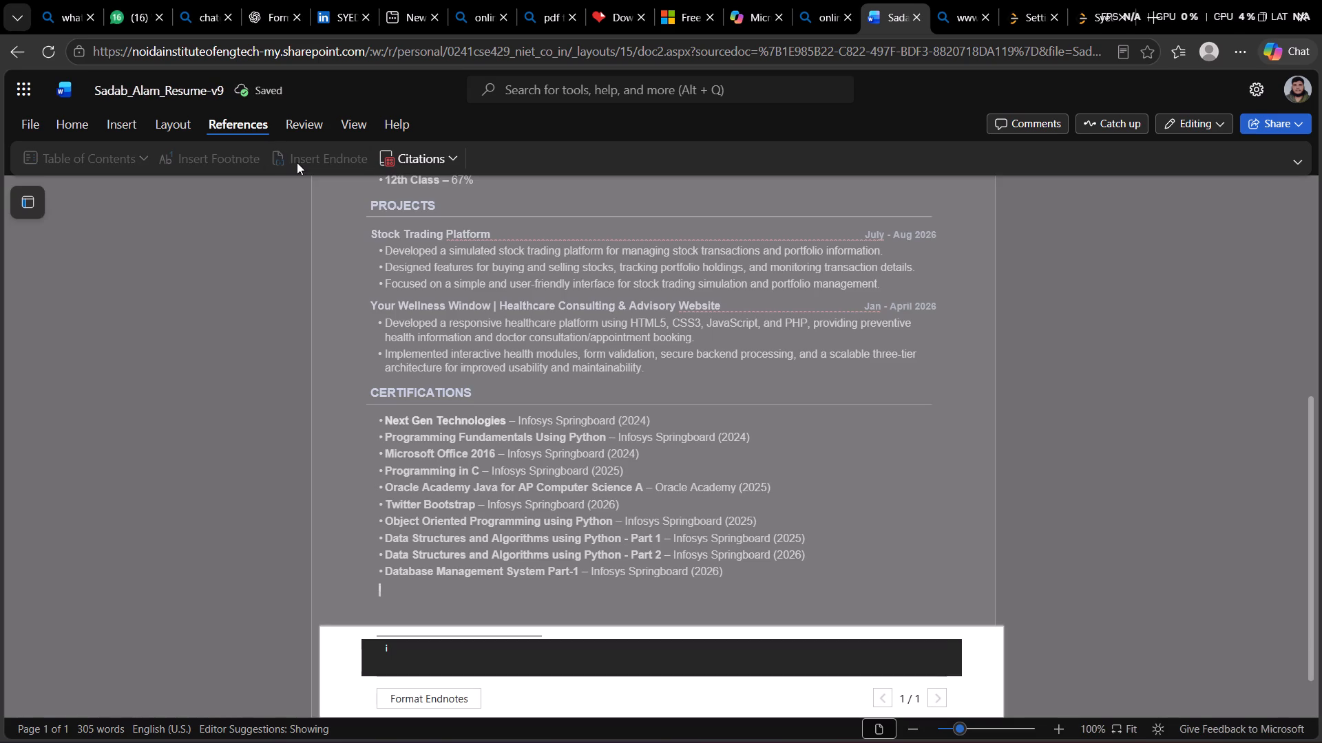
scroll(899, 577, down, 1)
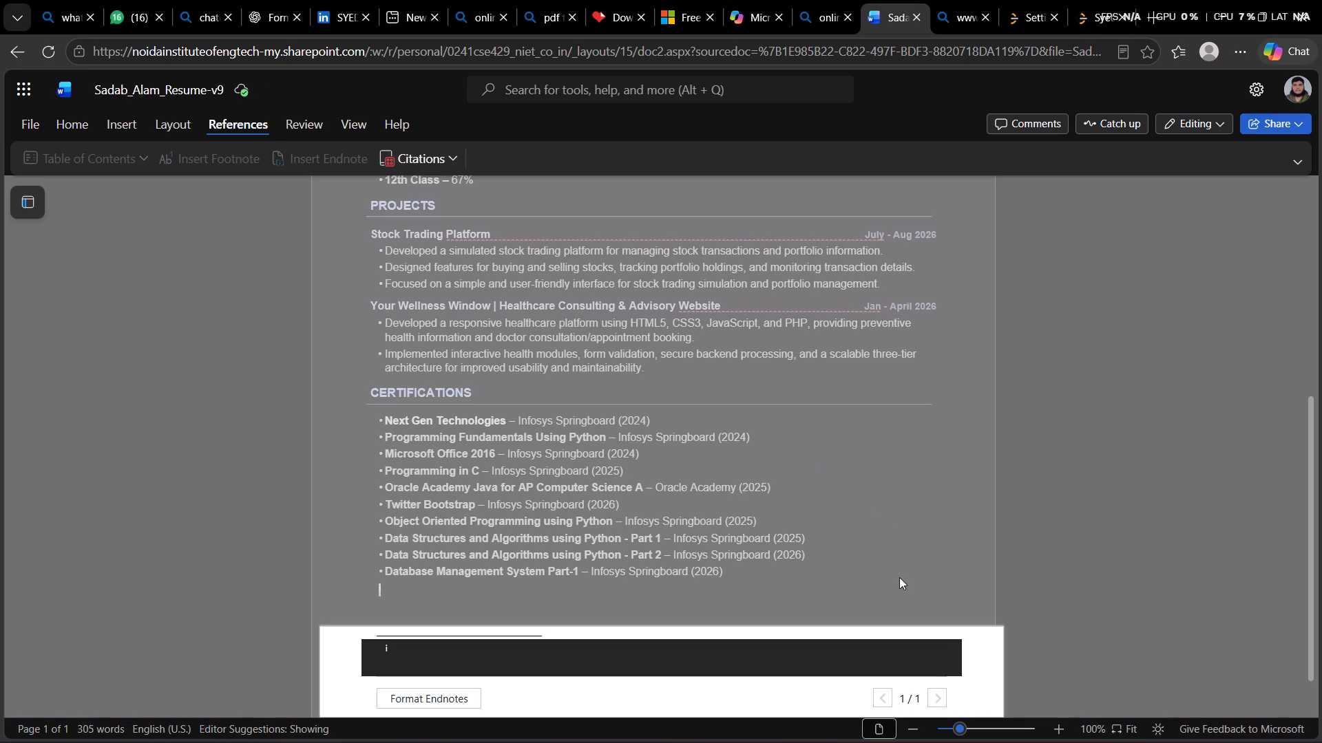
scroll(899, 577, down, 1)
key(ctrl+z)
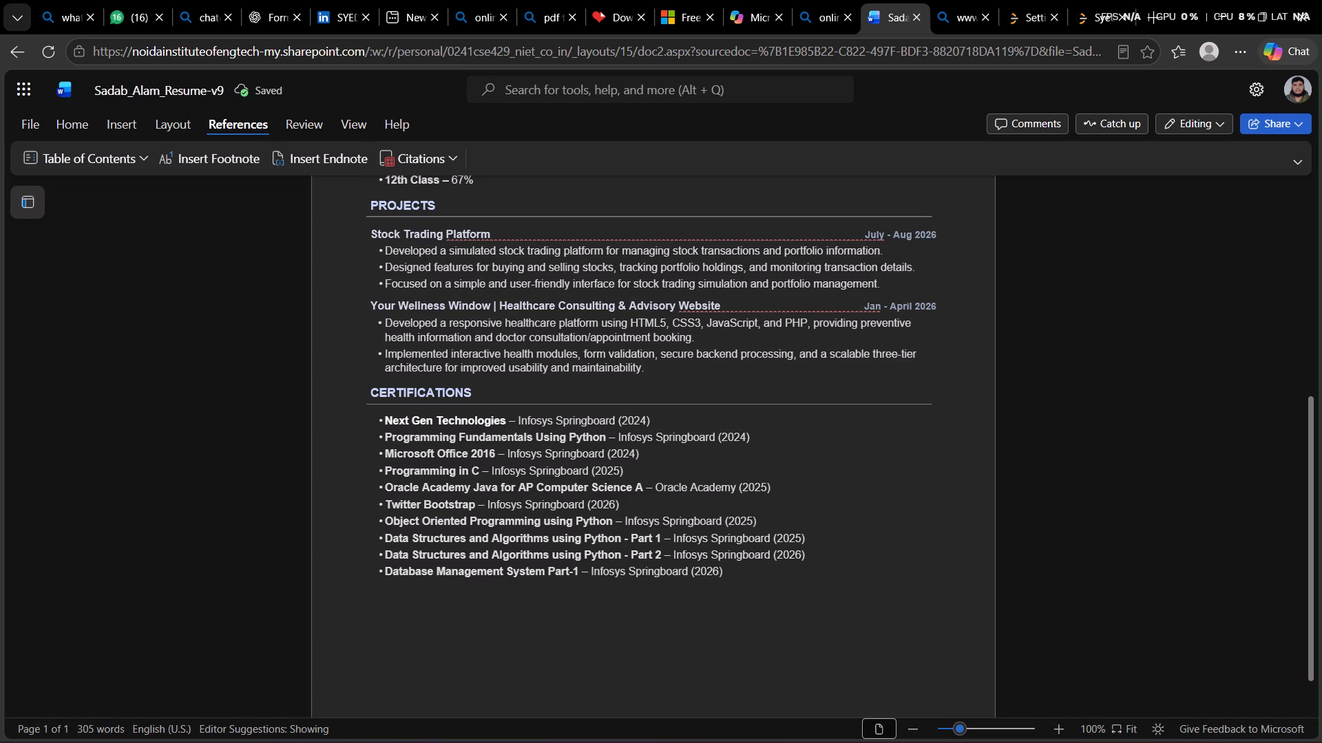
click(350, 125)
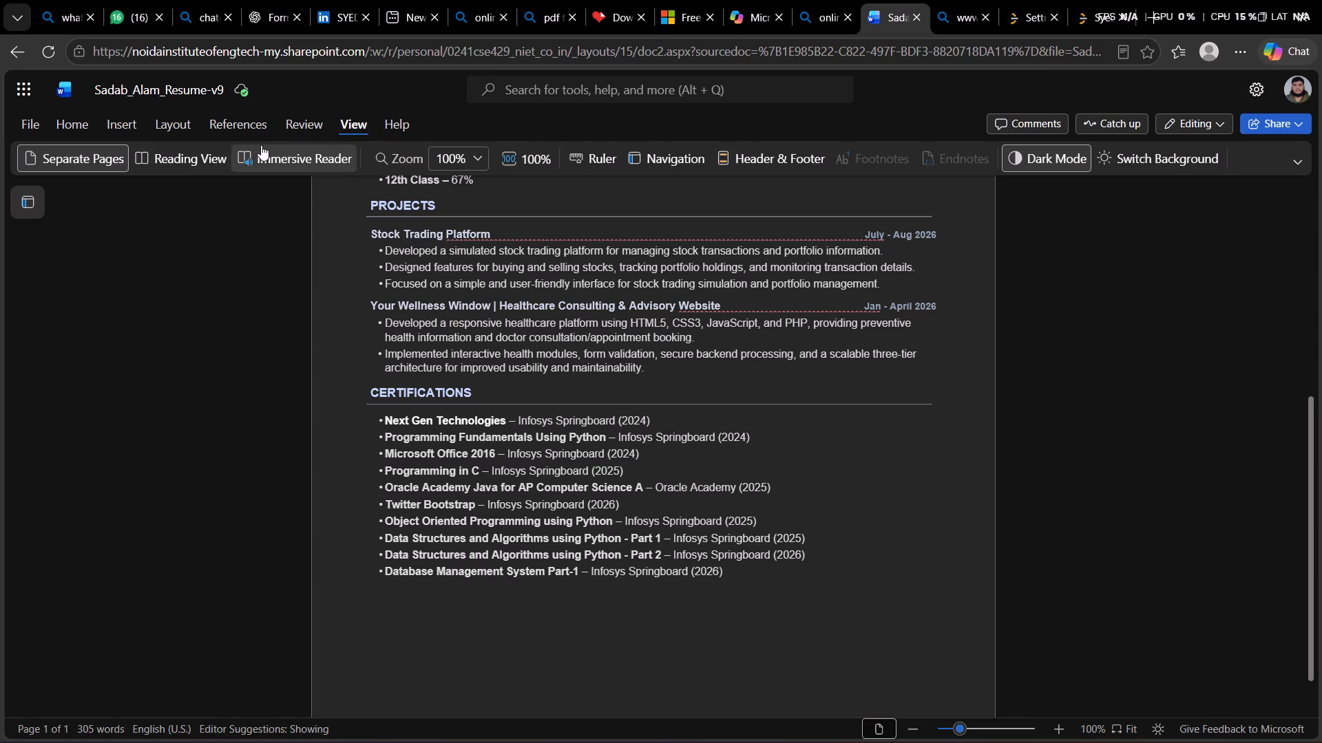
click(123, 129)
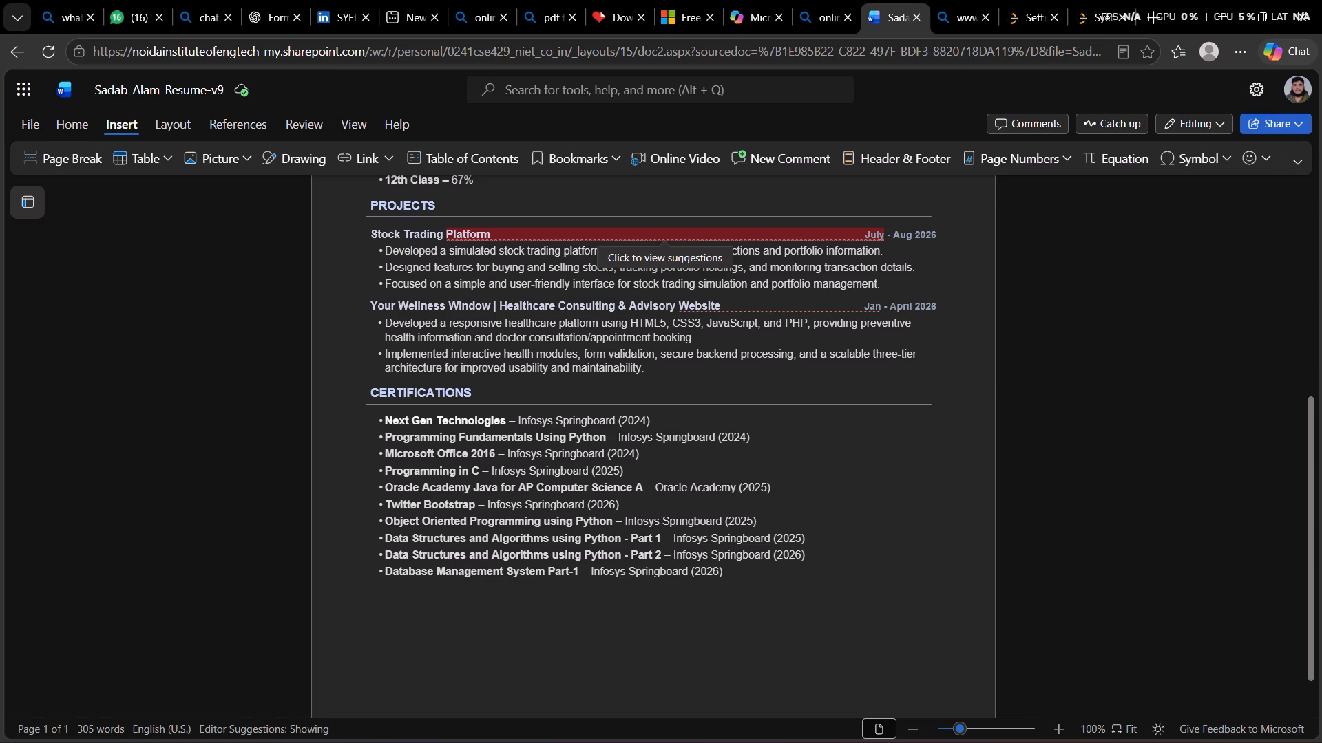
key(shift+super+s)
key(shift+super+d)
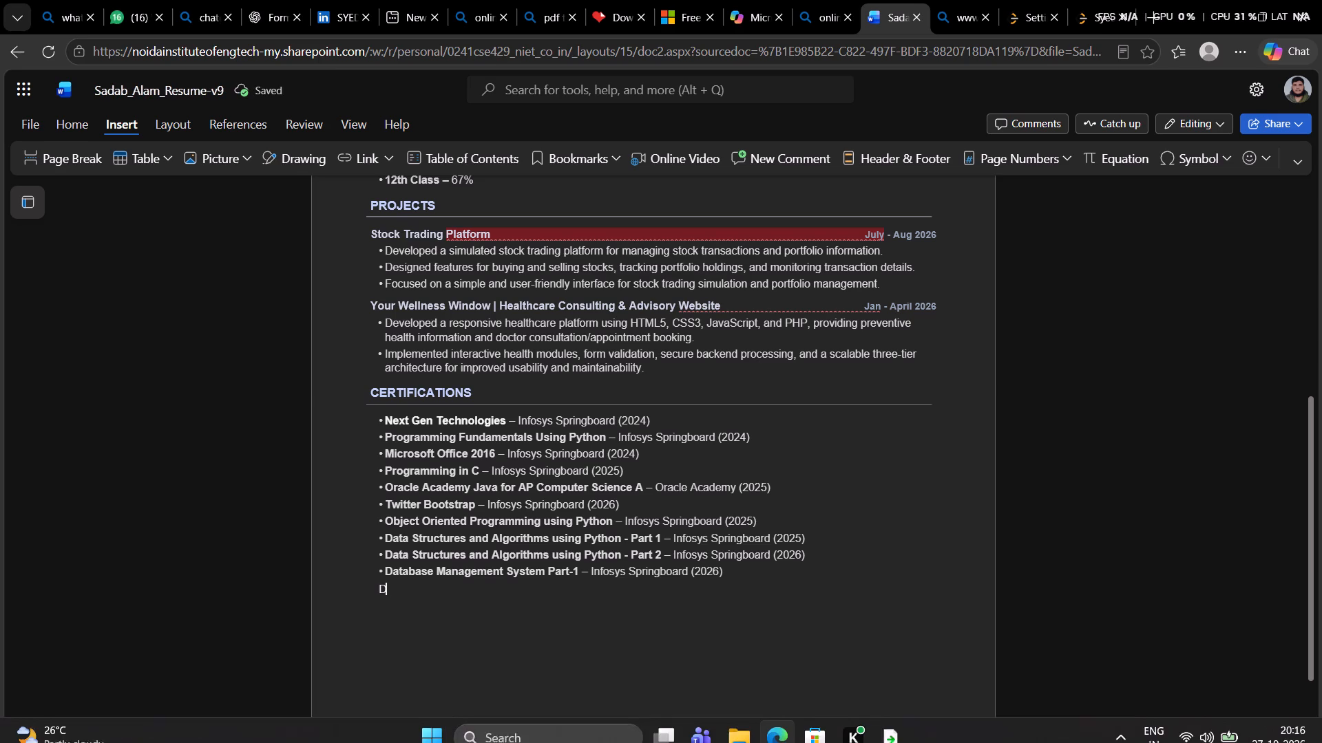
key(BackSpace)
key(shift+super+s)
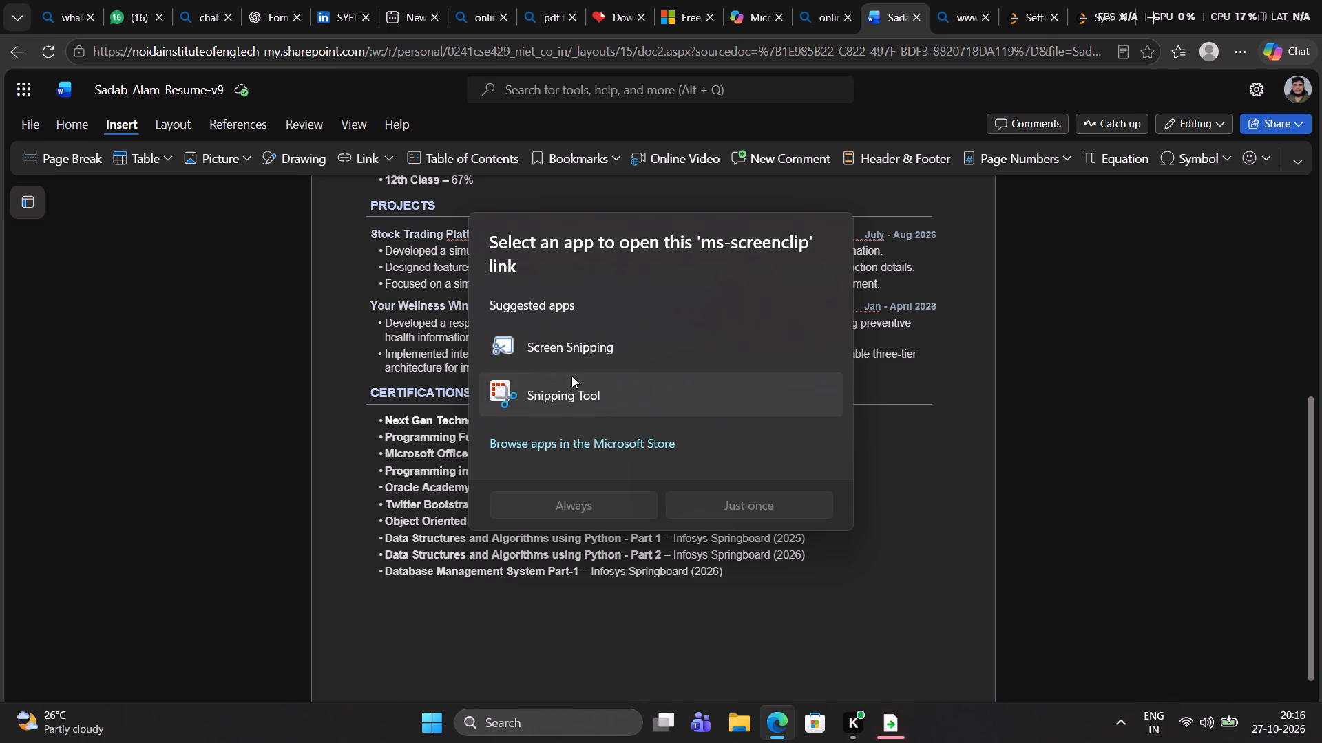
click(579, 393)
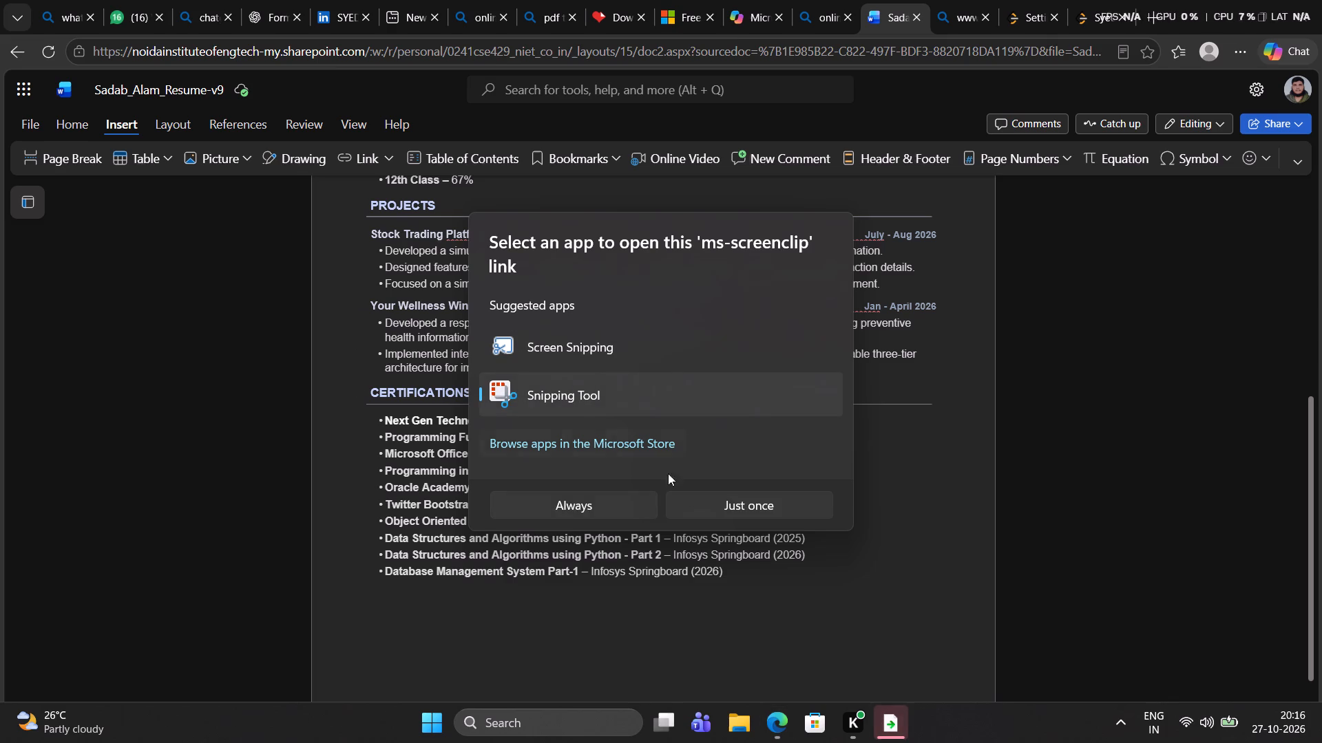
click(697, 511)
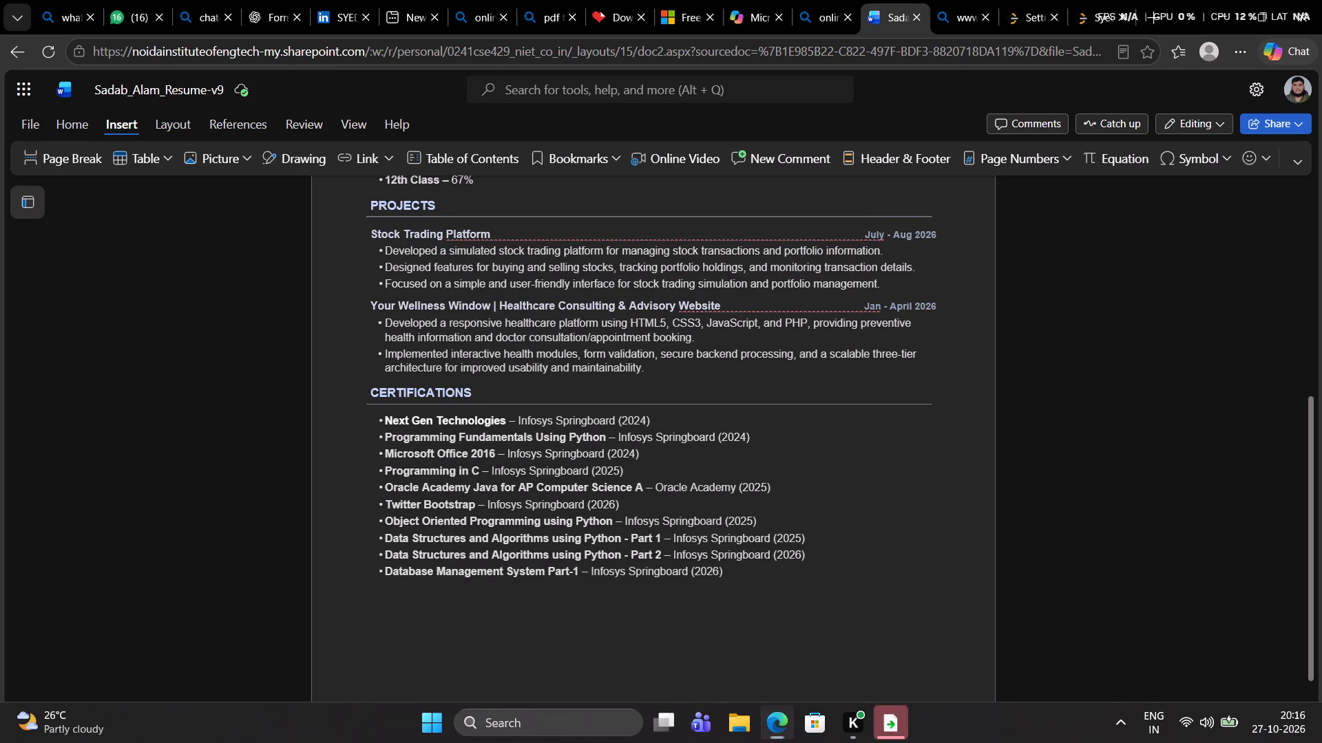
drag(337, 367, 533, 411)
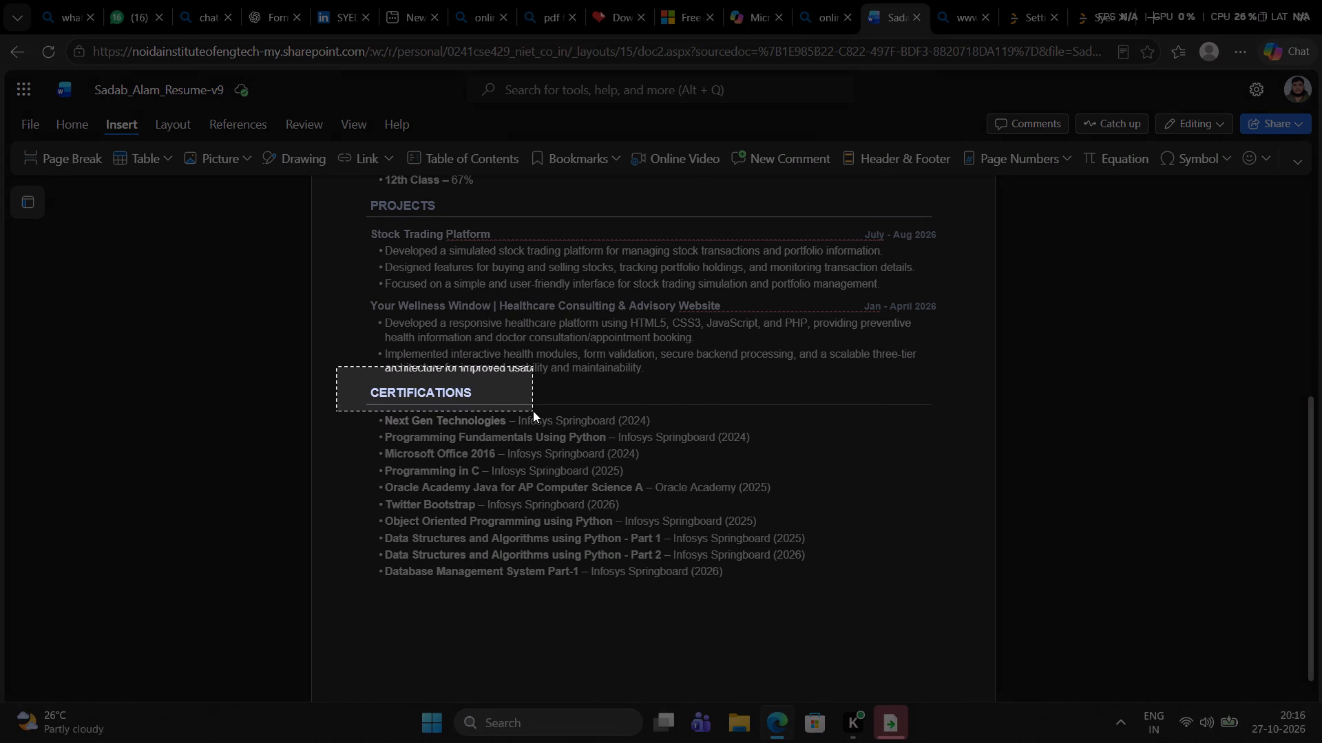
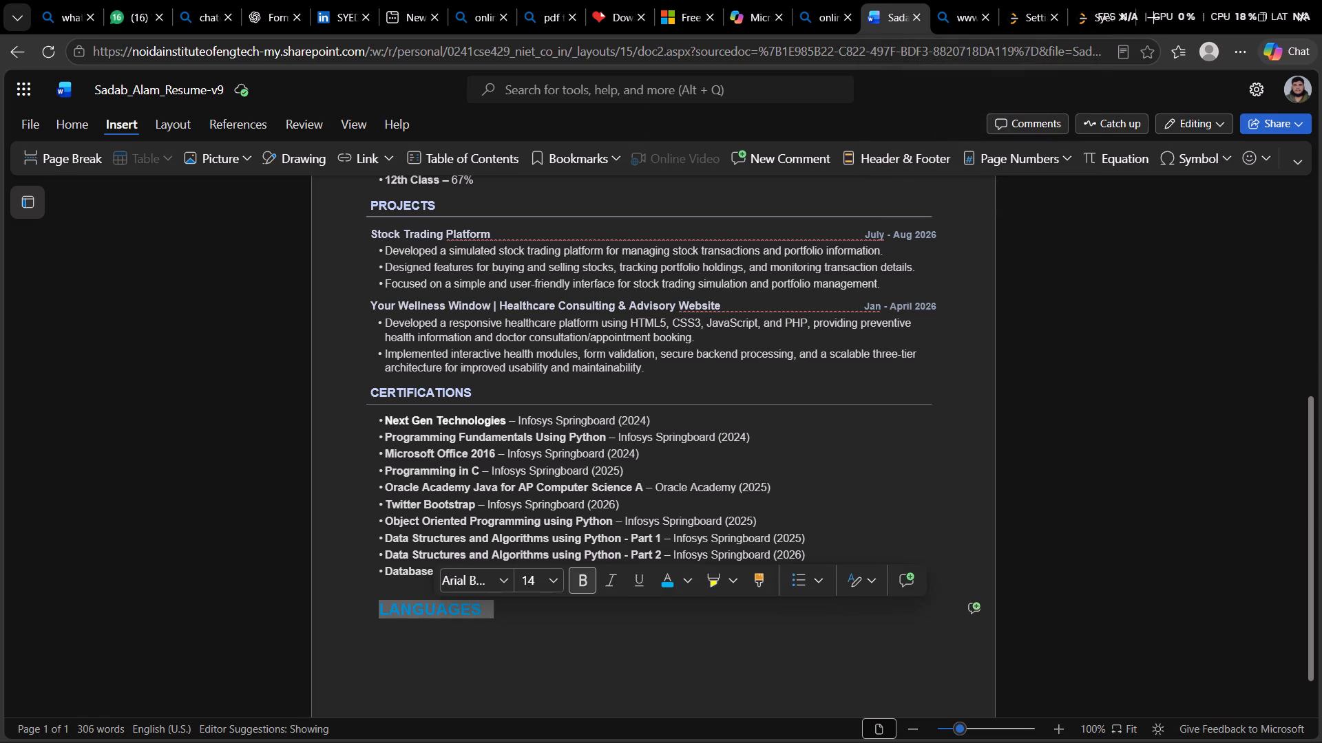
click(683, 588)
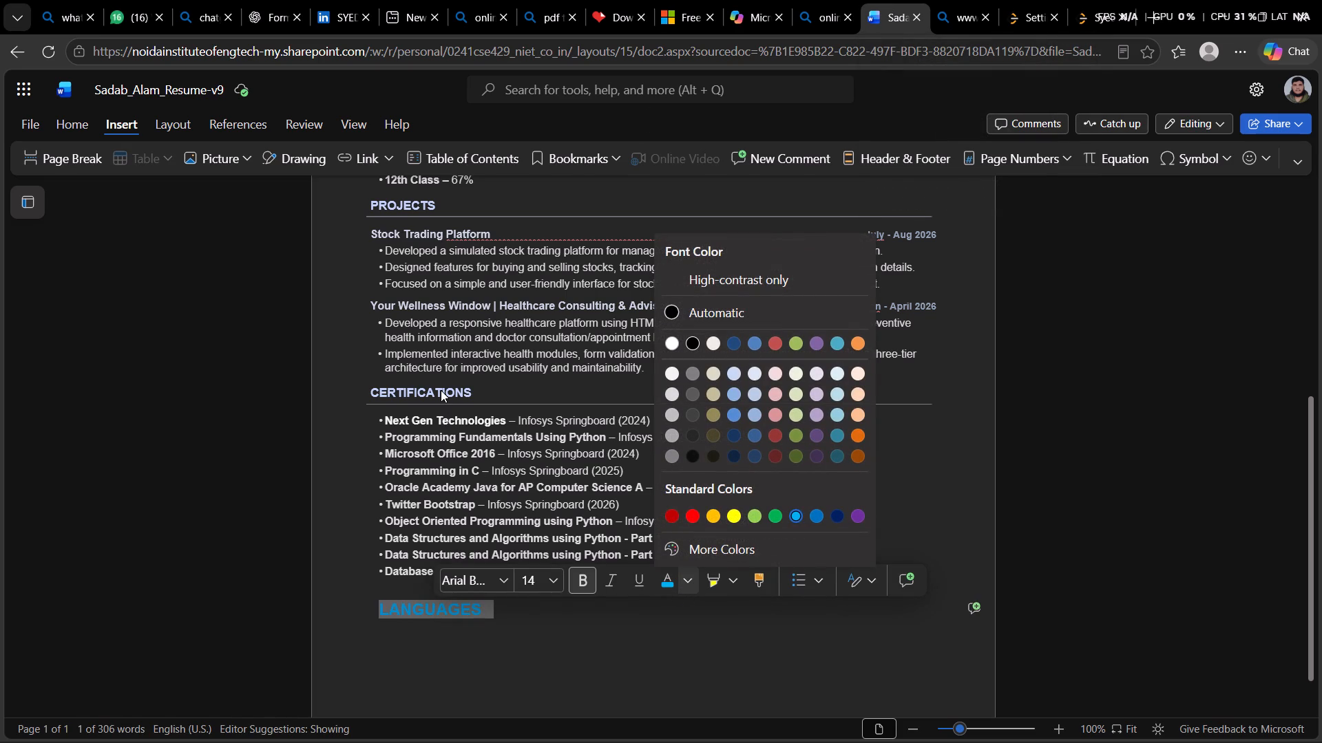
Apply the same light blue font colour to the CERTIFICATIONS heading.
double_click(441, 391)
click(441, 391)
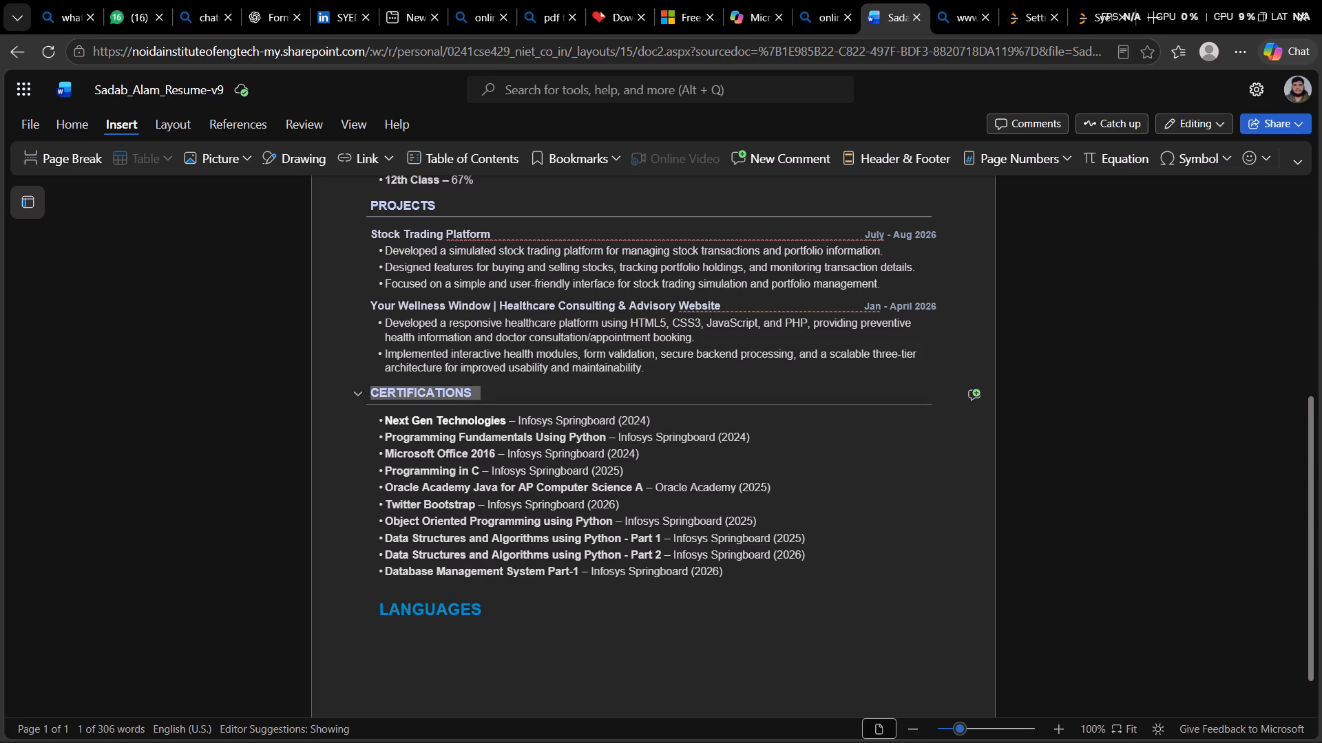
double_click(441, 391)
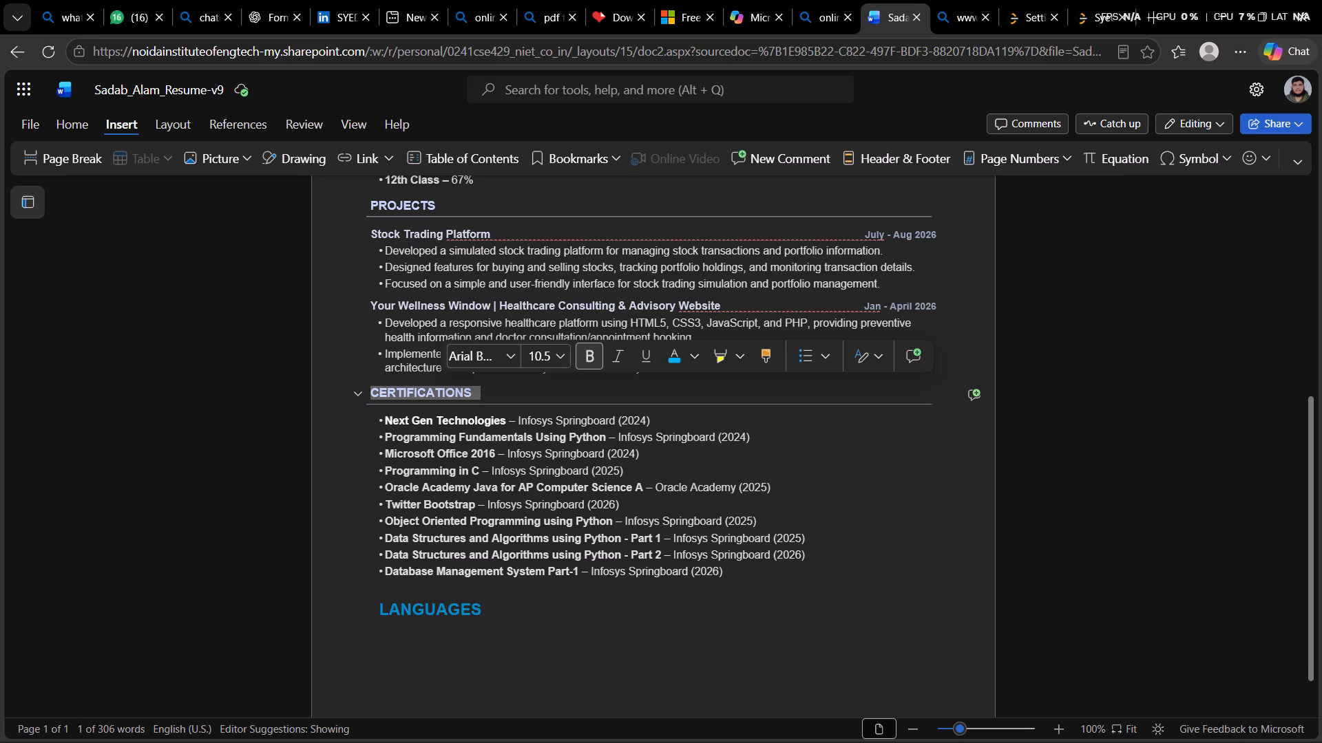
click(689, 356)
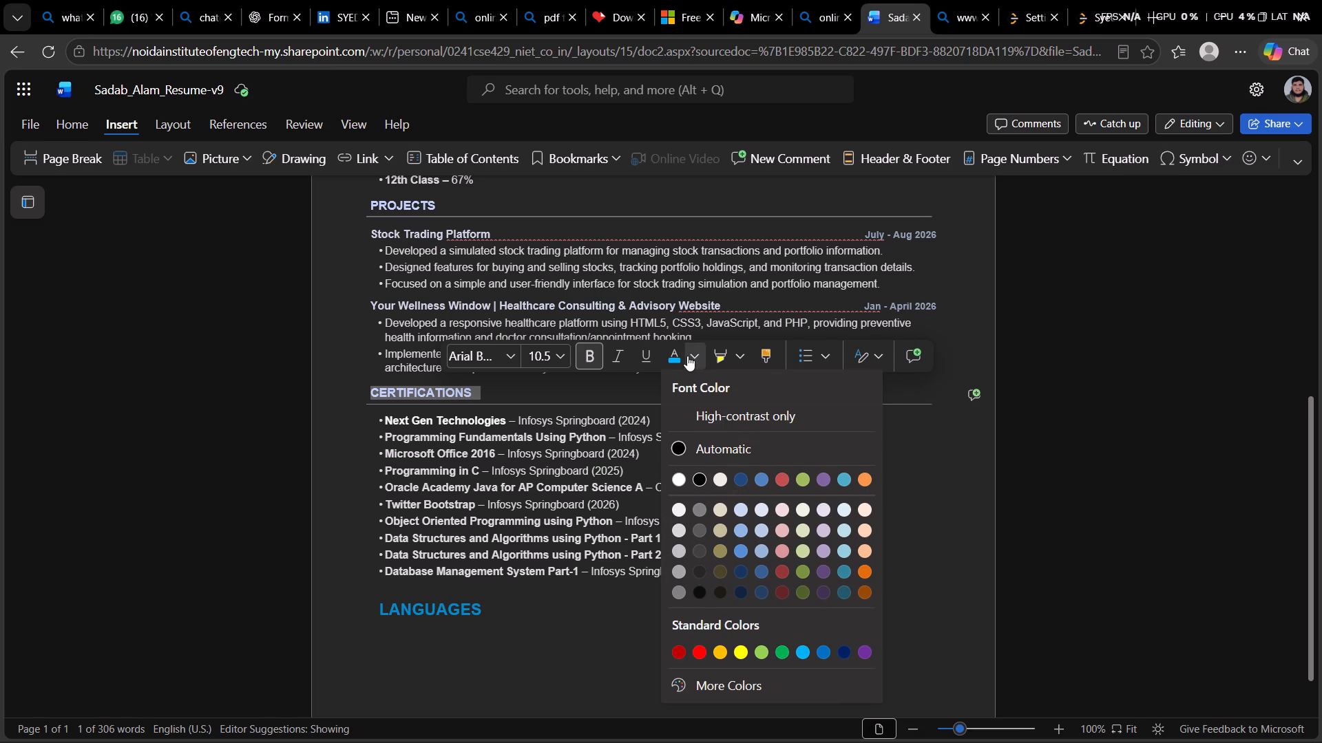
click(680, 355)
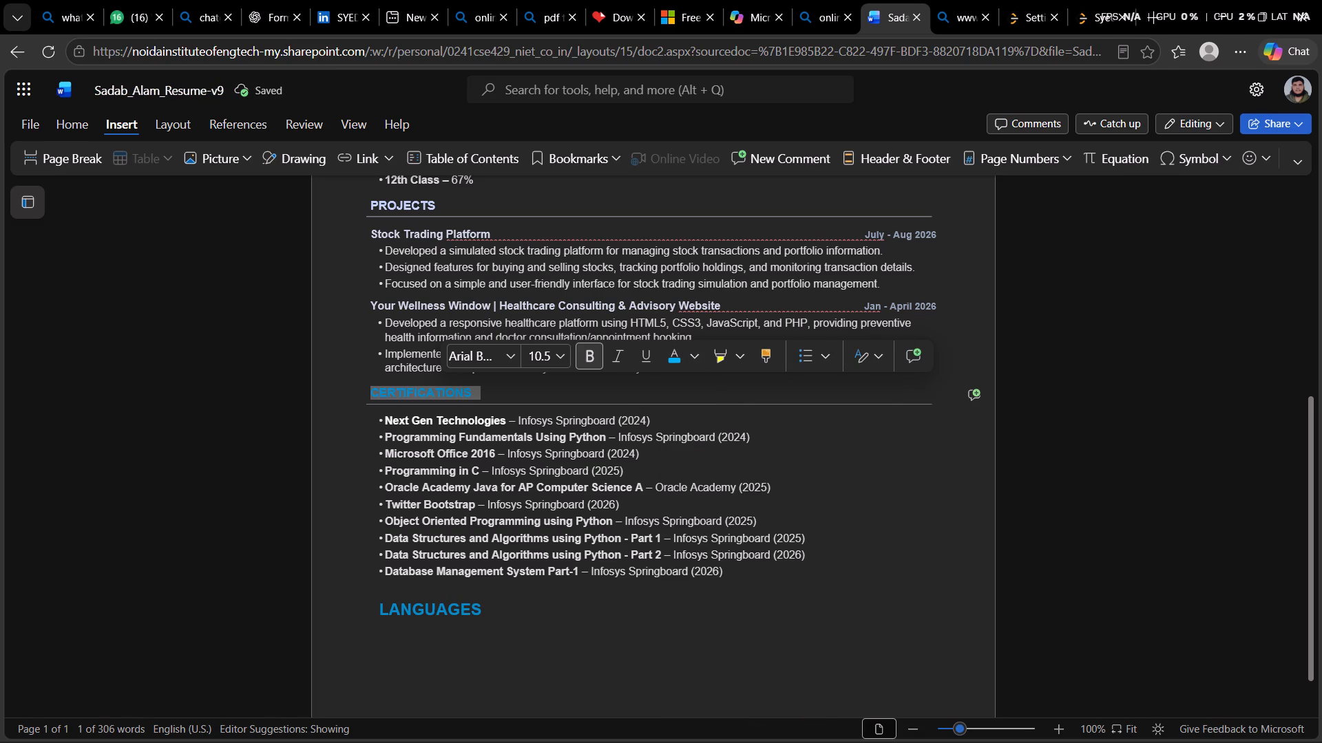
click(574, 646)
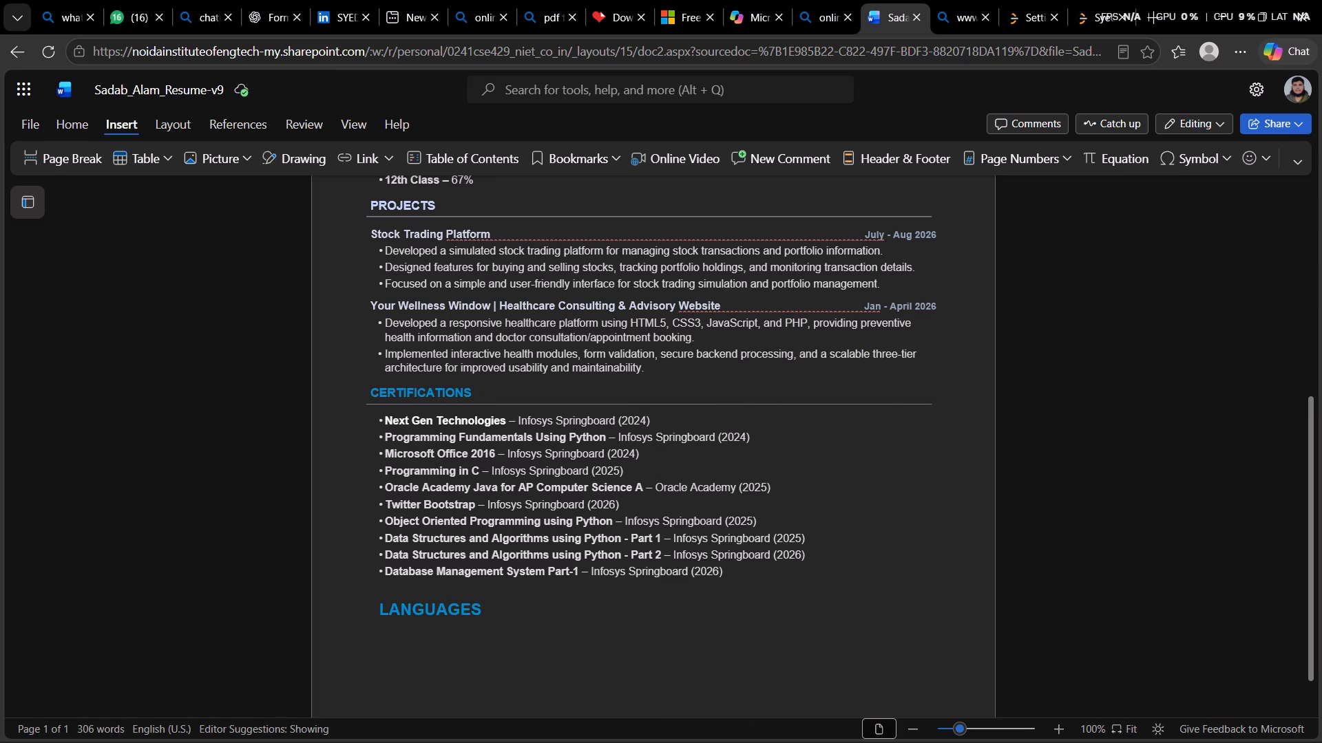
Check the CERTIFICATIONS heading's font size and set the LANGUAGES heading to the matching 10.5 pt.
scroll(489, 275, up, 4)
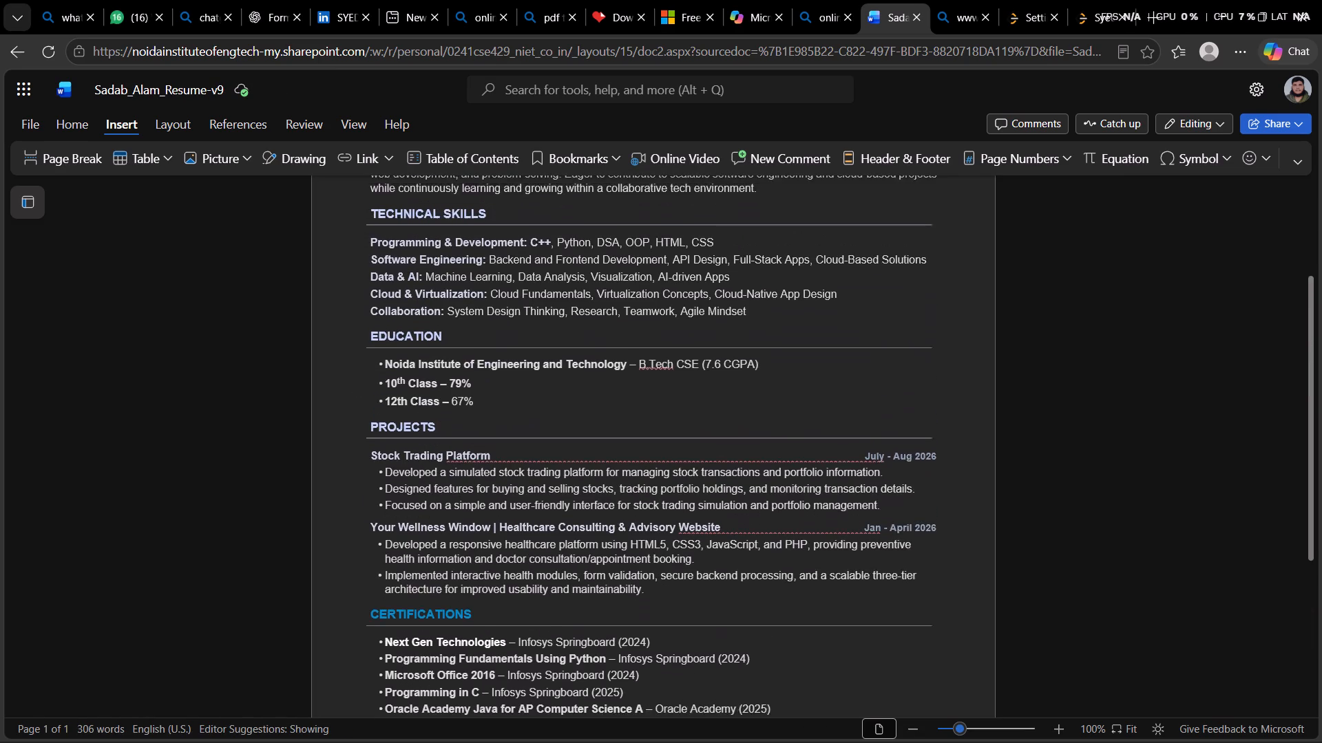
scroll(489, 275, down, 1)
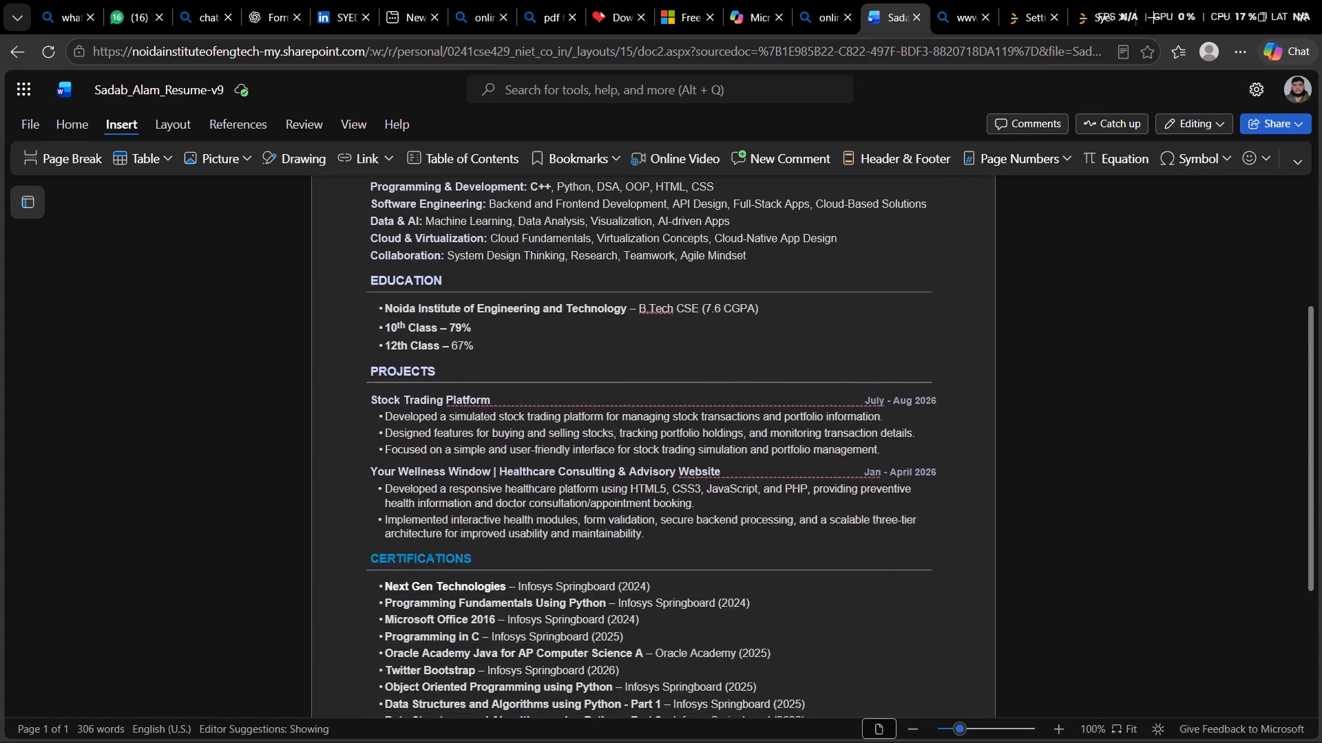
scroll(489, 275, down, 2)
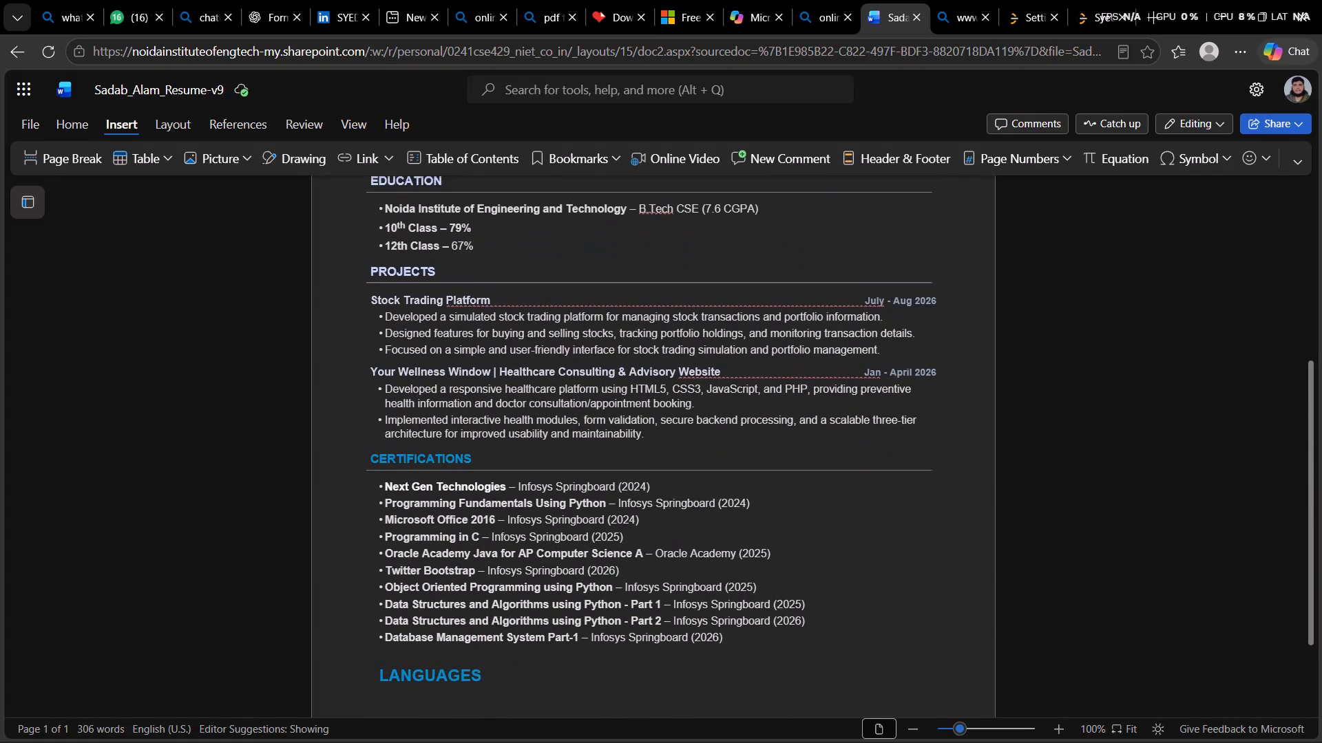
scroll(489, 275, down, 1)
click(452, 457)
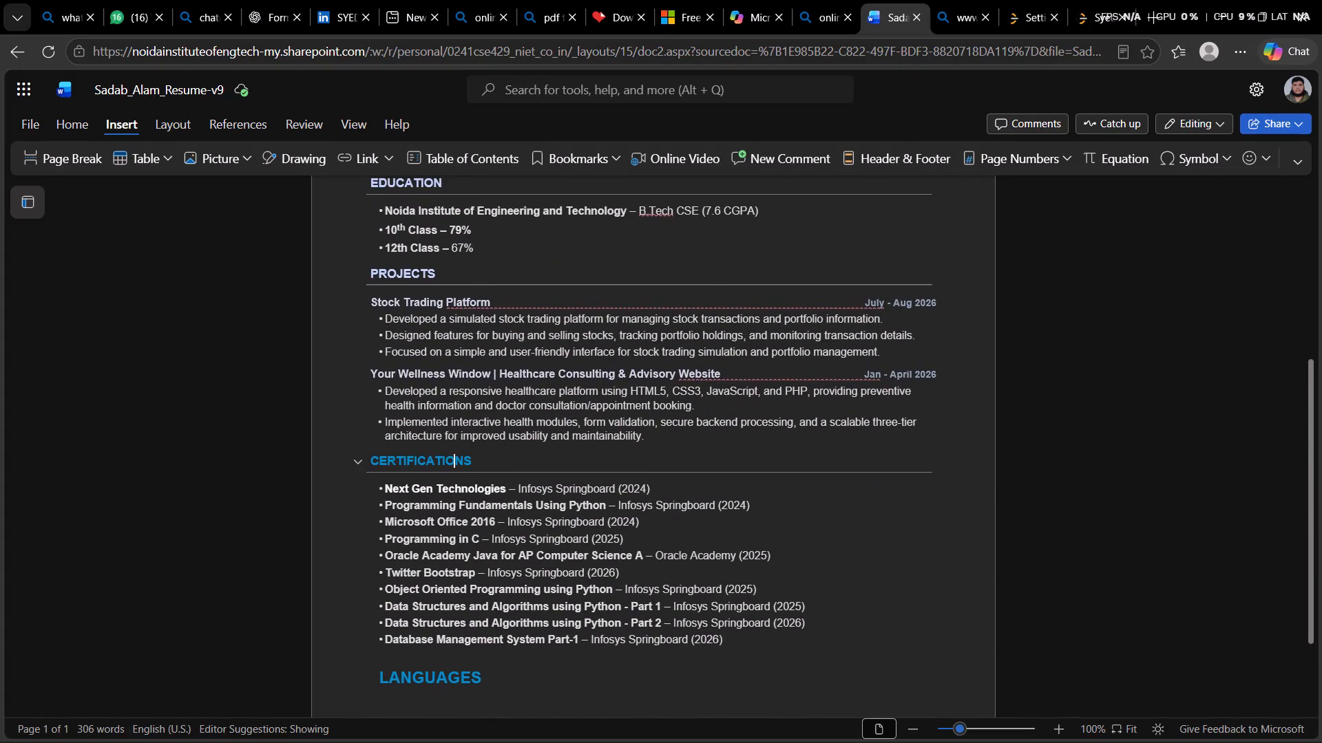
double_click(452, 457)
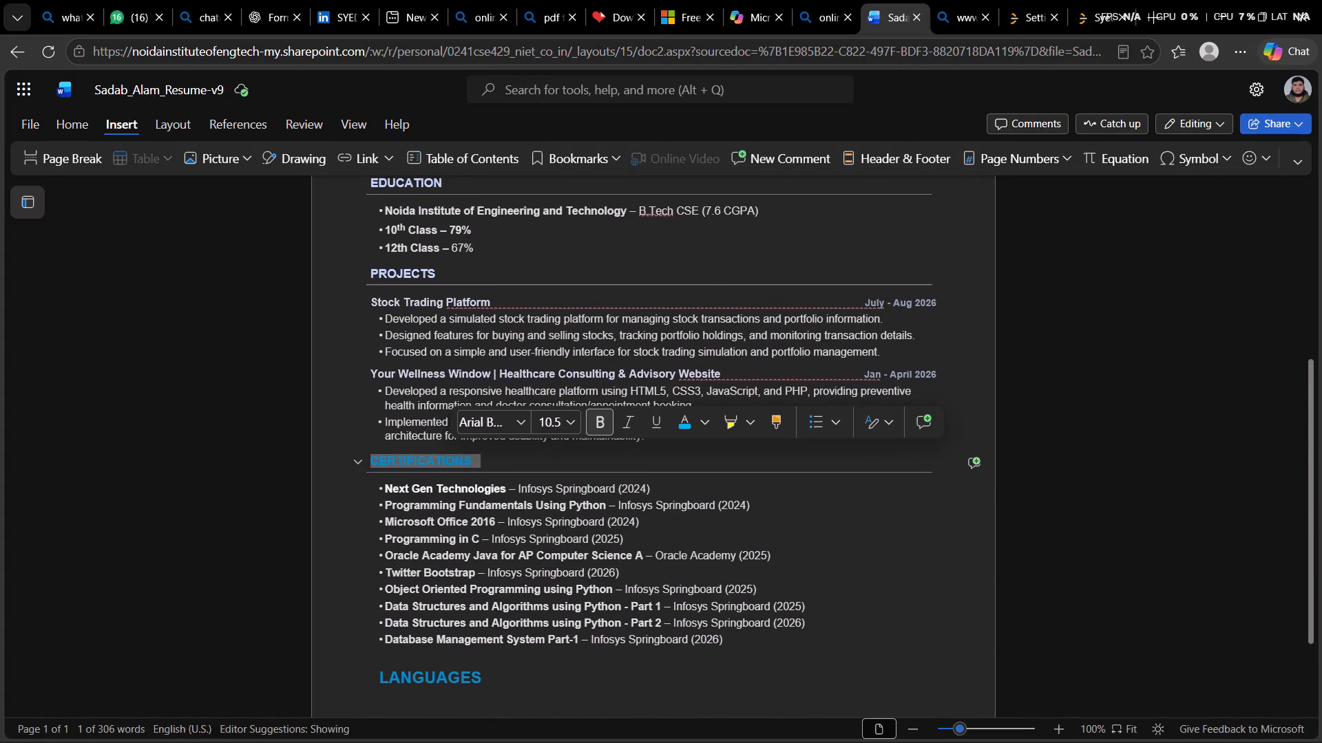
double_click(424, 679)
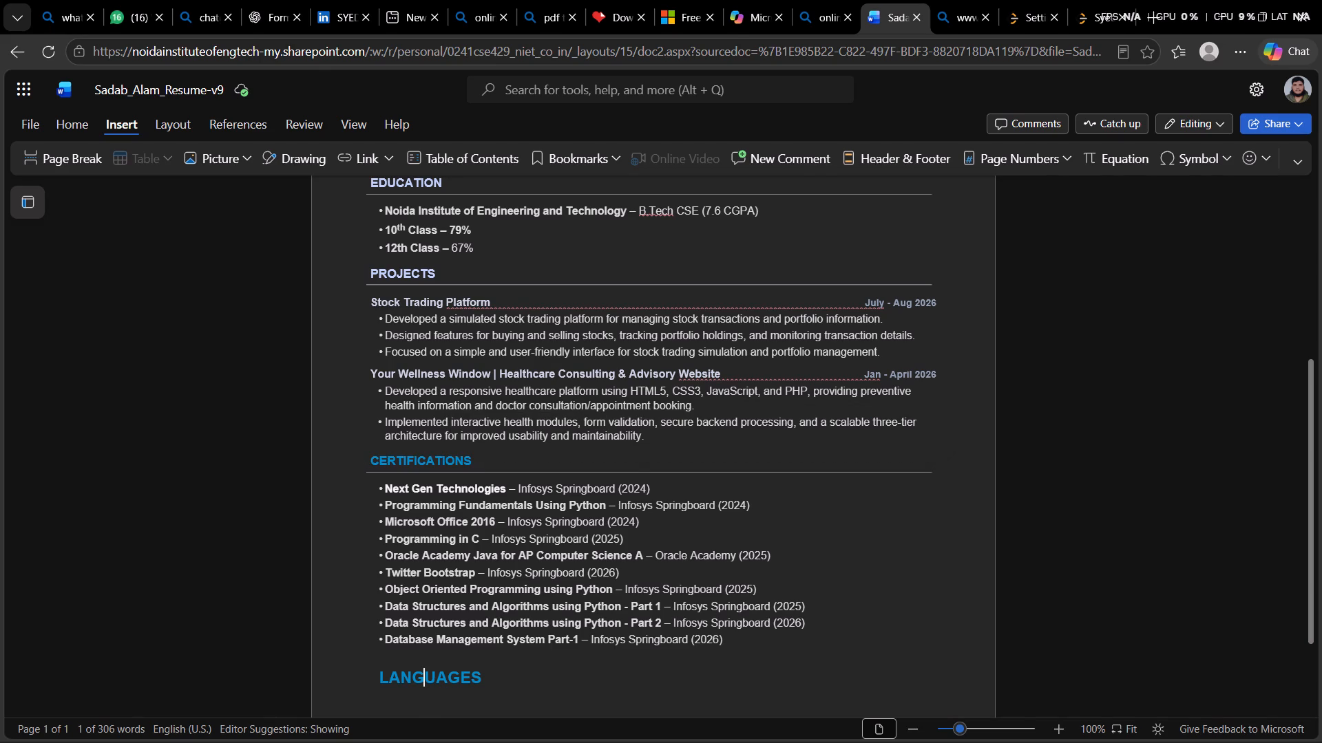
click(543, 651)
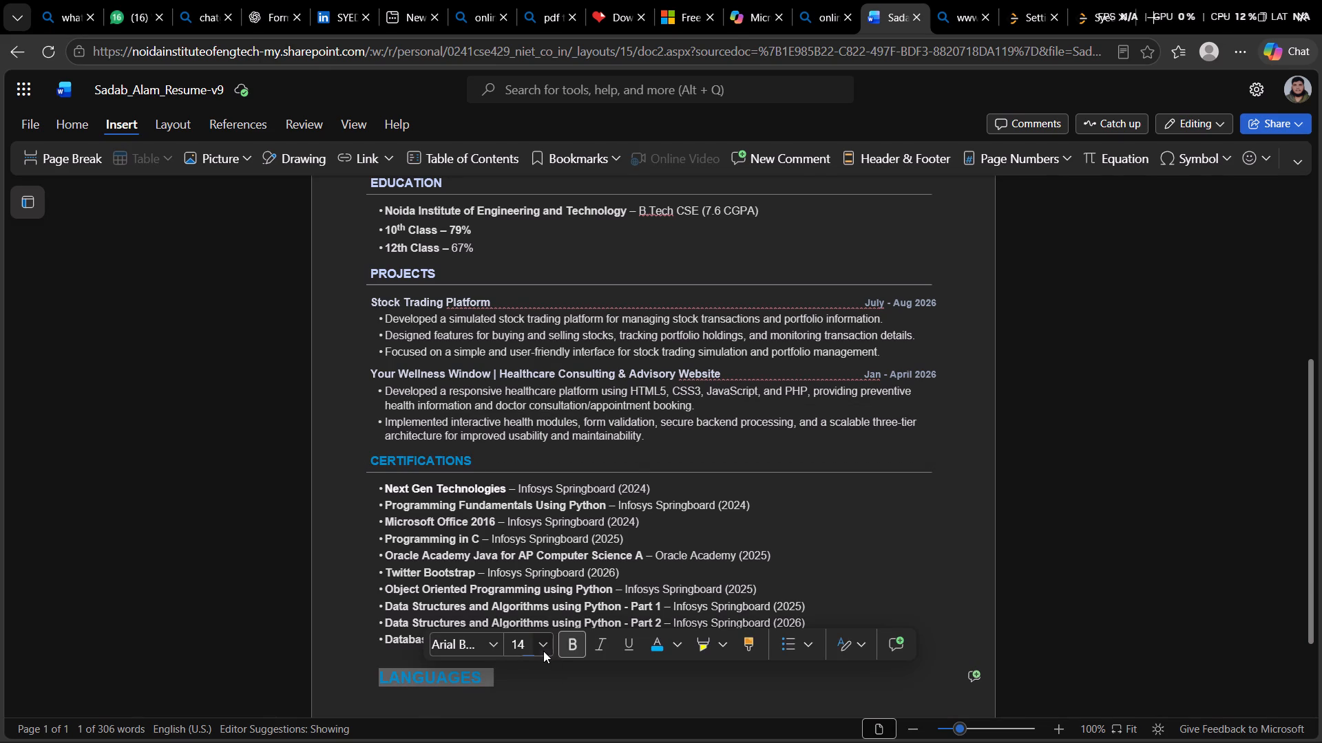
key(BackSpace)
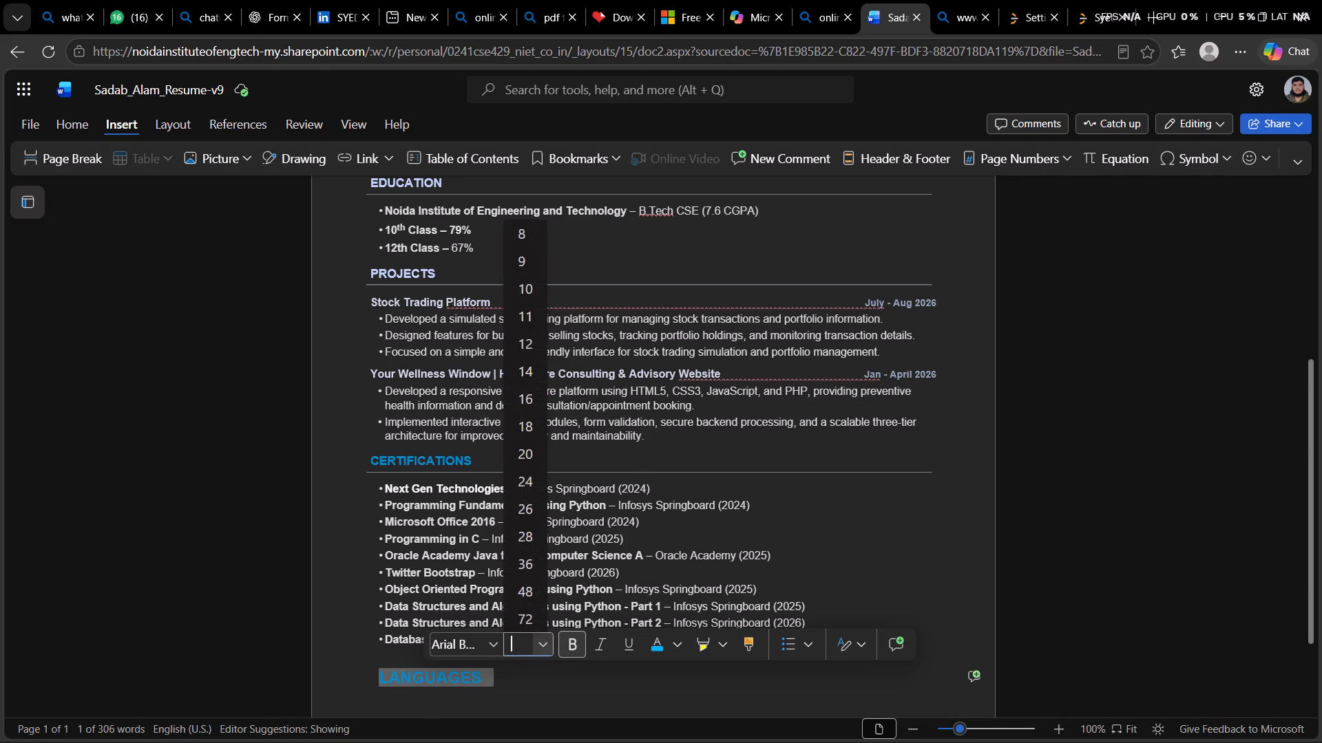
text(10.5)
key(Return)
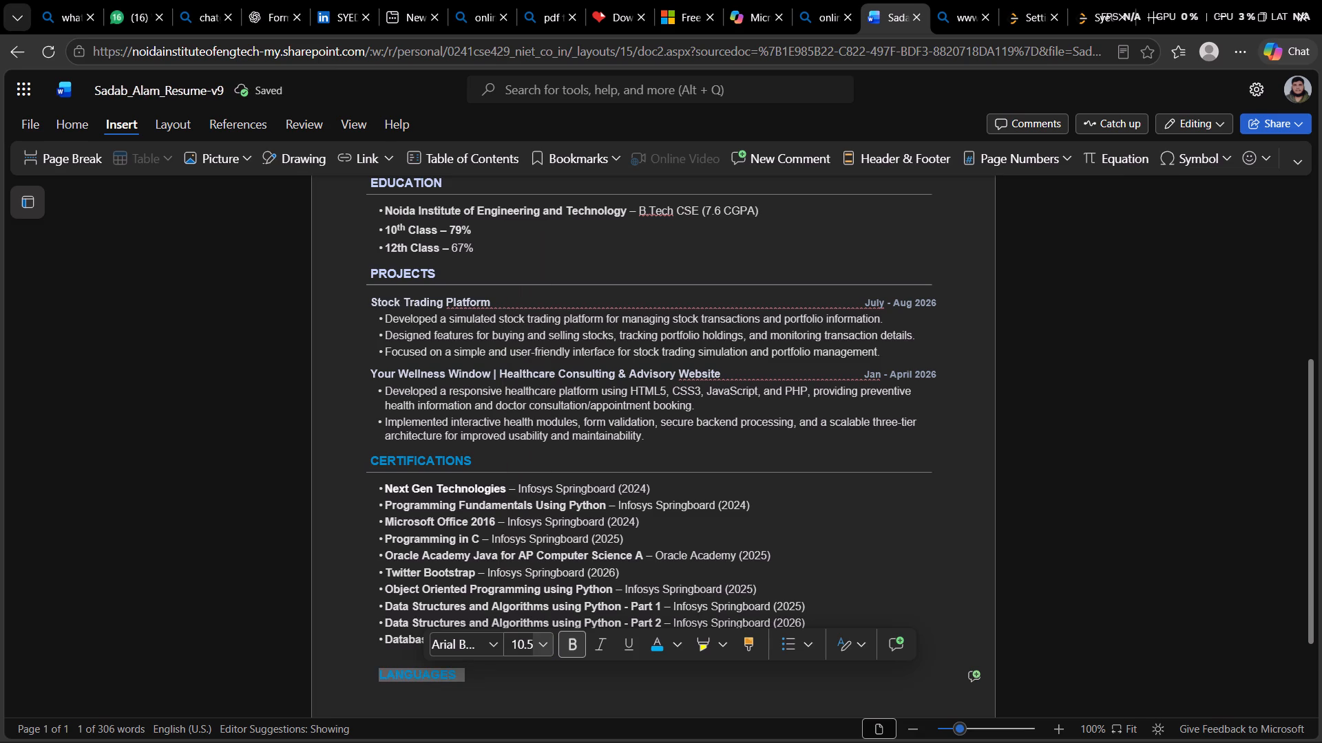
click(552, 699)
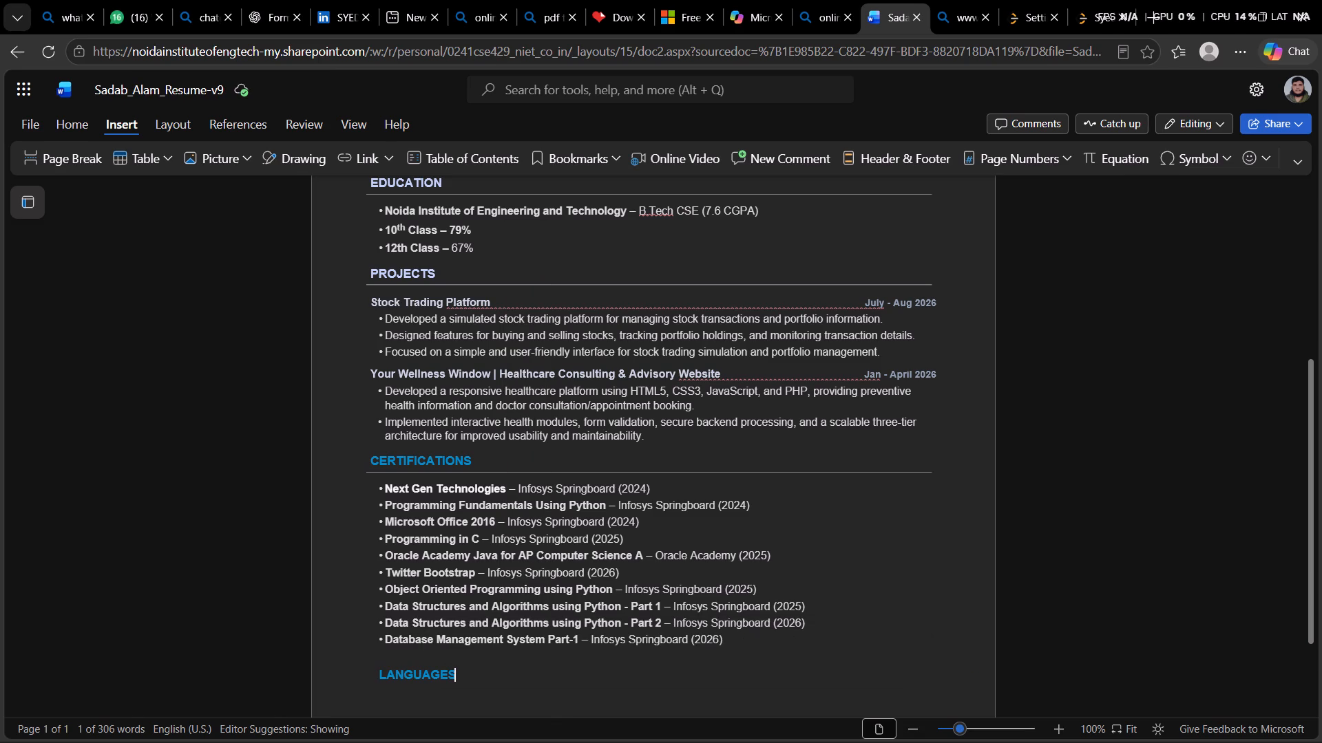
Apply the same light blue font colour to the PROJECTS and EDUCATION headings.
double_click(406, 273)
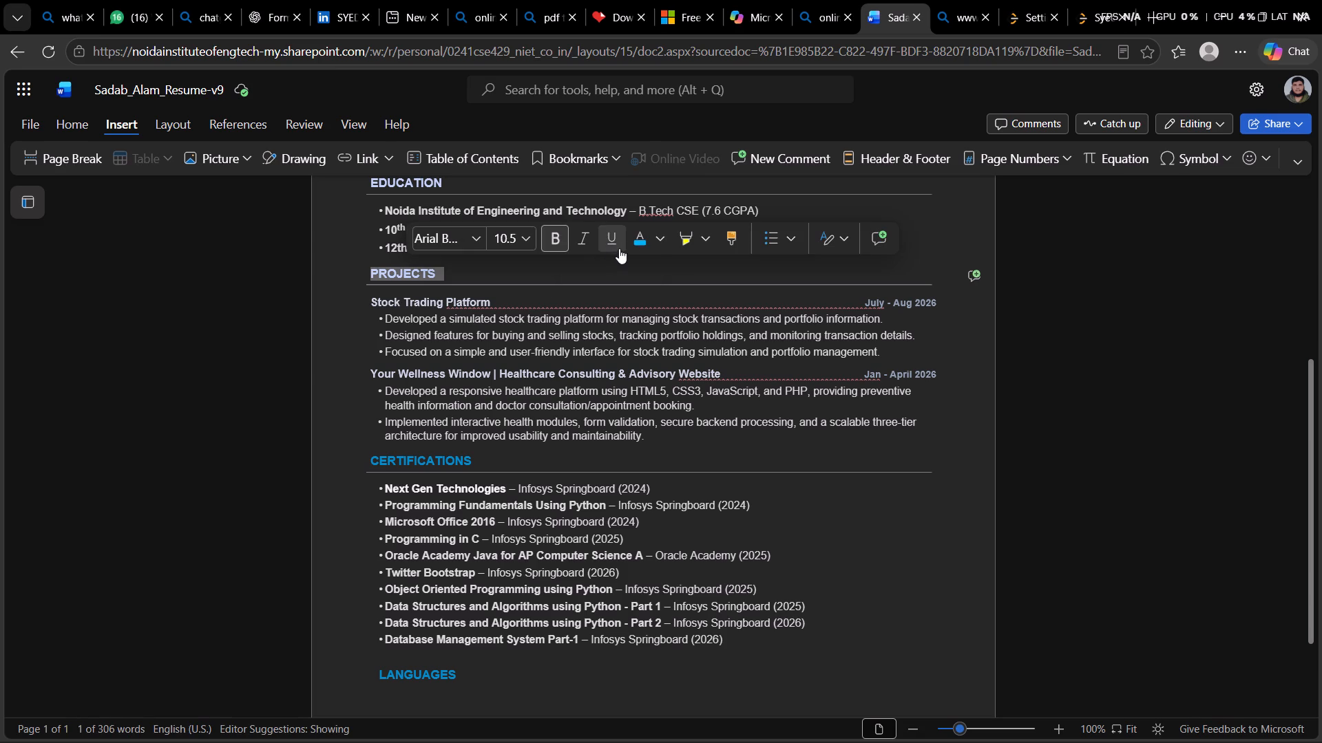
click(640, 242)
click(525, 266)
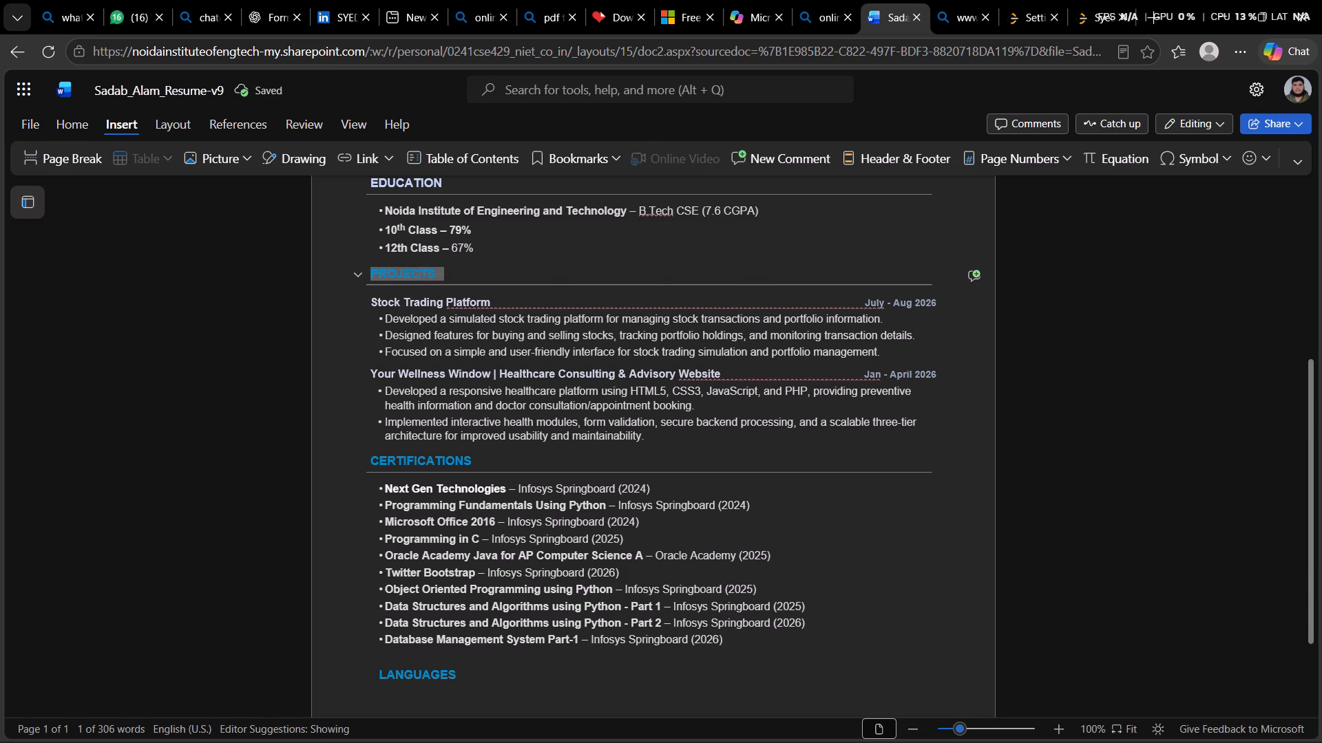
scroll(525, 266, up, 2)
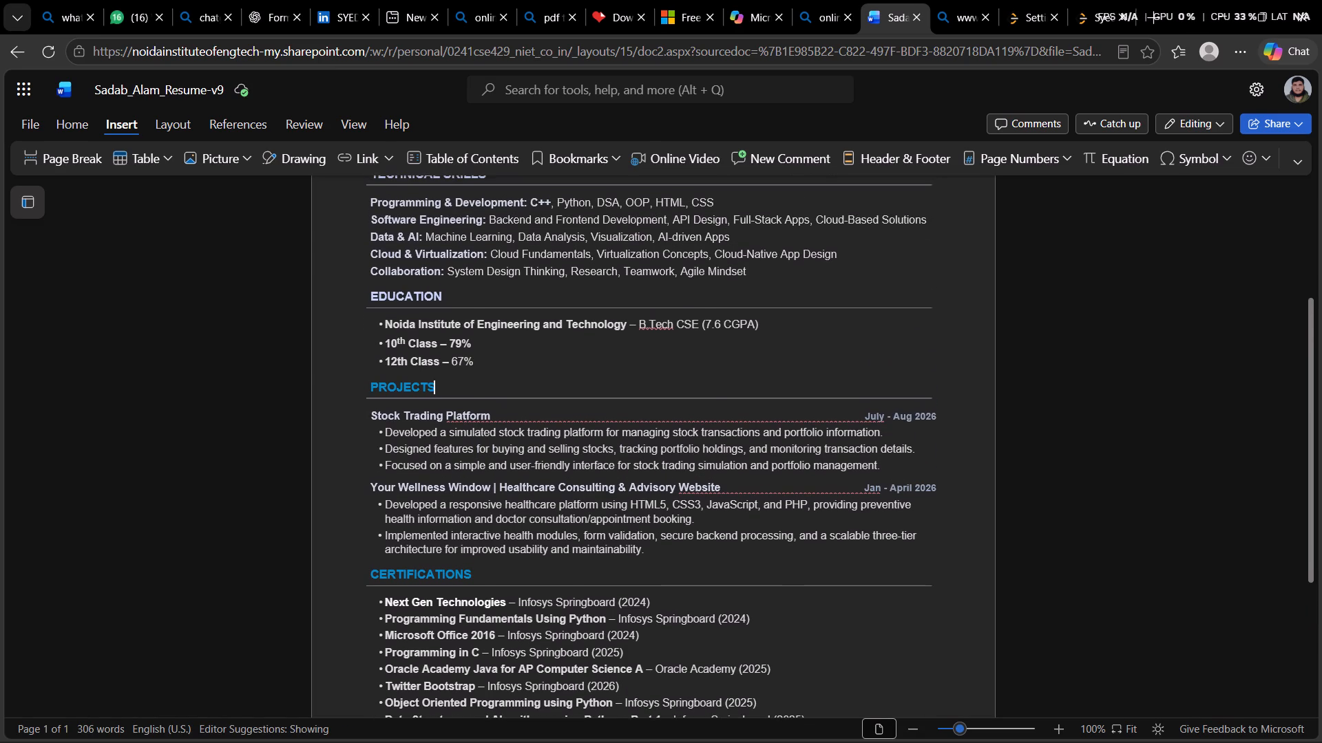
double_click(421, 294)
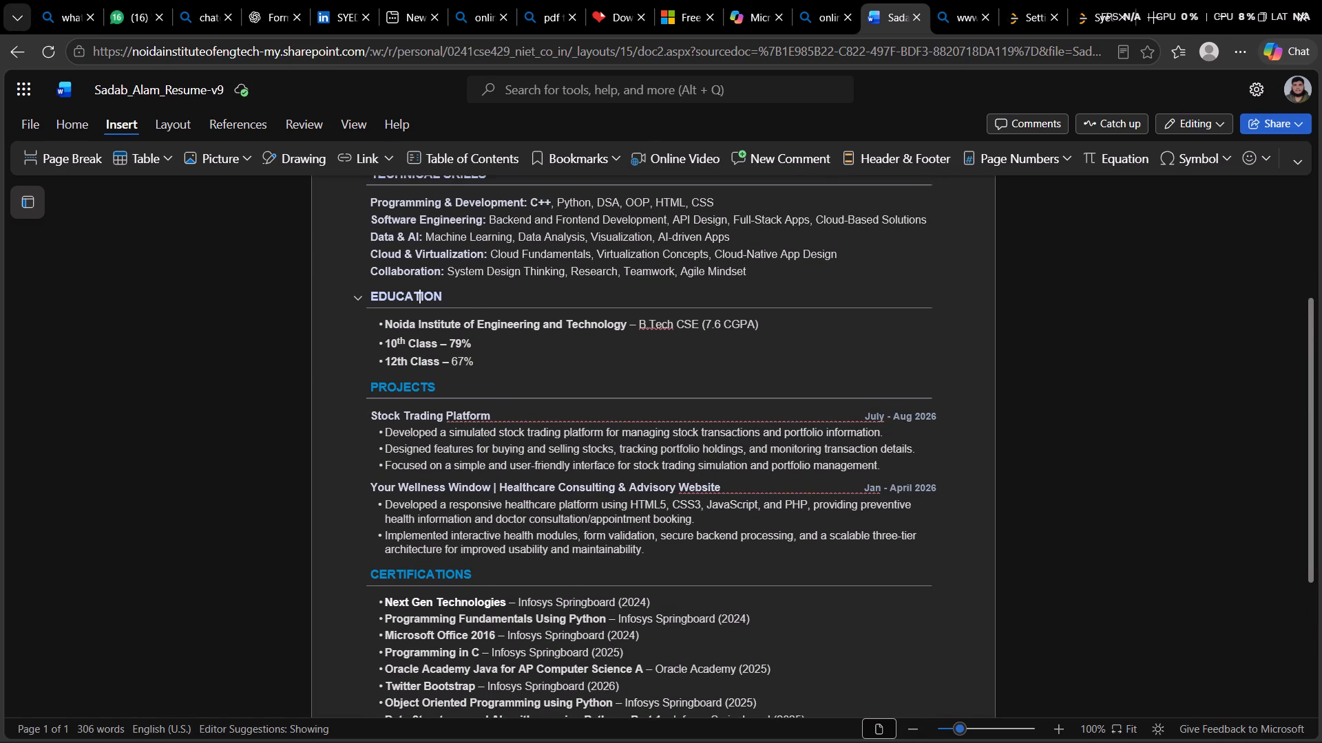
click(650, 267)
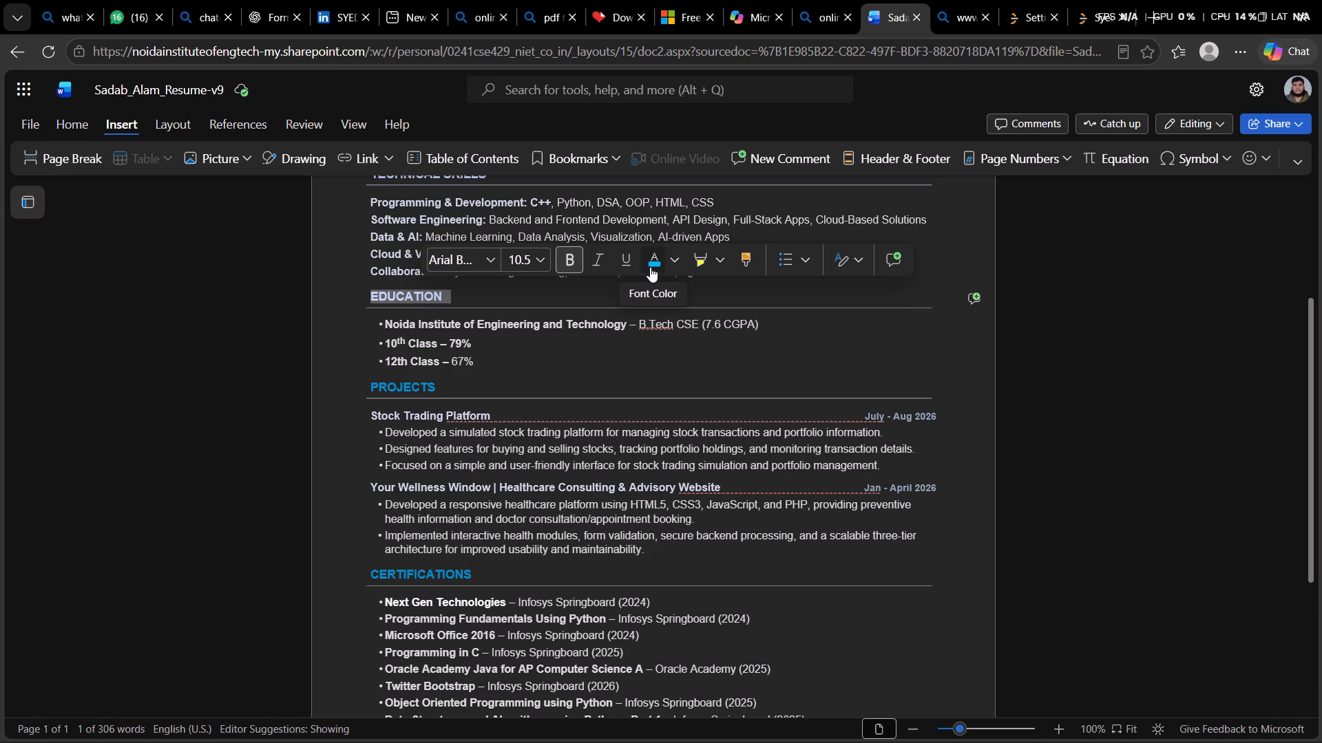
click(589, 350)
Colour both words of the TECHNICAL SKILLS heading in the same light blue.
scroll(589, 350, up, 1)
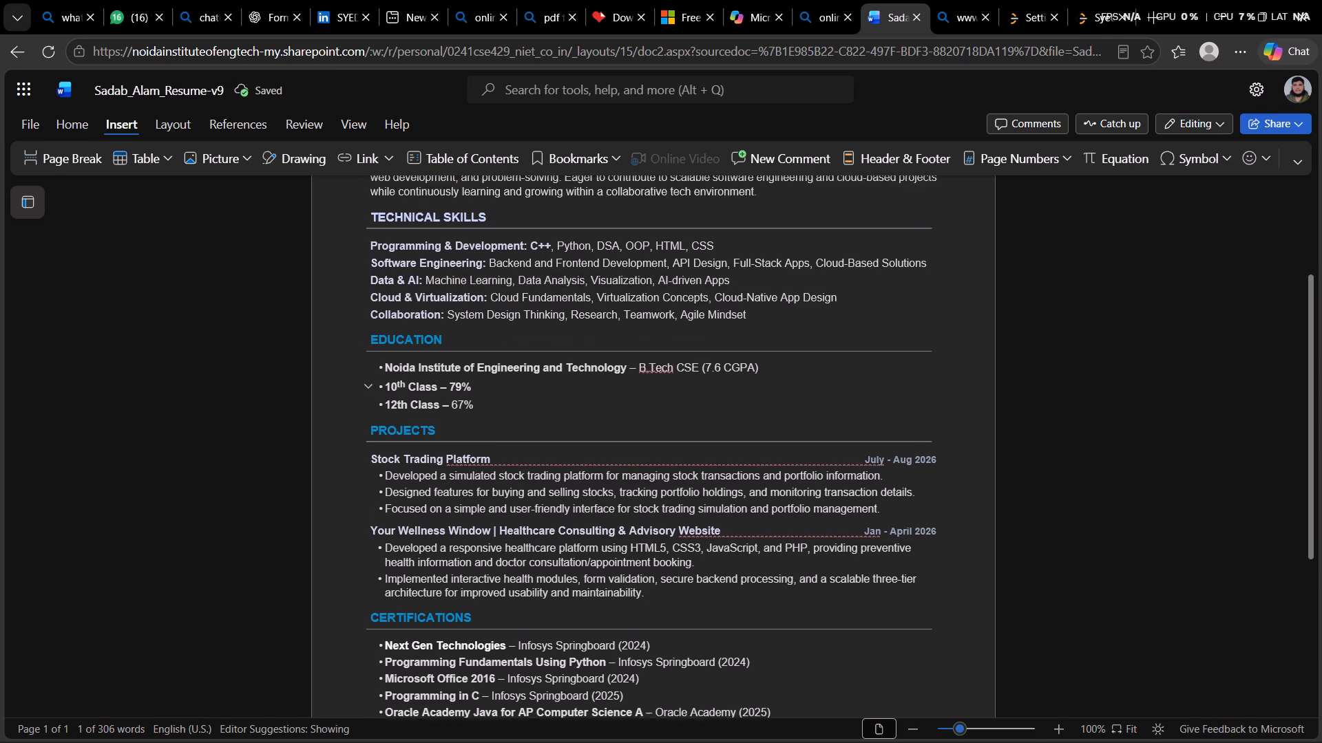
scroll(589, 350, up, 1)
double_click(468, 268)
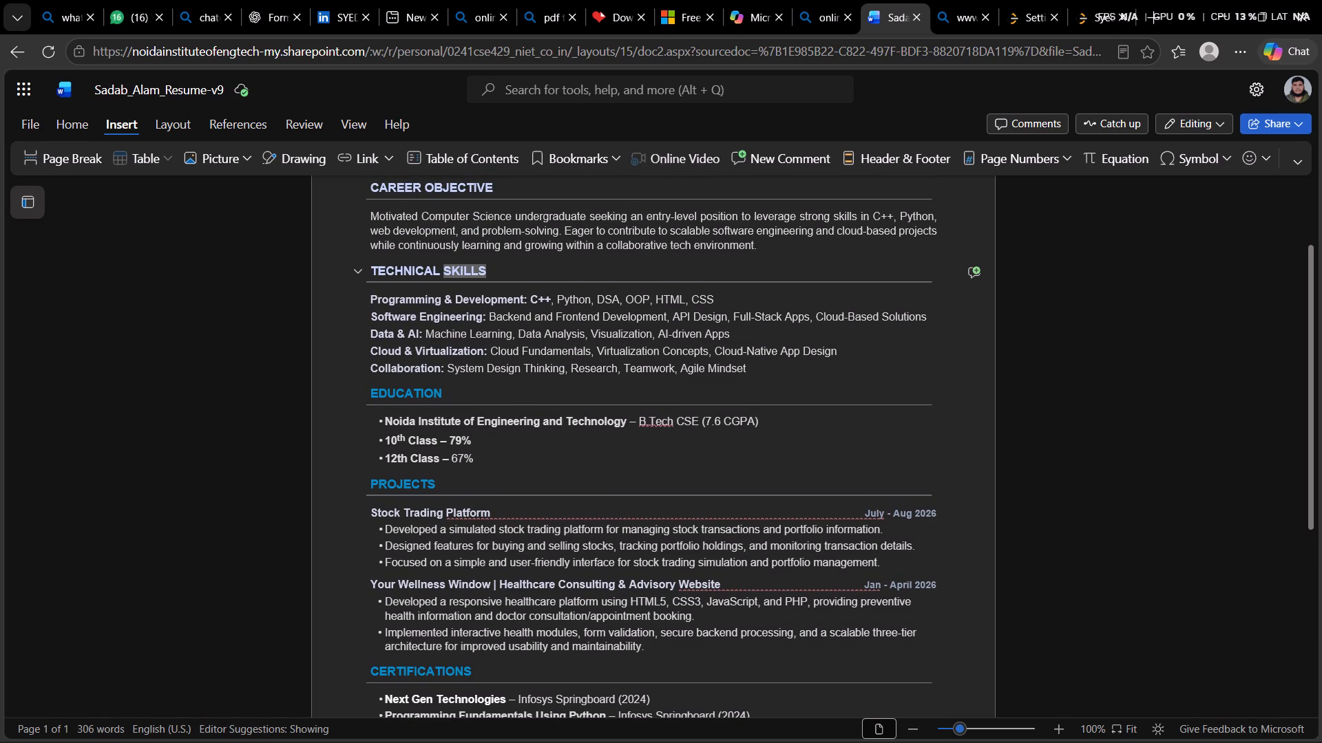
double_click(473, 271)
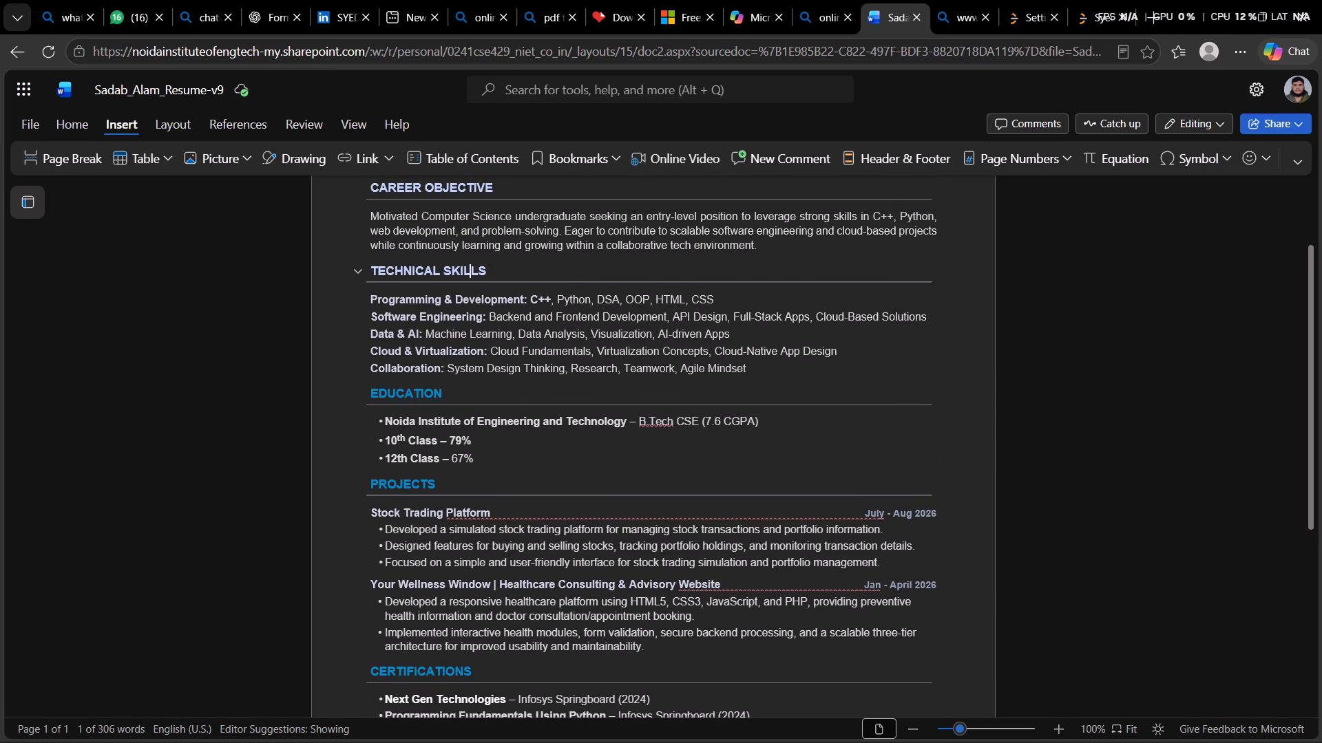
double_click(433, 272)
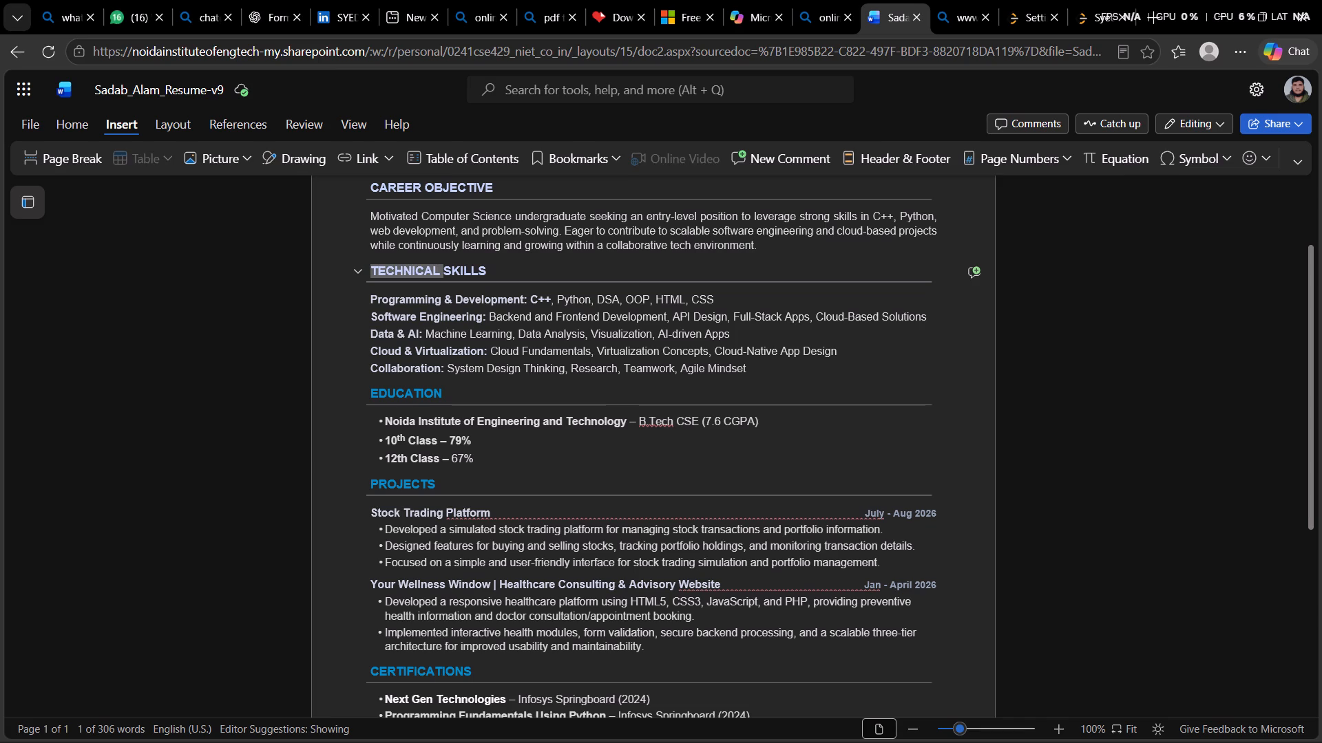
double_click(443, 271)
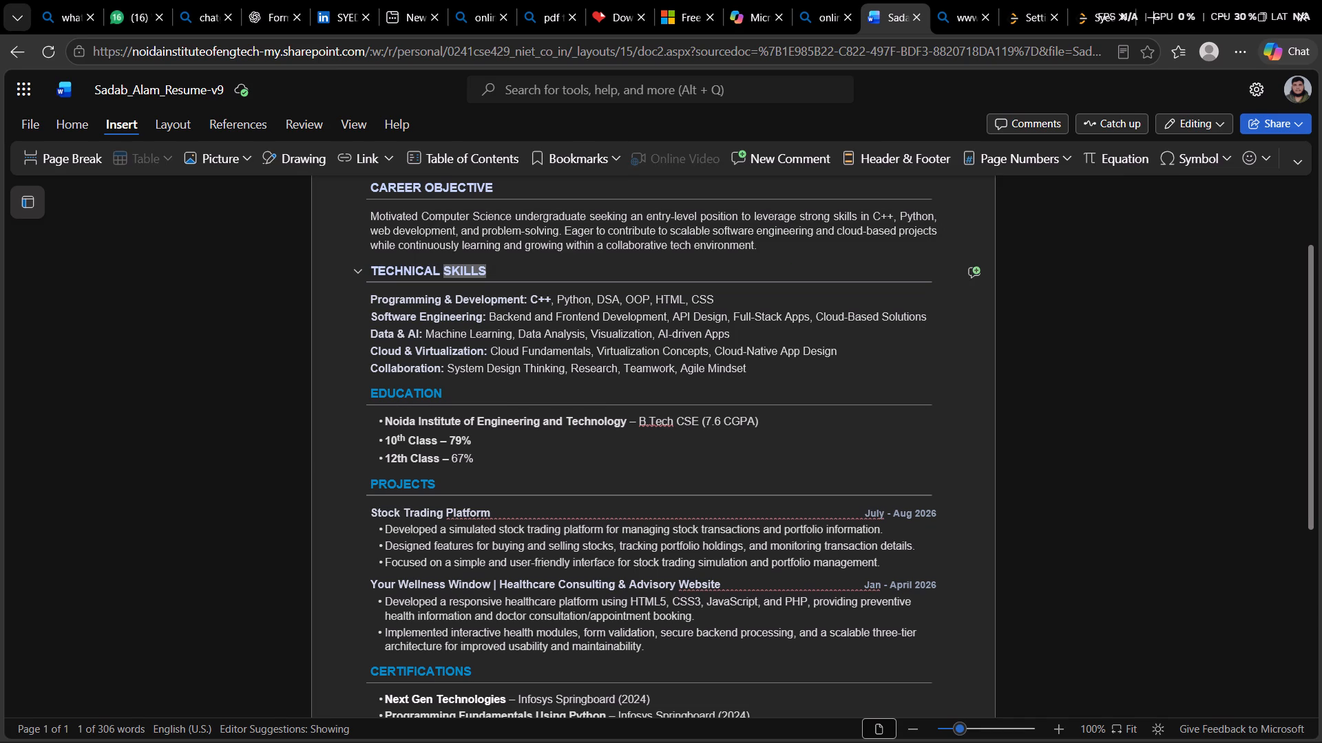
click(443, 271)
double_click(443, 271)
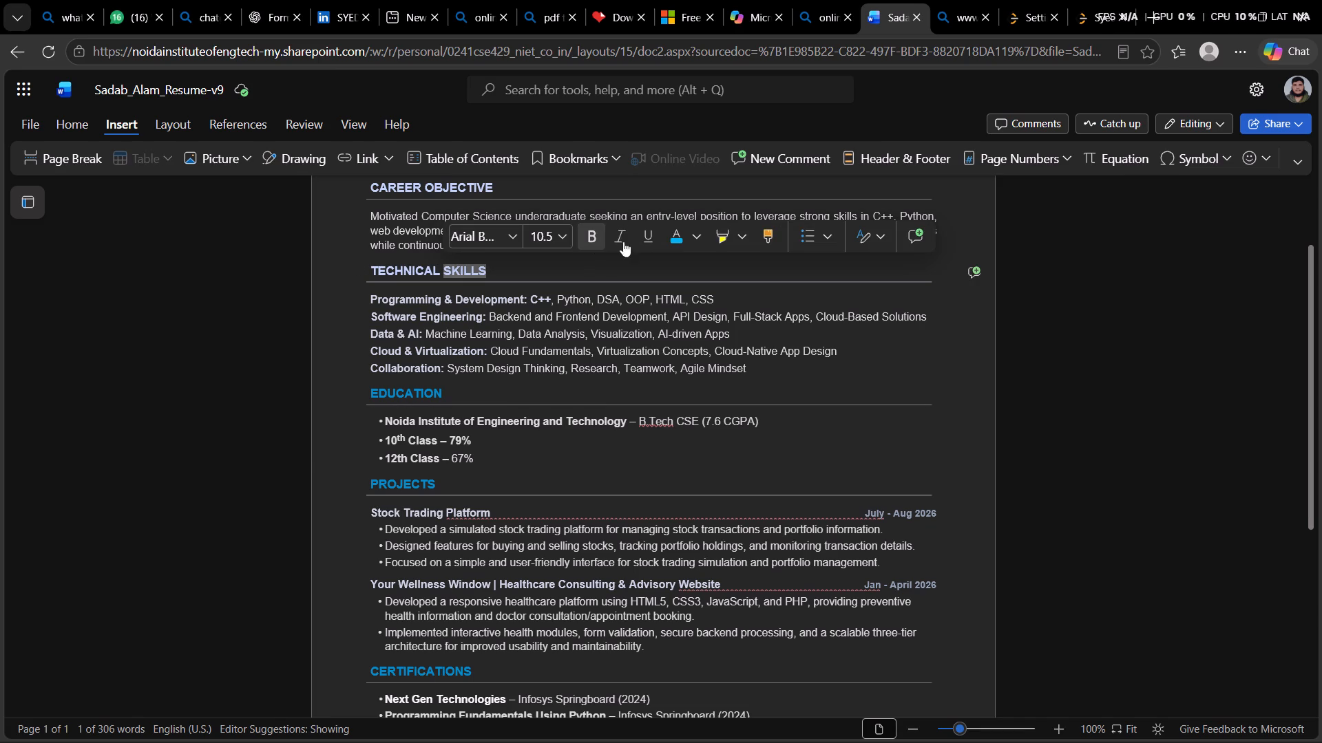
click(673, 235)
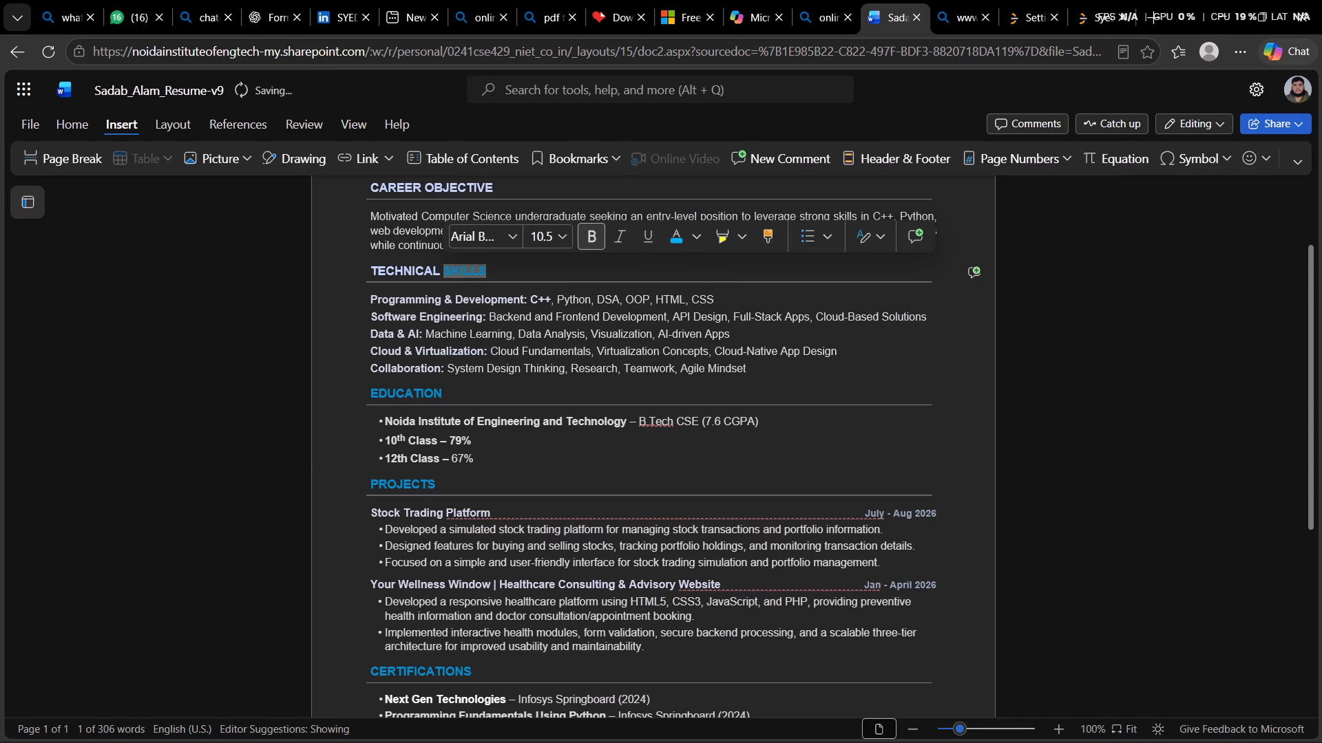
double_click(407, 270)
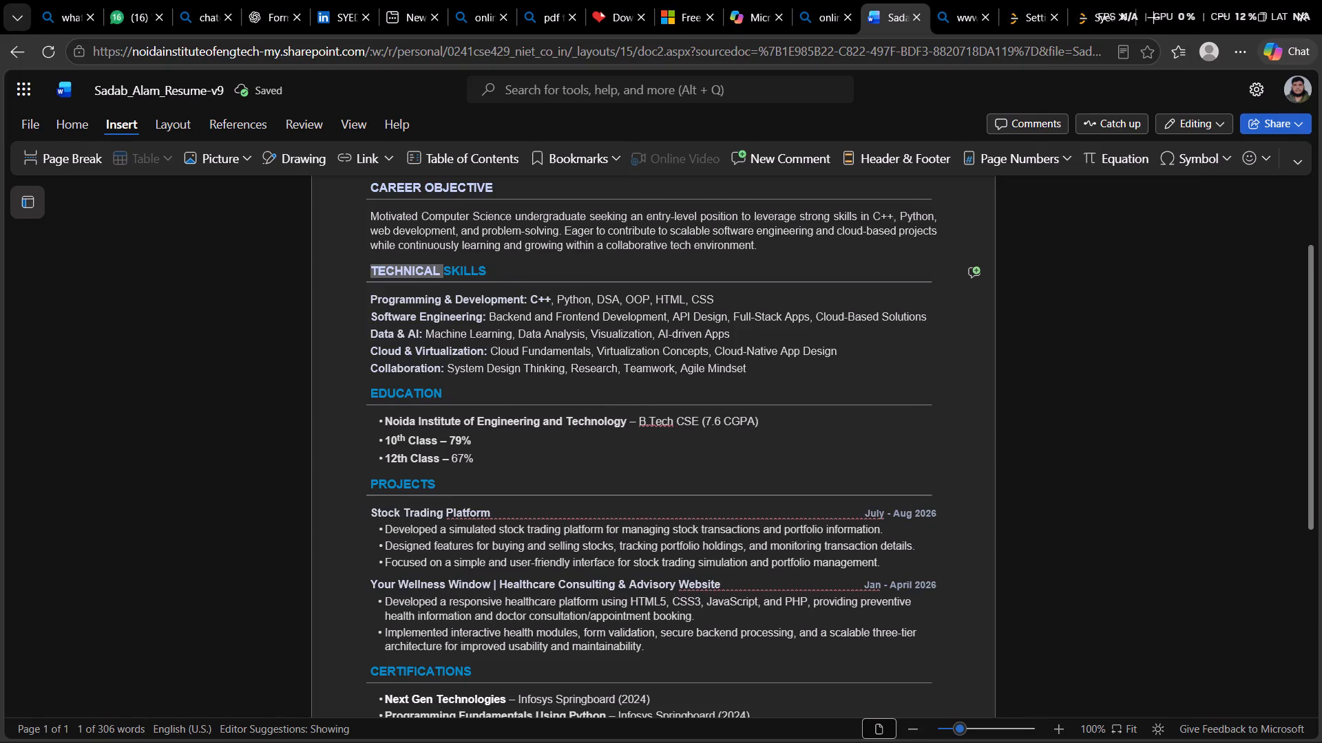
click(641, 232)
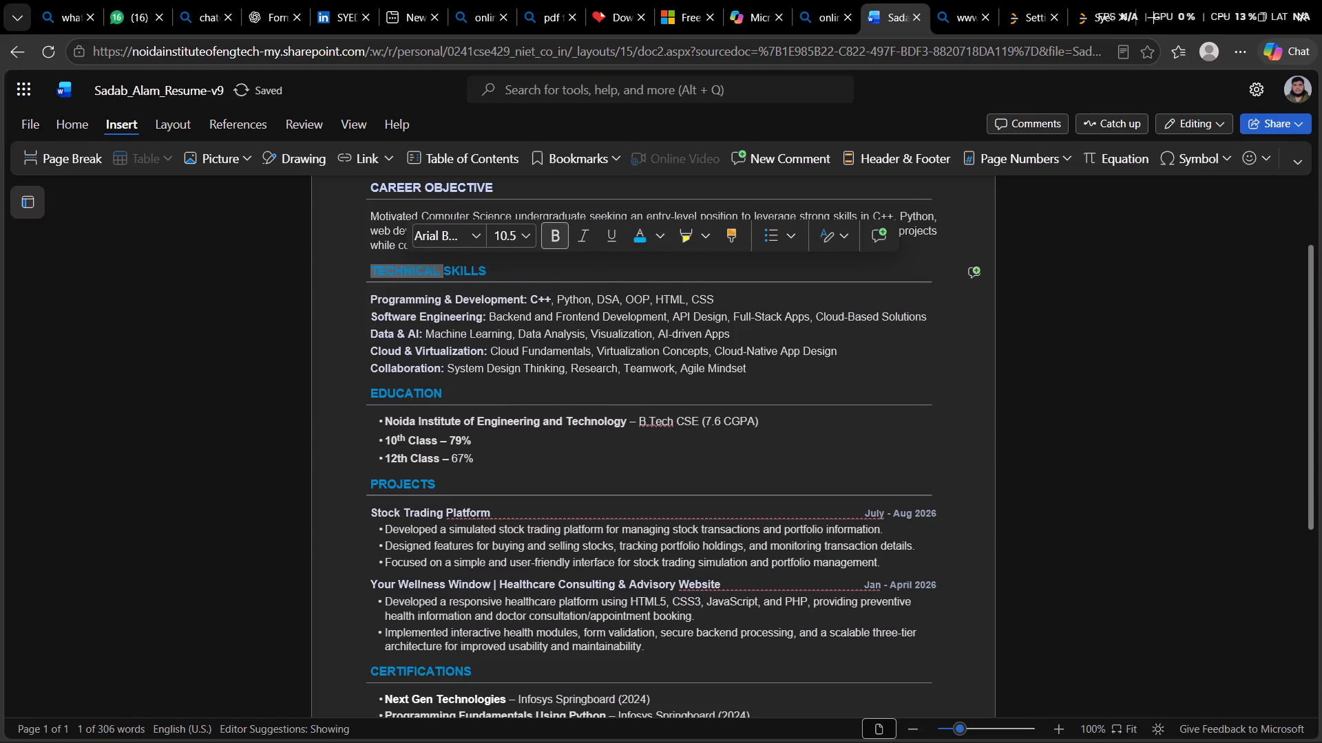
Colour both words of the CAREER OBJECTIVE heading in the same light blue.
scroll(507, 320, up, 2)
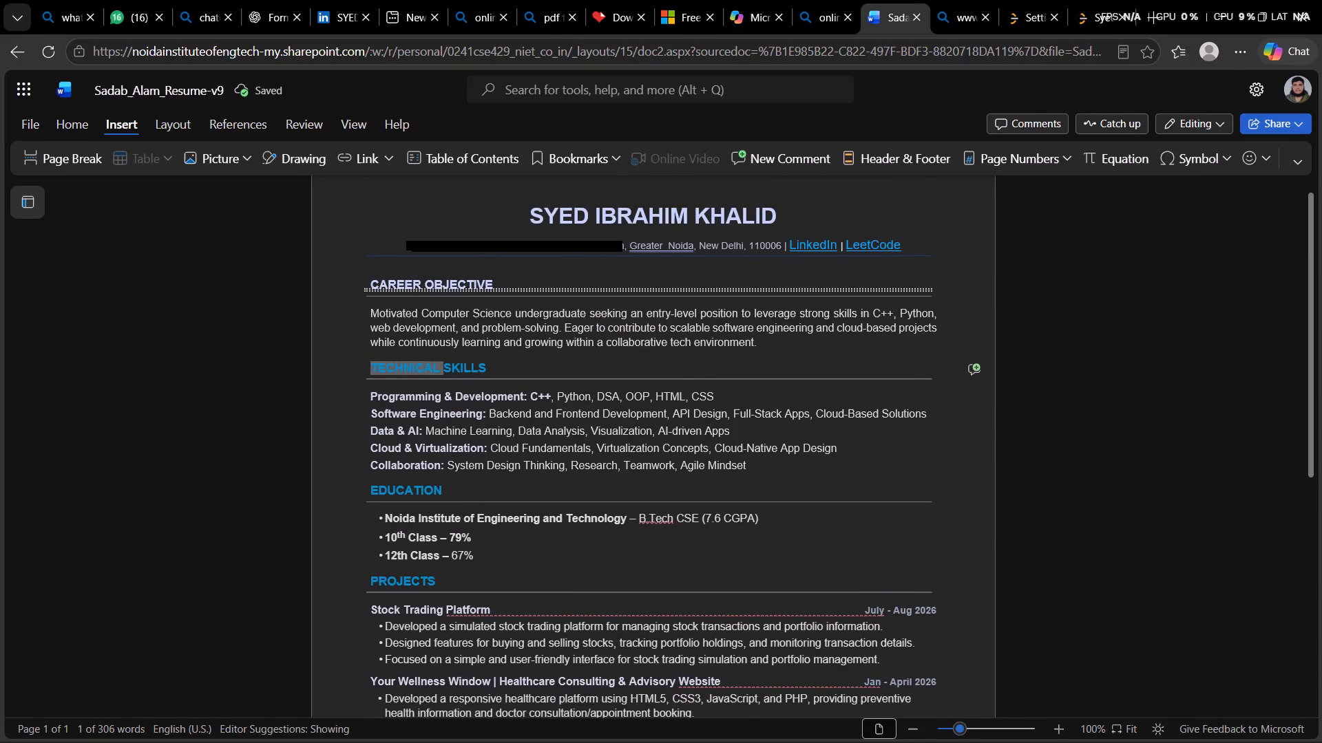
double_click(443, 278)
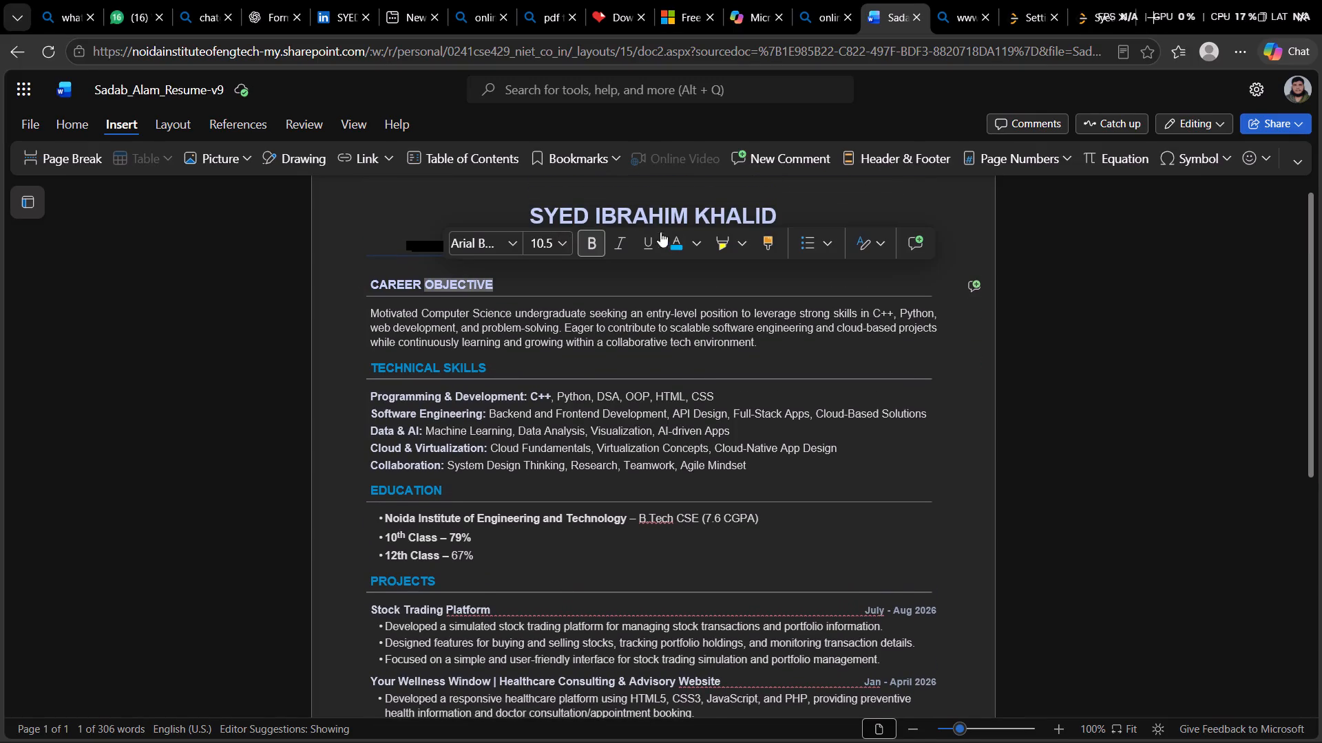
click(679, 239)
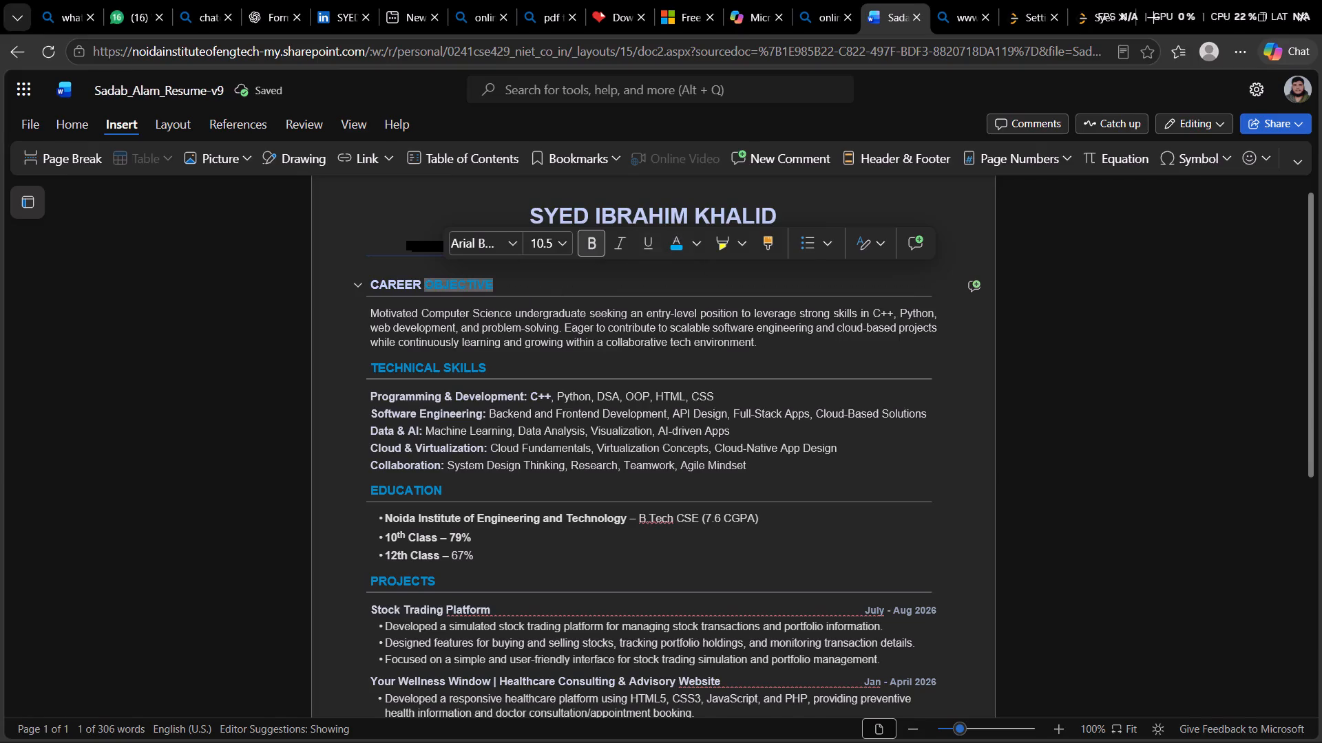
double_click(409, 283)
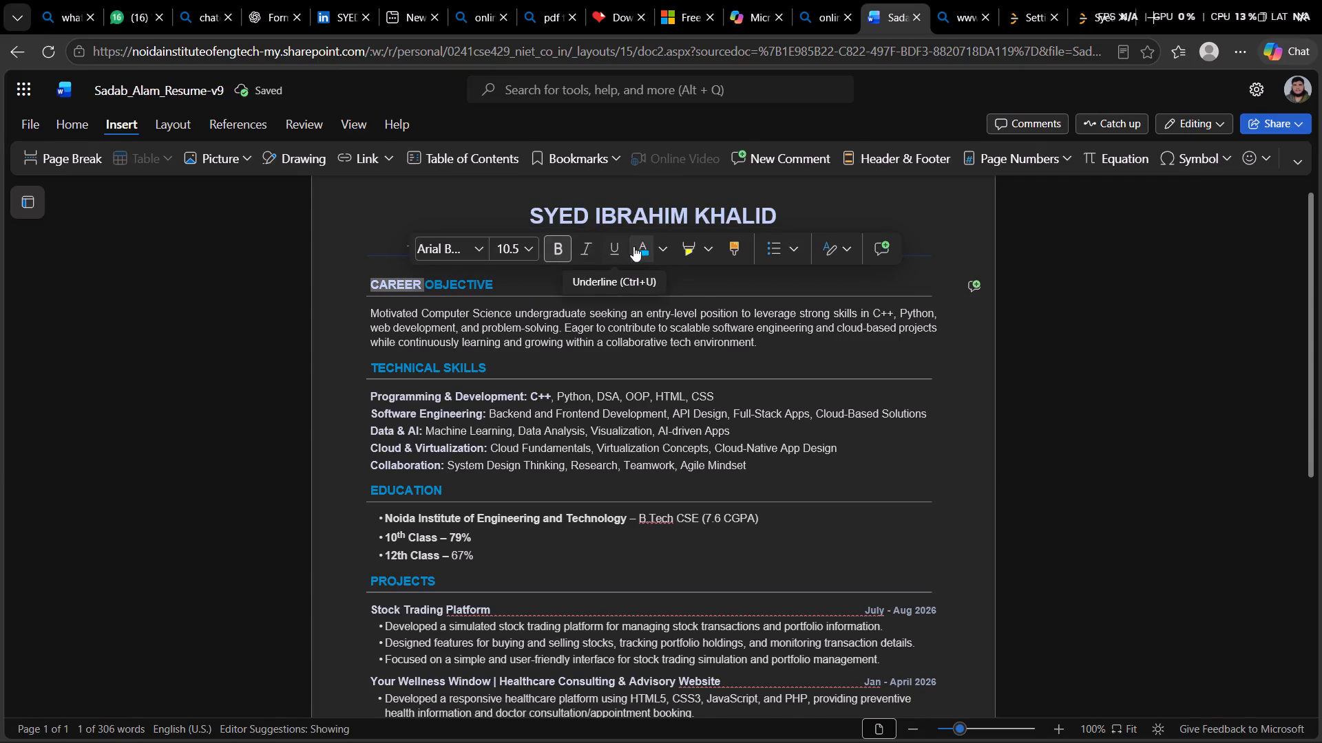
click(640, 247)
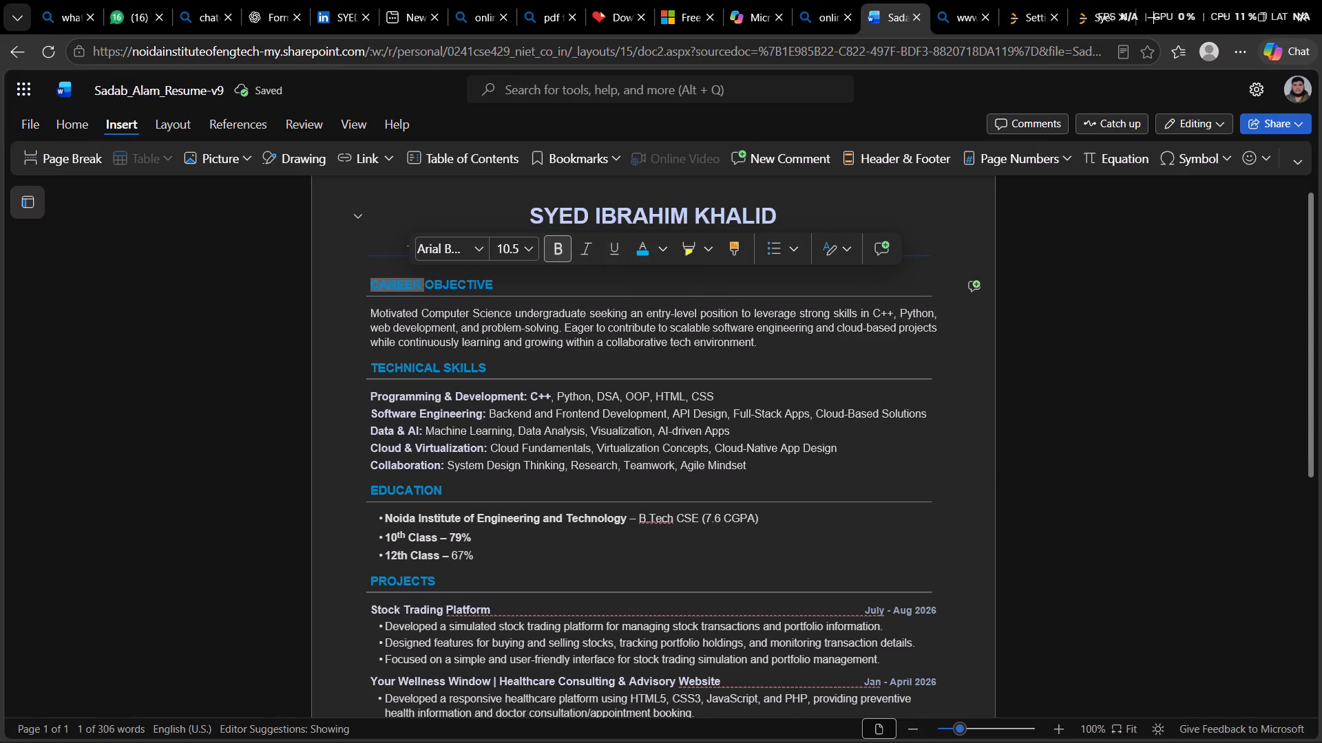
Apply the same light blue font colour to all three words of the name title heading the resume.
double_click(669, 204)
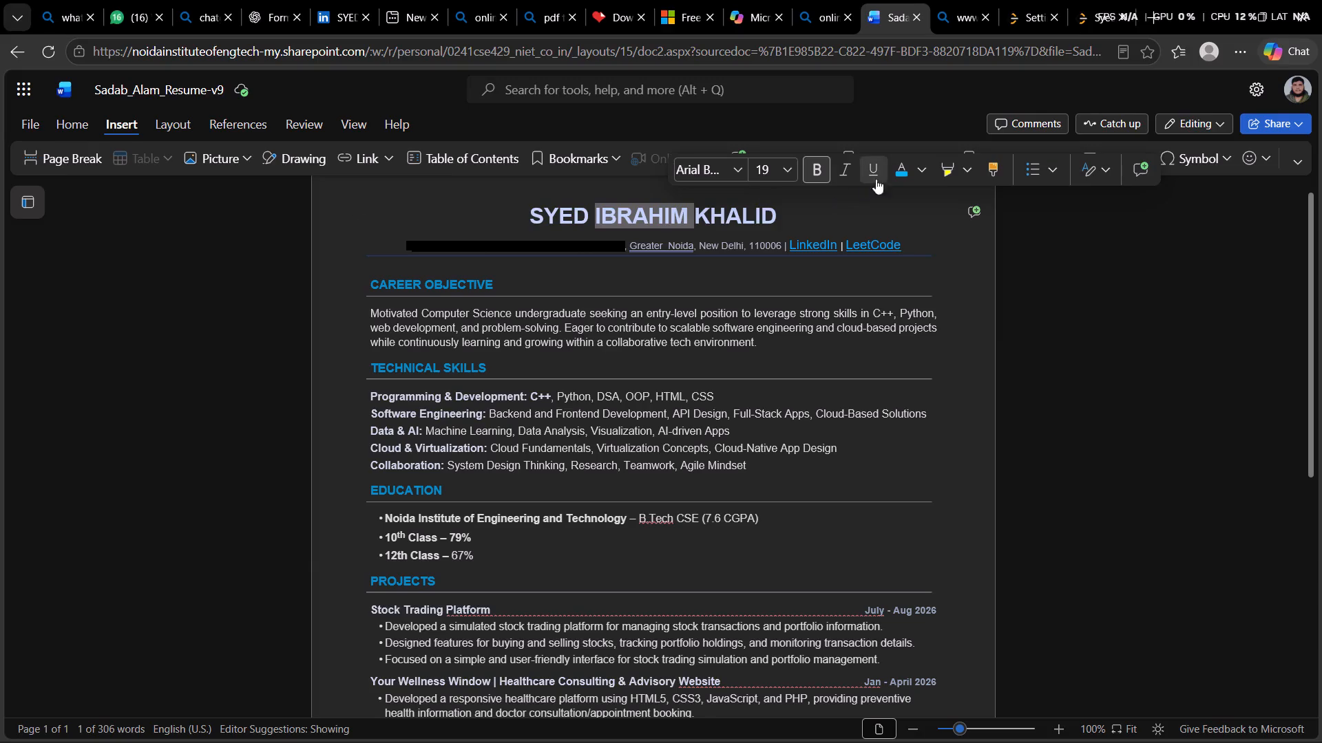
click(896, 167)
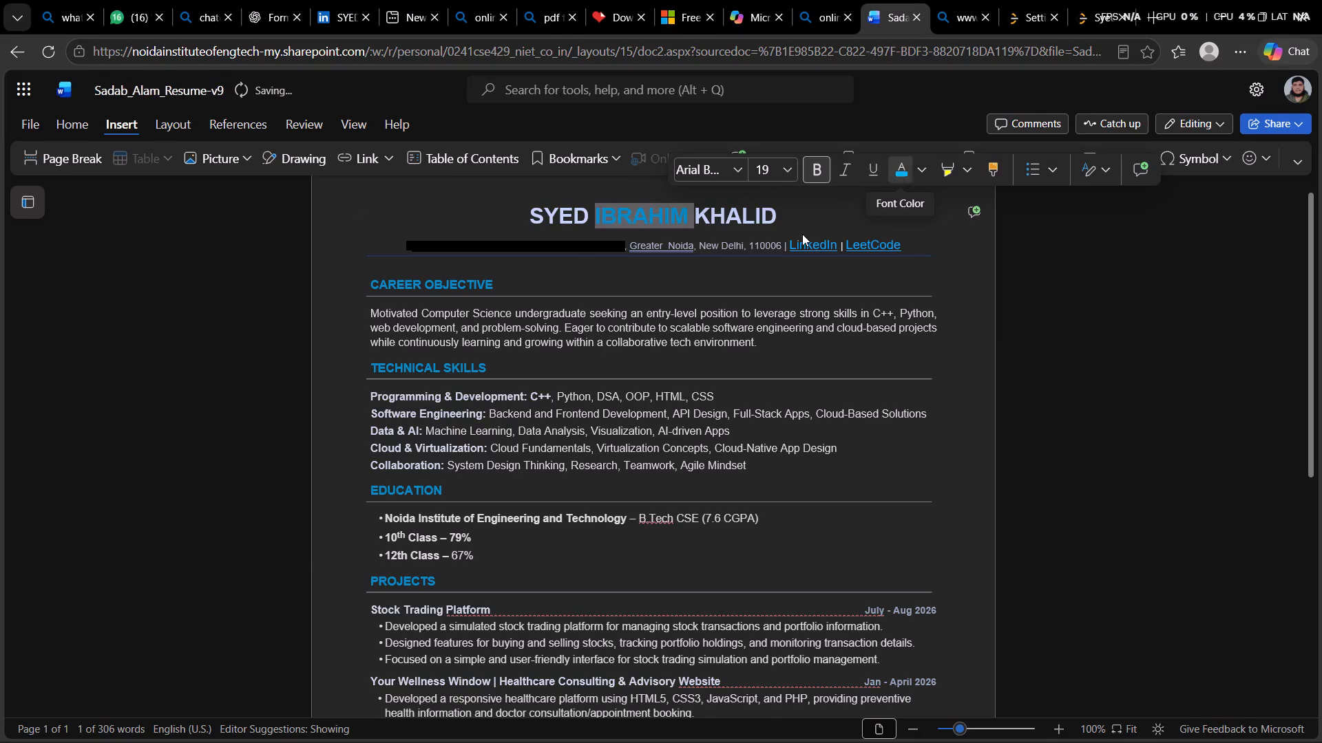
double_click(576, 216)
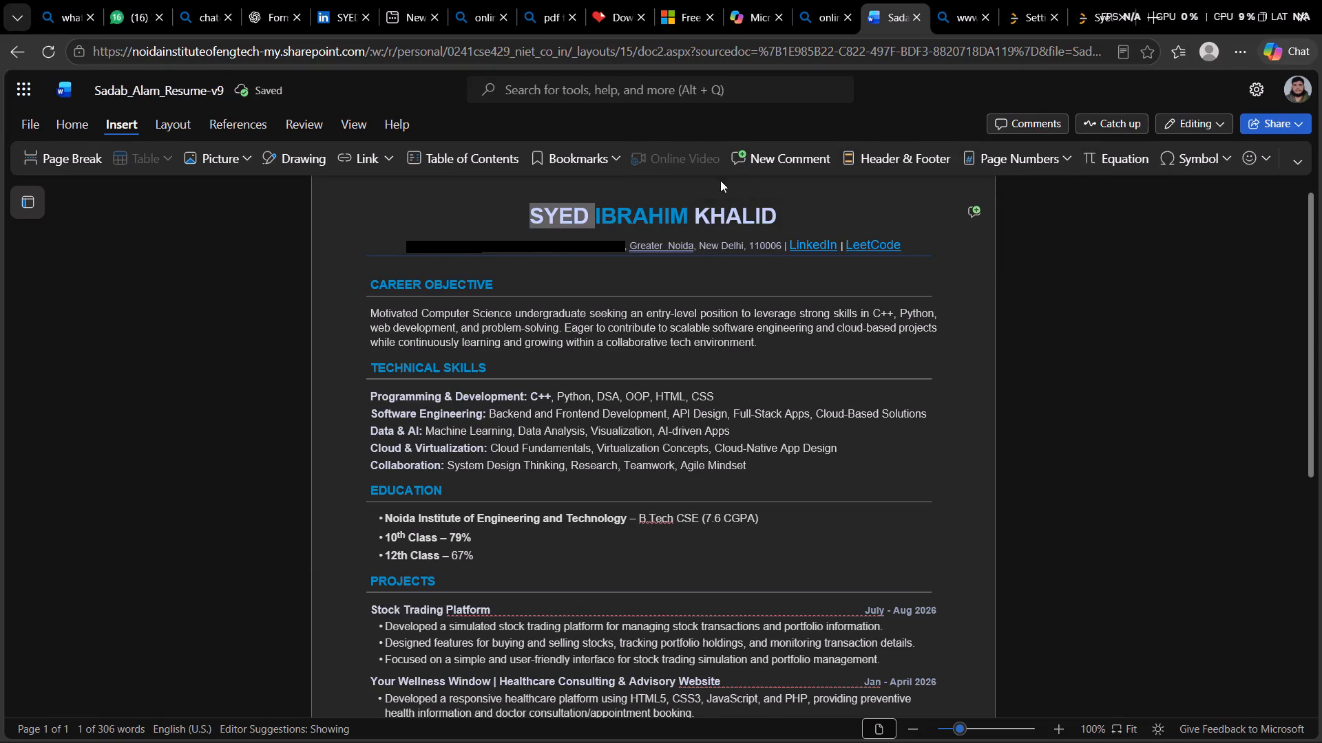
click(807, 184)
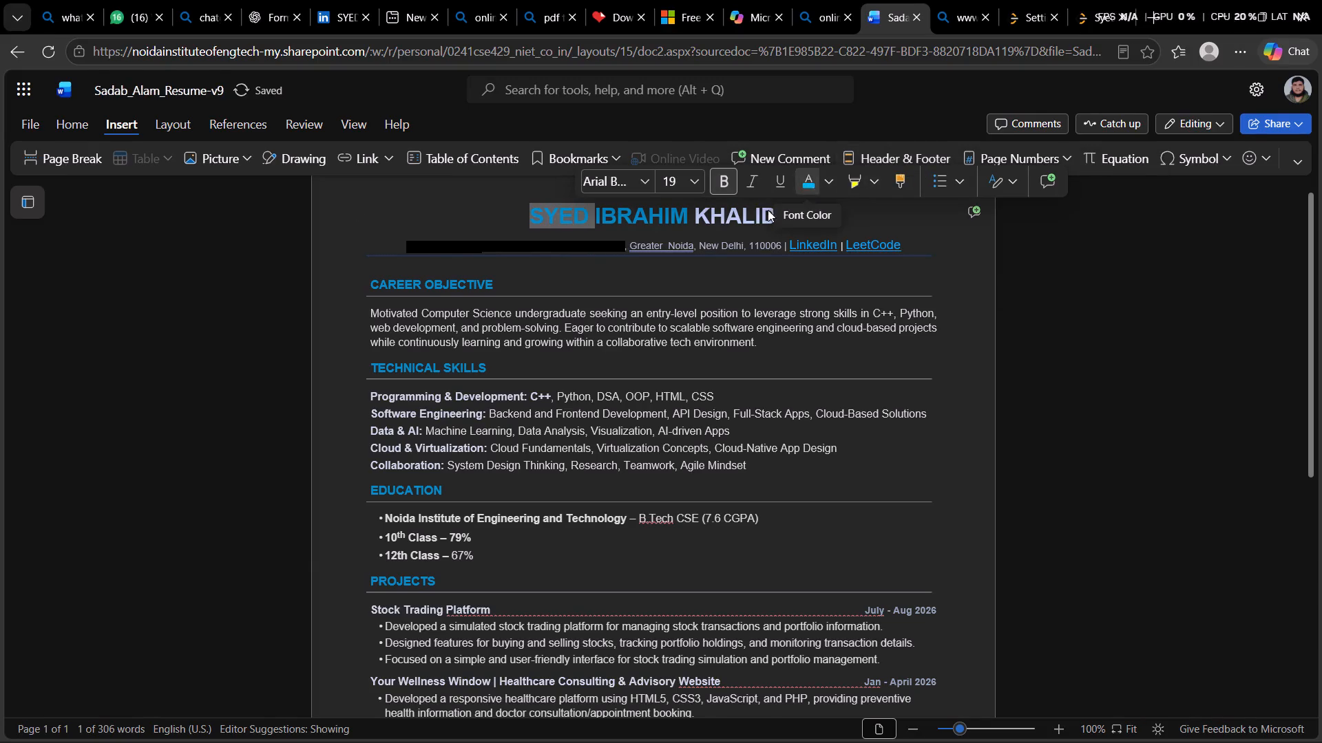
double_click(733, 220)
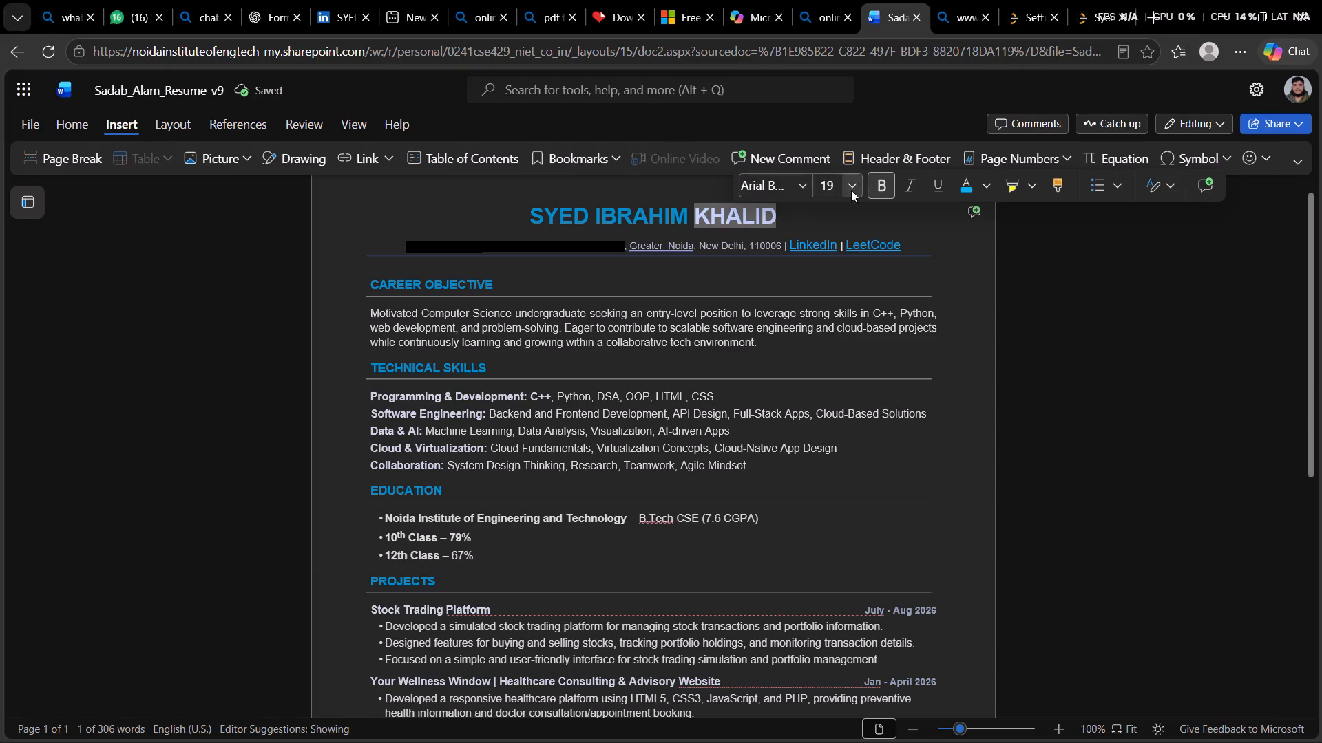
click(961, 182)
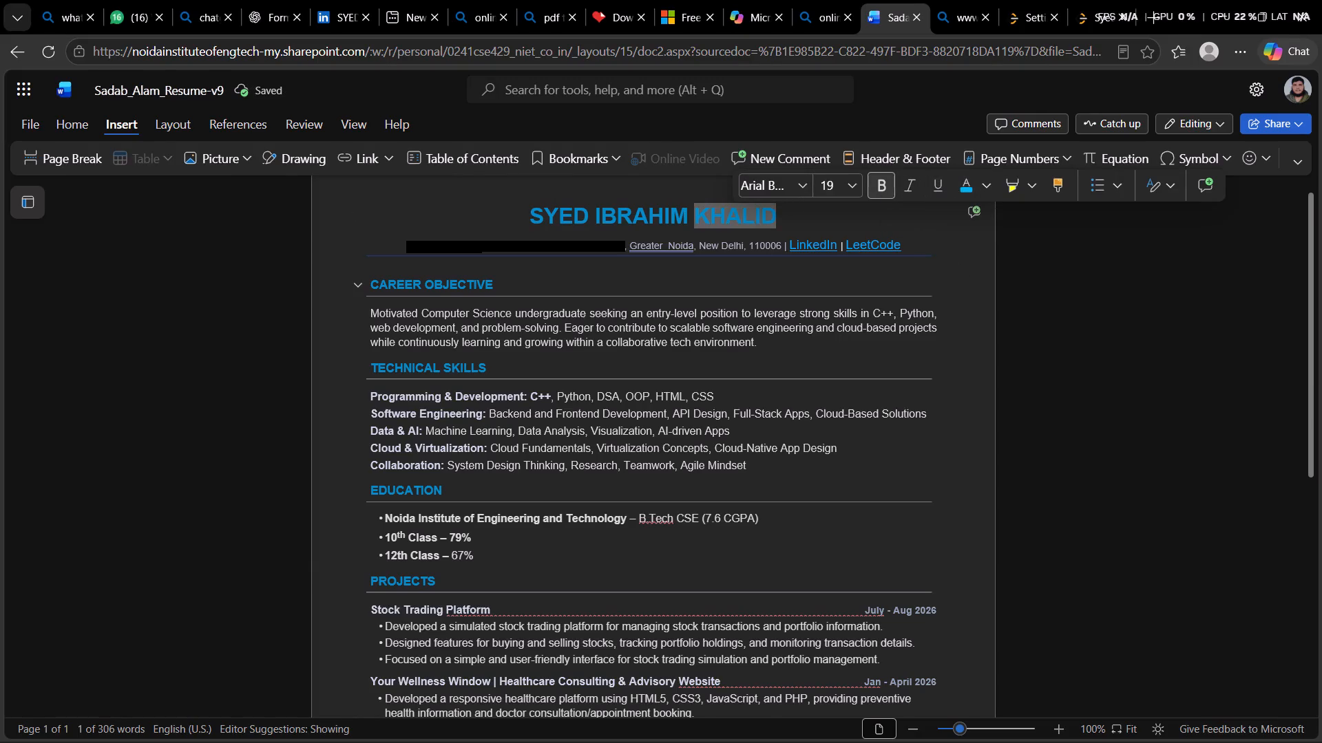
click(971, 282)
scroll(971, 282, down, 4)
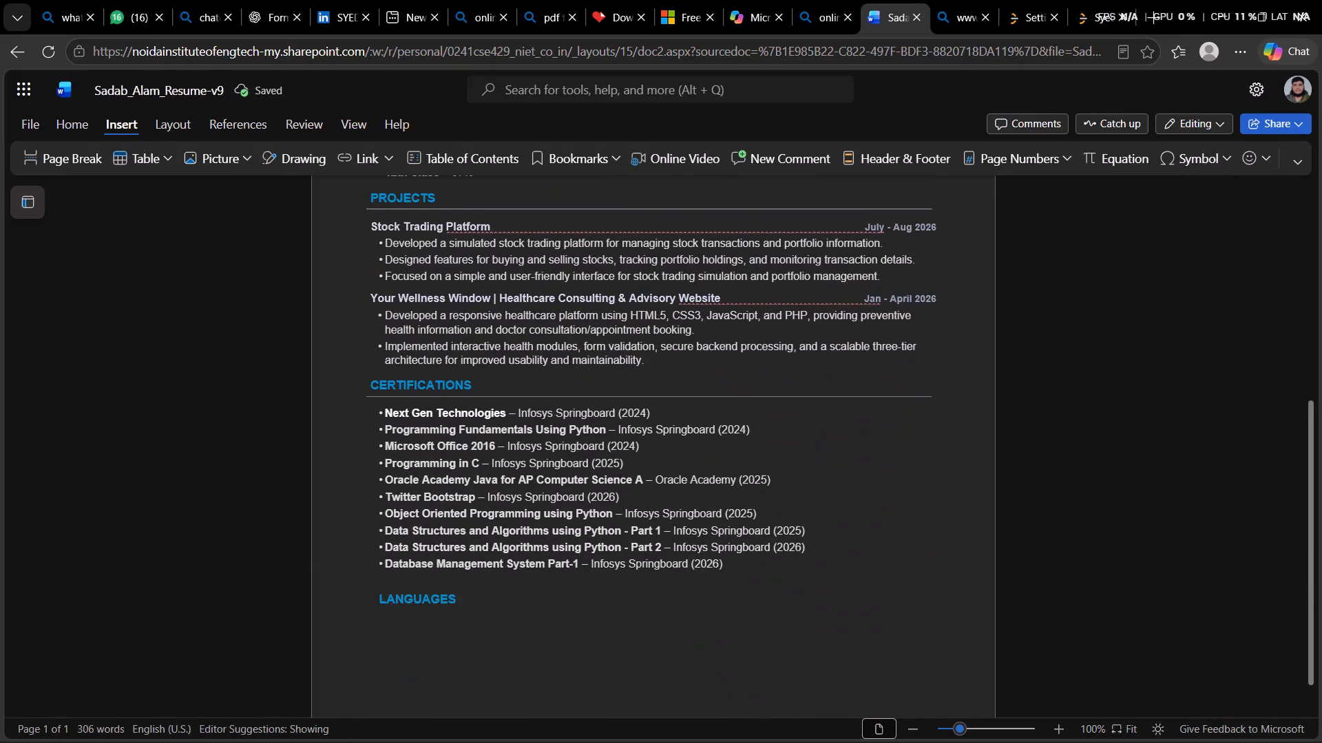
scroll(971, 282, down, 1)
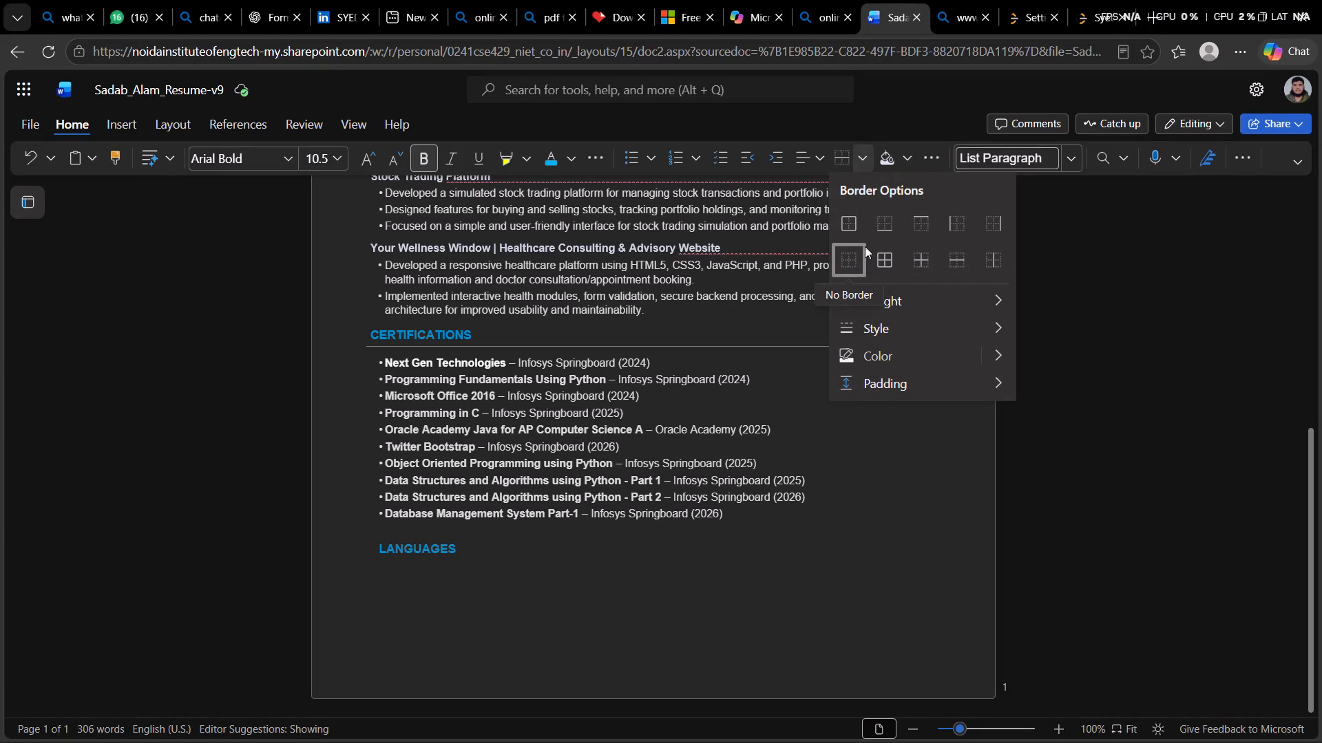
click(886, 227)
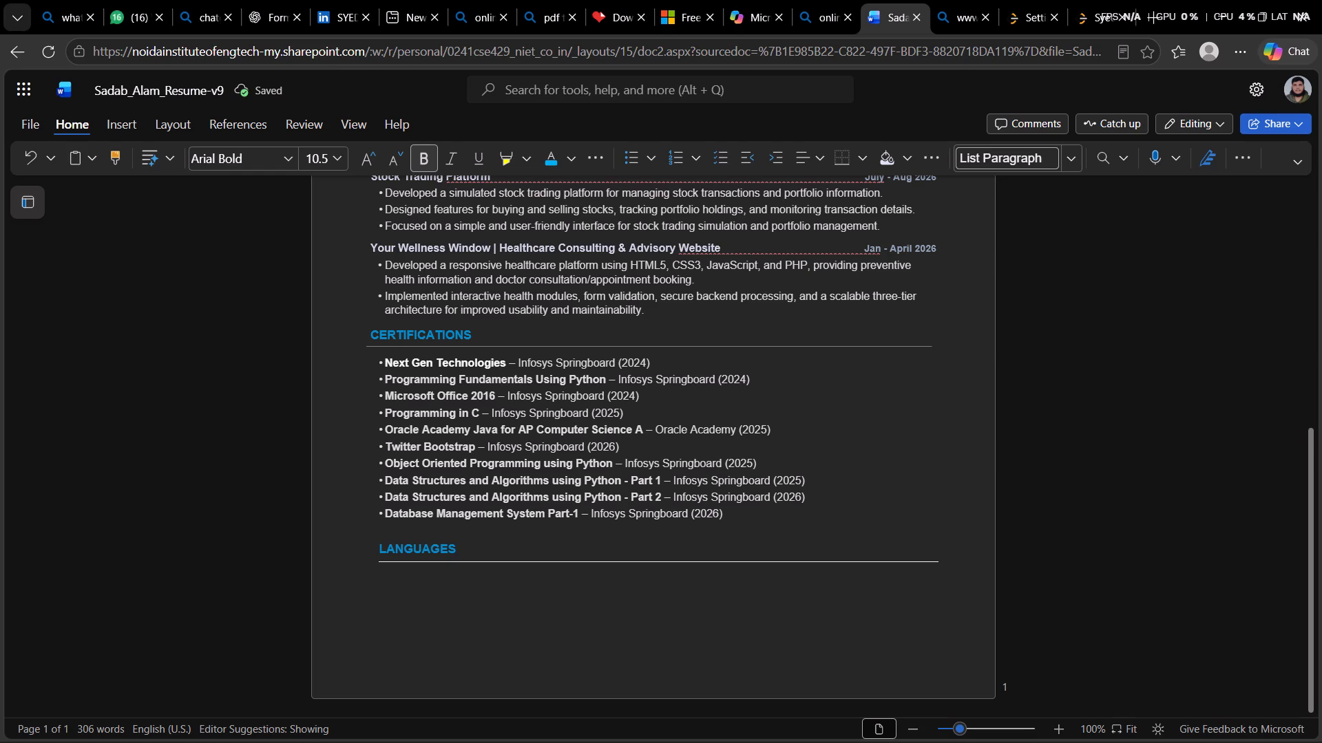
Try selecting the horizontal lines beneath the CERTIFICATIONS and LANGUAGES headings to compare their formatting.
double_click(720, 347)
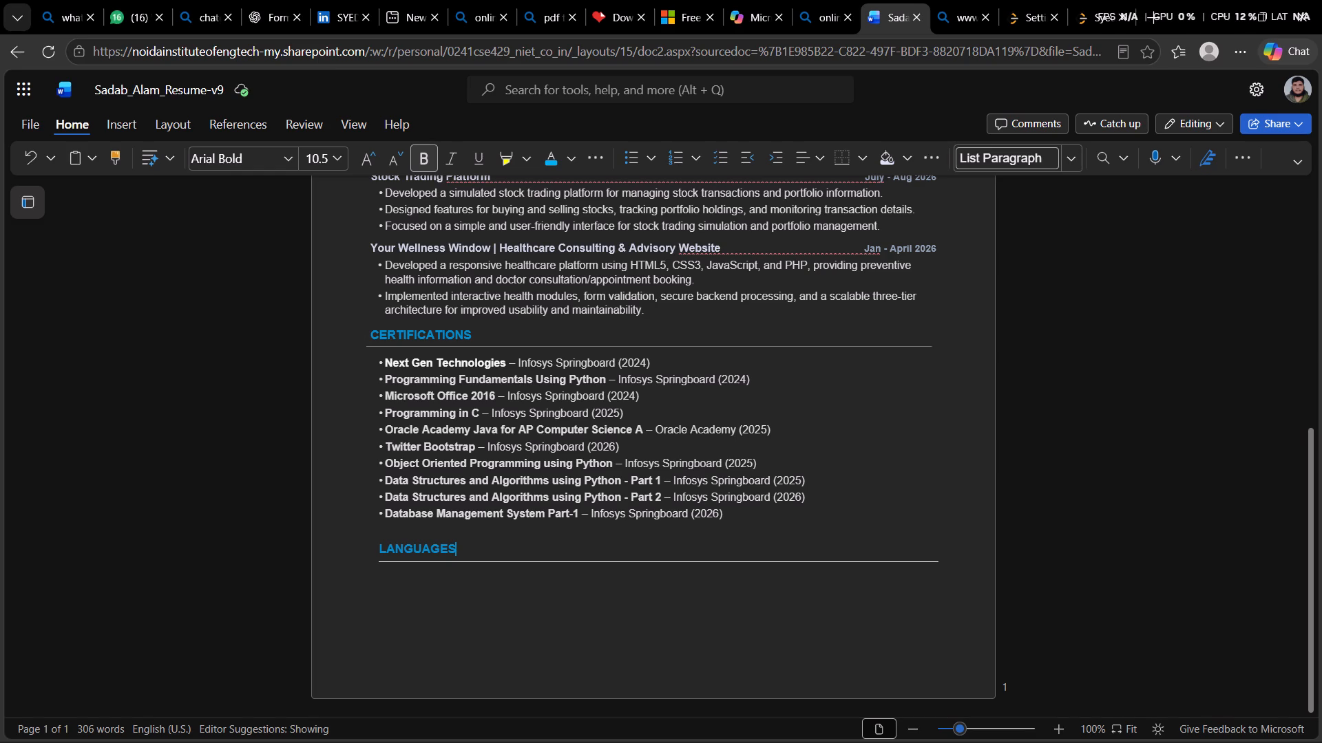
double_click(720, 347)
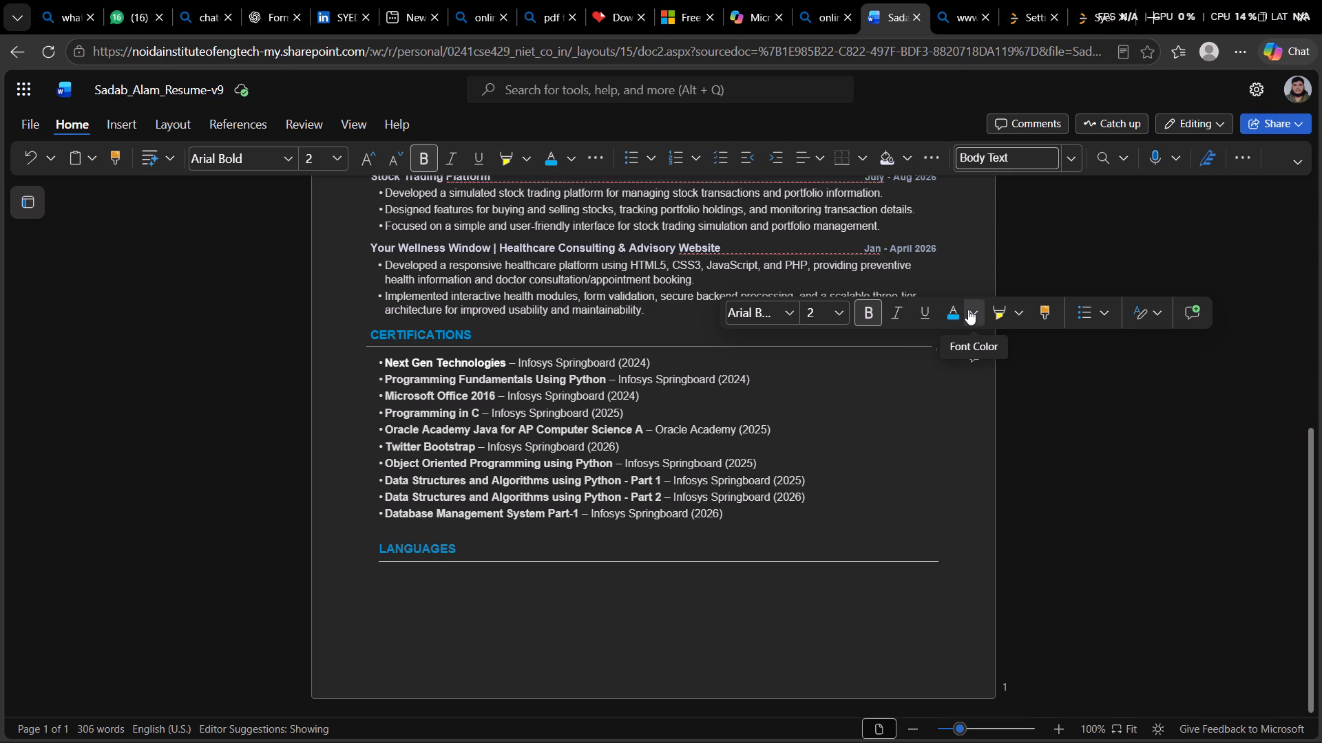
click(737, 599)
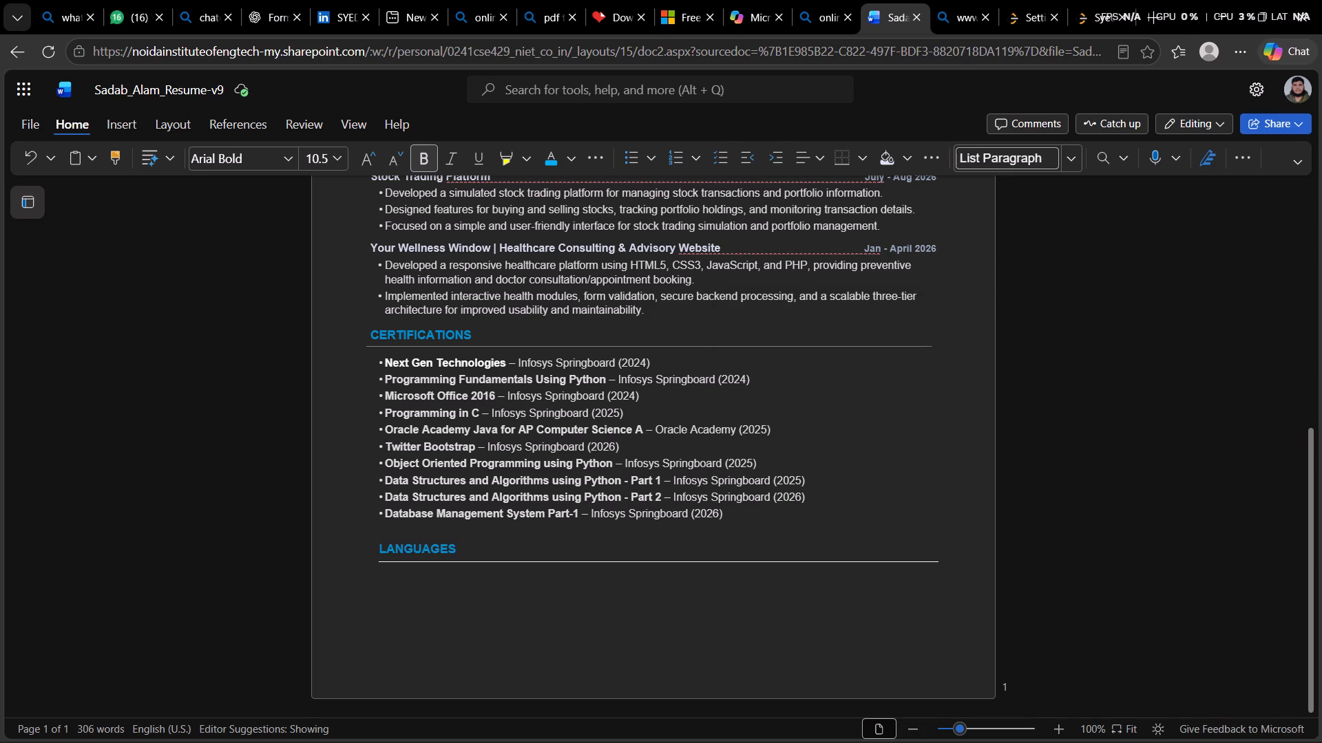
double_click(756, 562)
double_click(726, 349)
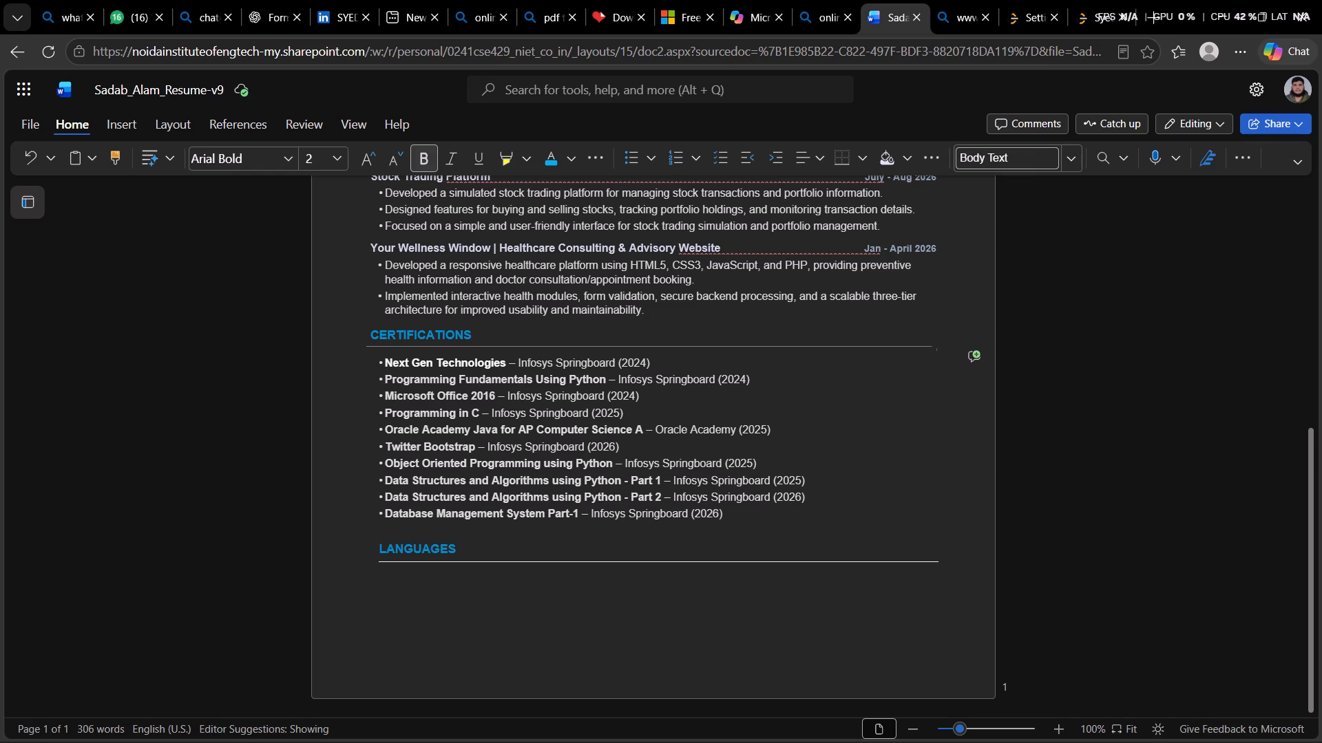
double_click(620, 560)
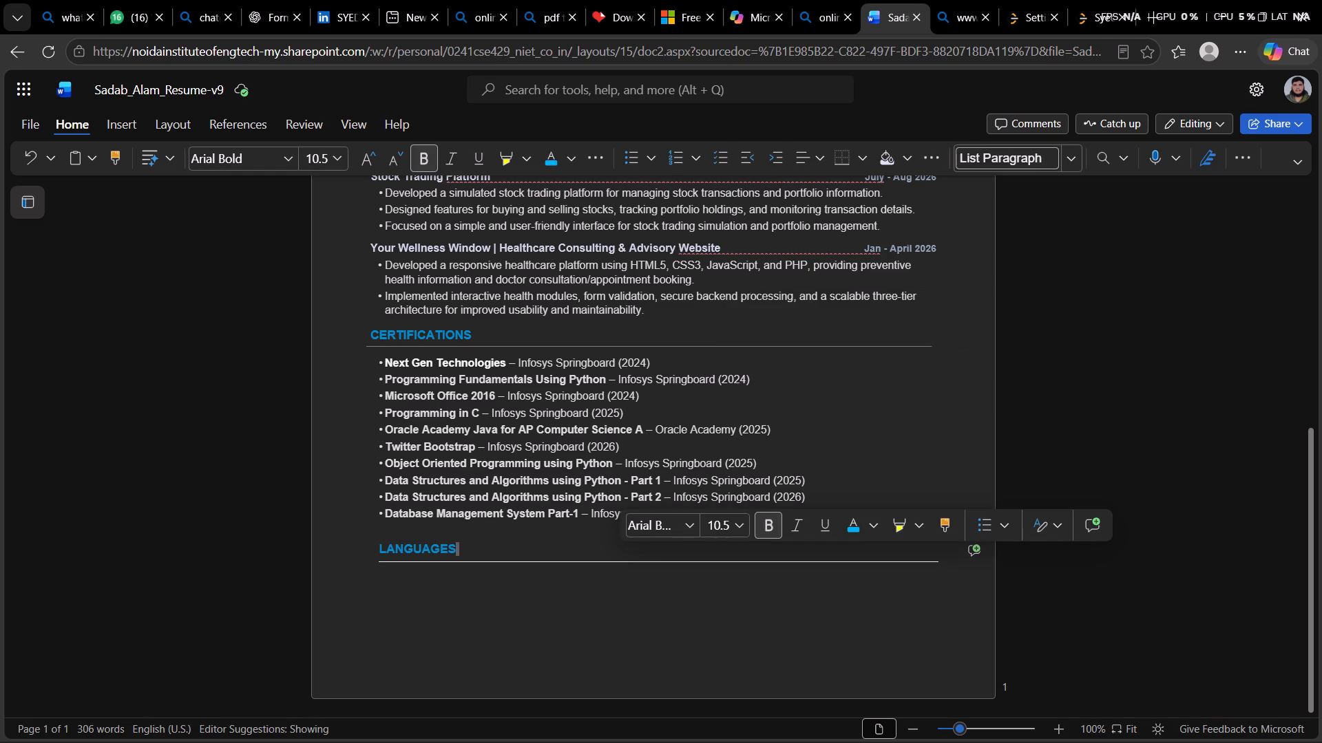
double_click(728, 562)
click(715, 594)
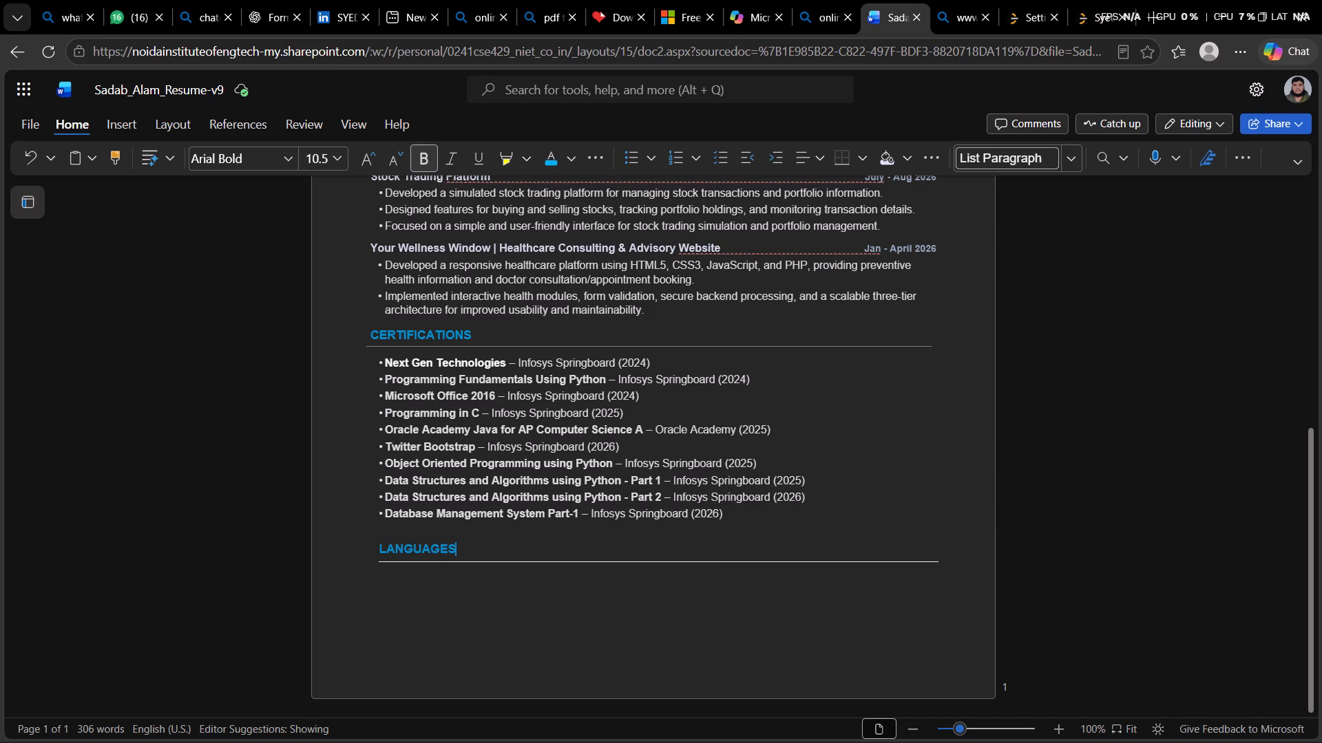
double_click(743, 563)
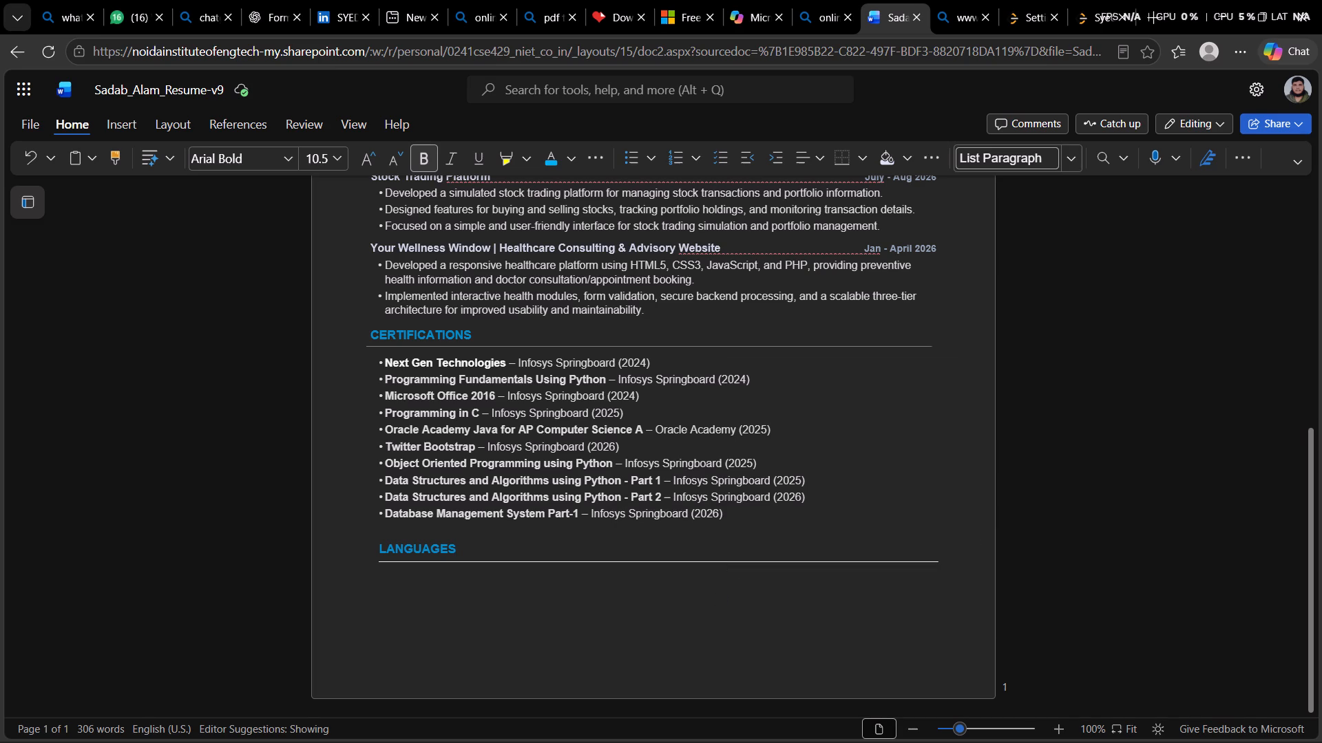
double_click(743, 563)
click(743, 563)
double_click(779, 566)
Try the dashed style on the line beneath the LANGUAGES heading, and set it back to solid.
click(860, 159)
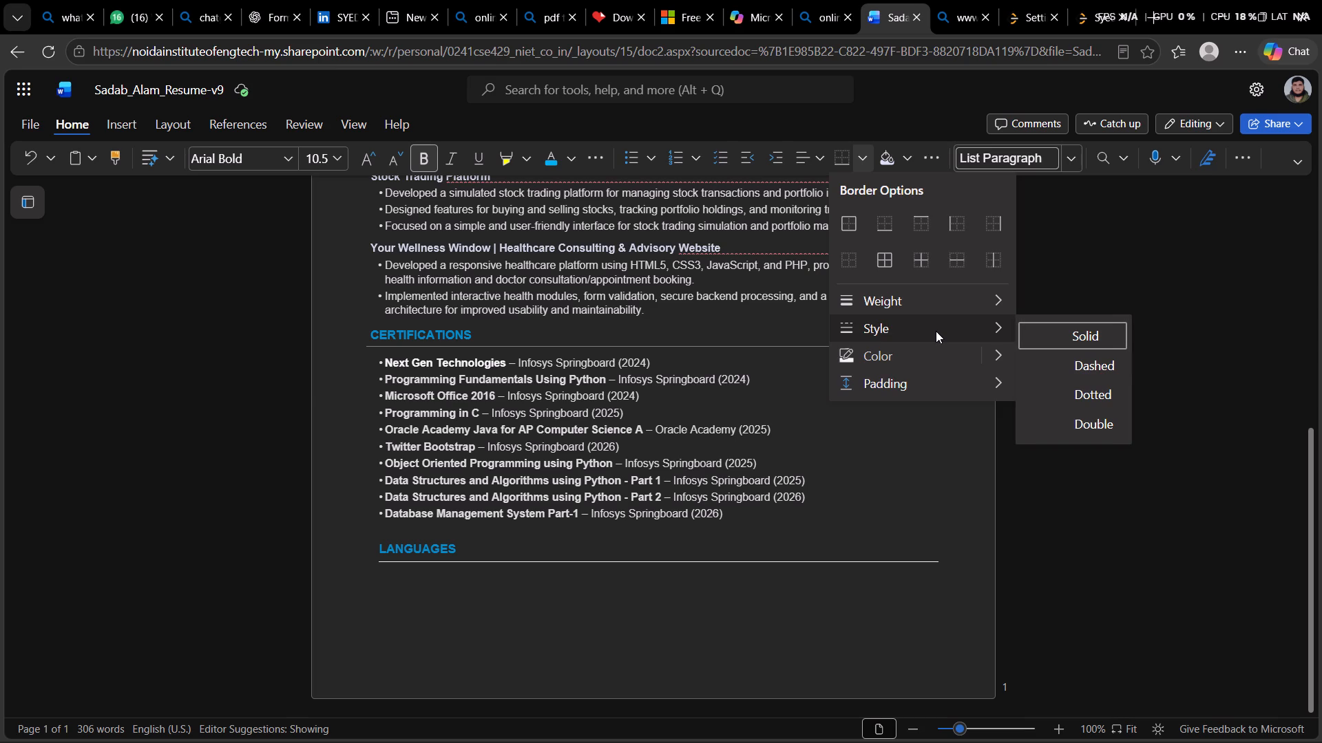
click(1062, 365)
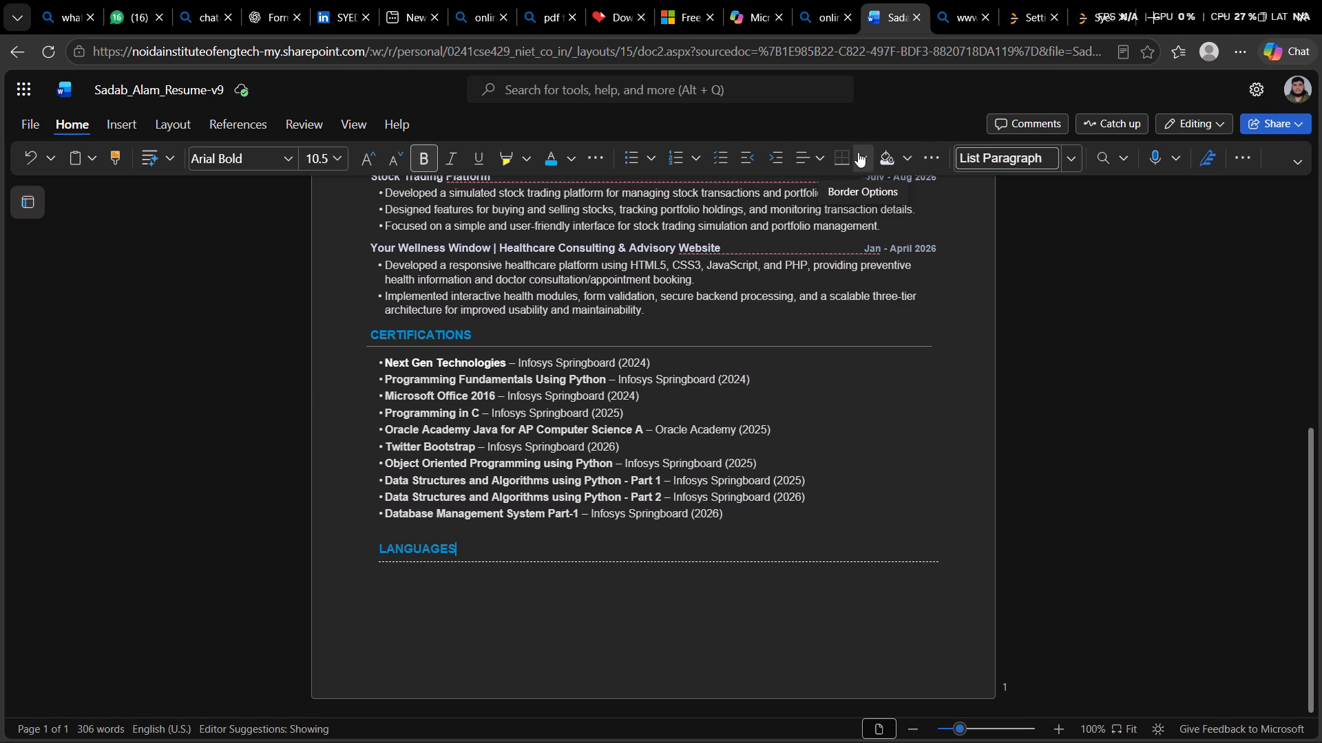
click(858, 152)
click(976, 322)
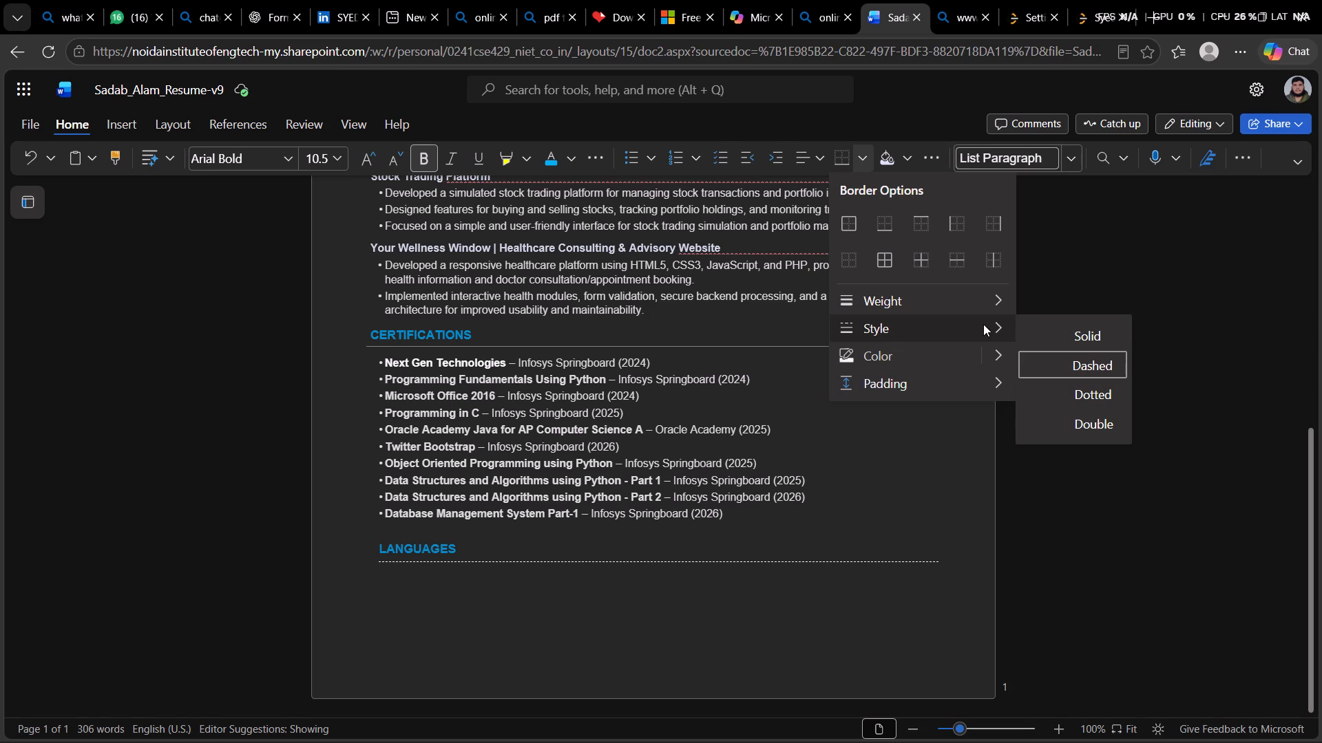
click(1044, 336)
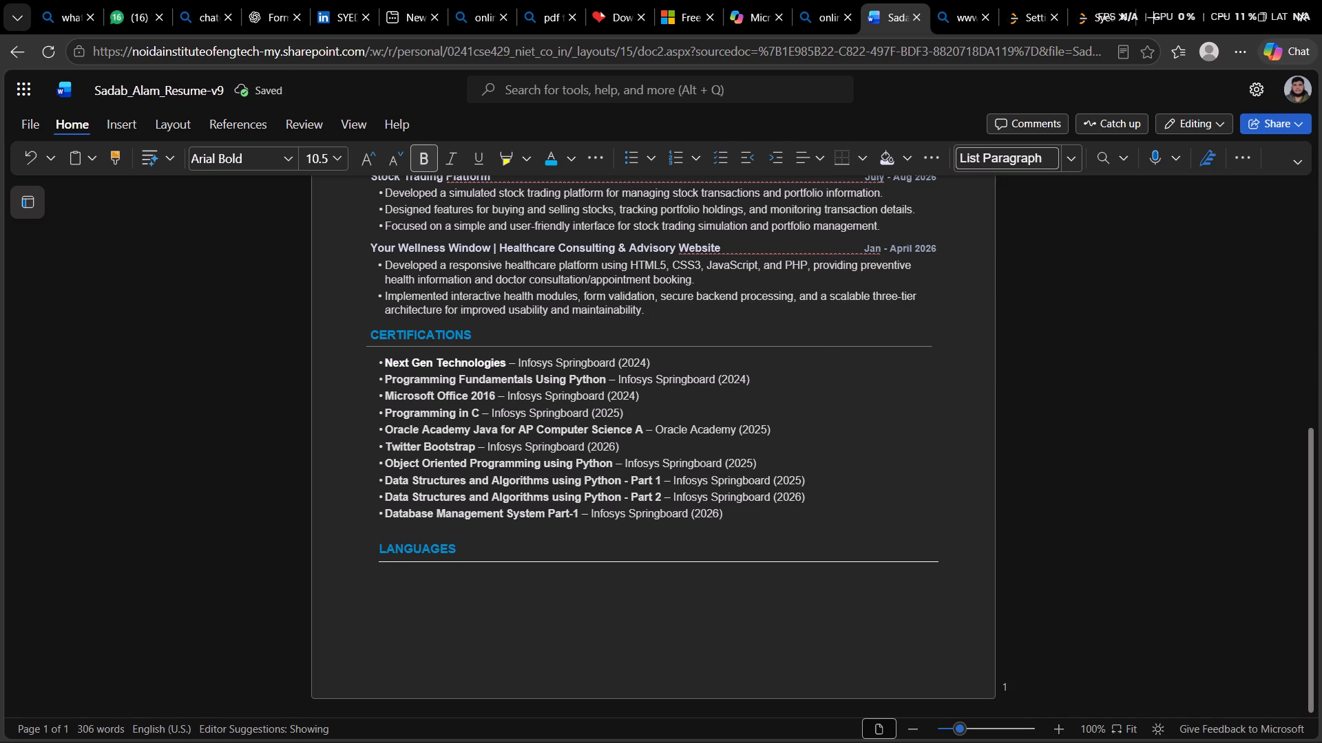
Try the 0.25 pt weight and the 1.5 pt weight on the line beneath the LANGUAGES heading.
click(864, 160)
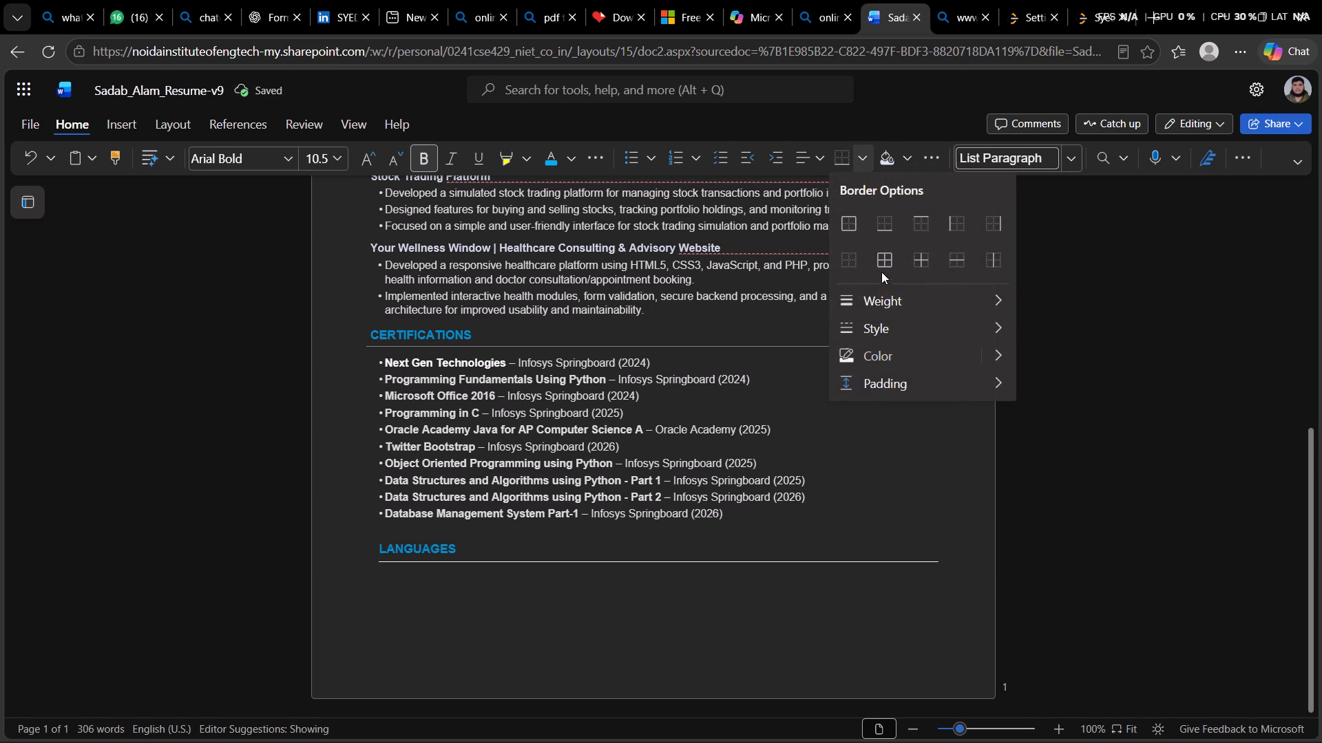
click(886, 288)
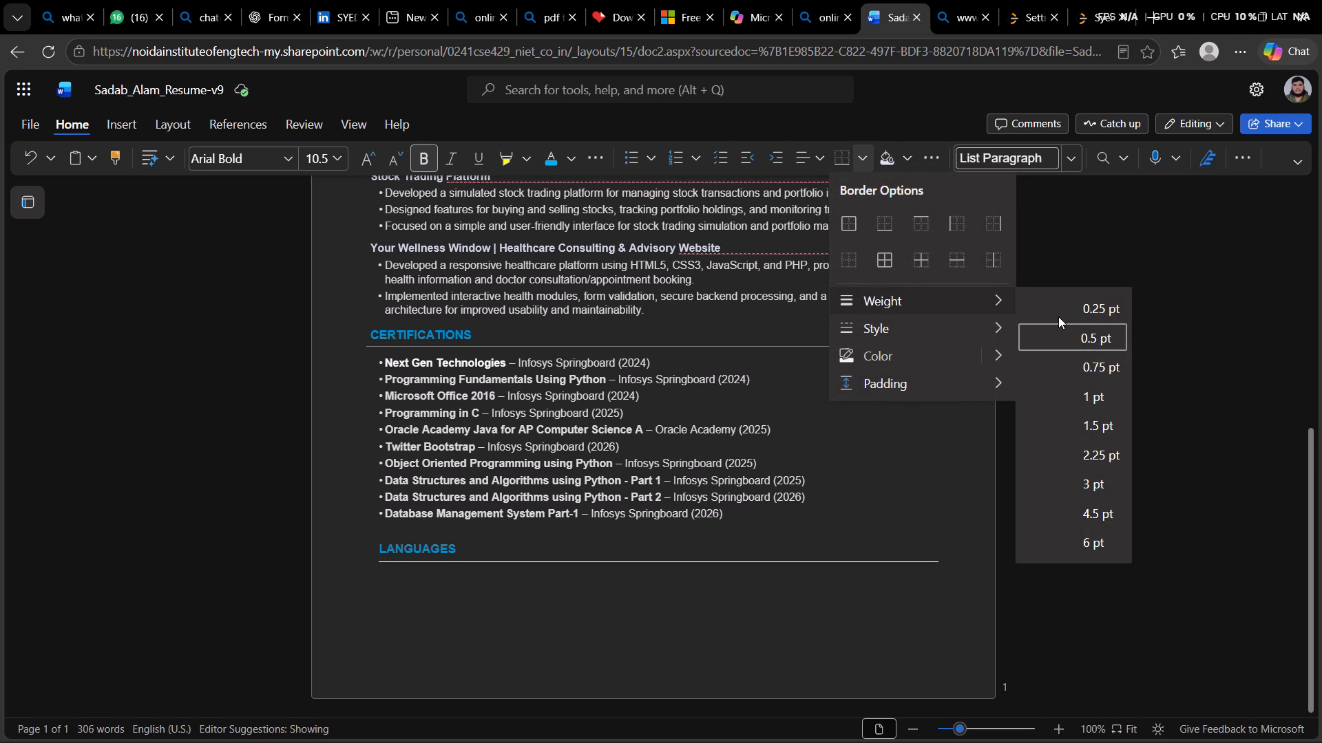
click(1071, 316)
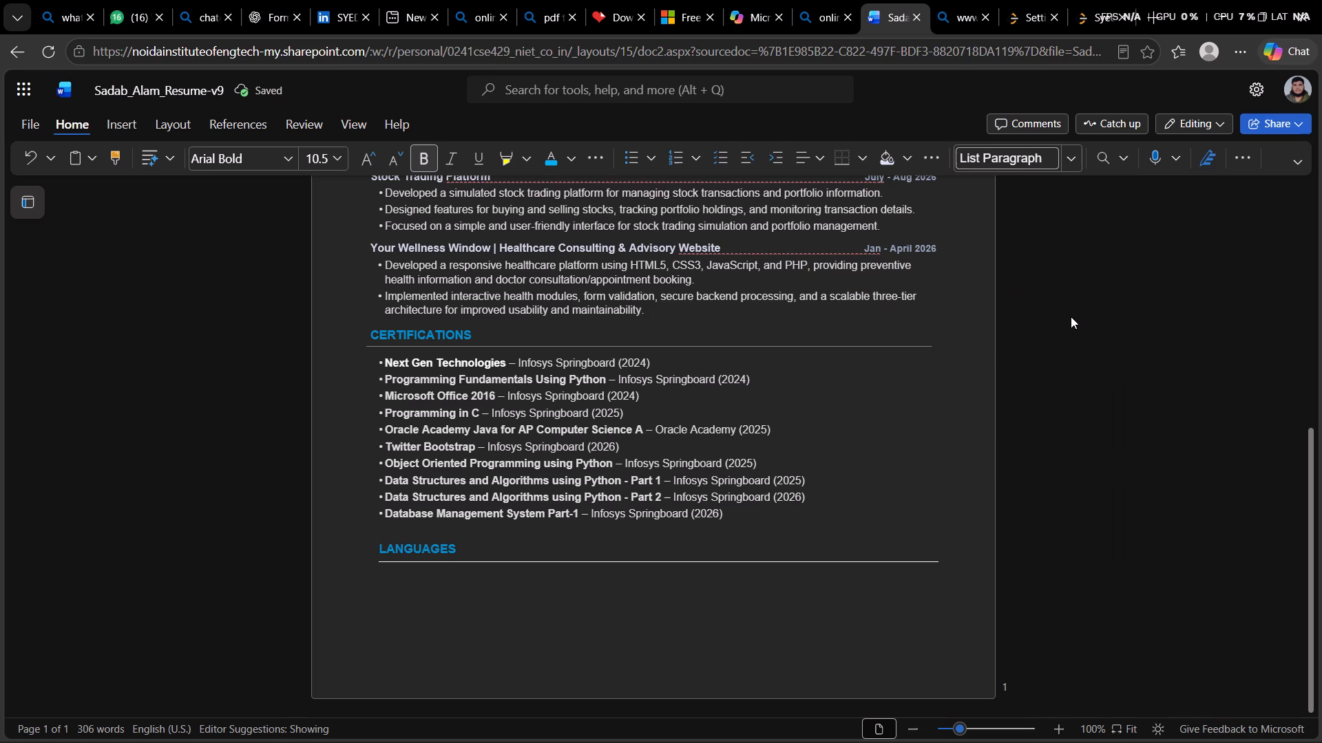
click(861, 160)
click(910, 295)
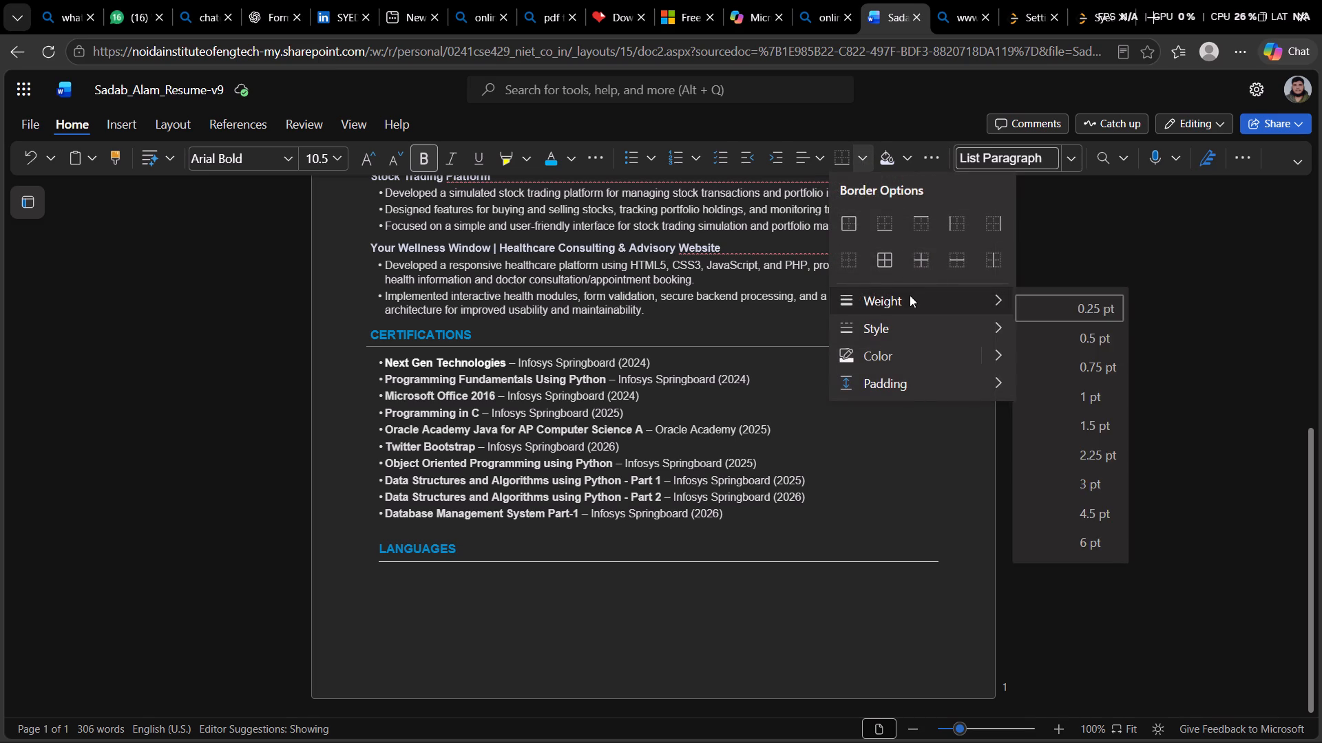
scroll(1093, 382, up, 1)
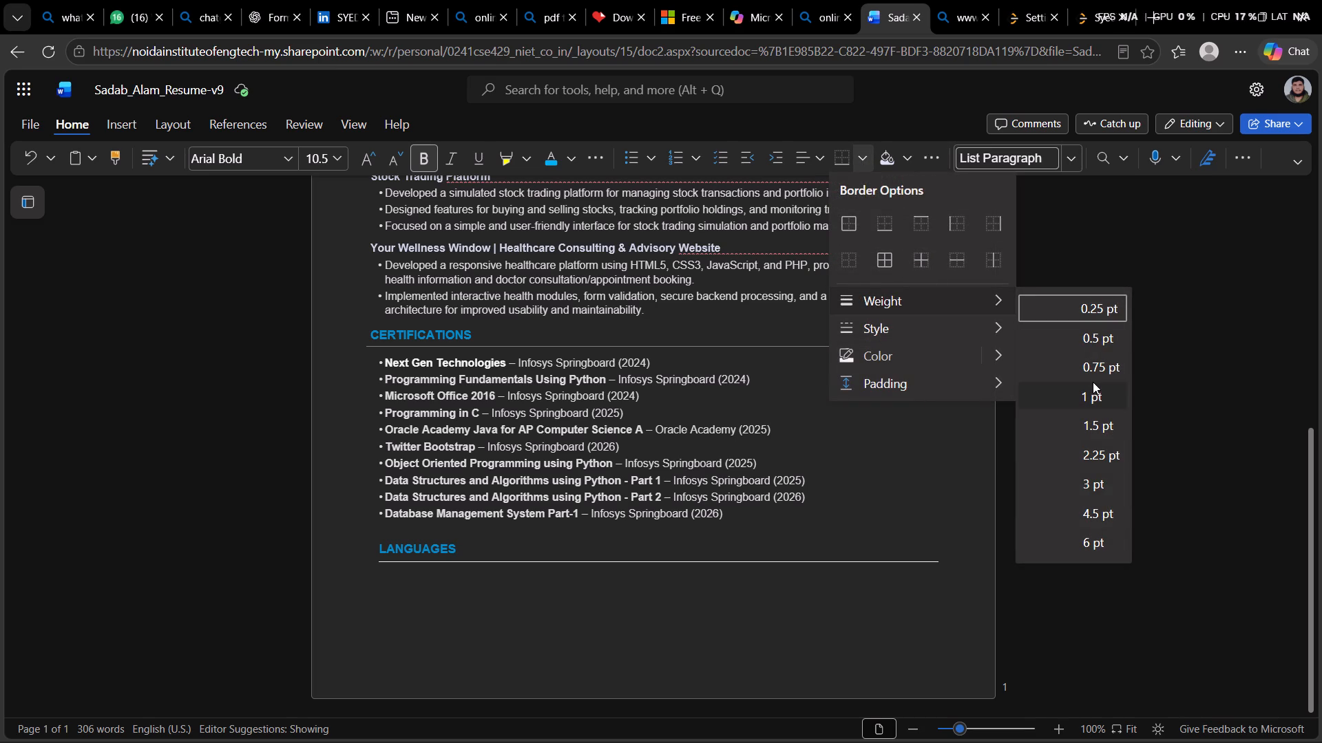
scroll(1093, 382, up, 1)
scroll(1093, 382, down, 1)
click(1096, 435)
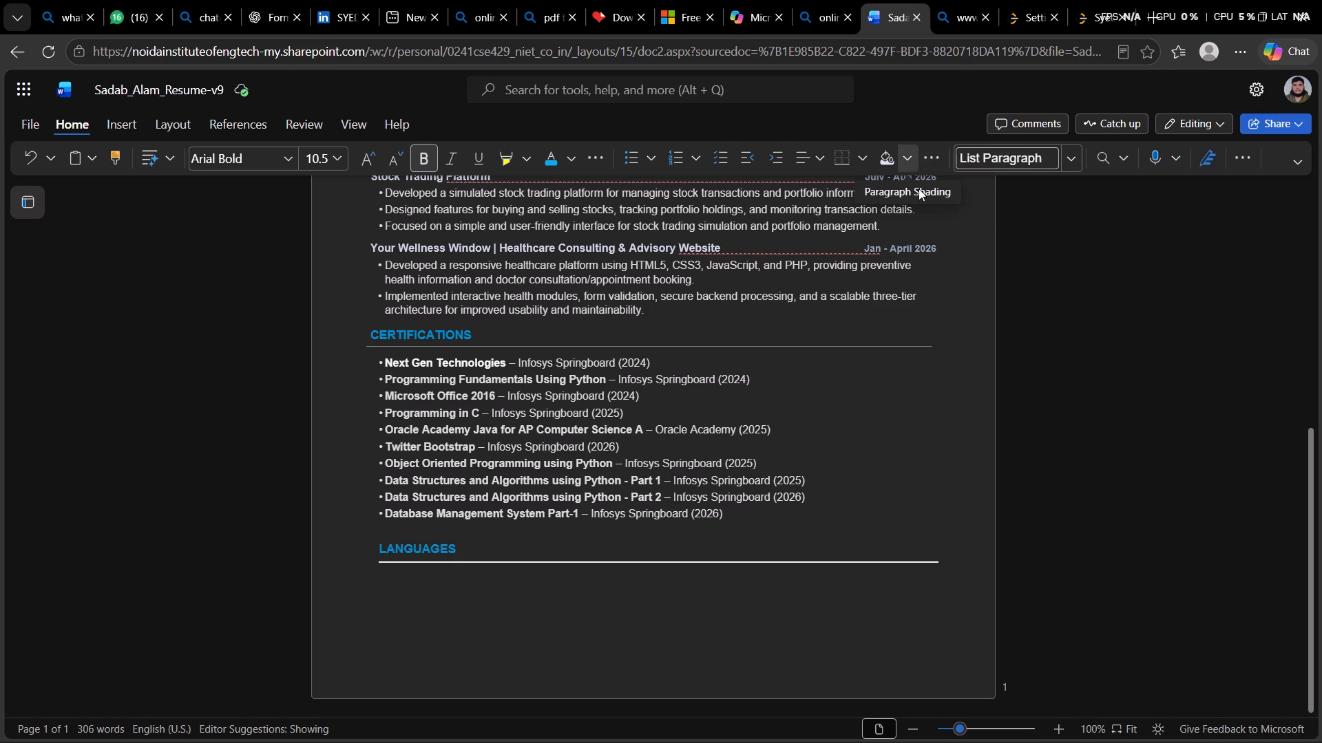
Inspect the border options for the line beneath the CERTIFICATIONS heading, including its color setting.
click(903, 347)
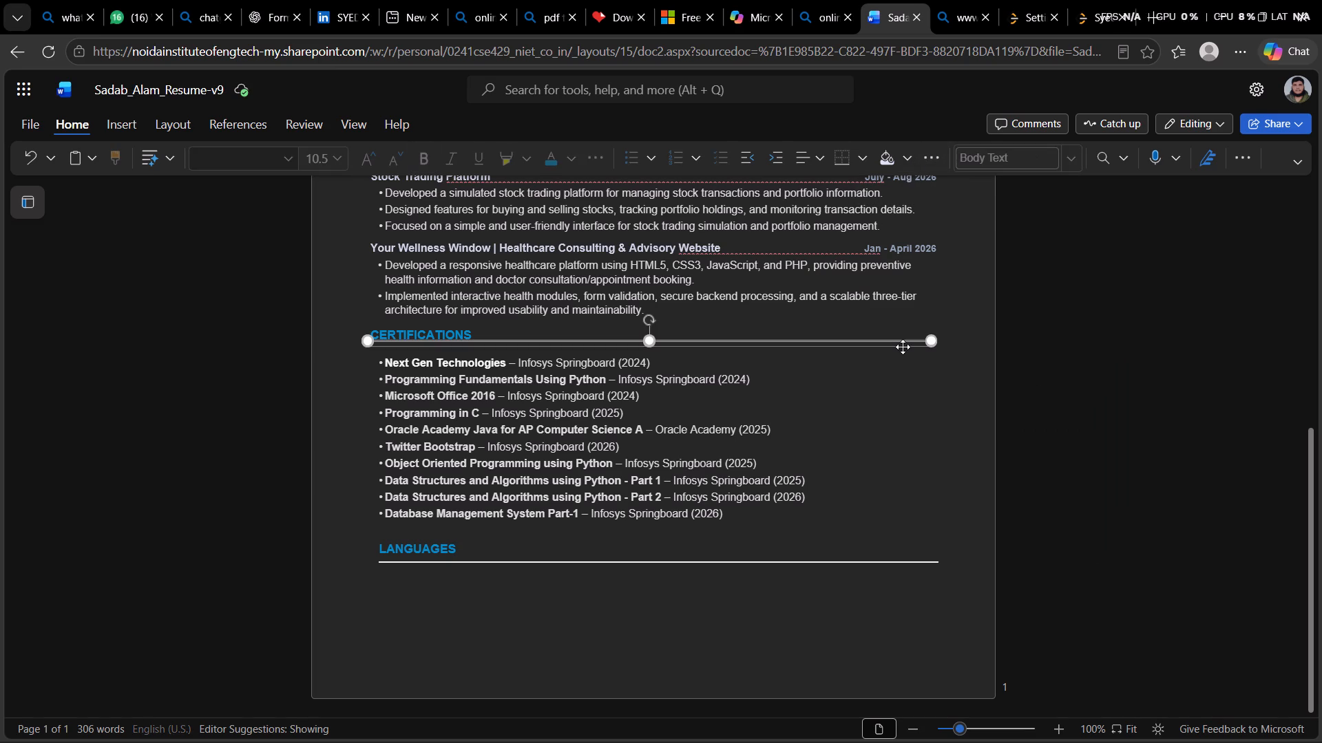
click(870, 160)
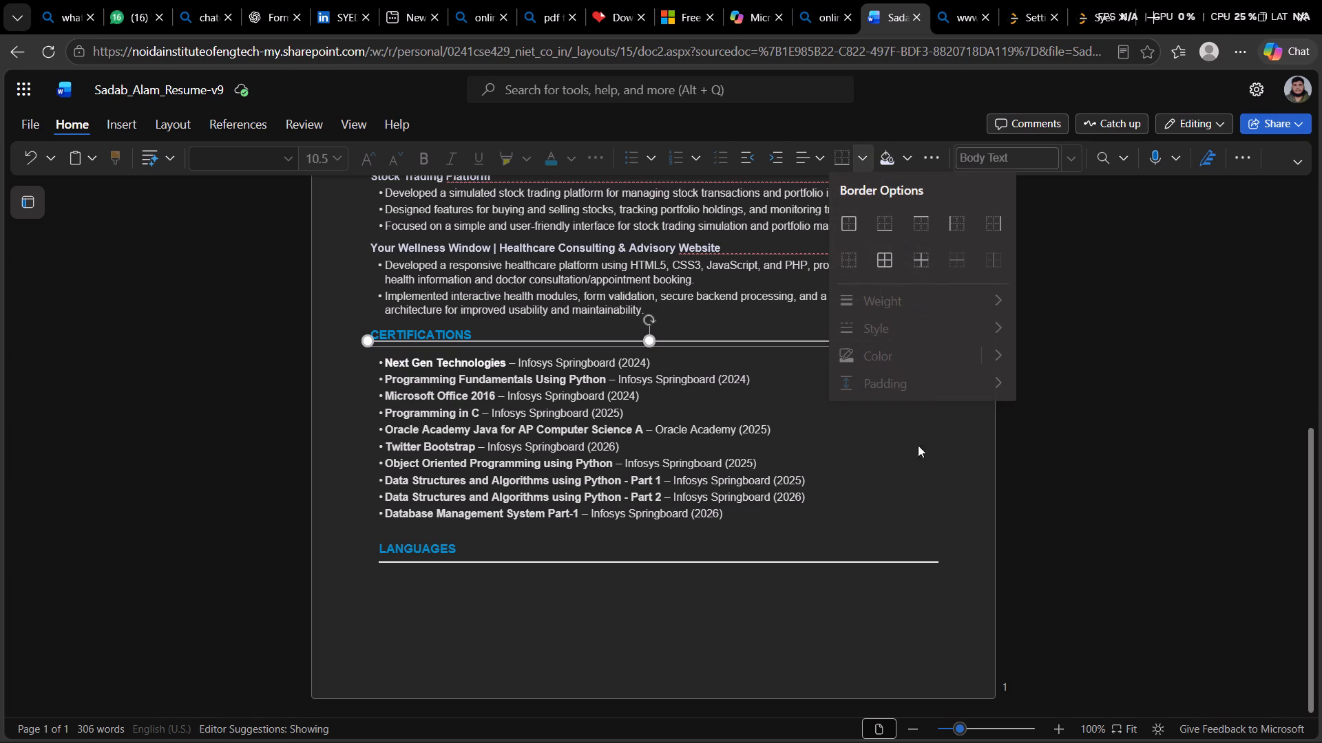
click(919, 498)
click(925, 409)
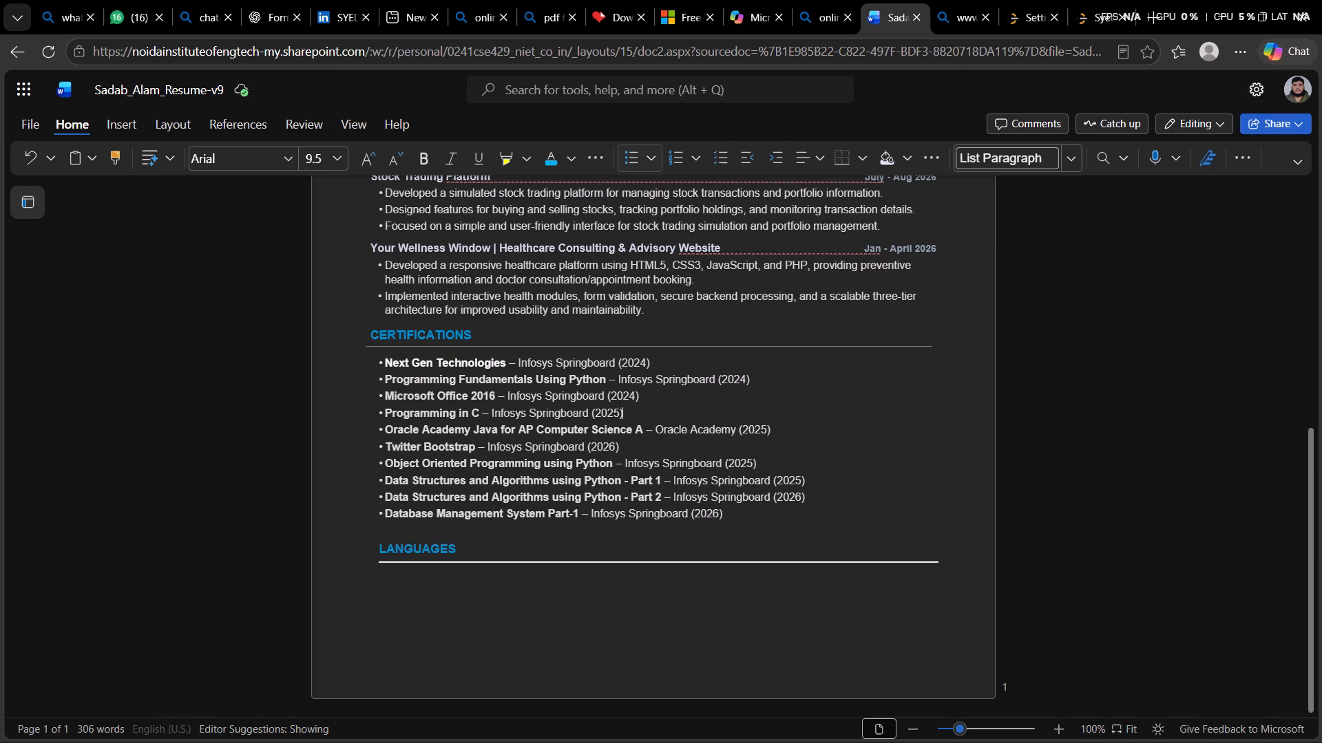
click(910, 349)
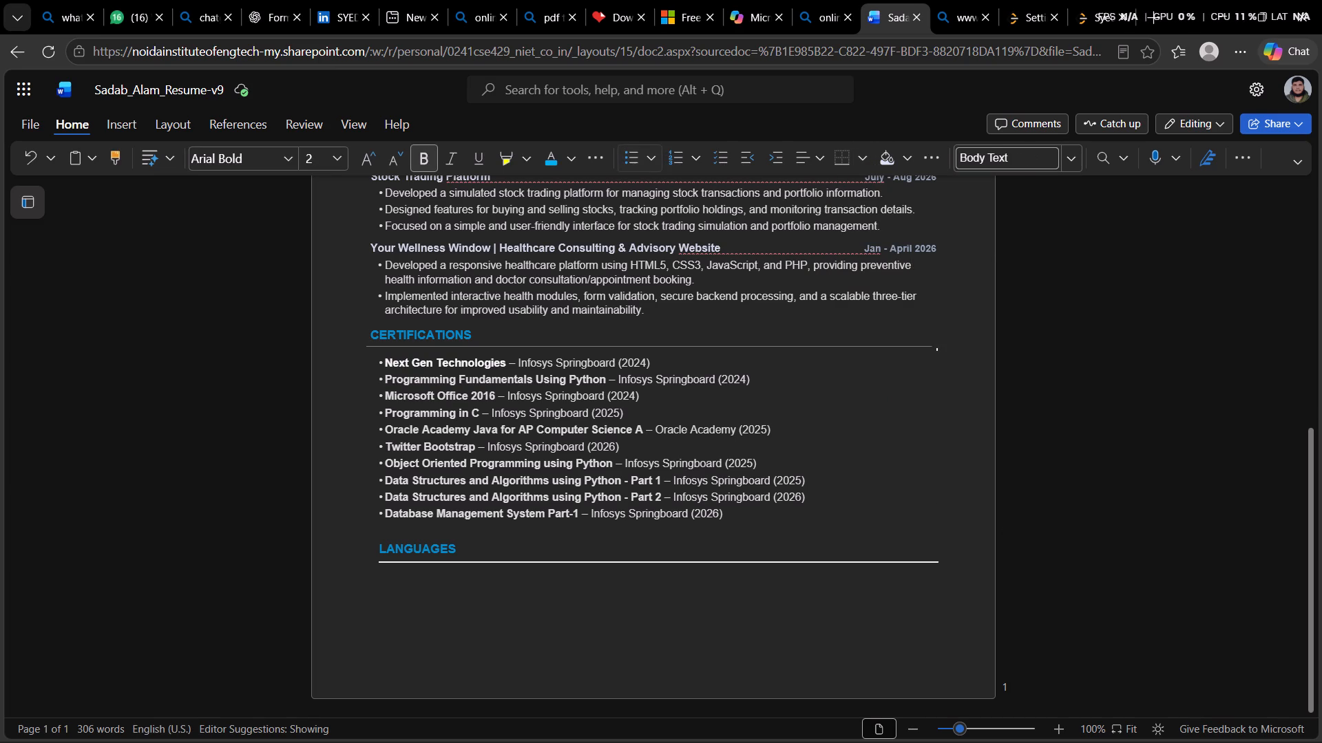
click(856, 154)
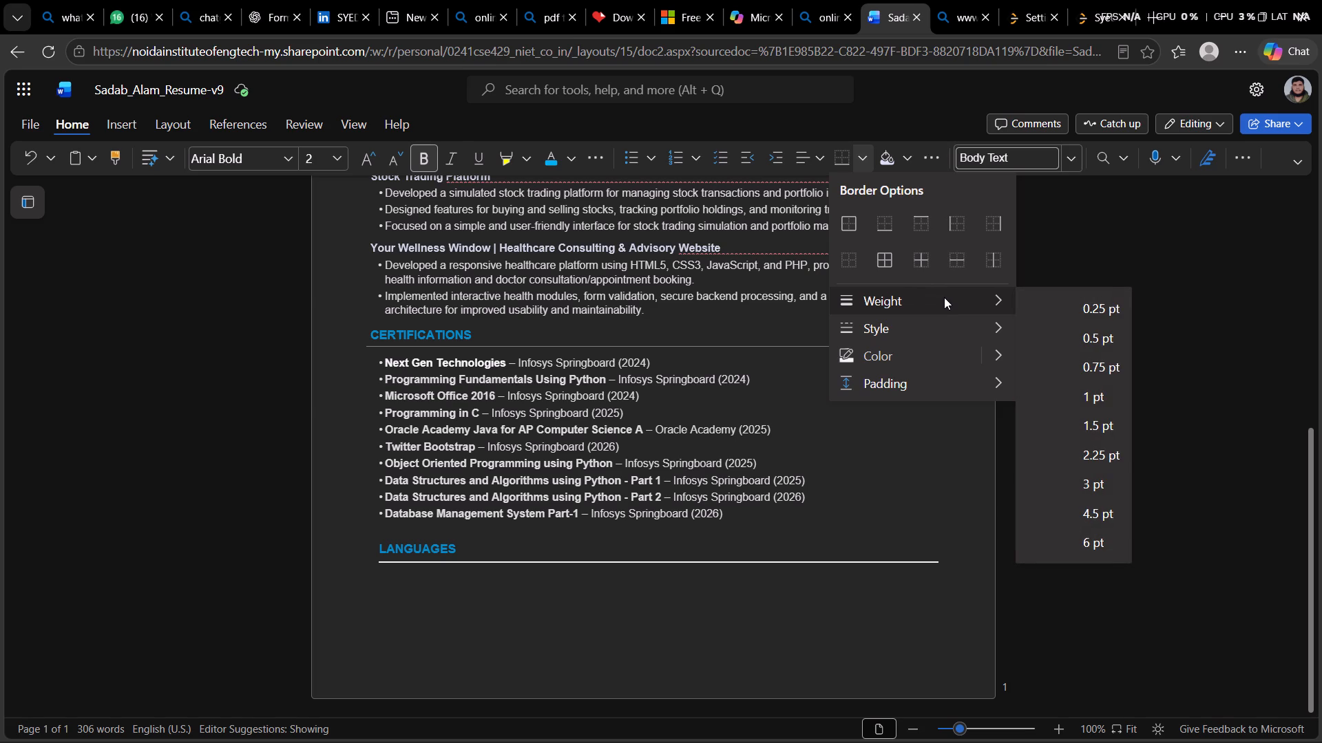
click(926, 358)
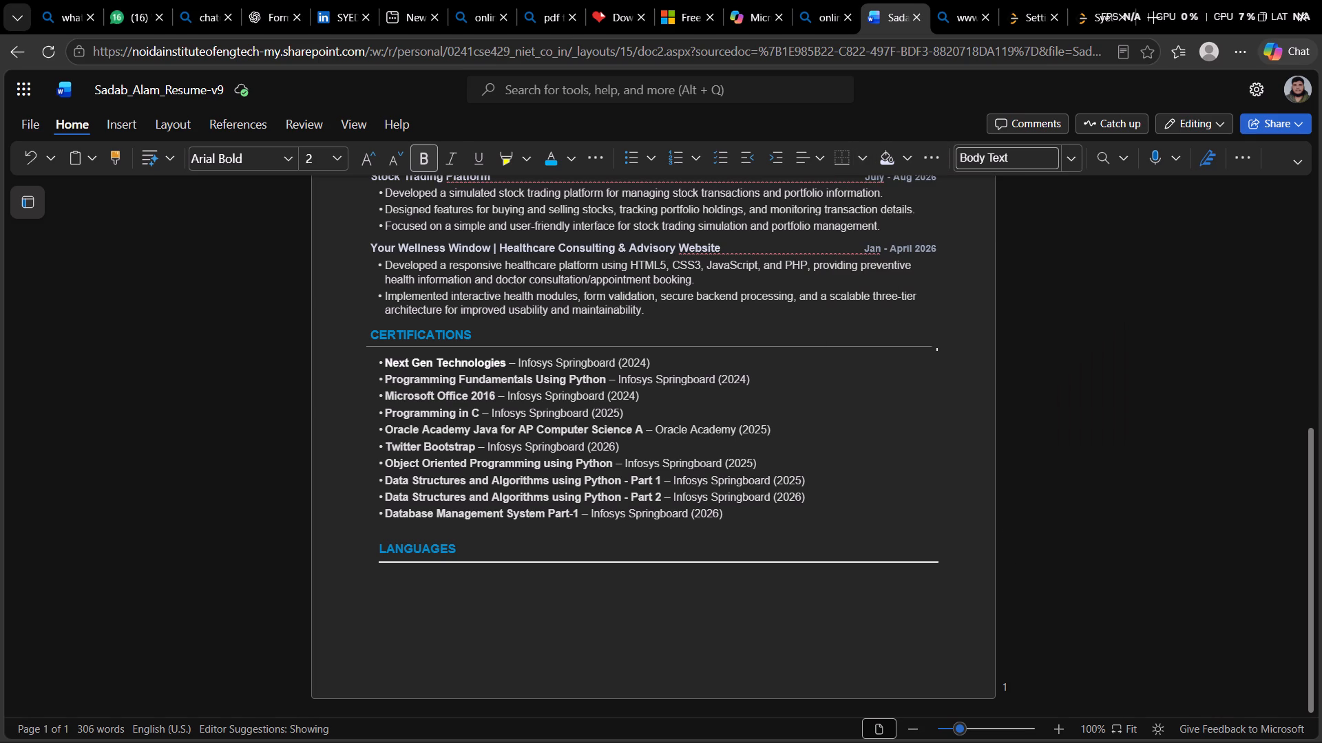
Set the weight of the line beneath the LANGUAGES heading to 0.25 pt.
click(826, 562)
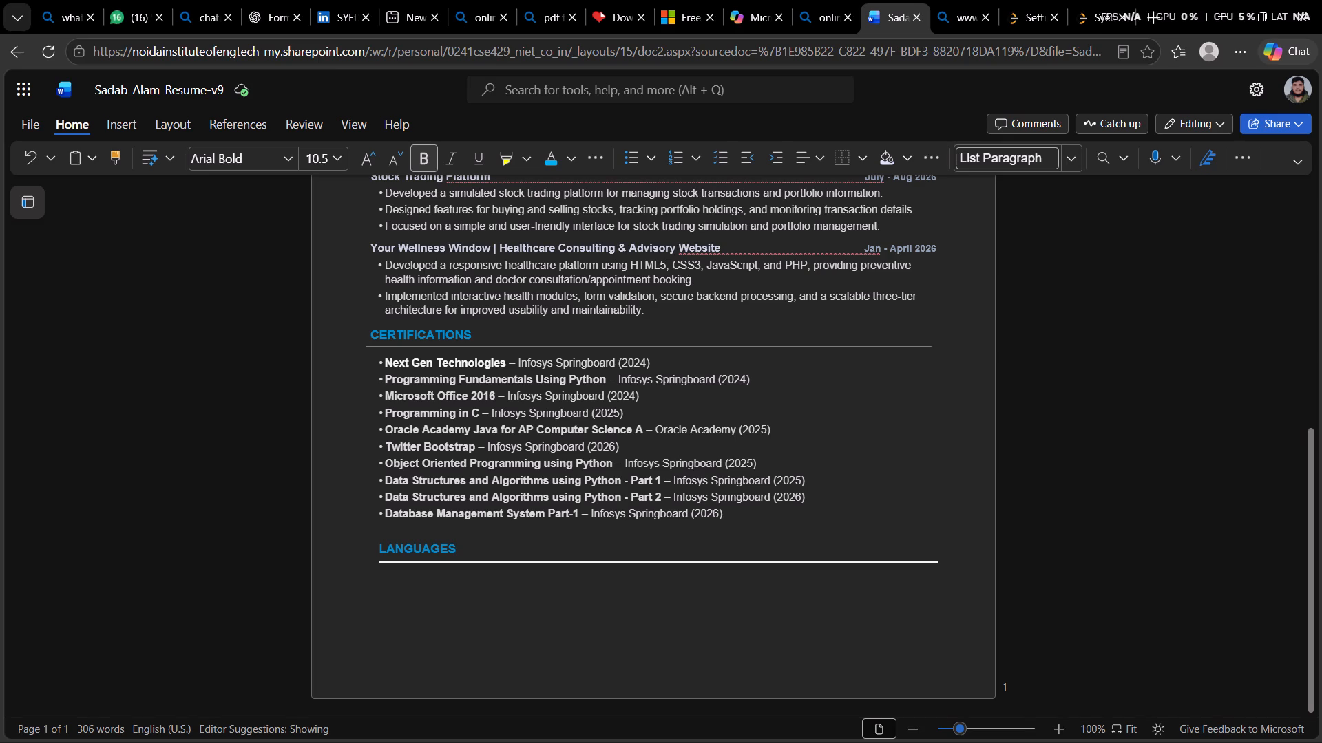
double_click(826, 562)
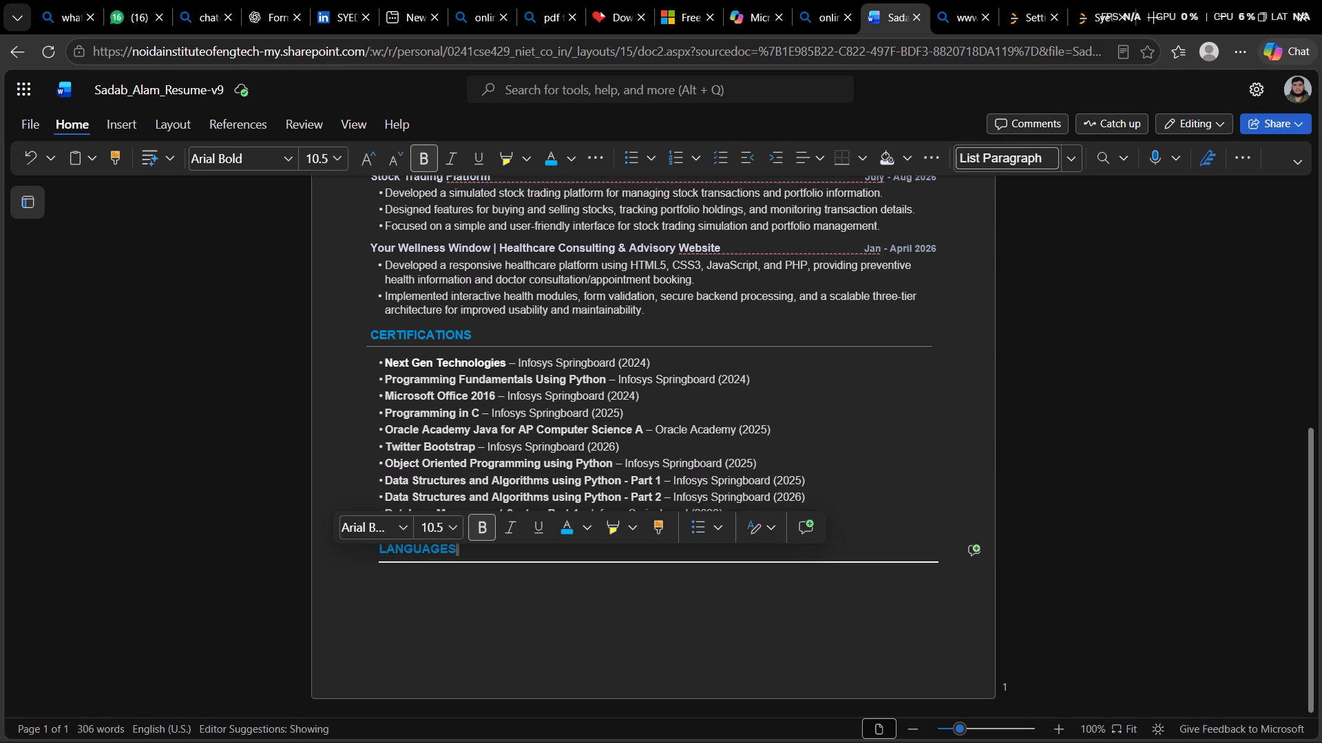
click(826, 562)
click(826, 562)
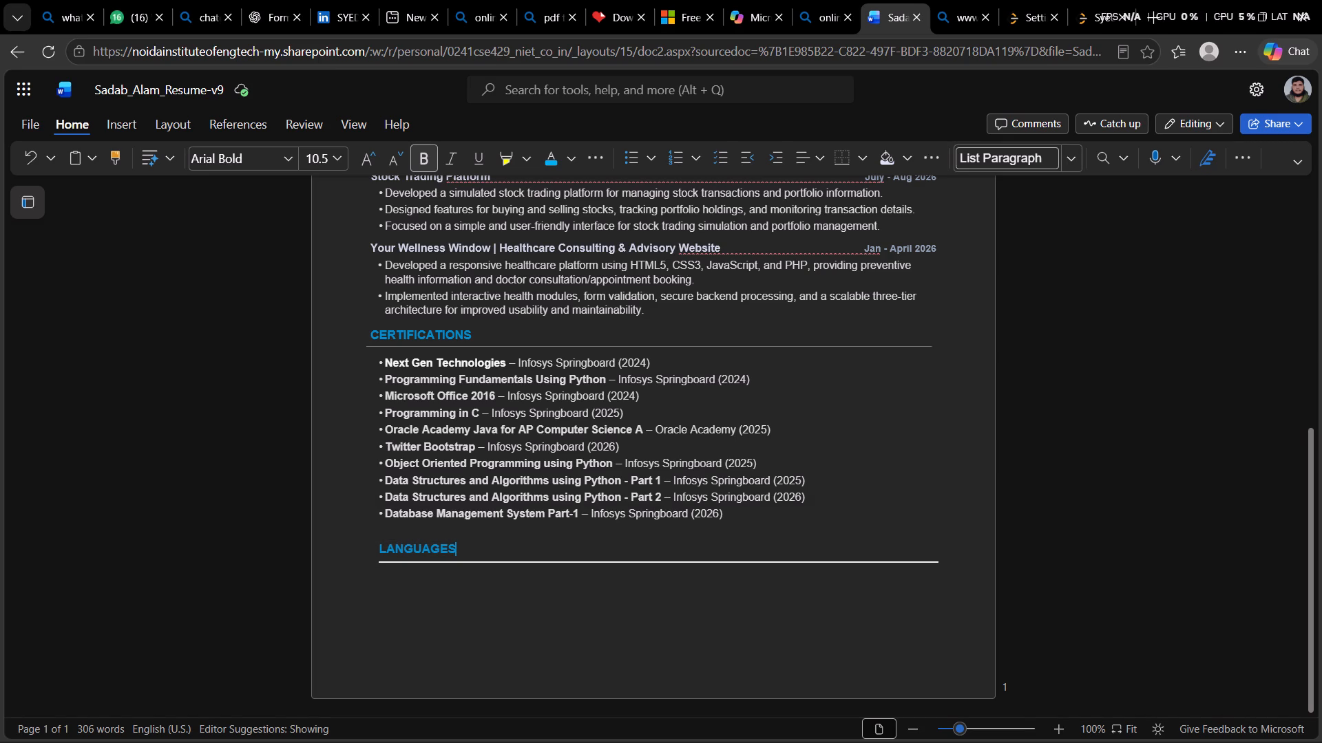
click(861, 162)
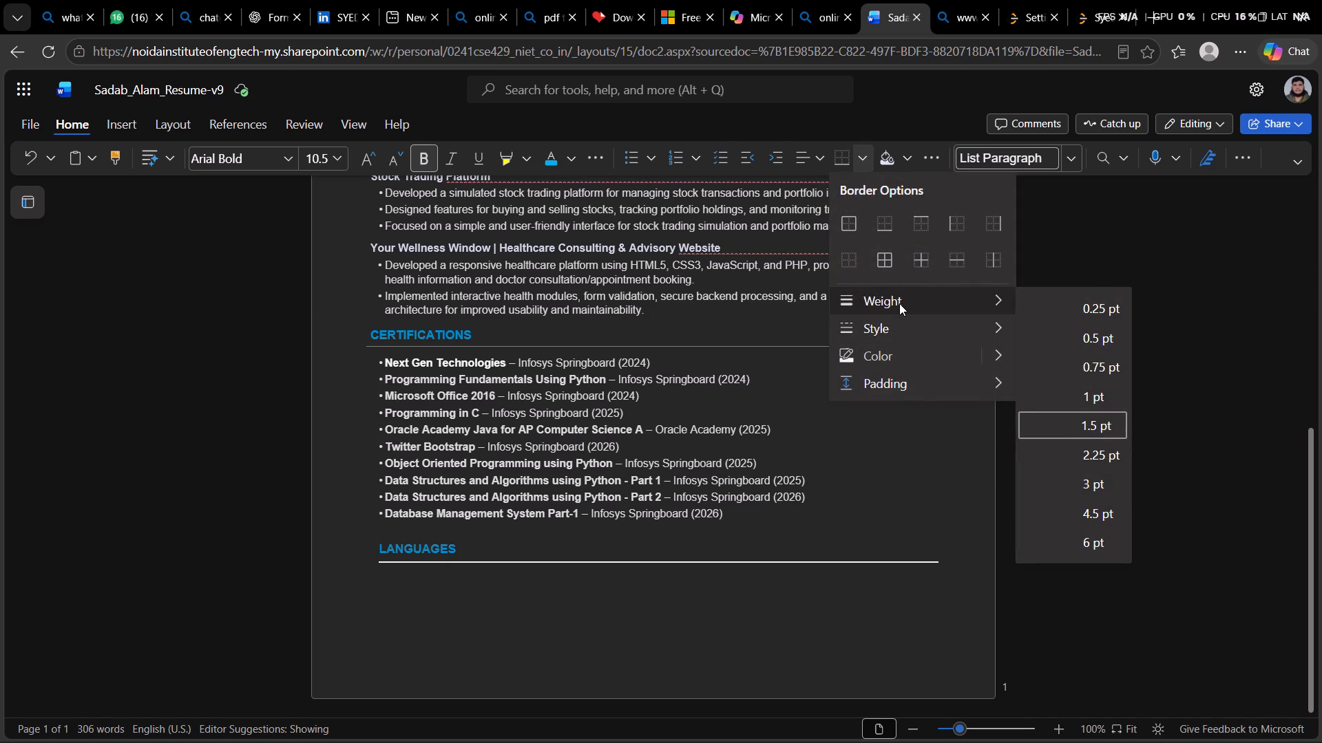
click(1062, 308)
click(863, 561)
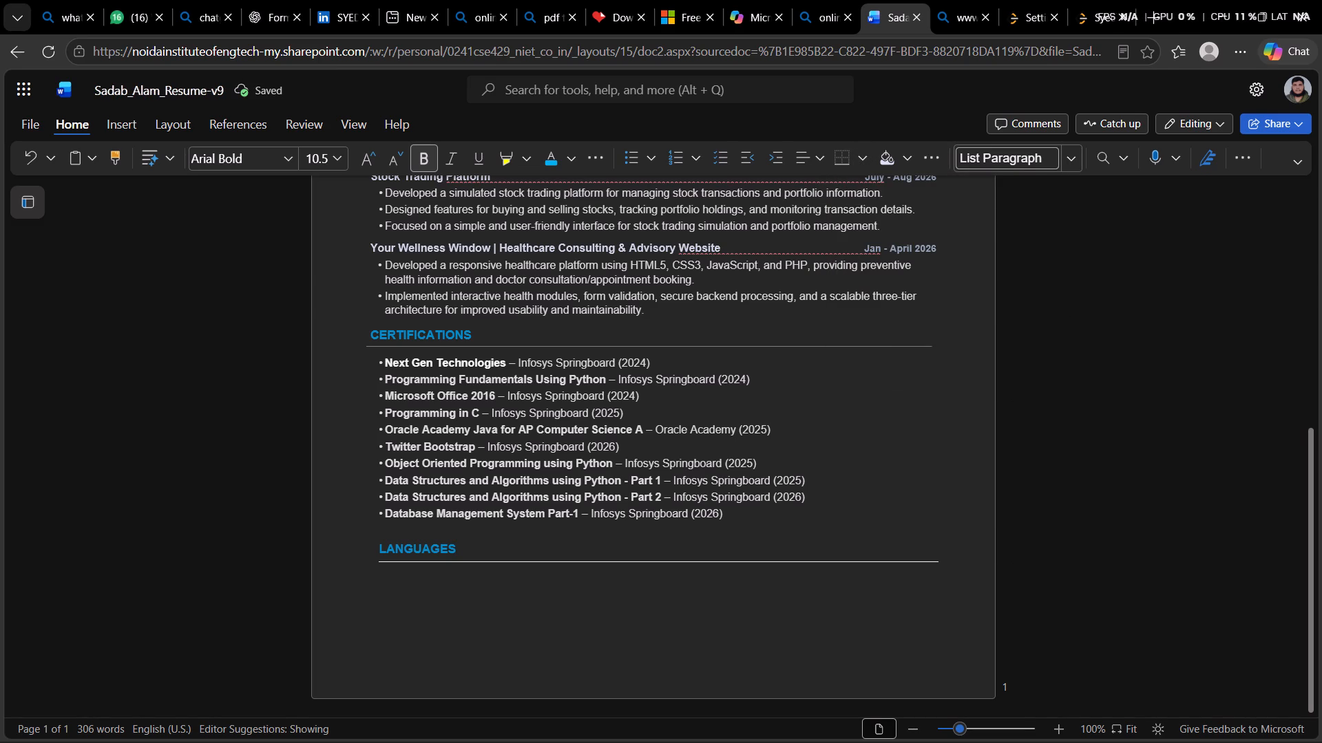
Set the color of the line beneath the LANGUAGES heading to gray, matching the CERTIFICATIONS line.
click(854, 155)
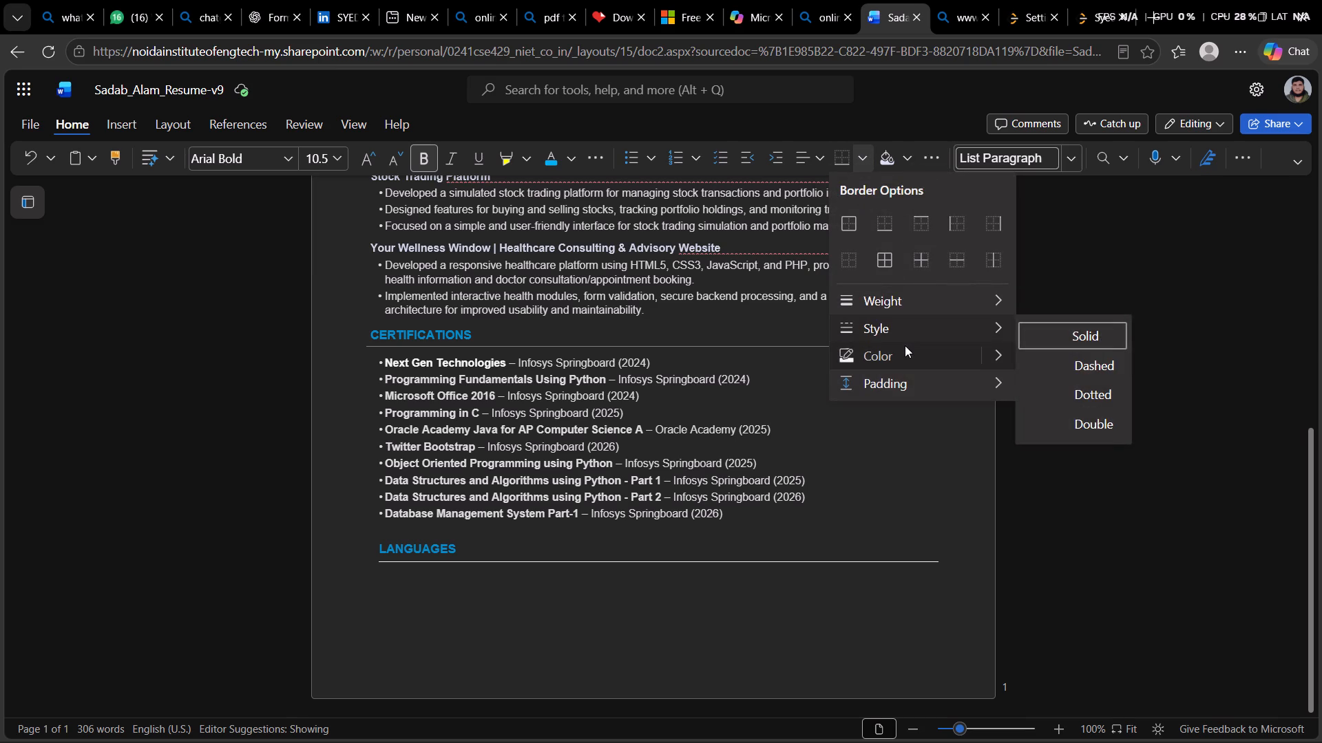
click(905, 345)
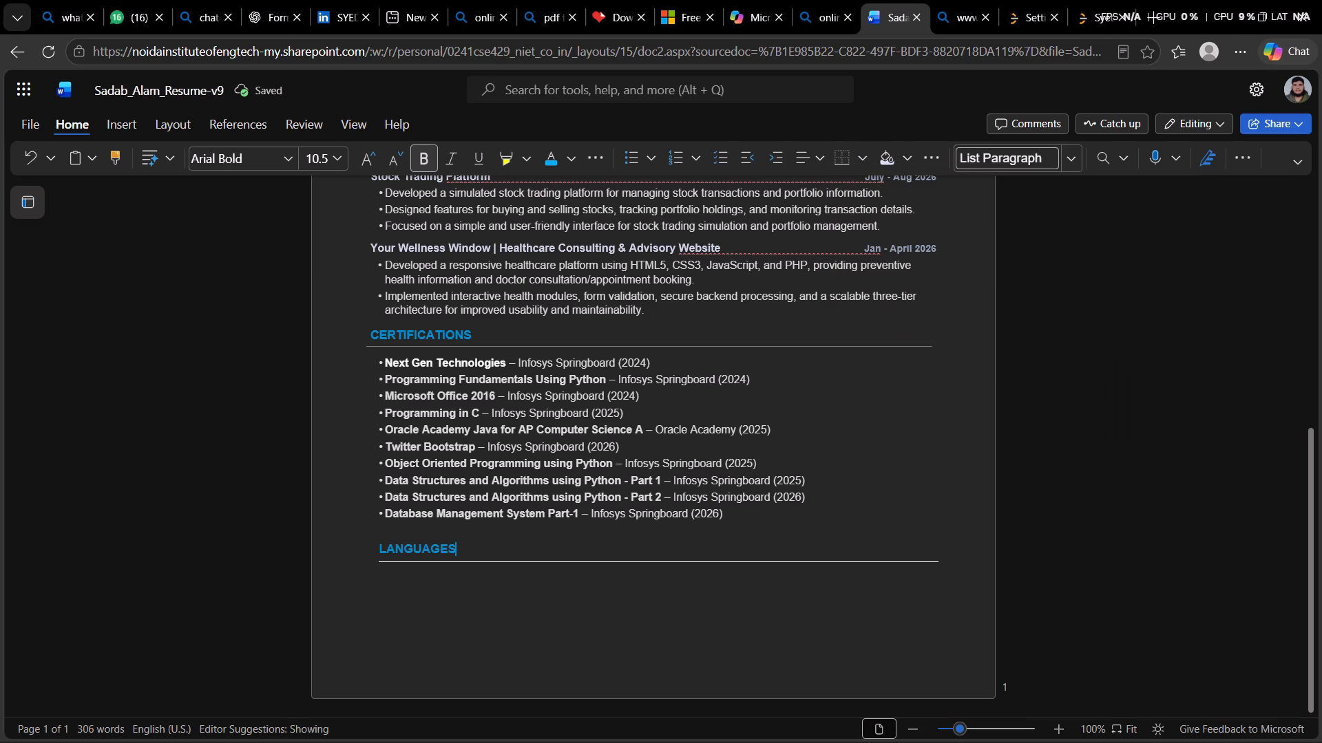
click(859, 155)
click(998, 350)
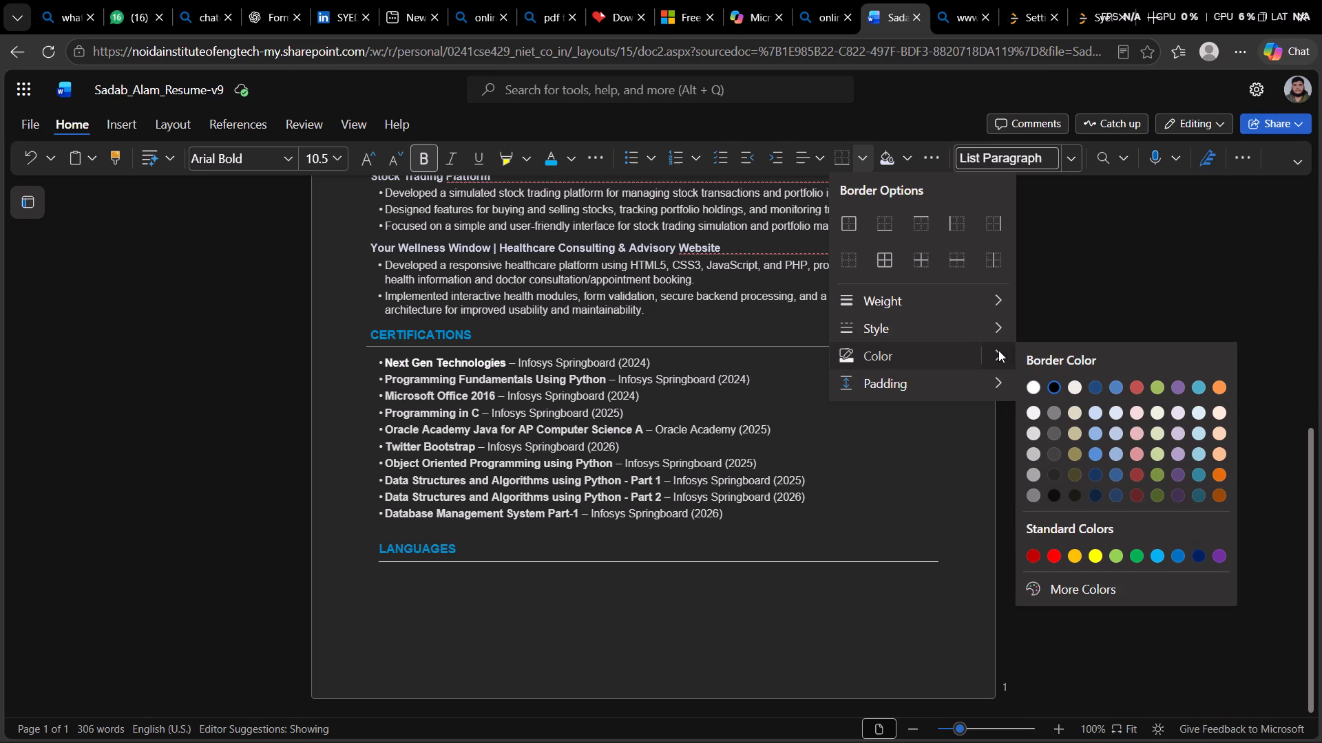
click(1054, 411)
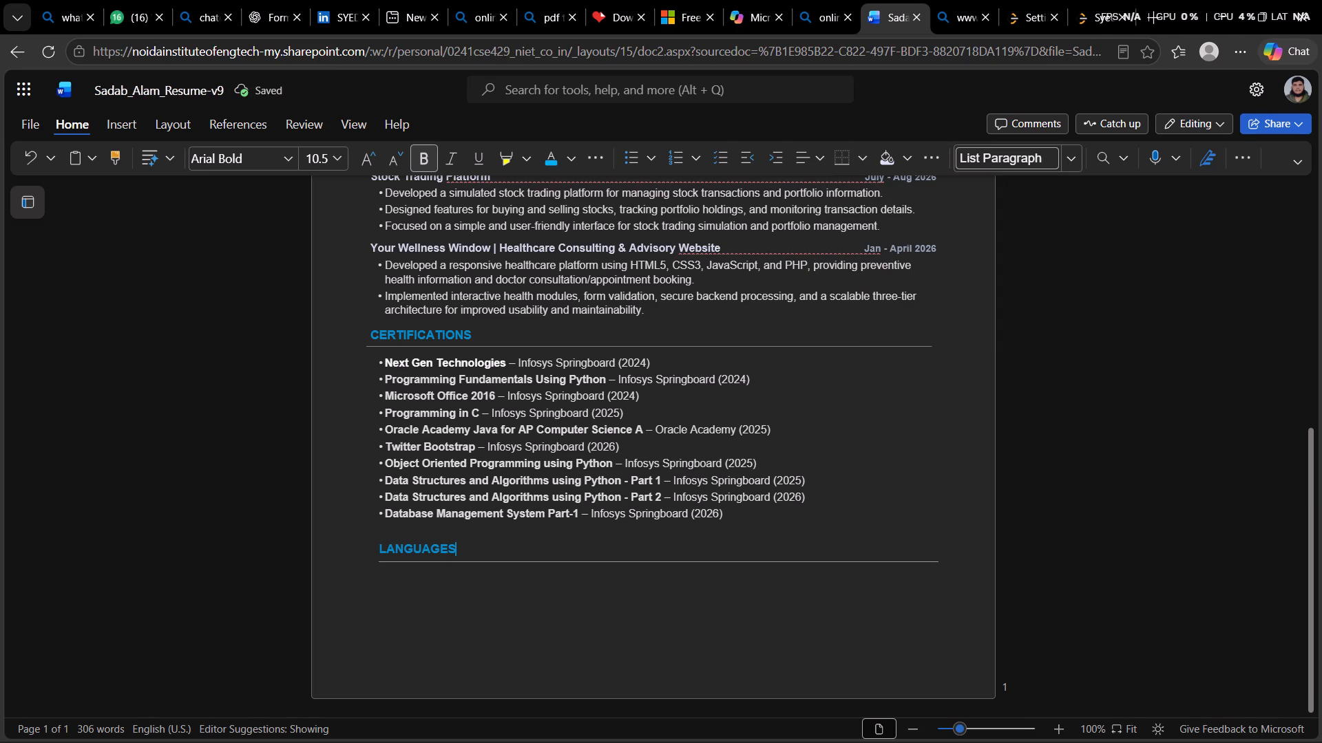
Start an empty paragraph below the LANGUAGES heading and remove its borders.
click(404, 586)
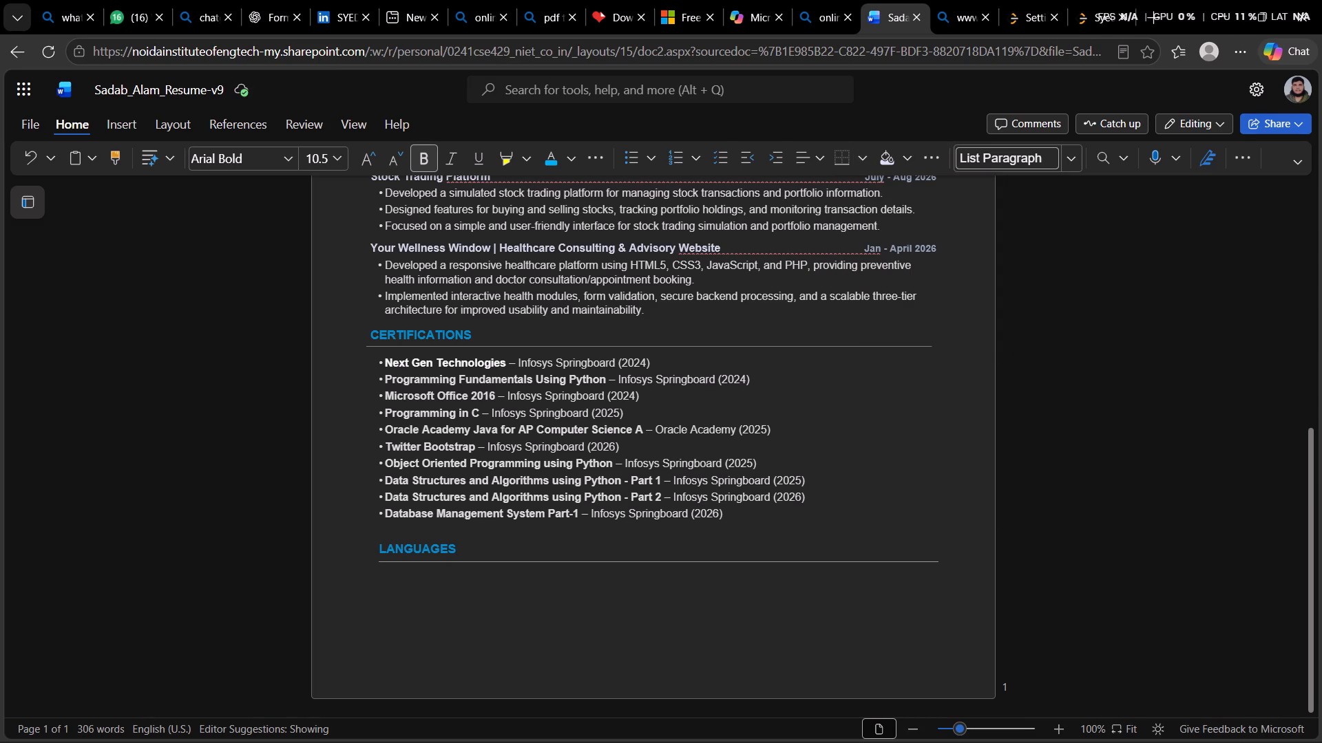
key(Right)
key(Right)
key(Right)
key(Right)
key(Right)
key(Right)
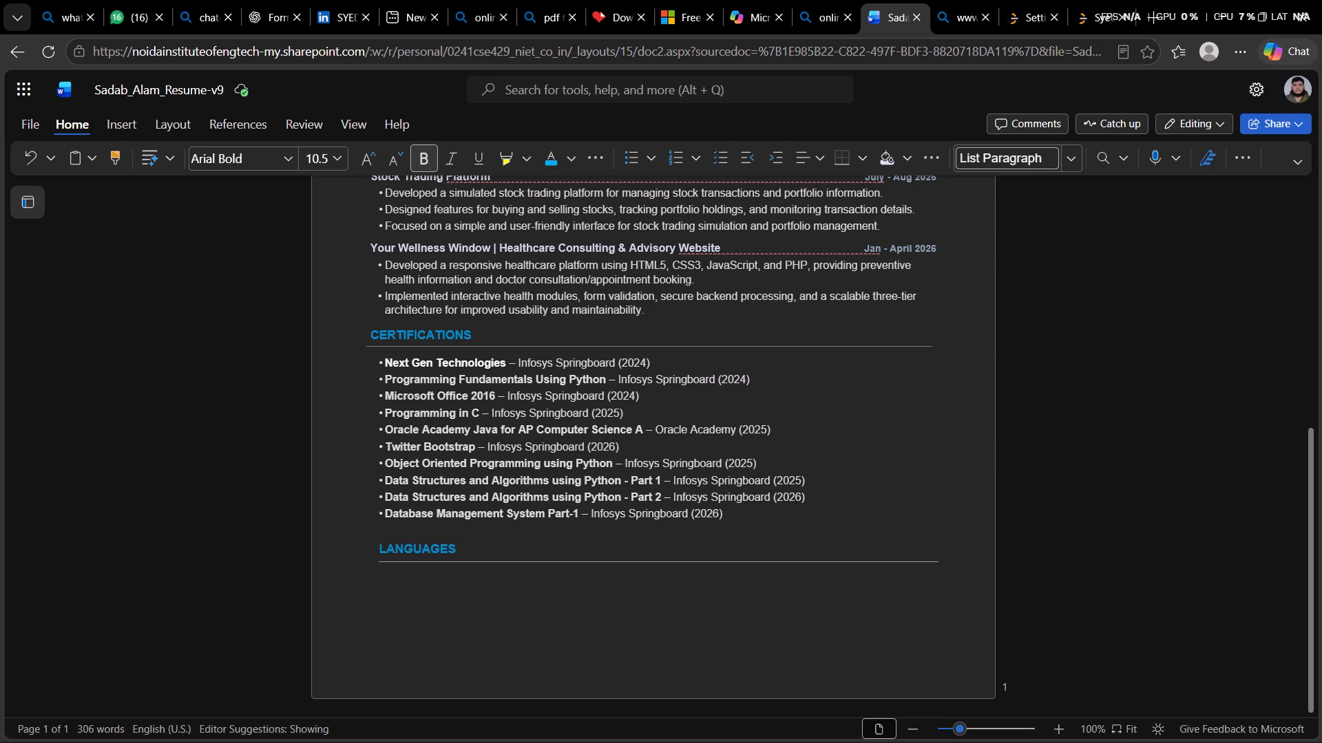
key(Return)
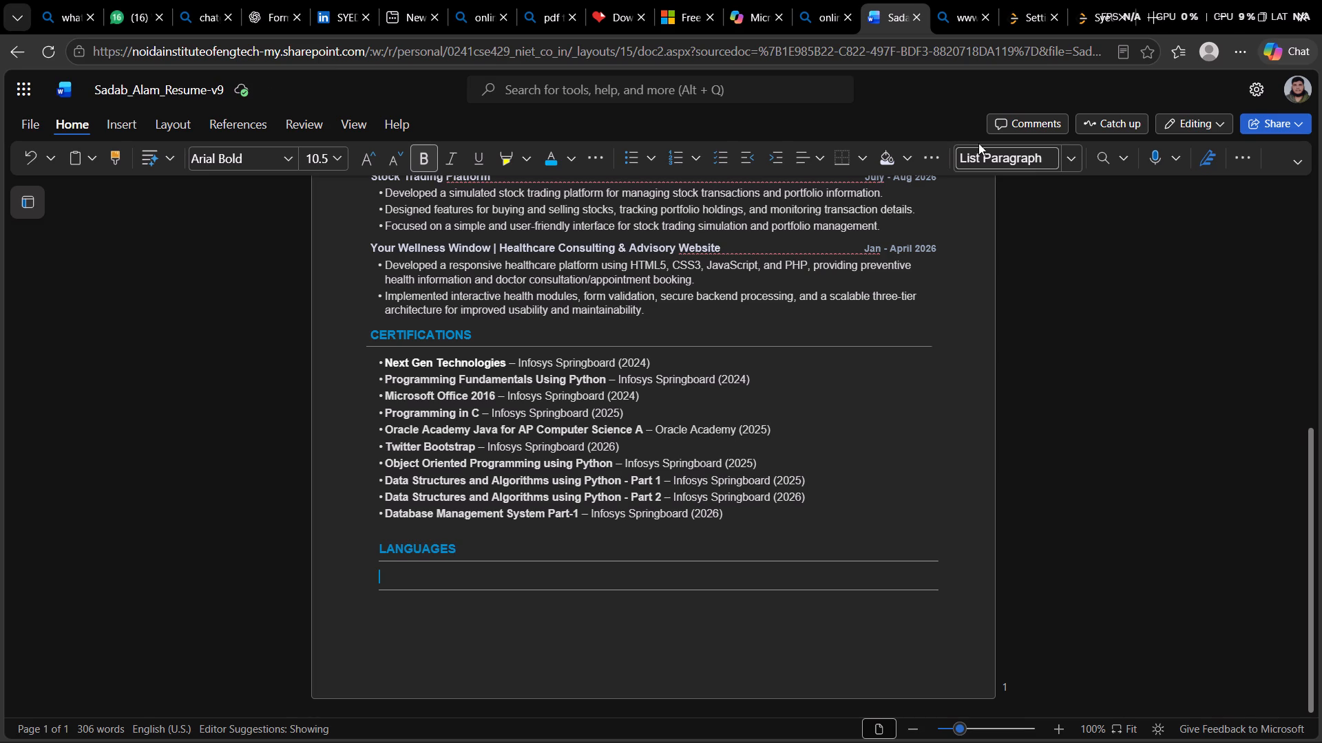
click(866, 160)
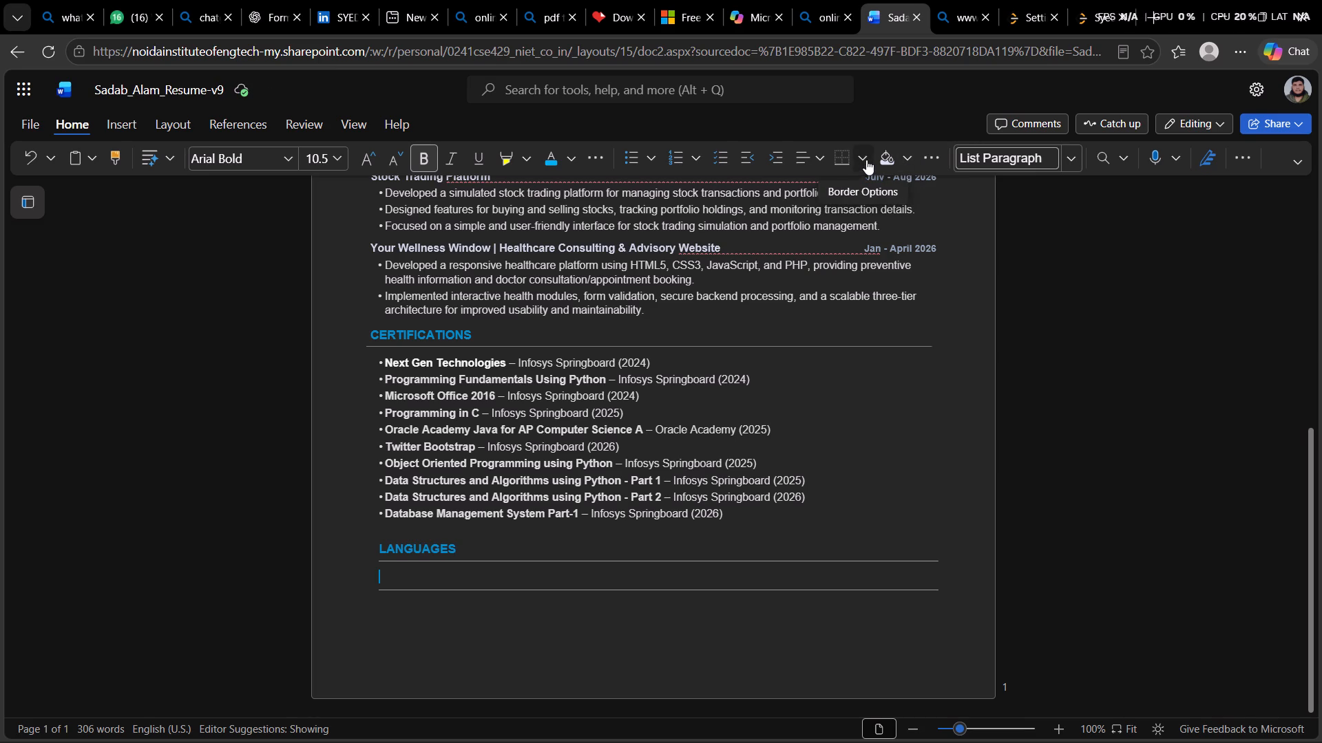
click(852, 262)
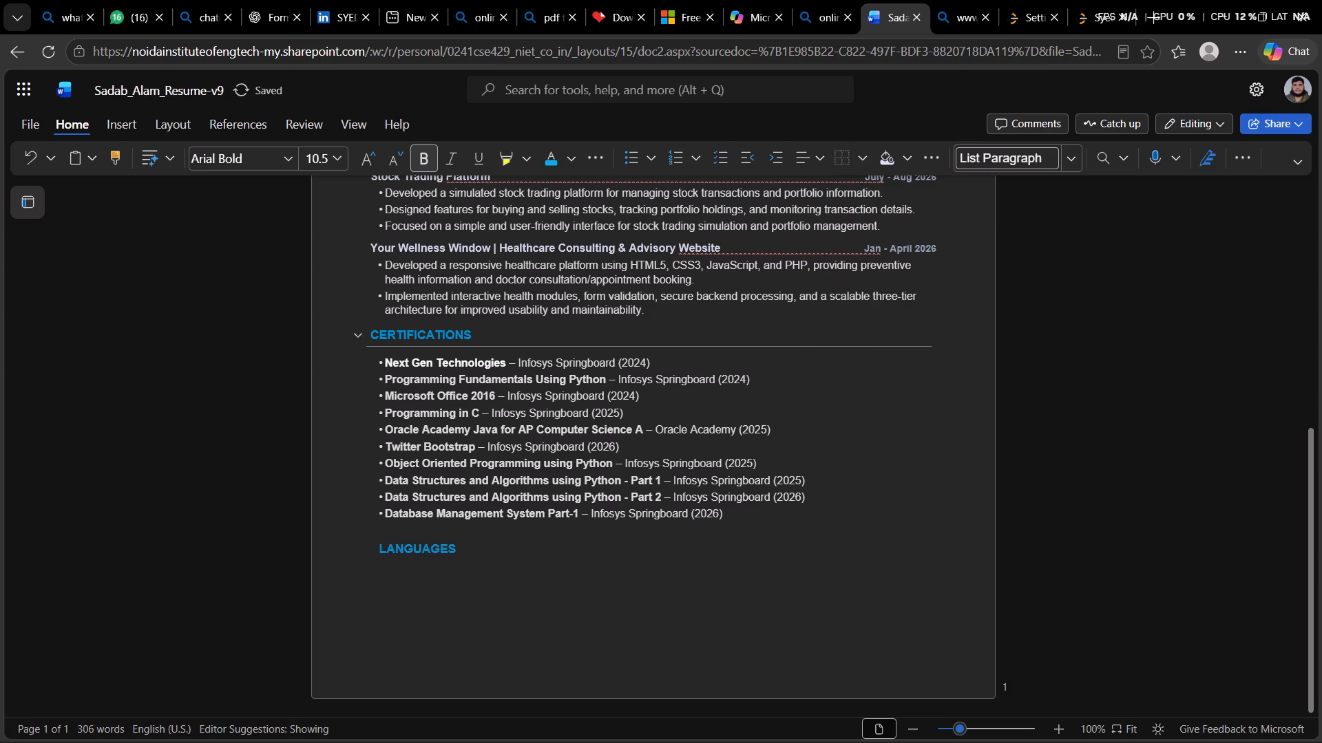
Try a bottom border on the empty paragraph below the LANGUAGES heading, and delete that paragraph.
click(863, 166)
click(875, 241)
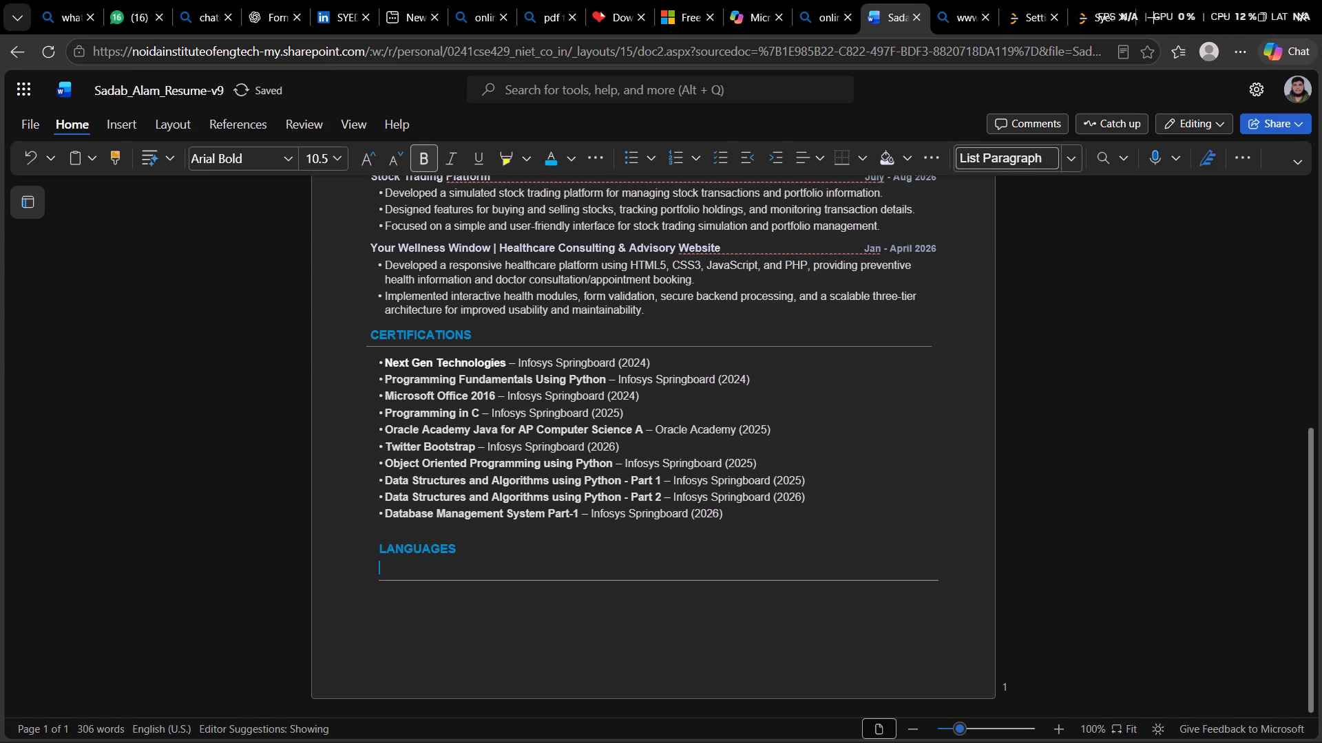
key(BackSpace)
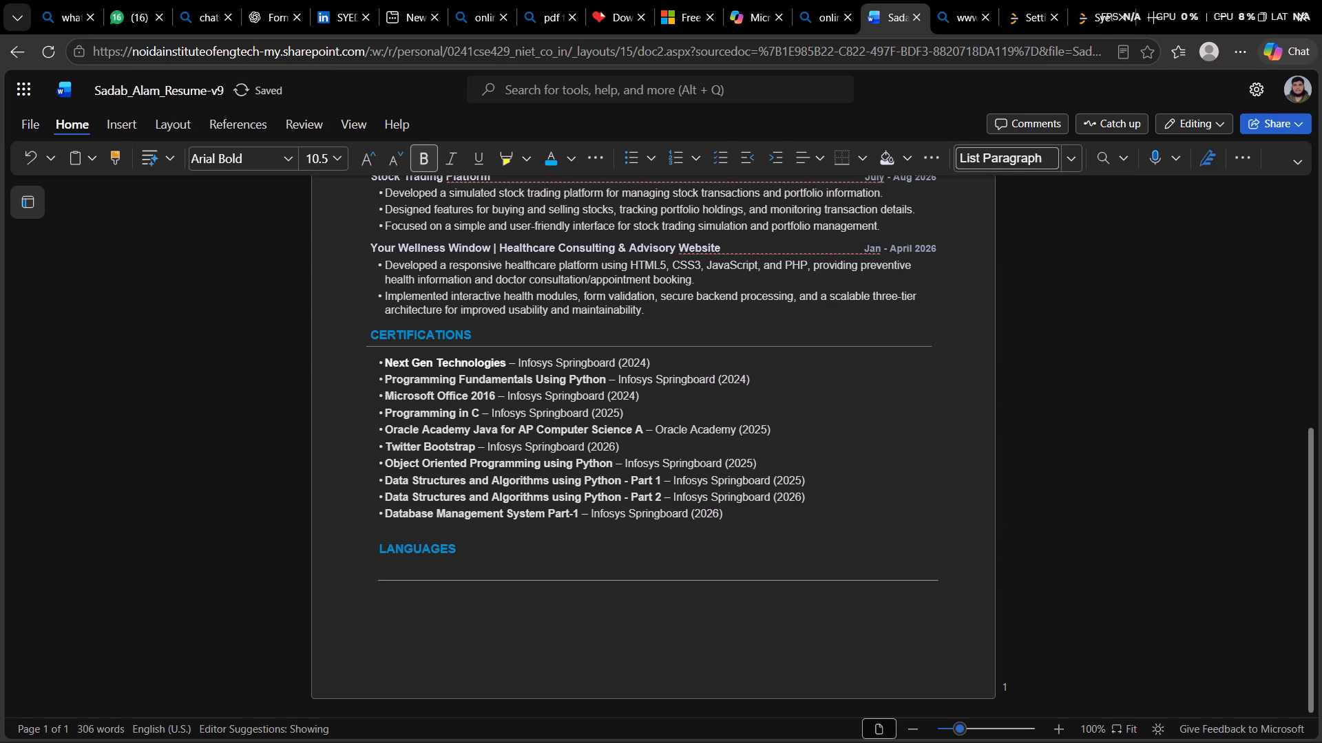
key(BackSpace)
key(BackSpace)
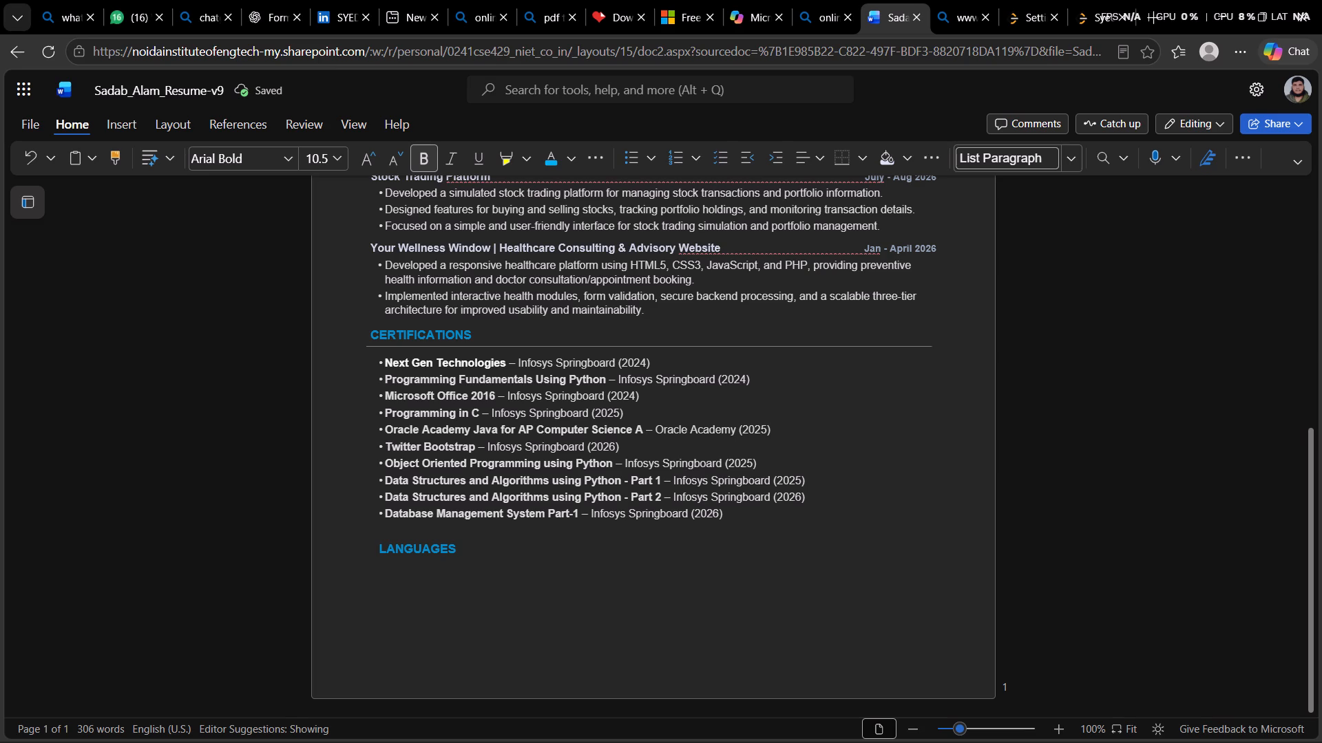
Add the bottom border beneath the LANGUAGES heading again.
click(865, 152)
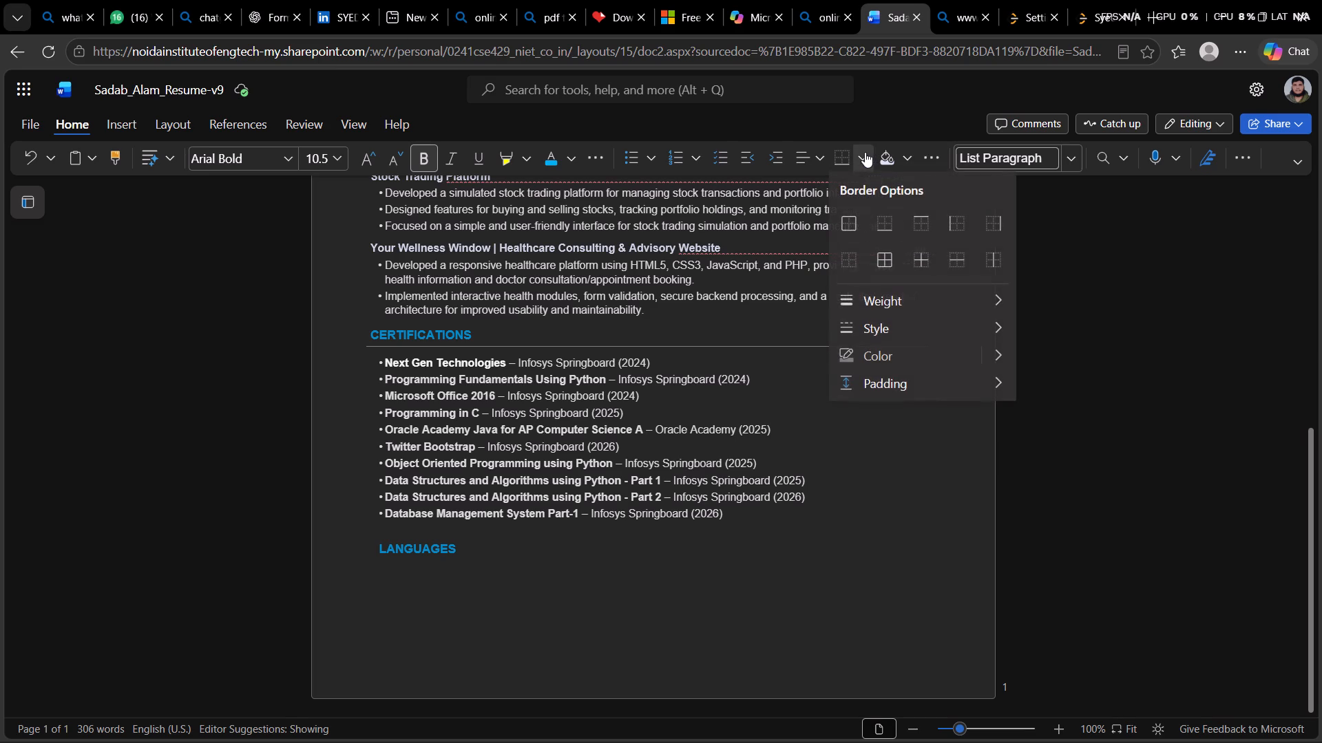
click(890, 233)
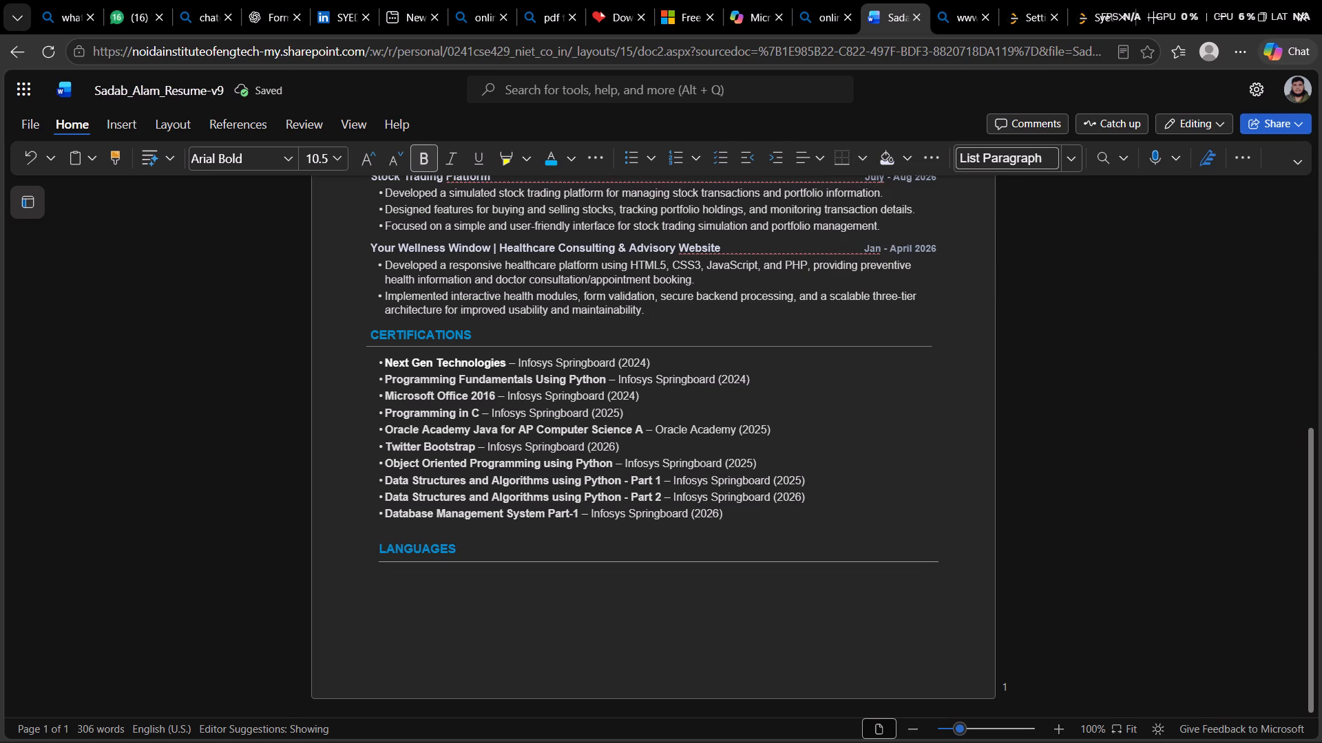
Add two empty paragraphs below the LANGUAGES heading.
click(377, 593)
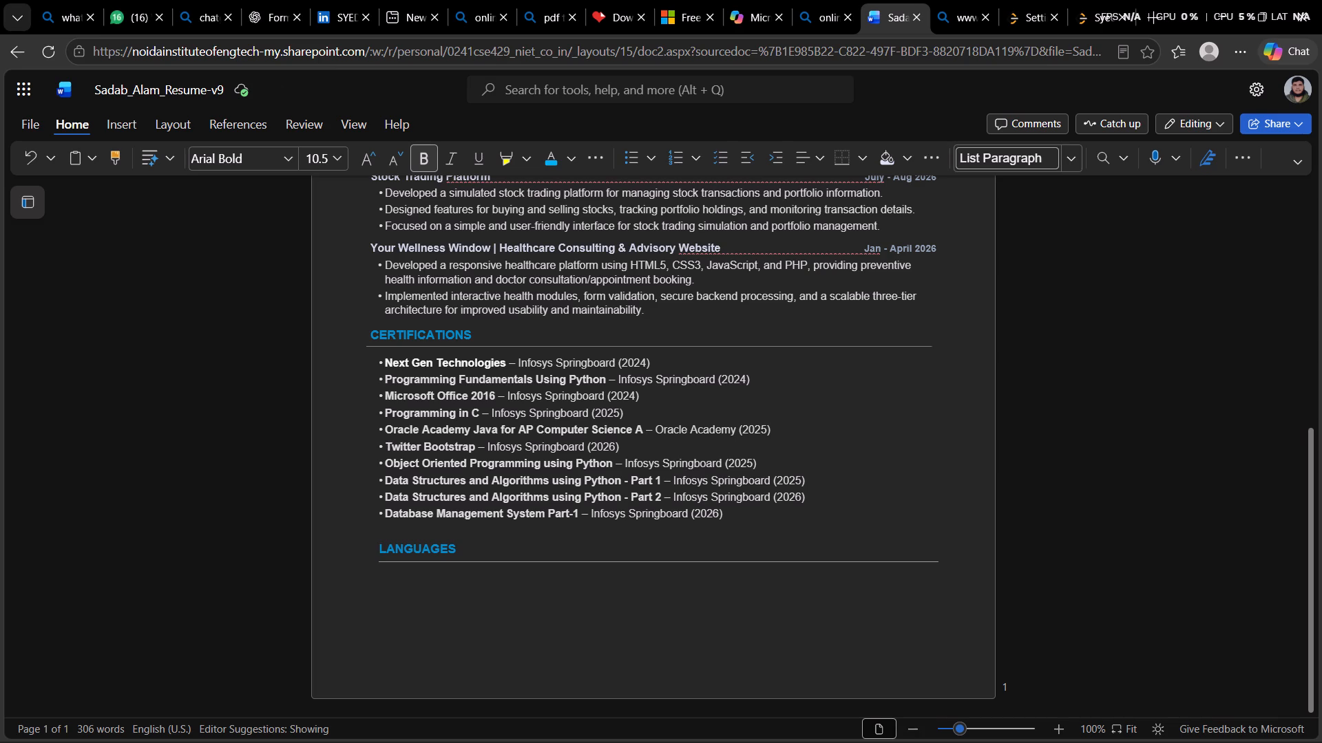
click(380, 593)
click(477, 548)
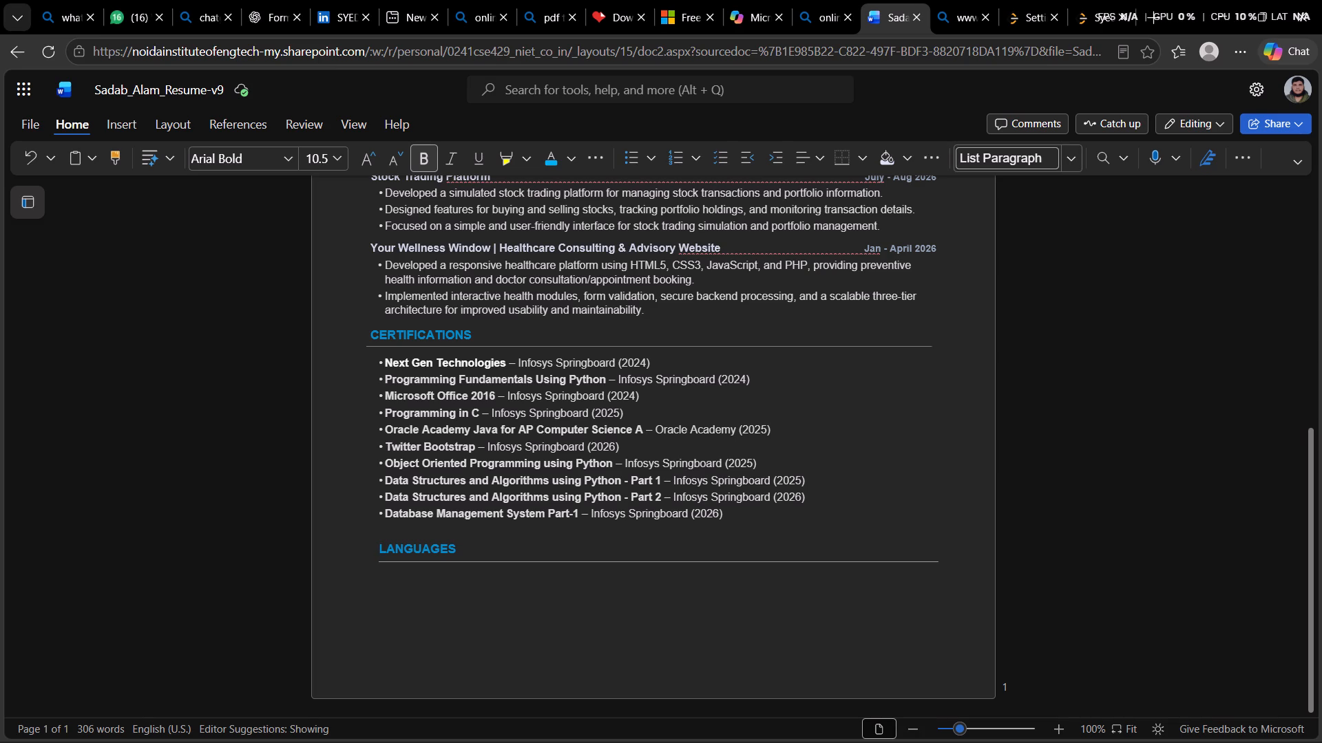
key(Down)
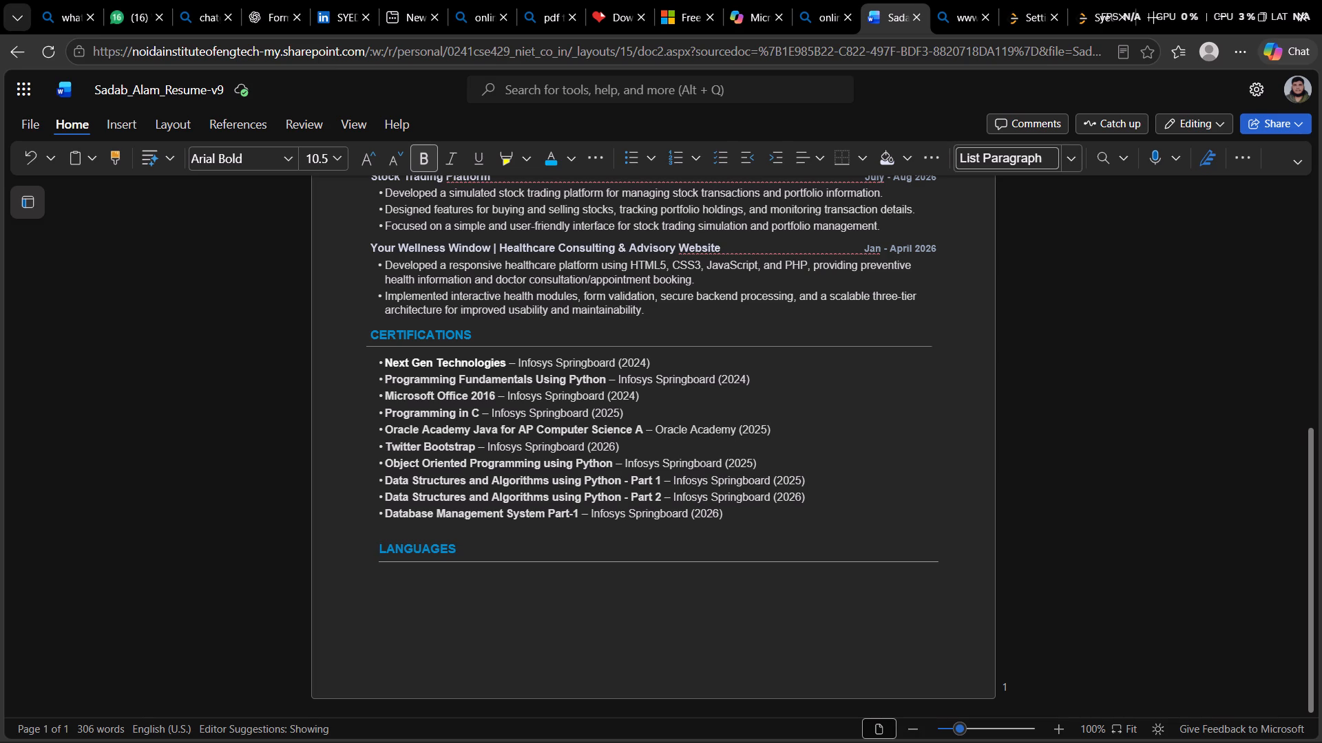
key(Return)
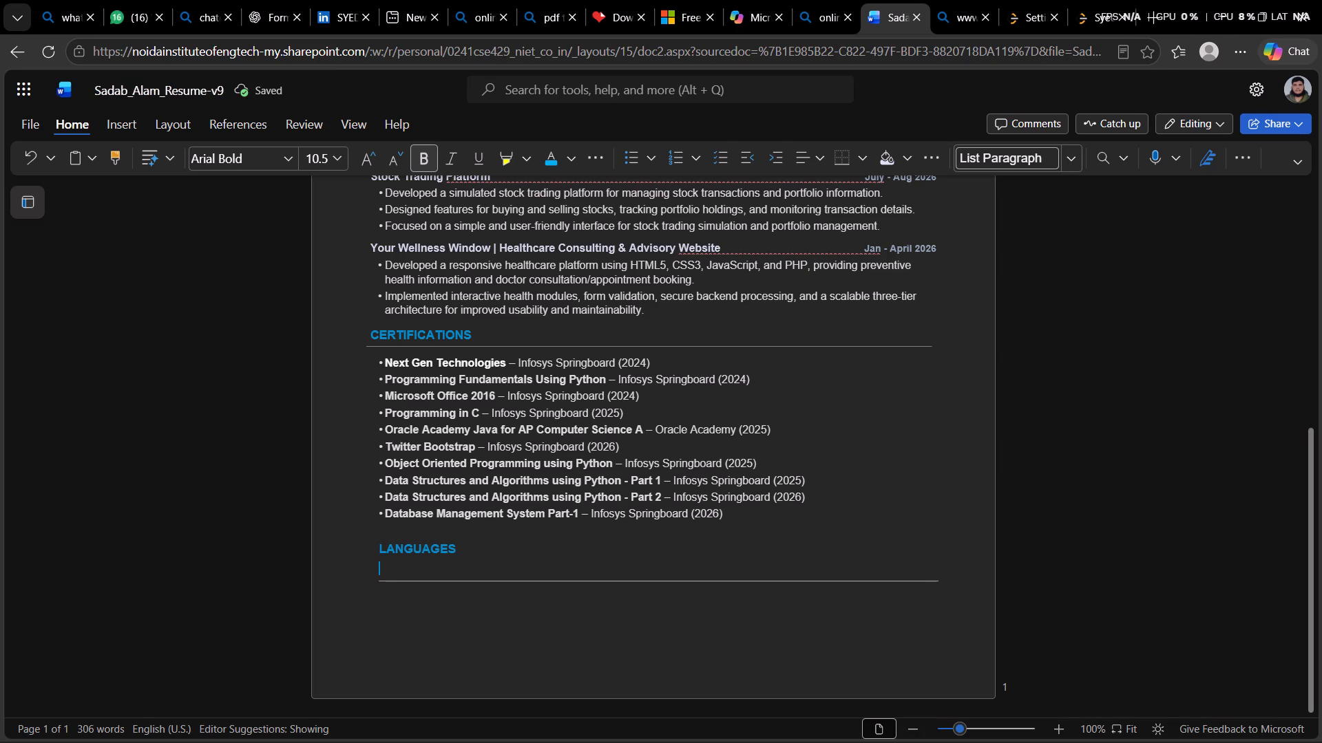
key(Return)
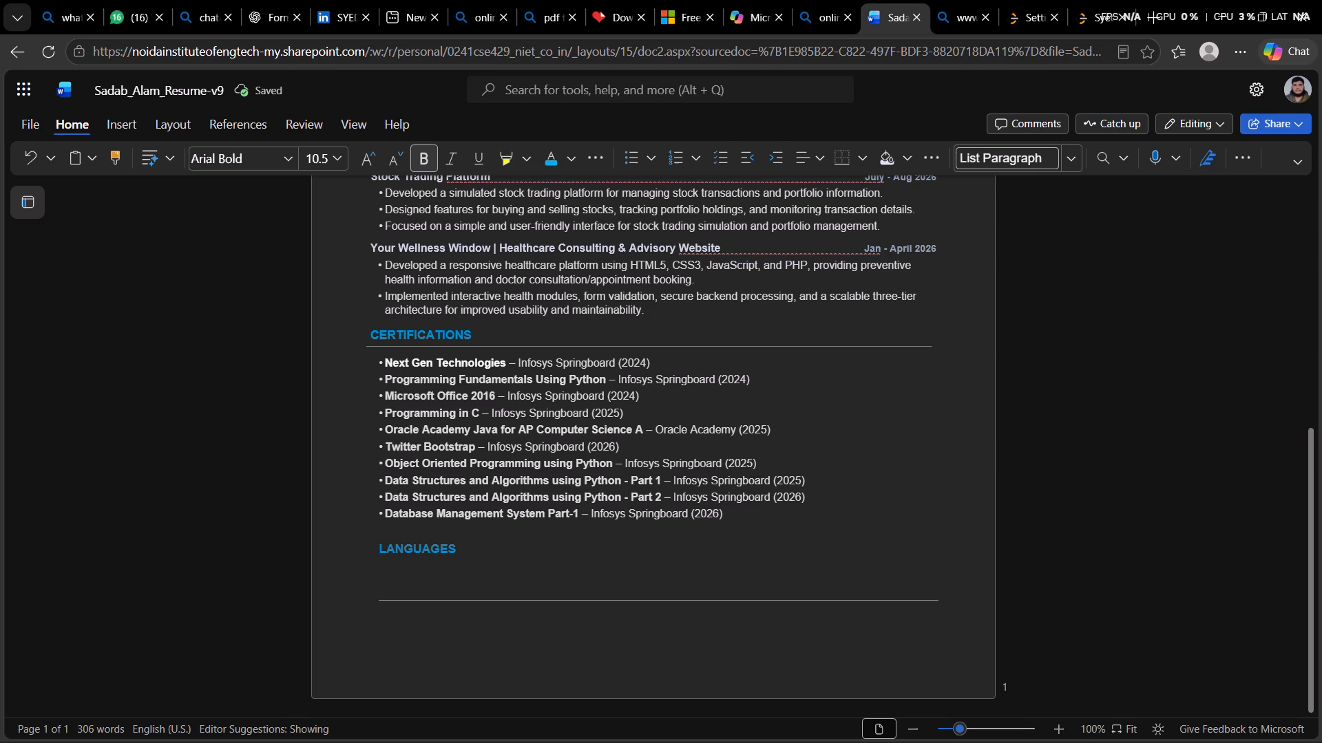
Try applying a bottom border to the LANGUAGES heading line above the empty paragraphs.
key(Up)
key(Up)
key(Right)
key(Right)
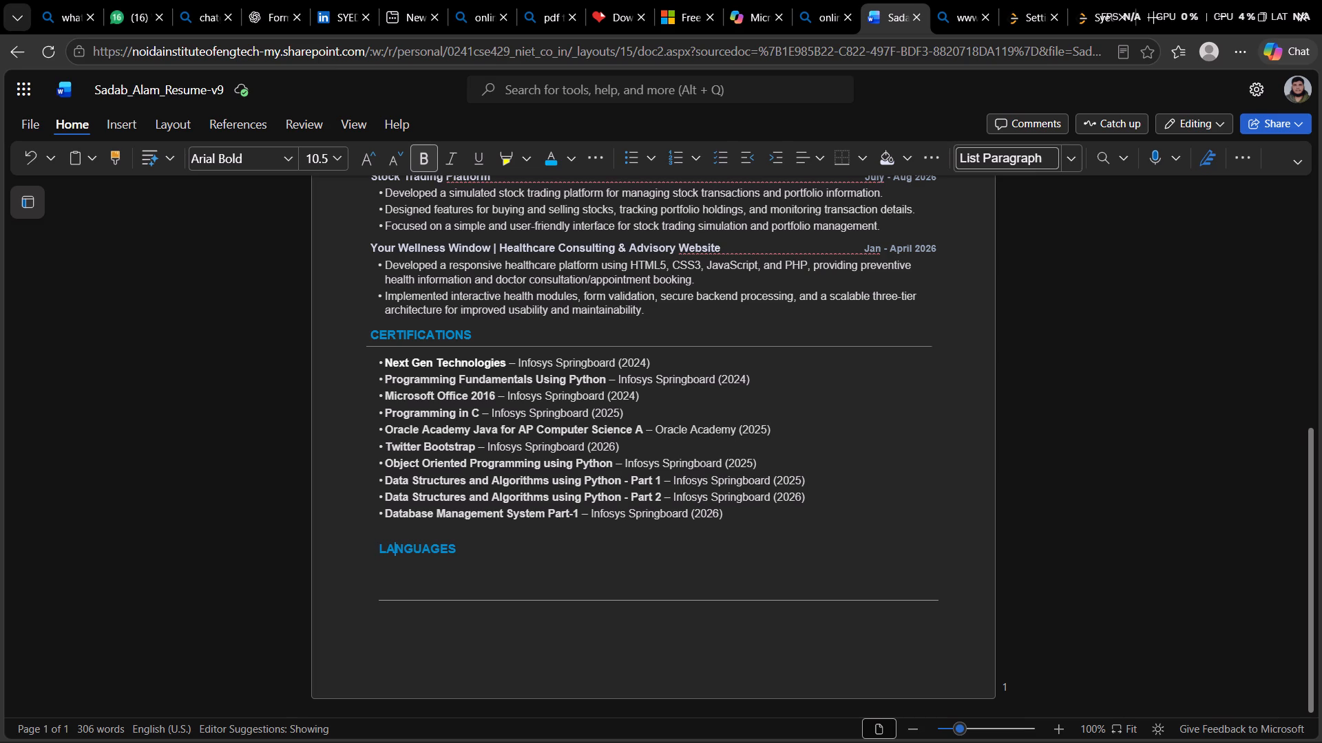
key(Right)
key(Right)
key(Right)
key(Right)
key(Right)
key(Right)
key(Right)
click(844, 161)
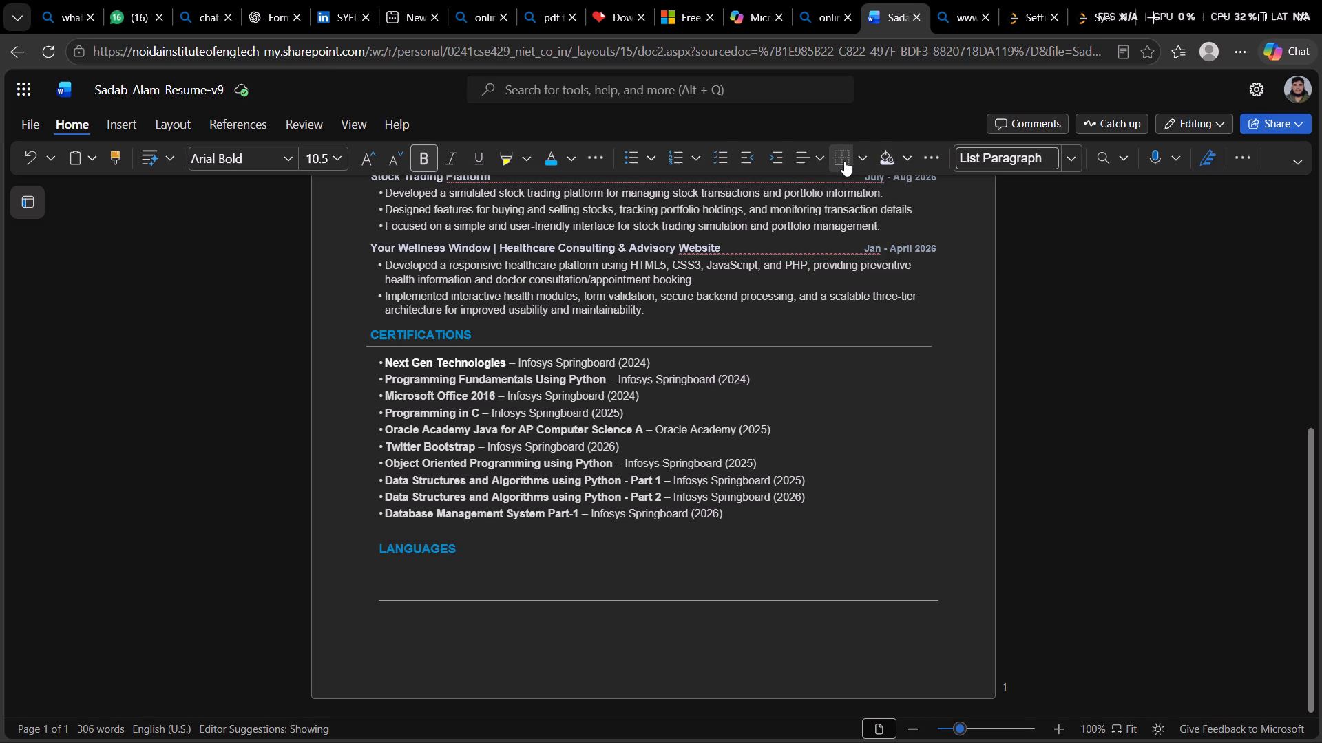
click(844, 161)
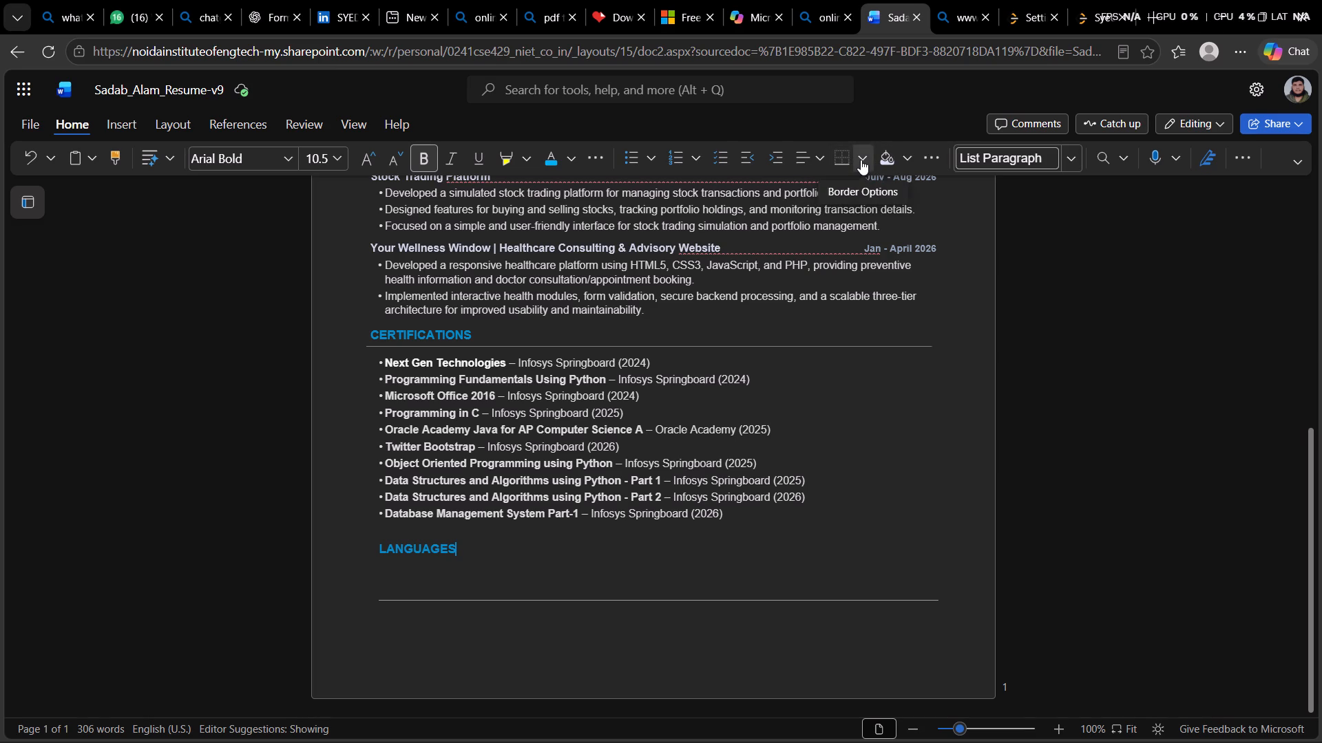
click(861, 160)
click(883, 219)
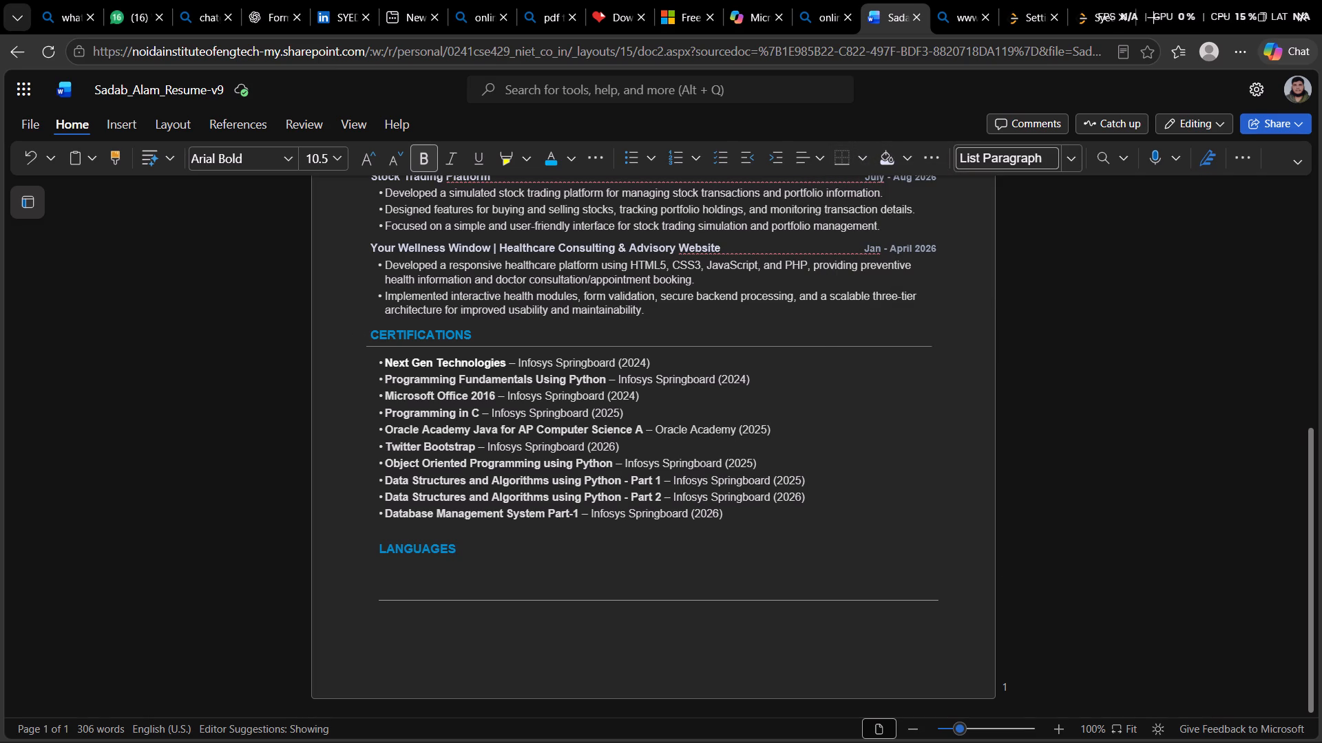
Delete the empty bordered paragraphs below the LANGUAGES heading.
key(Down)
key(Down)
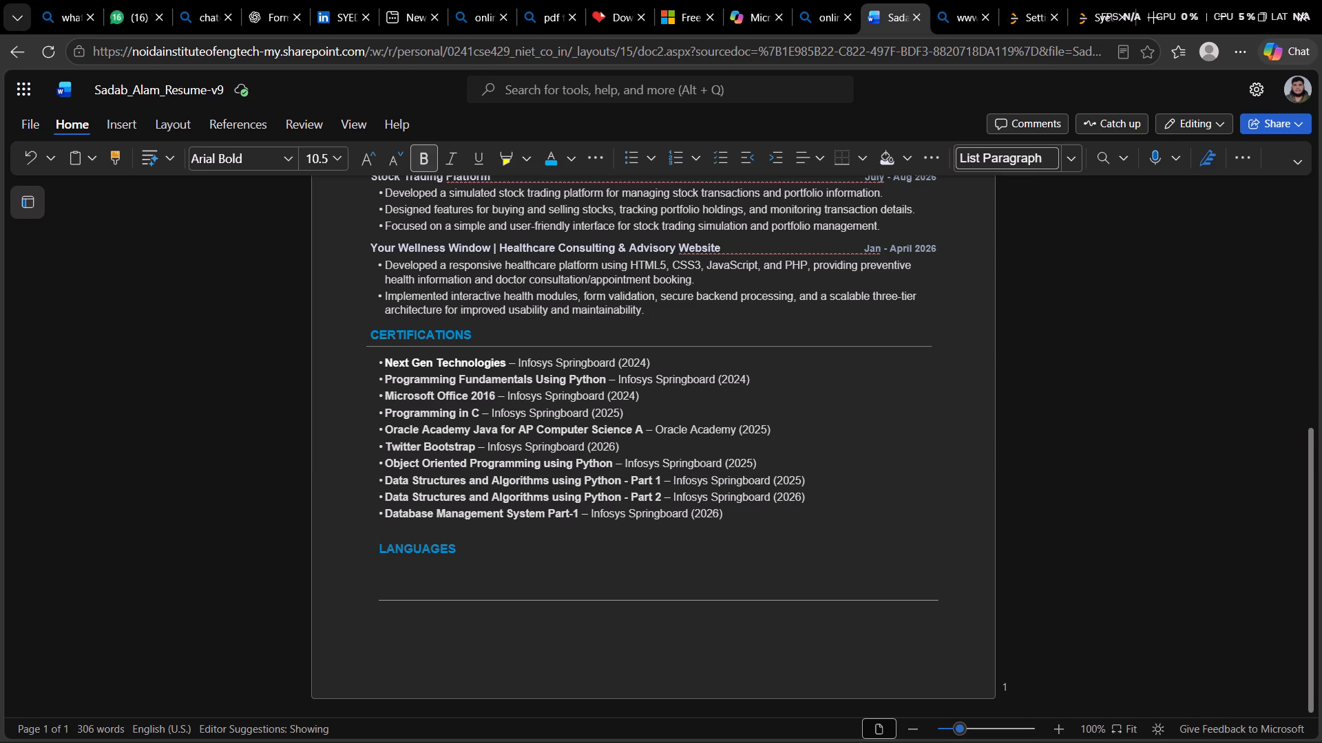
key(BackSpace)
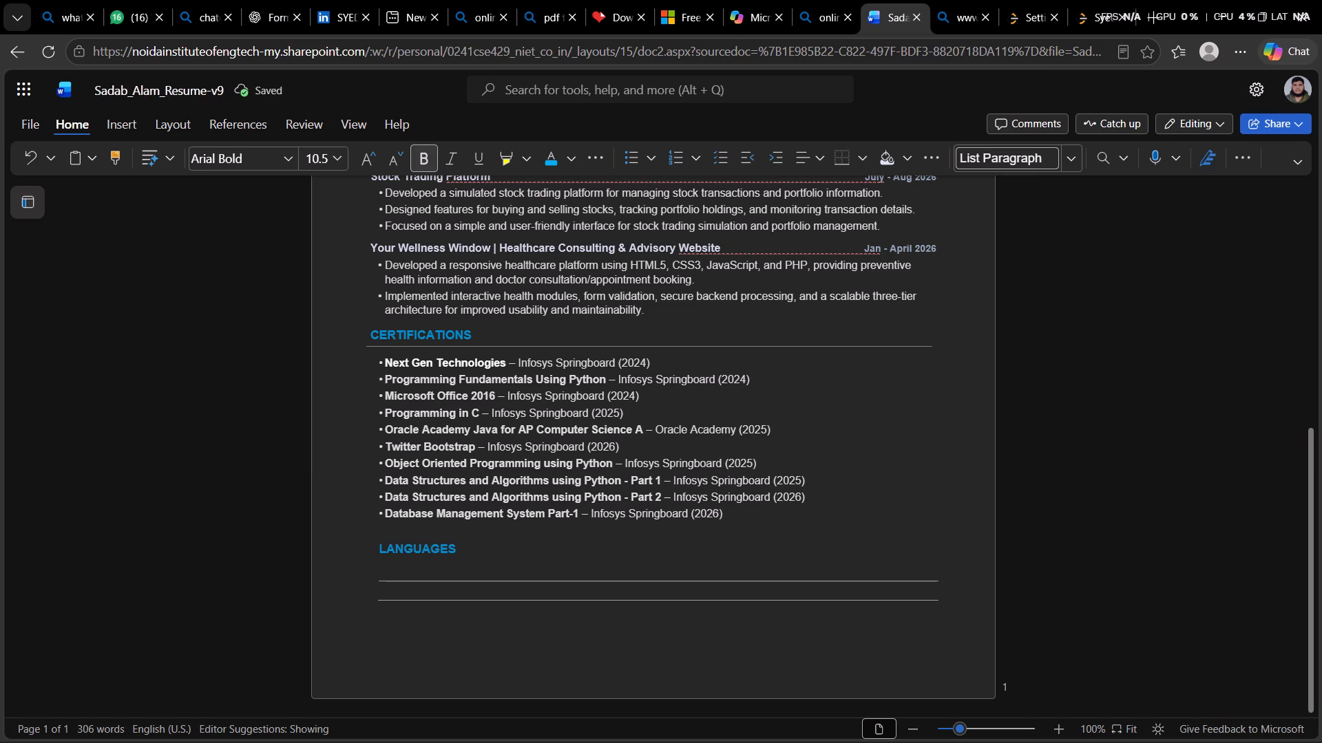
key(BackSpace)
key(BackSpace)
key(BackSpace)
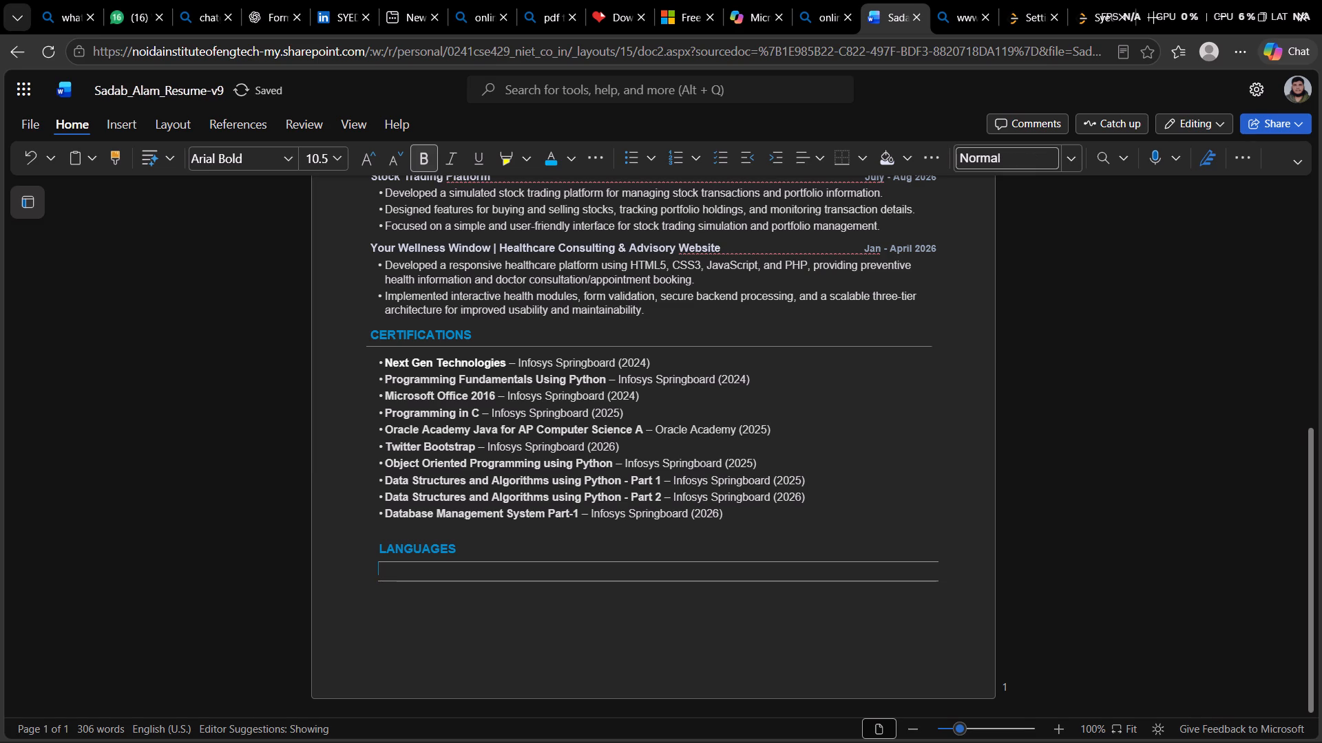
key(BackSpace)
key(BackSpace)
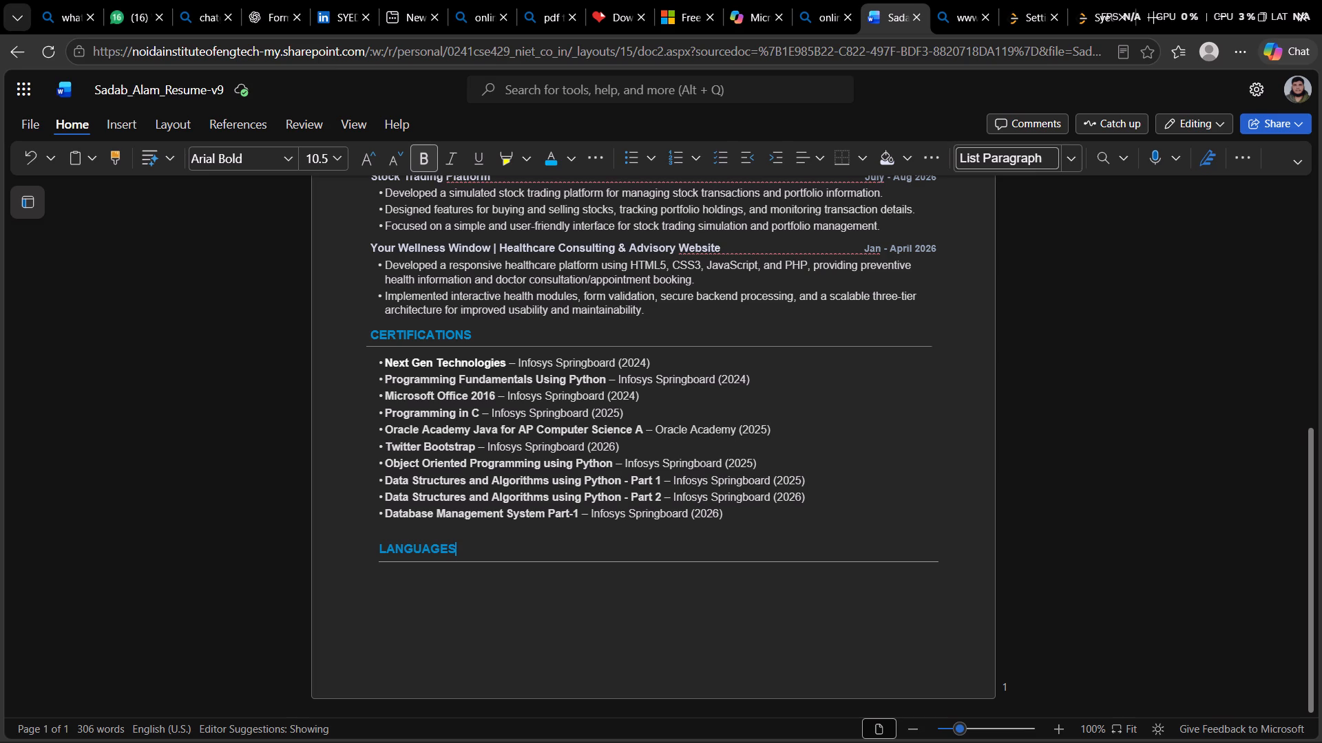
Remove the border from the LANGUAGES heading and add three empty paragraphs below it.
click(855, 162)
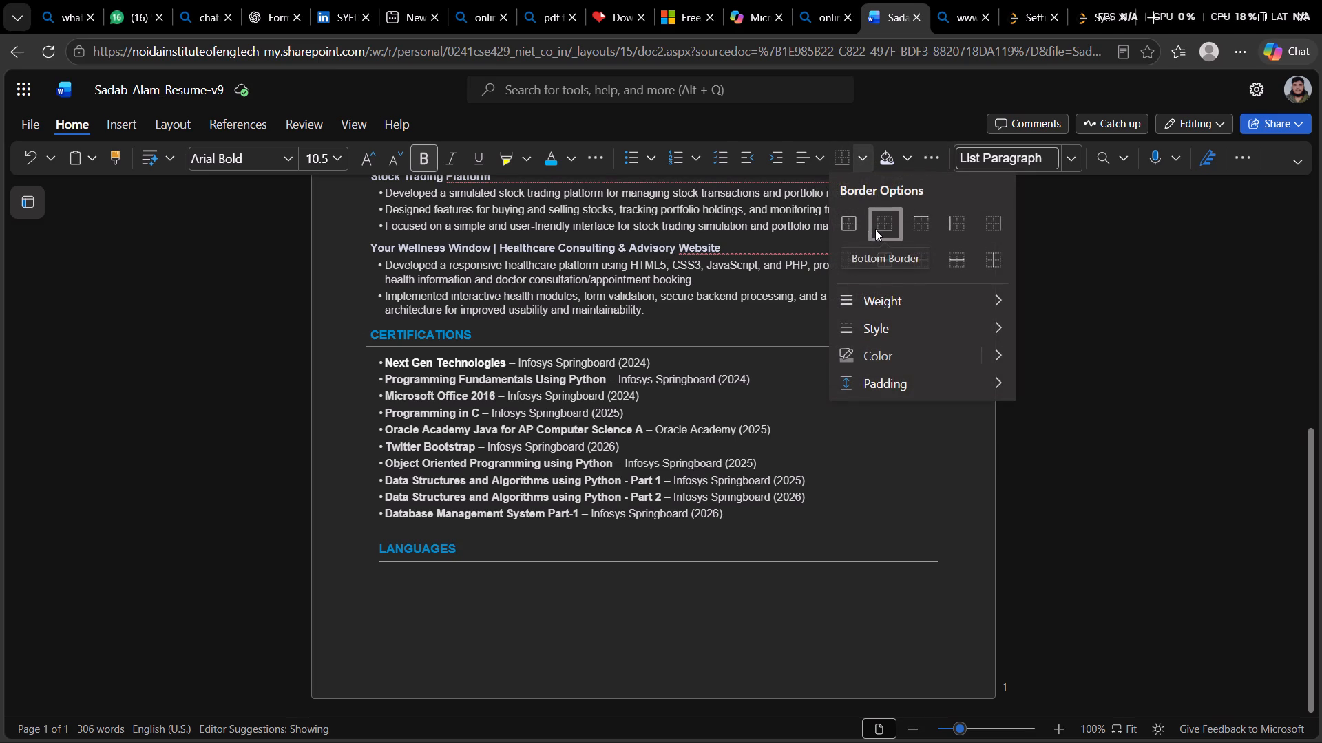
click(837, 264)
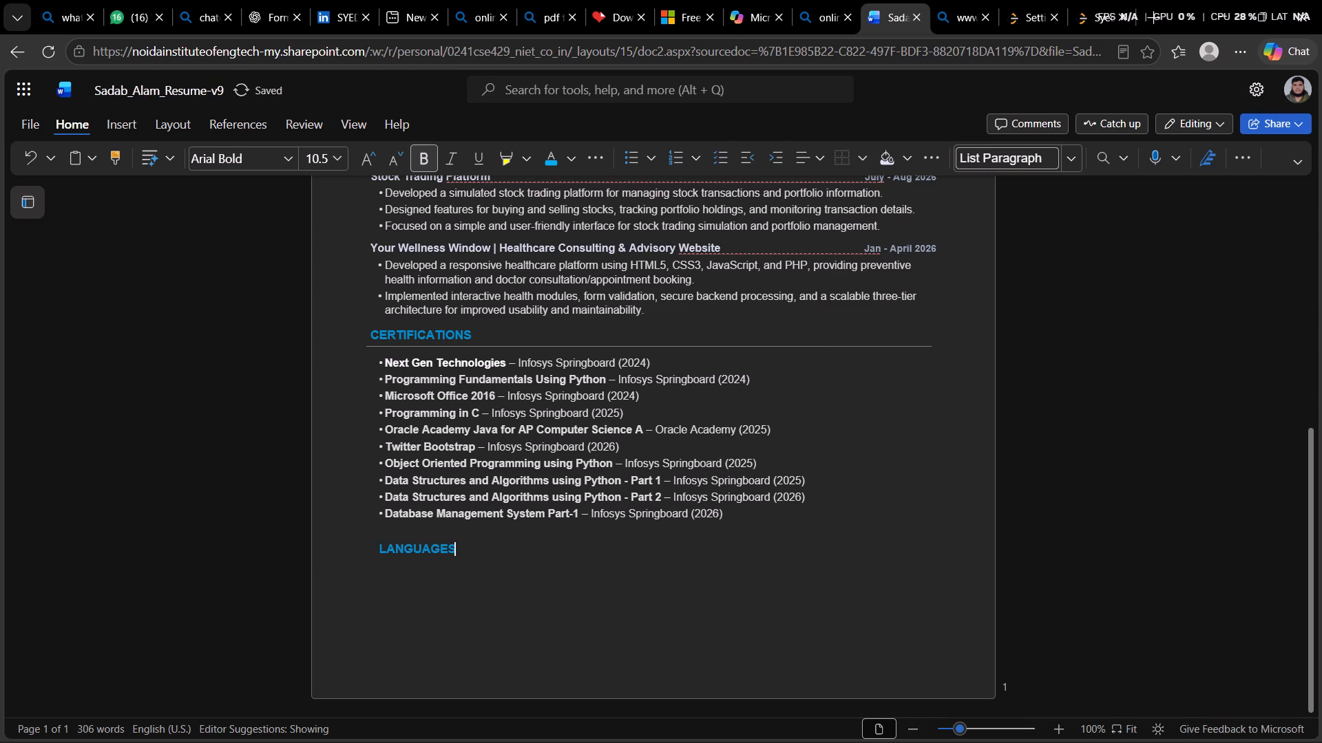
key(Return)
key(Return)
key(Return)
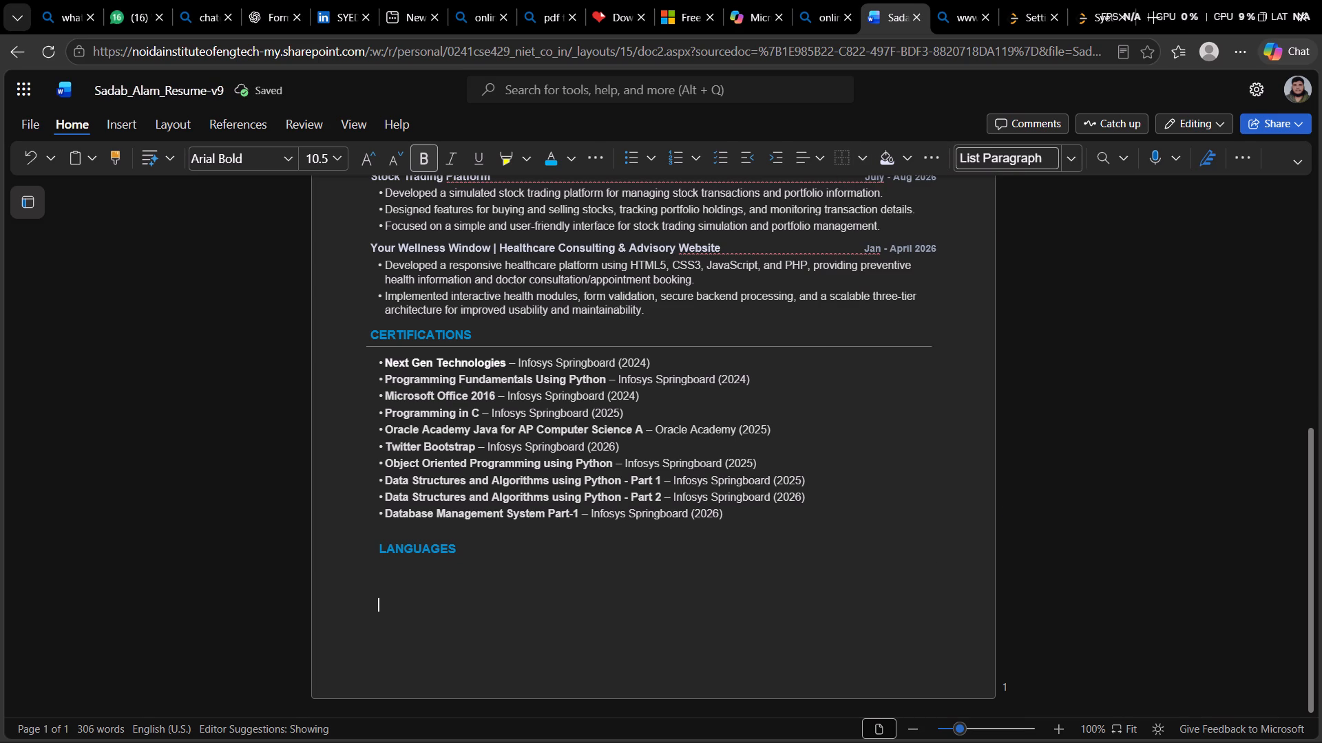
Apply a bottom border to the LANGUAGES heading paragraph only.
click(471, 558)
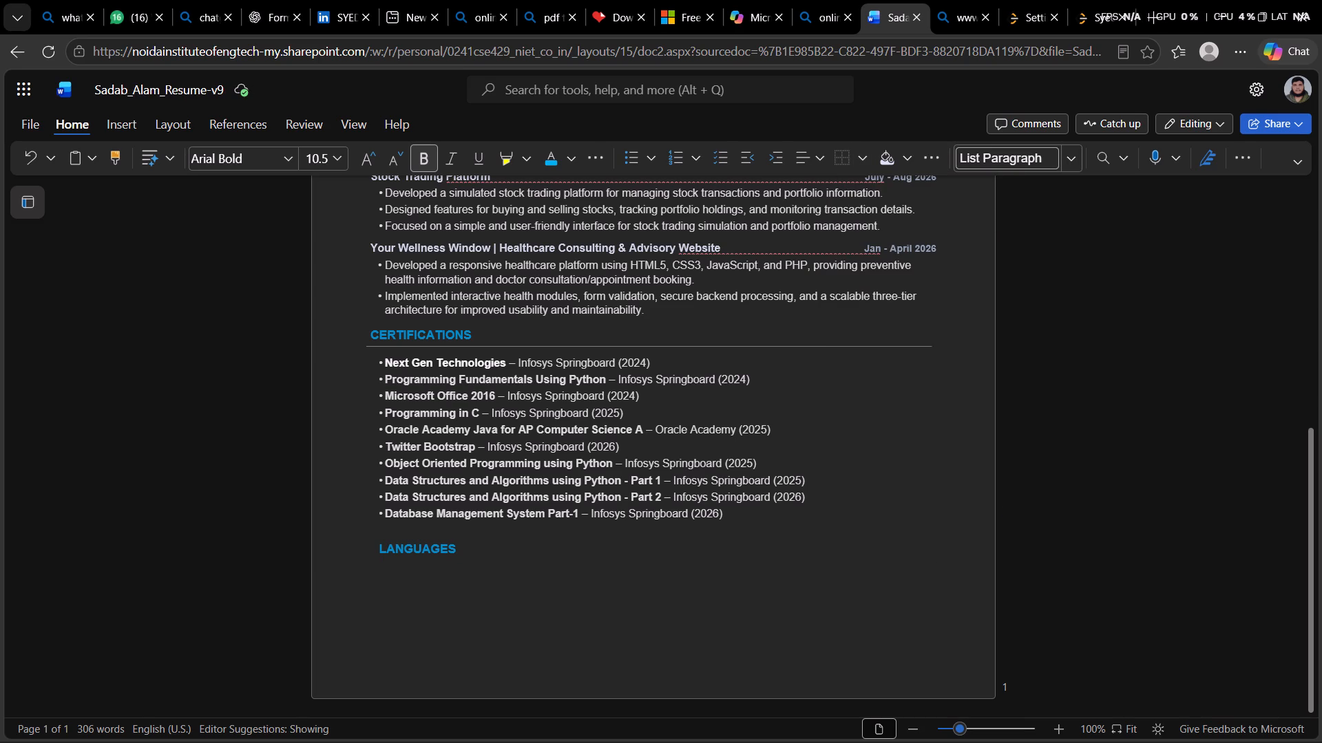
click(465, 546)
click(857, 159)
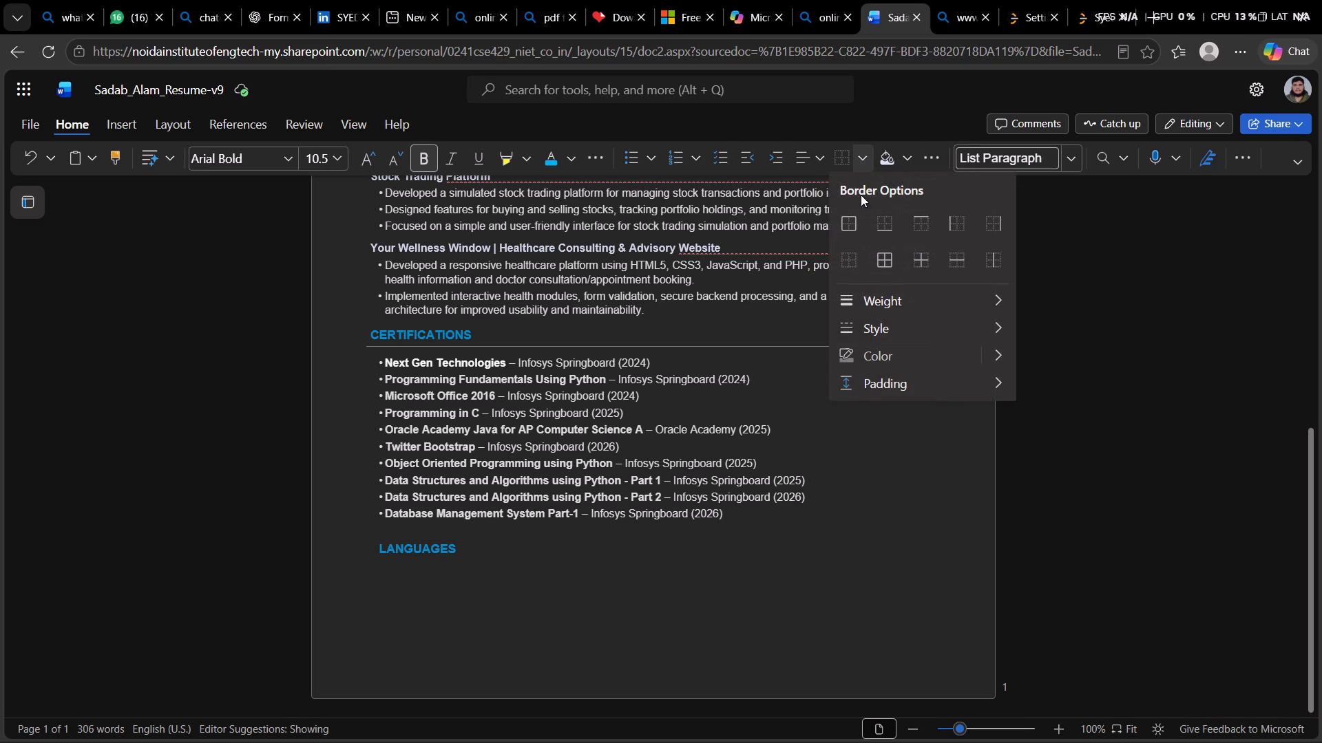
click(881, 230)
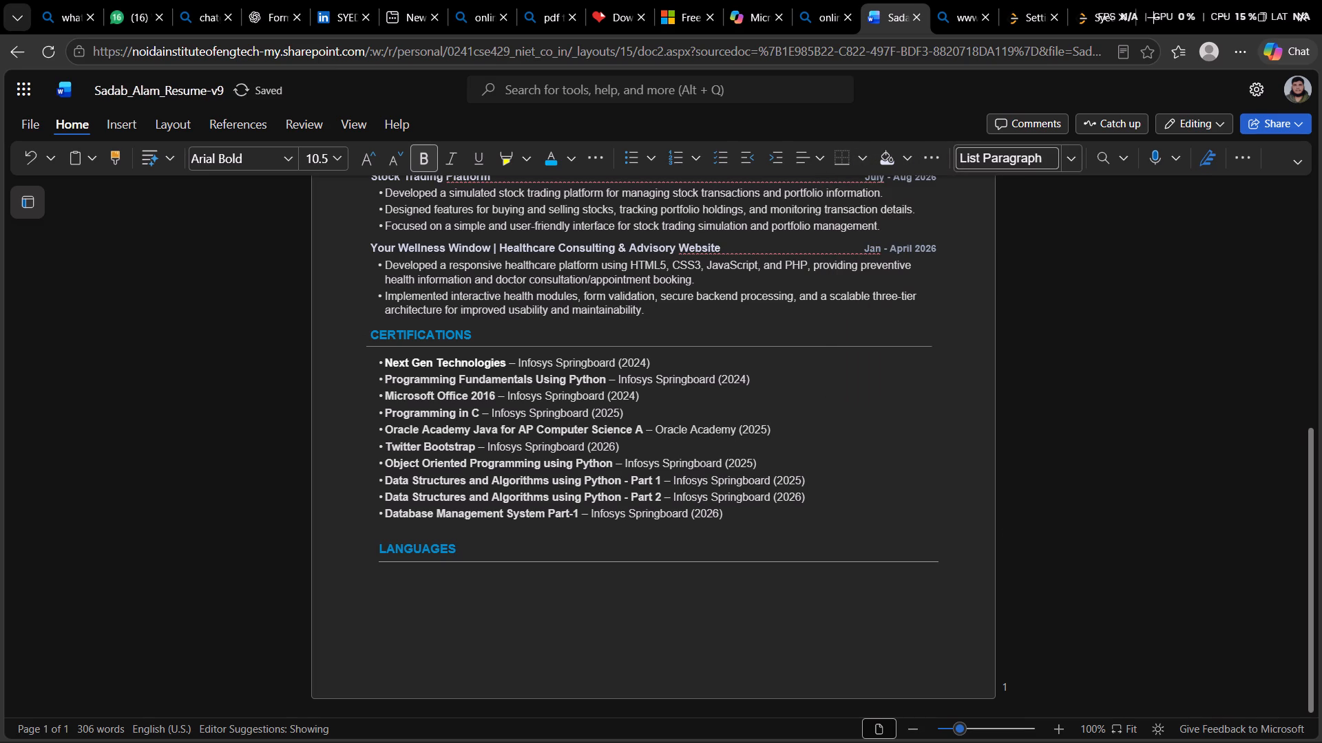
Enter HINDI, ENGLISH and GERMAN as separate paragraphs directly beneath the LANGUAGES heading's line.
click(381, 585)
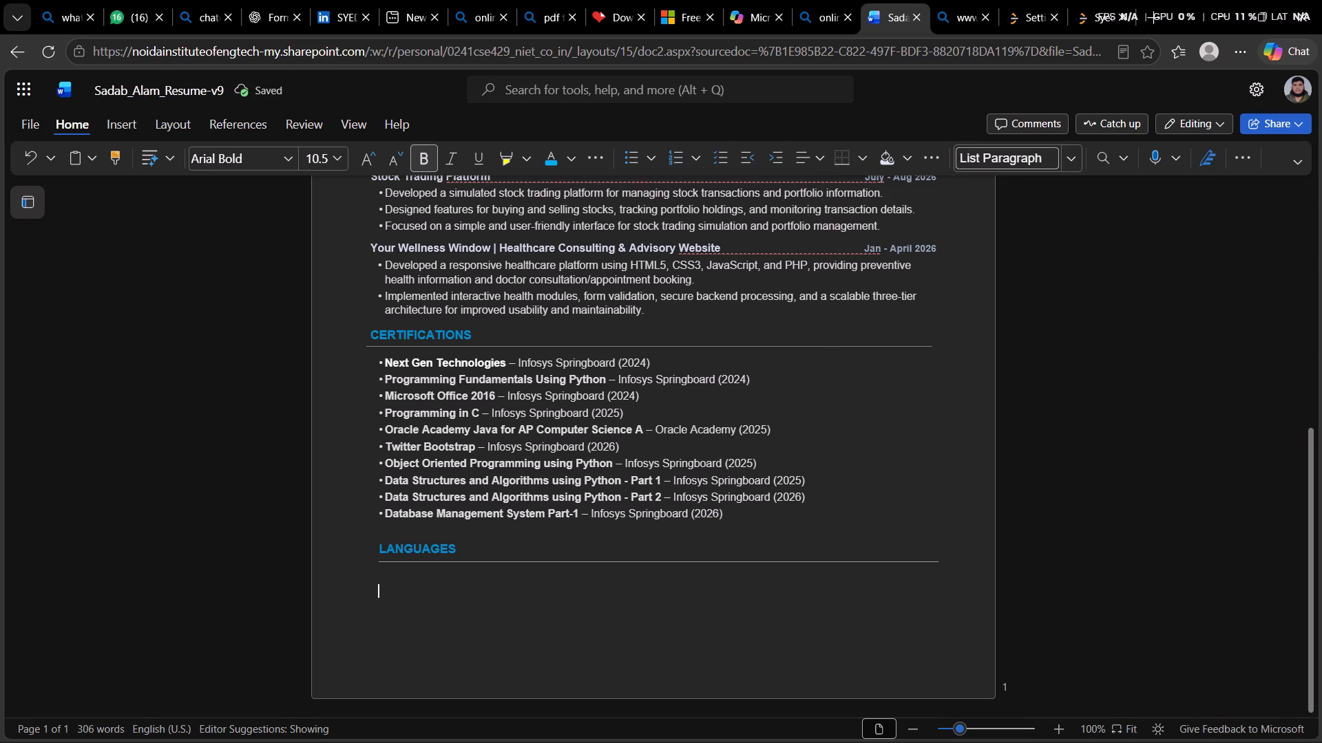
click(379, 574)
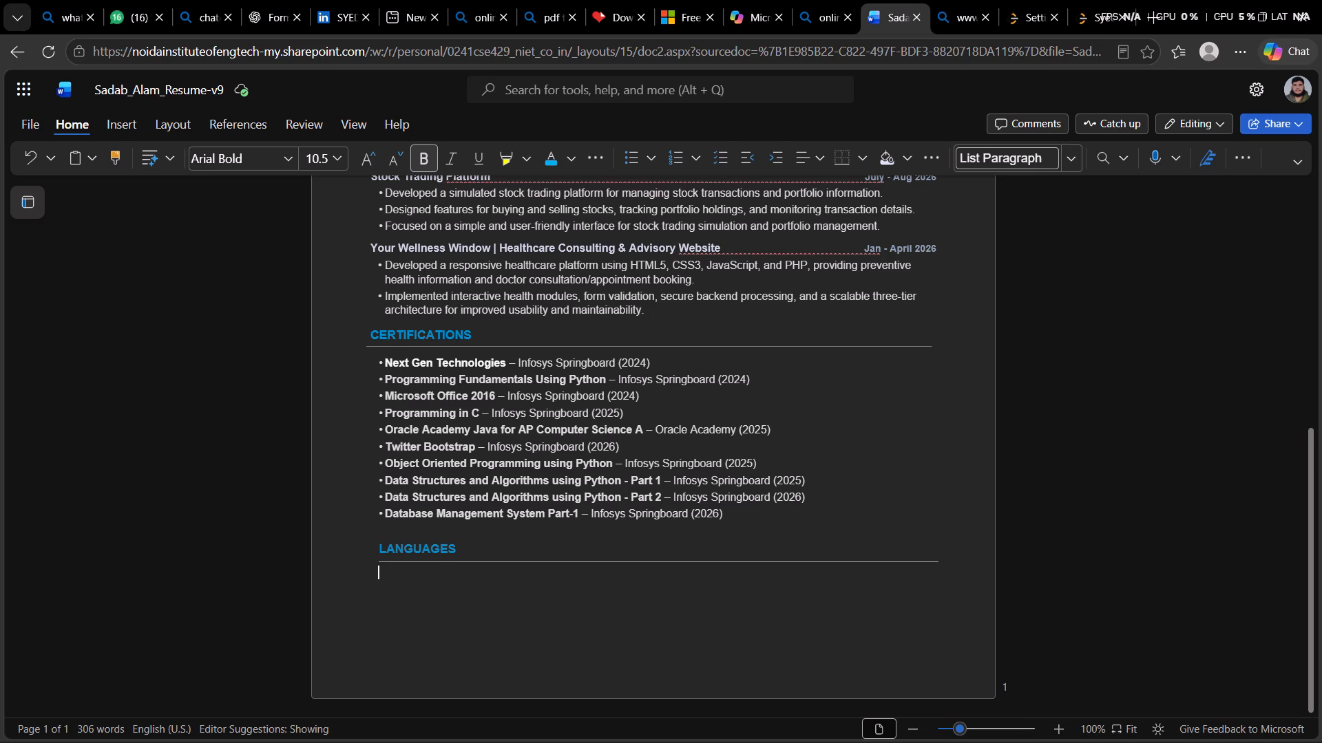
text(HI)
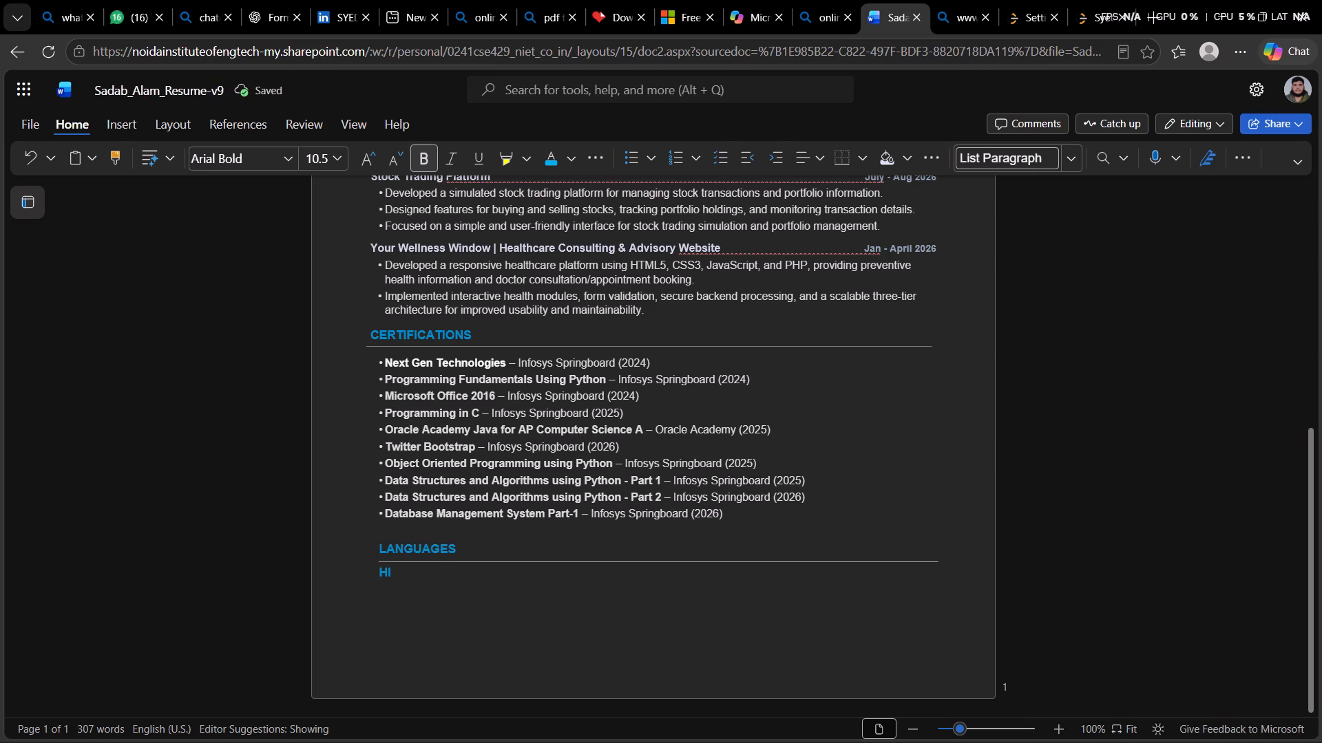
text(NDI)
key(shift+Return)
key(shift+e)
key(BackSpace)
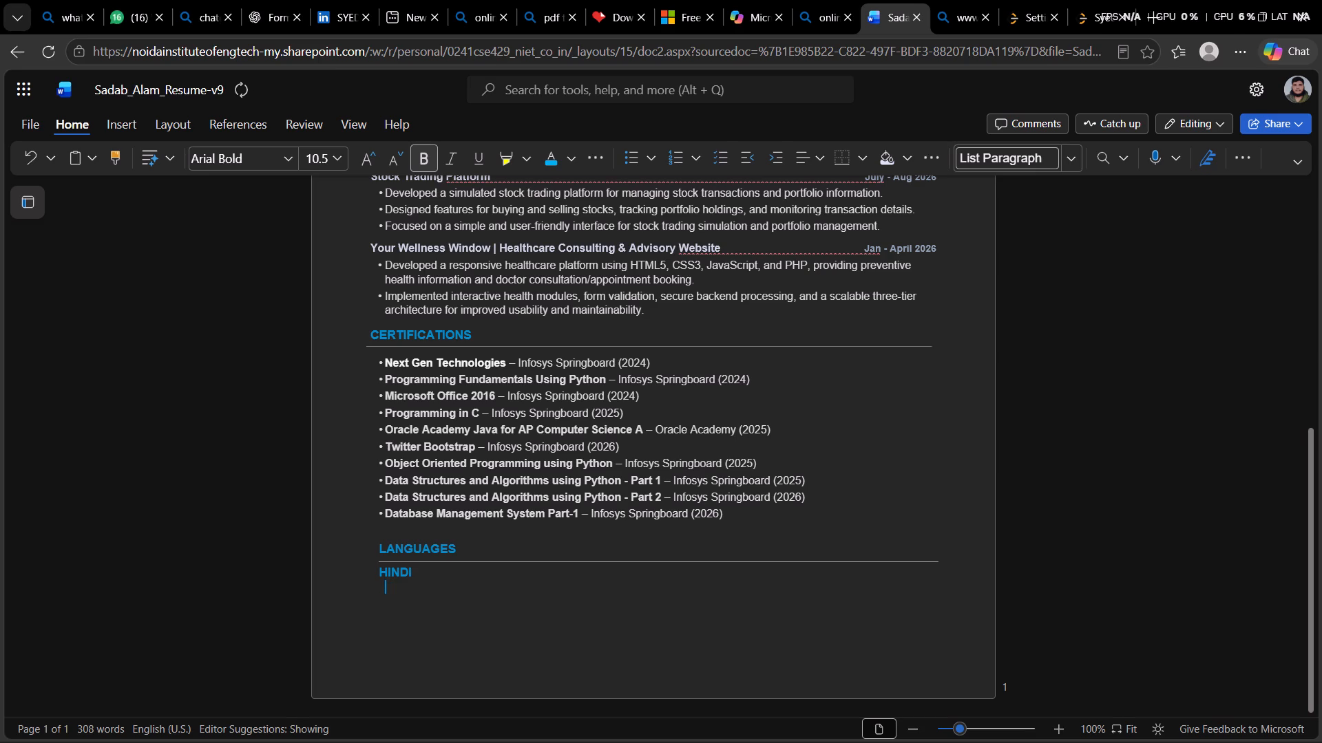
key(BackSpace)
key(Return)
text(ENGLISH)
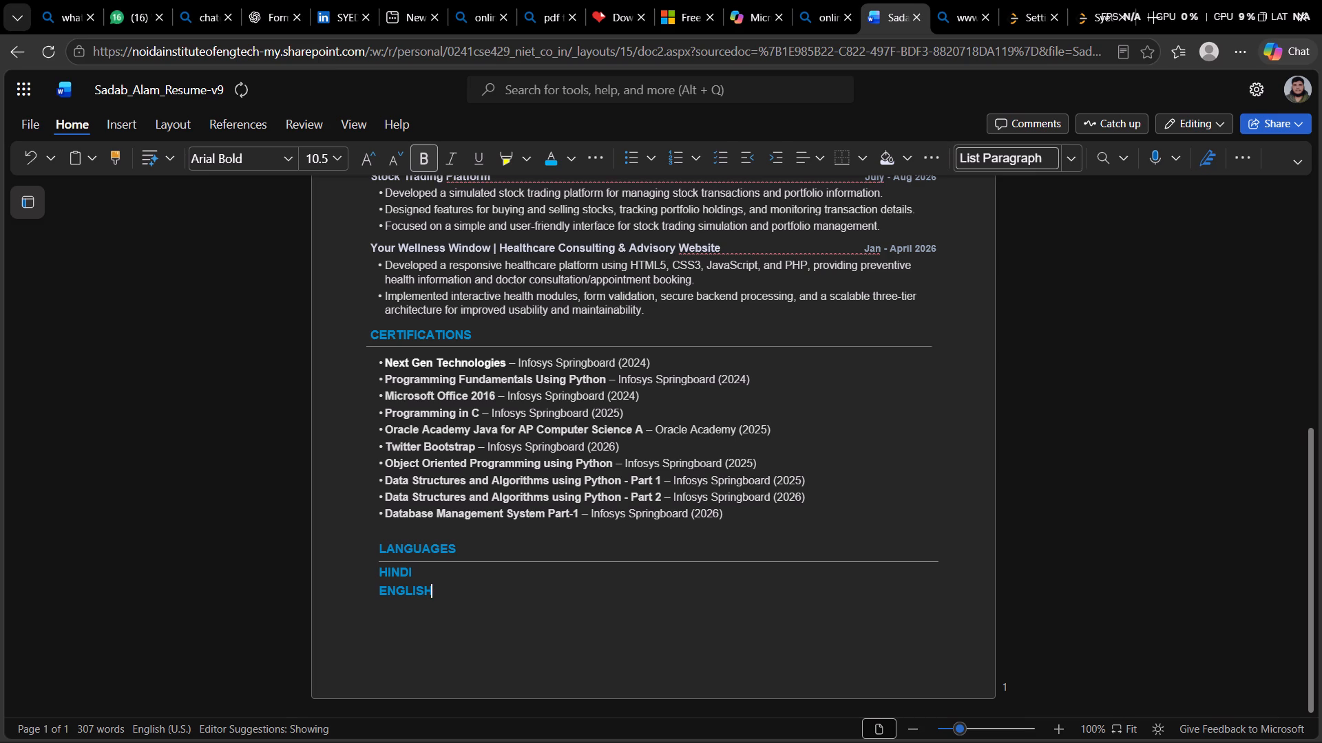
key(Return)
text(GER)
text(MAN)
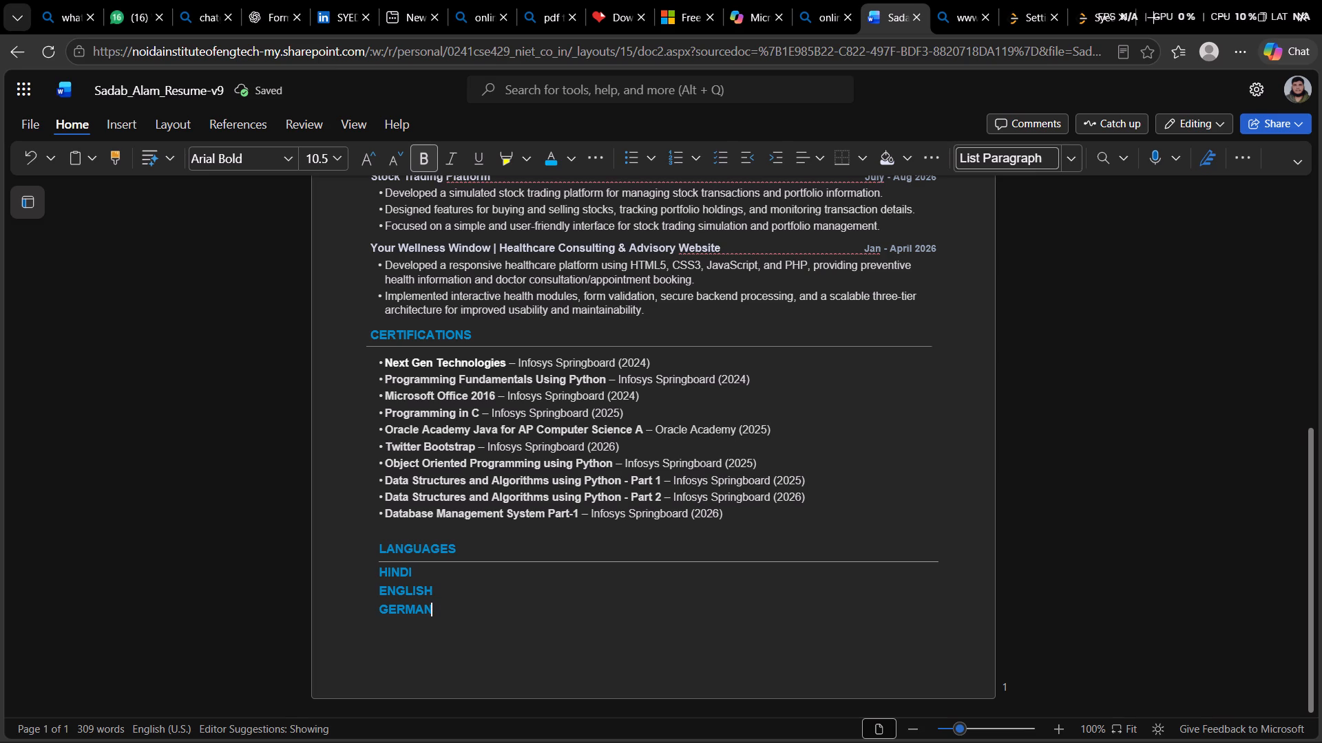
Set the font color of the HINDI, ENGLISH and GERMAN entries to White, Background 1.
drag(379, 573, 431, 620)
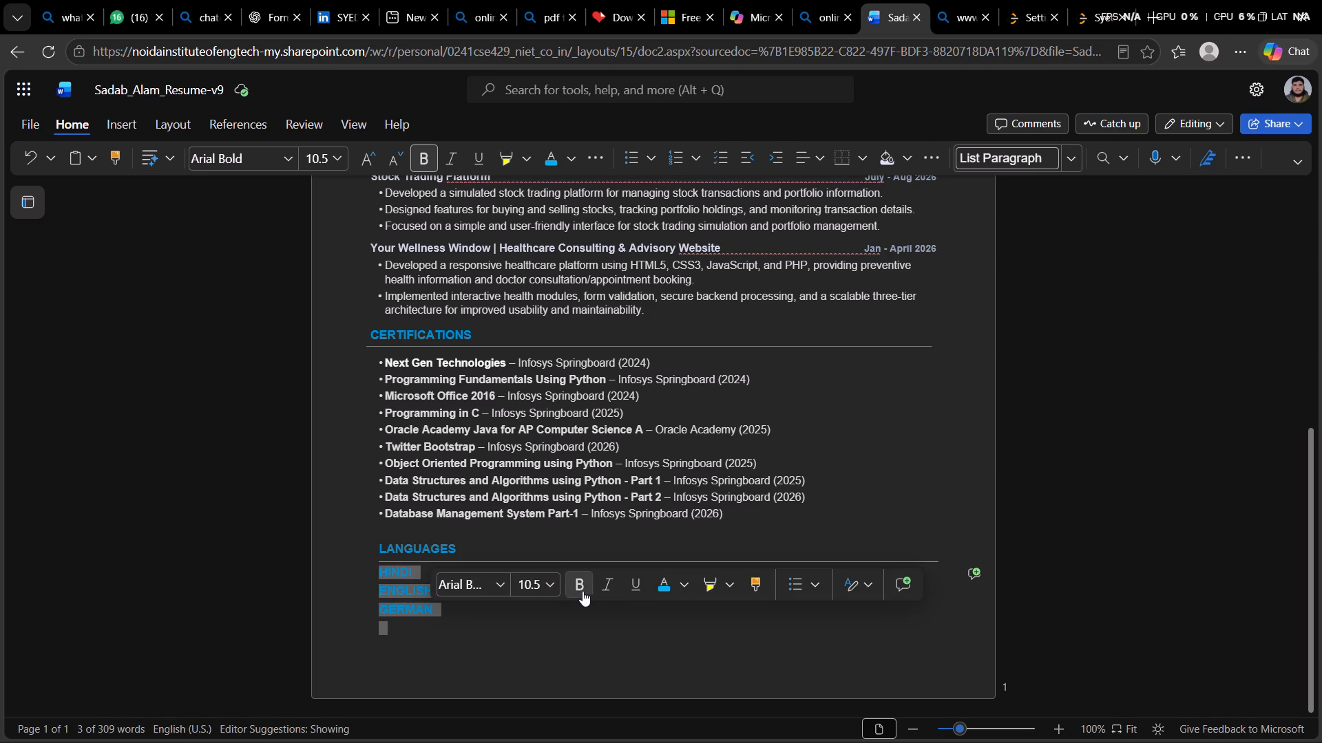
click(680, 590)
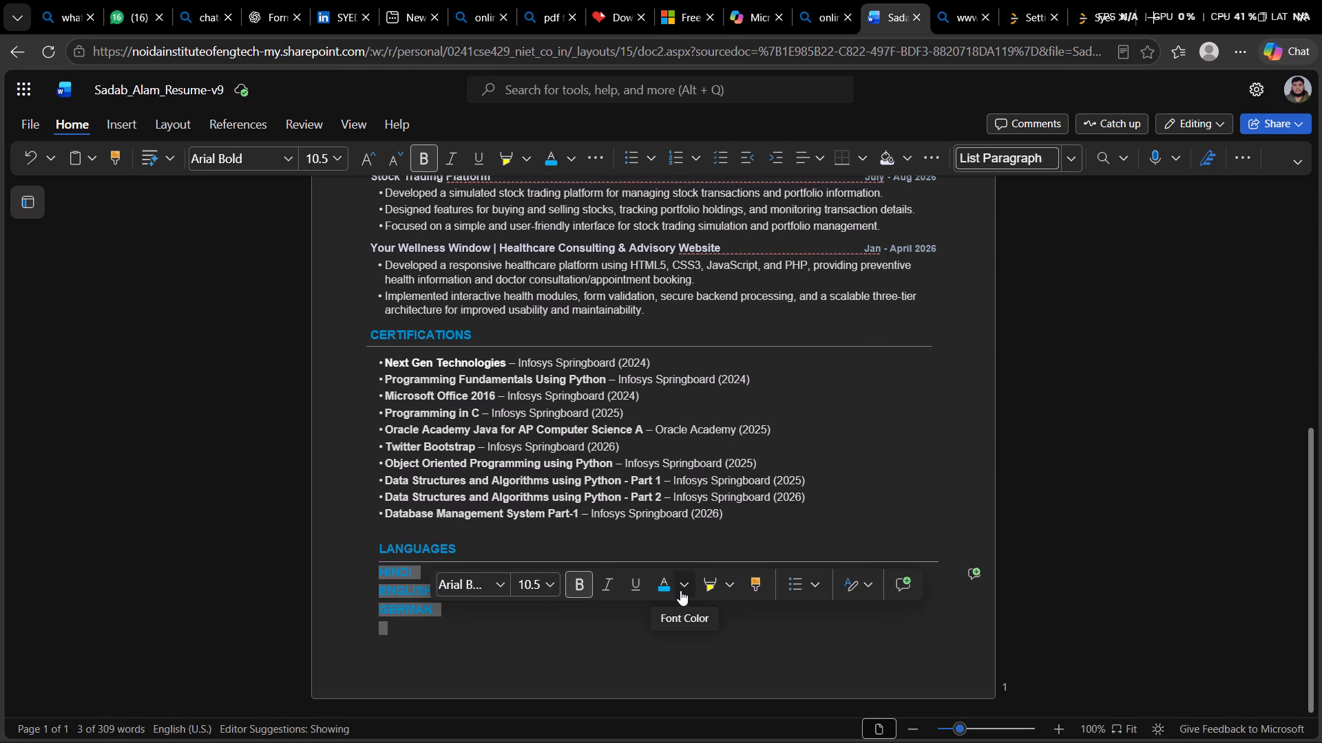
click(669, 345)
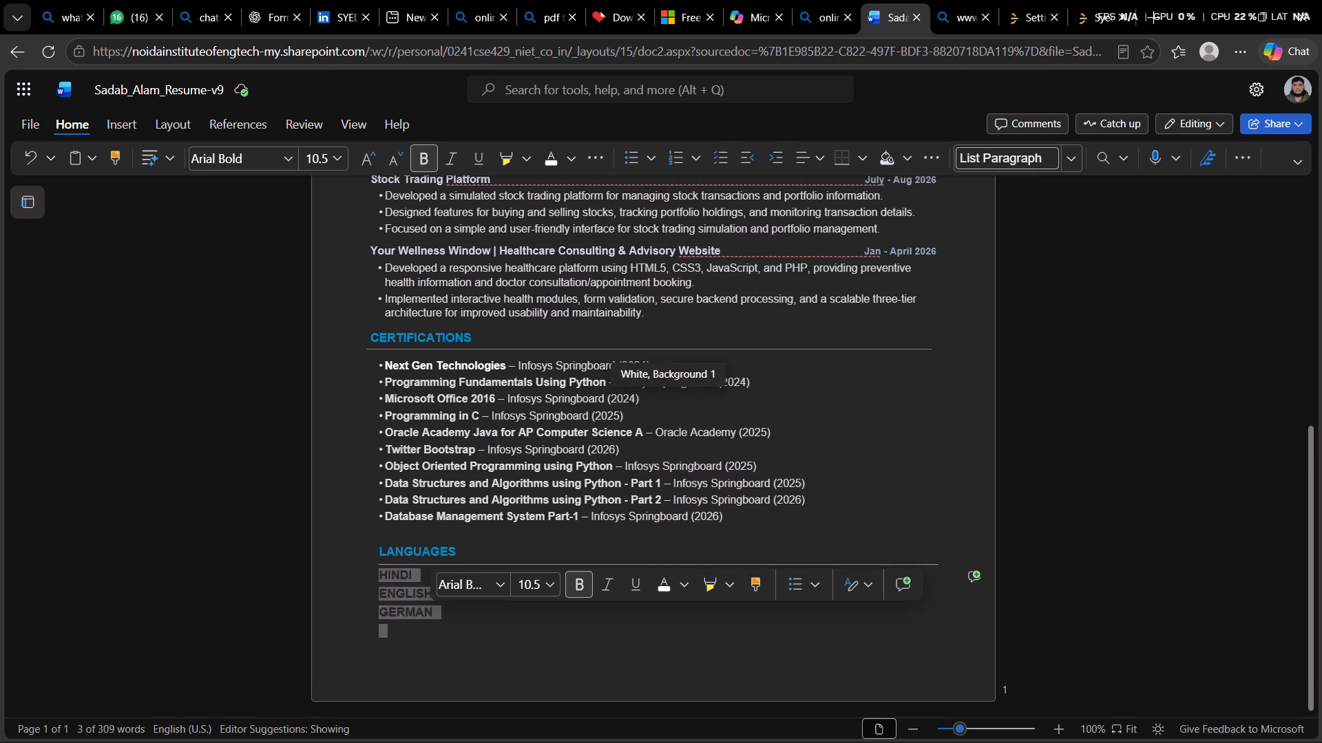
Set the font color of the HINDI, ENGLISH and GERMAN entries under LANGUAGES to the theme's black.
click(622, 635)
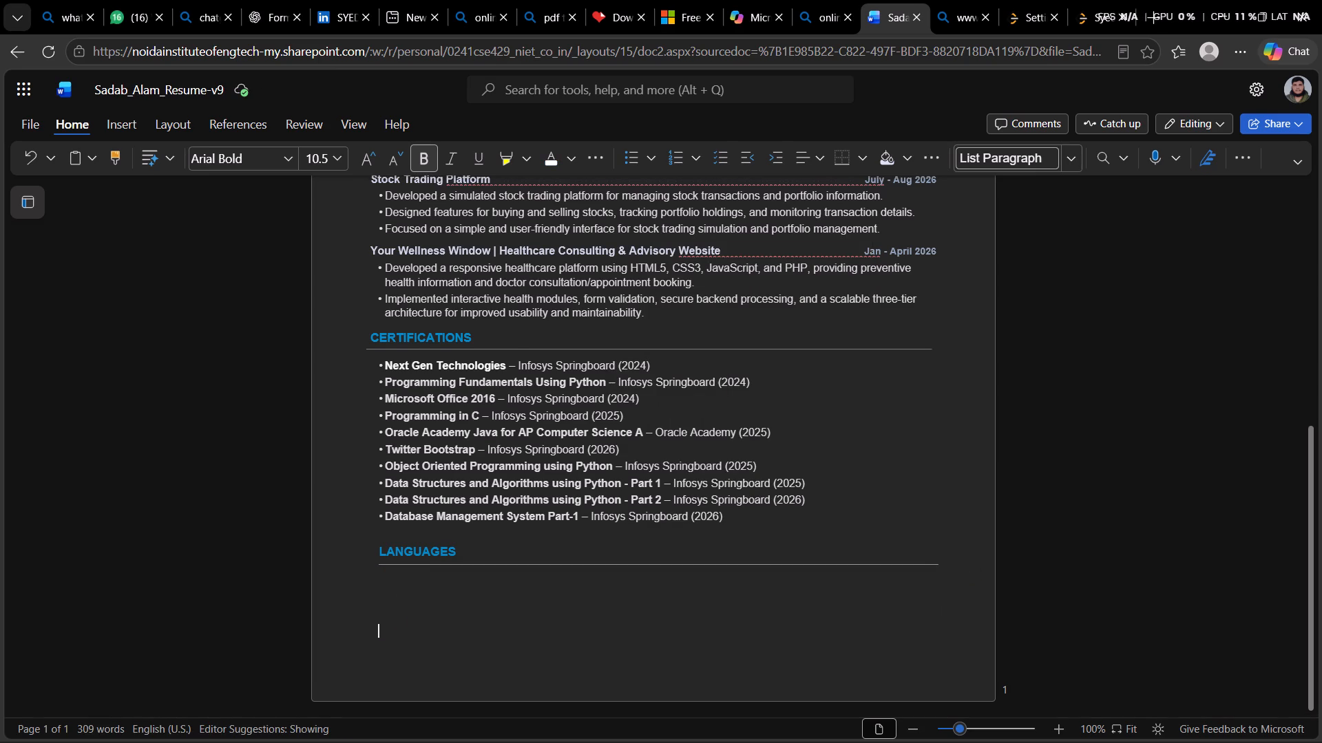
drag(433, 615, 386, 593)
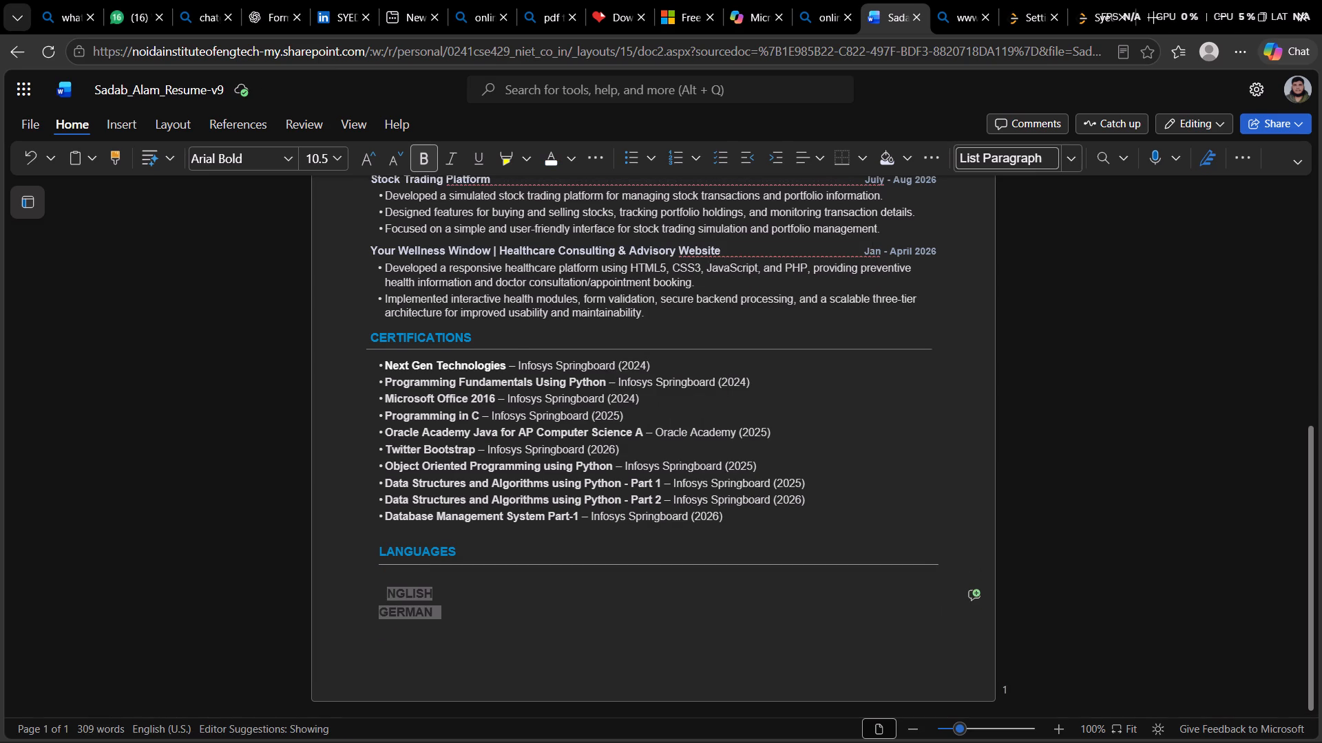
drag(386, 593, 368, 577)
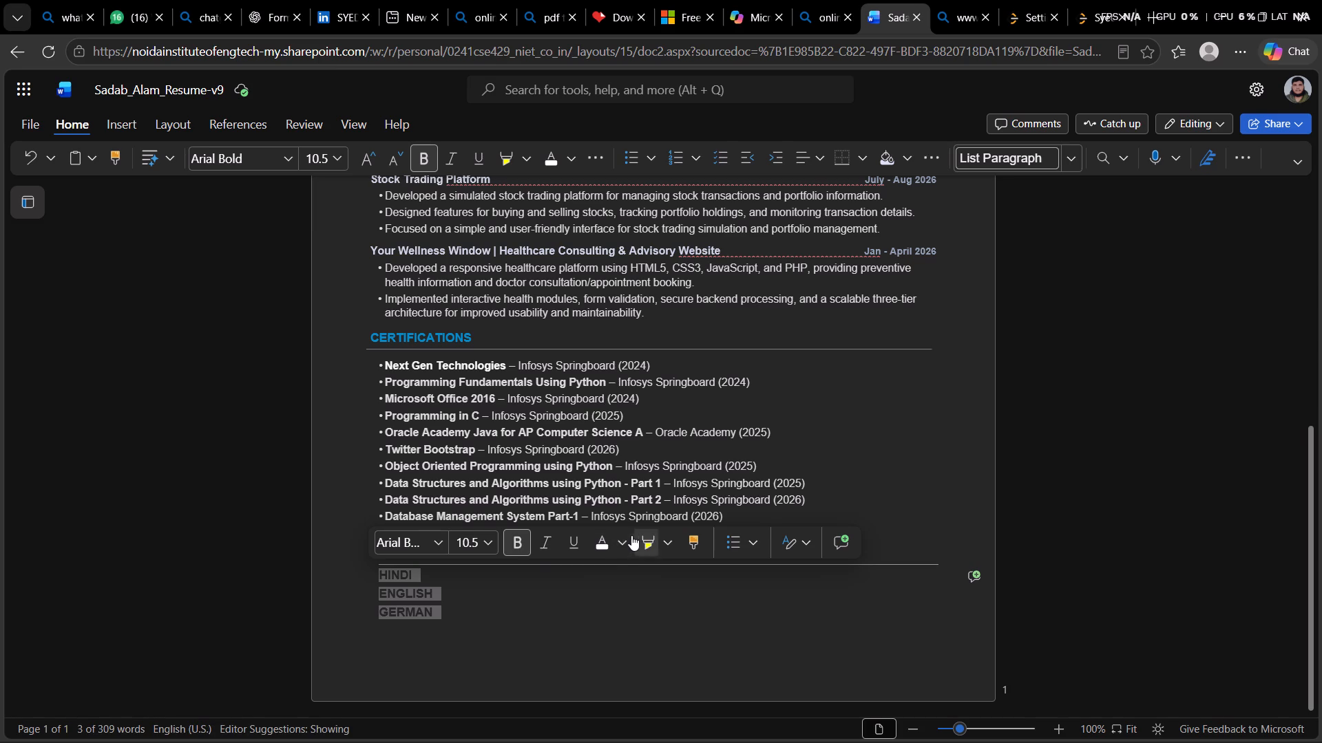
click(625, 537)
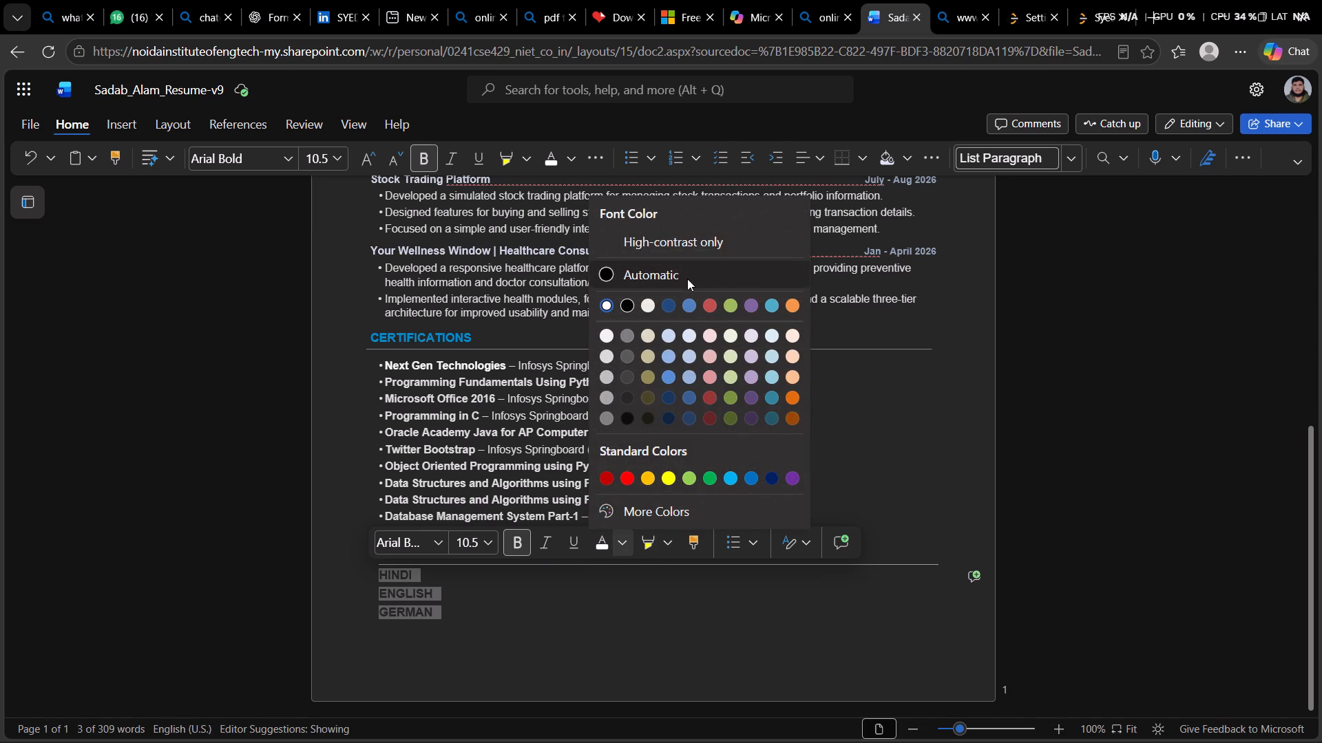
click(630, 304)
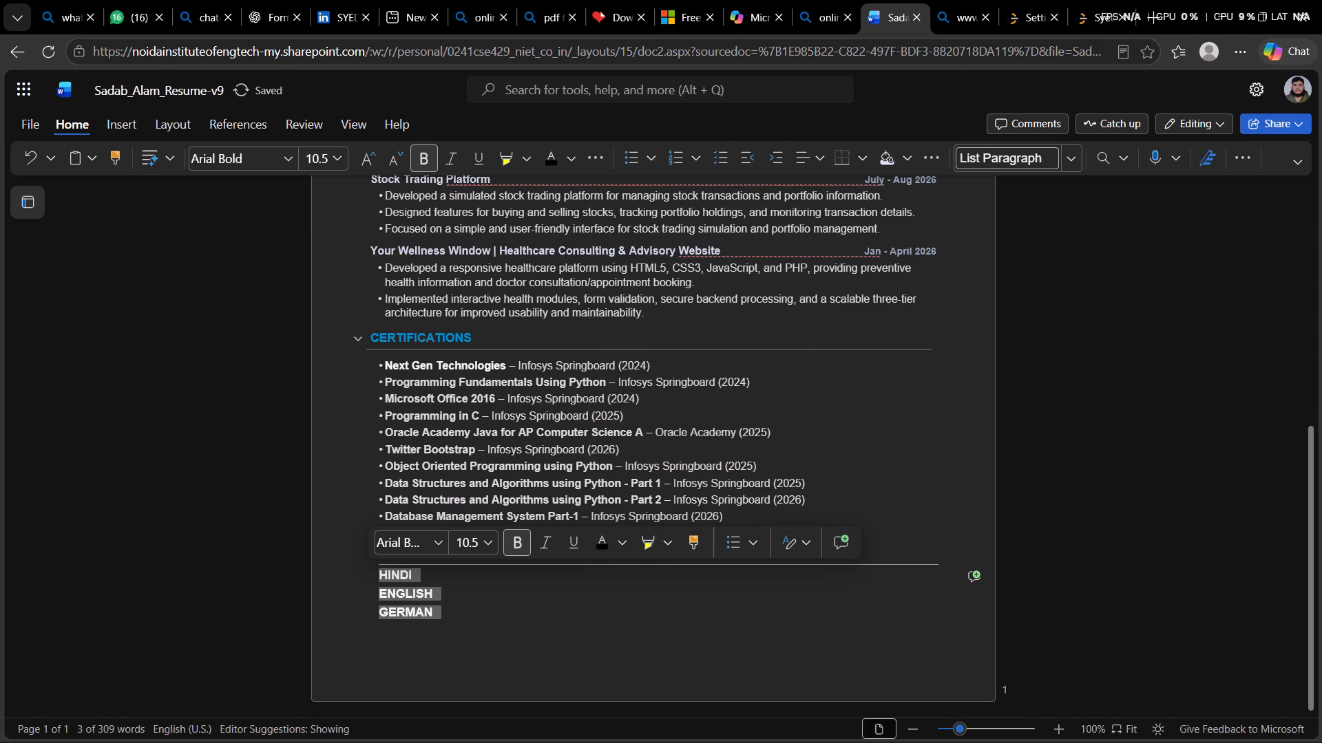
click(552, 628)
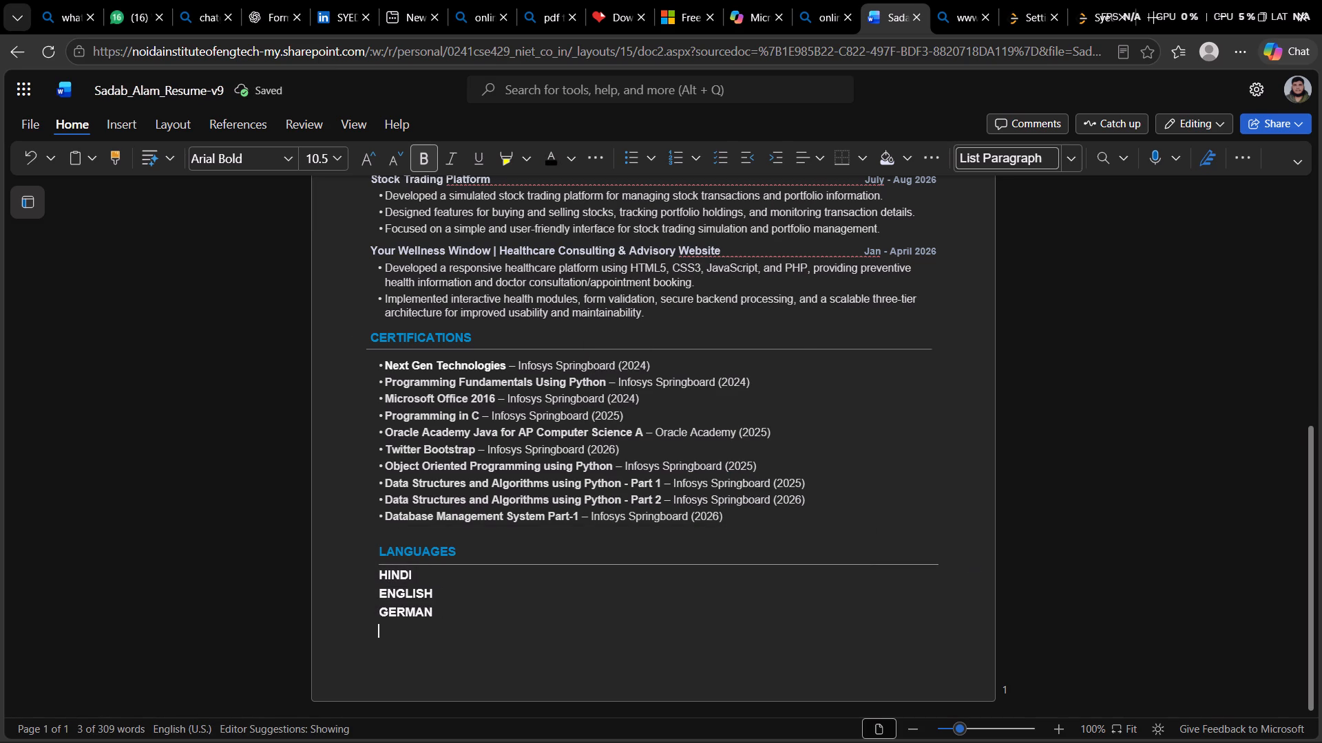
Format the HINDI, ENGLISH and GERMAN entries under LANGUAGES as a bulleted list.
drag(452, 617, 372, 572)
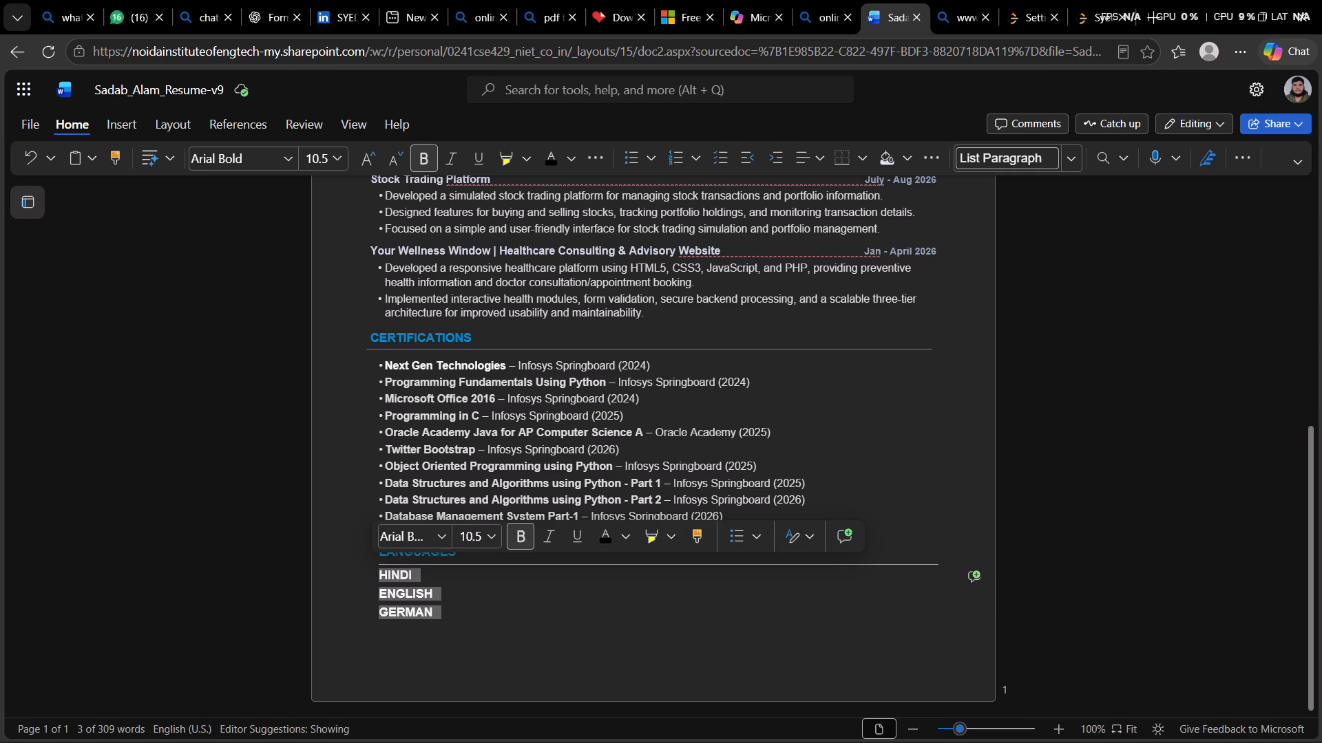
click(742, 543)
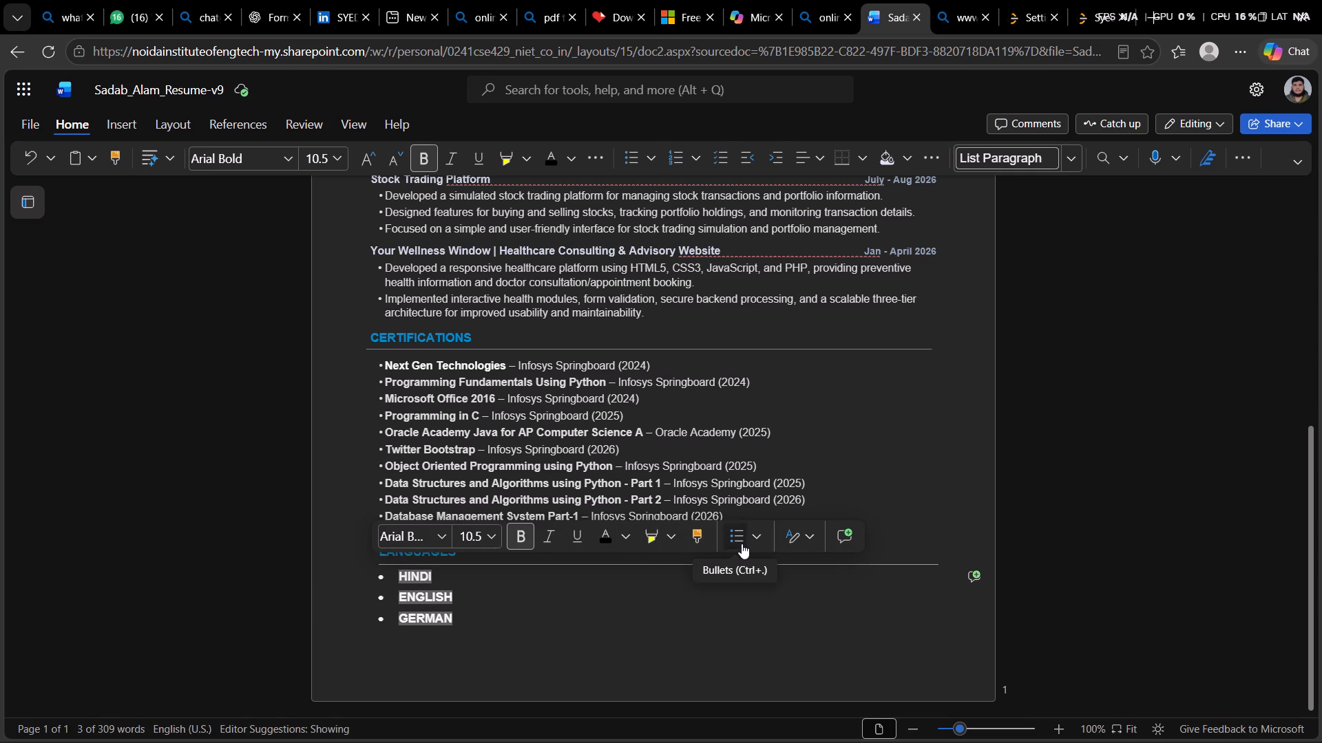
click(585, 646)
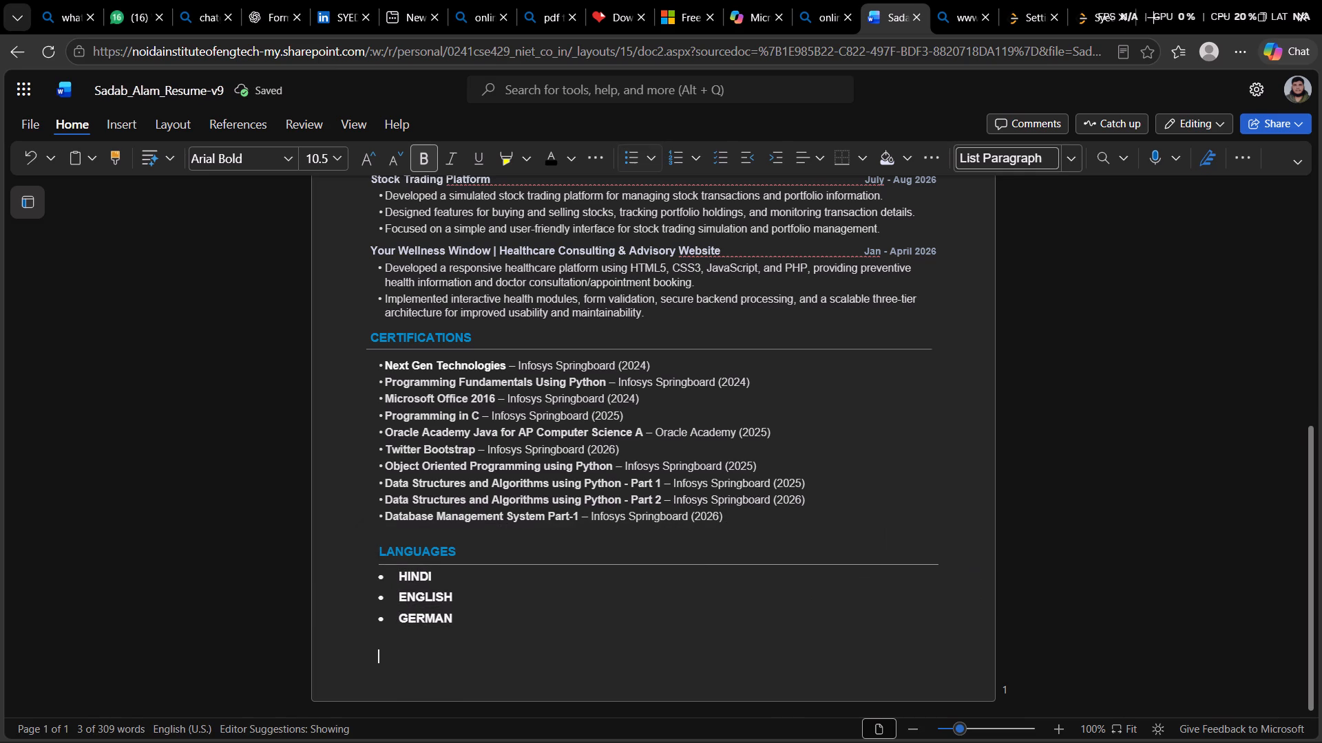
Examine the whole resume from the name header through the LANGUAGES section.
scroll(585, 646, up, 4)
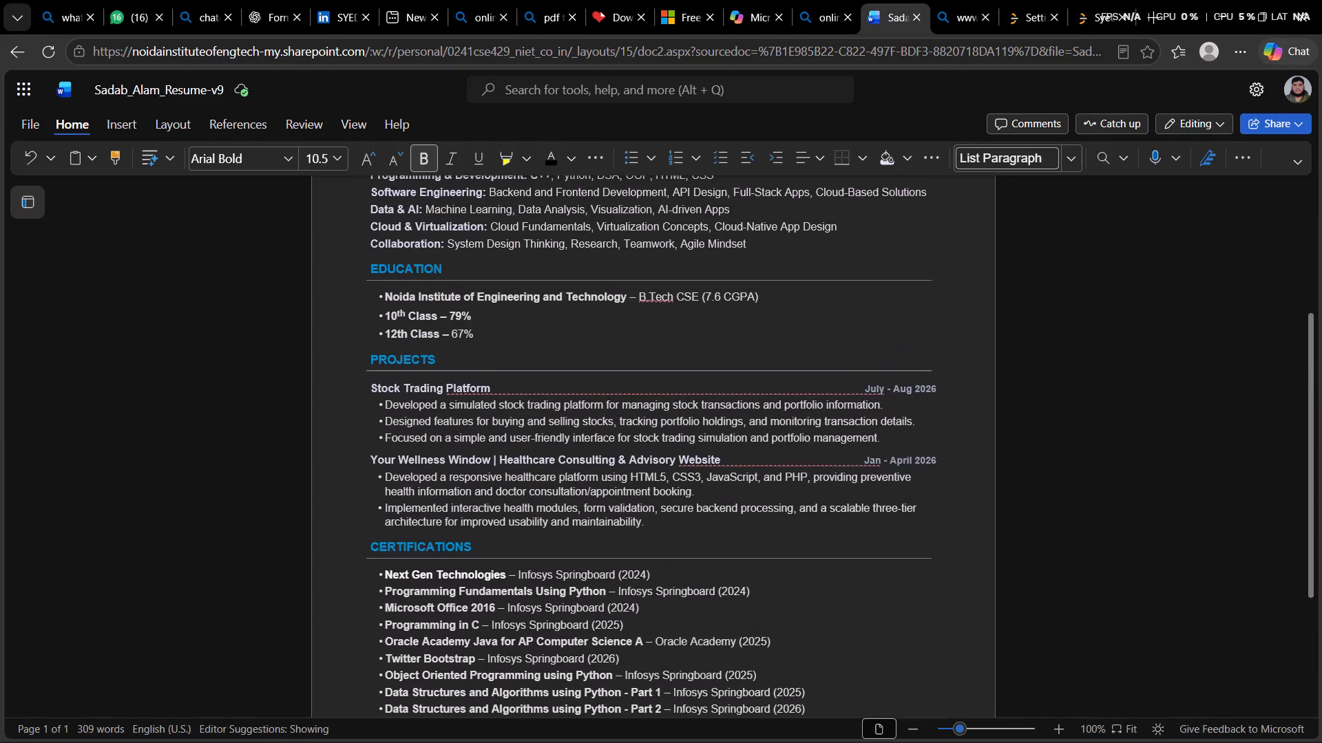
scroll(585, 646, up, 4)
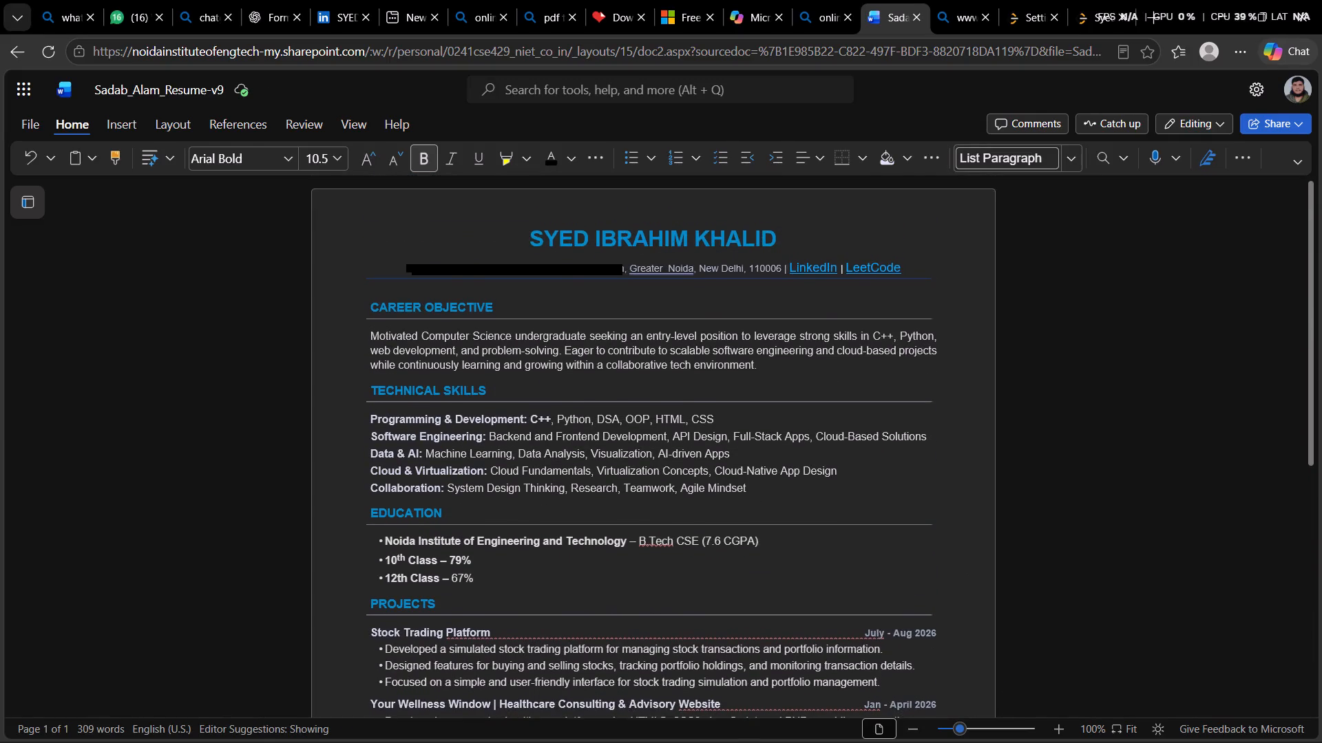
scroll(585, 646, down, 6)
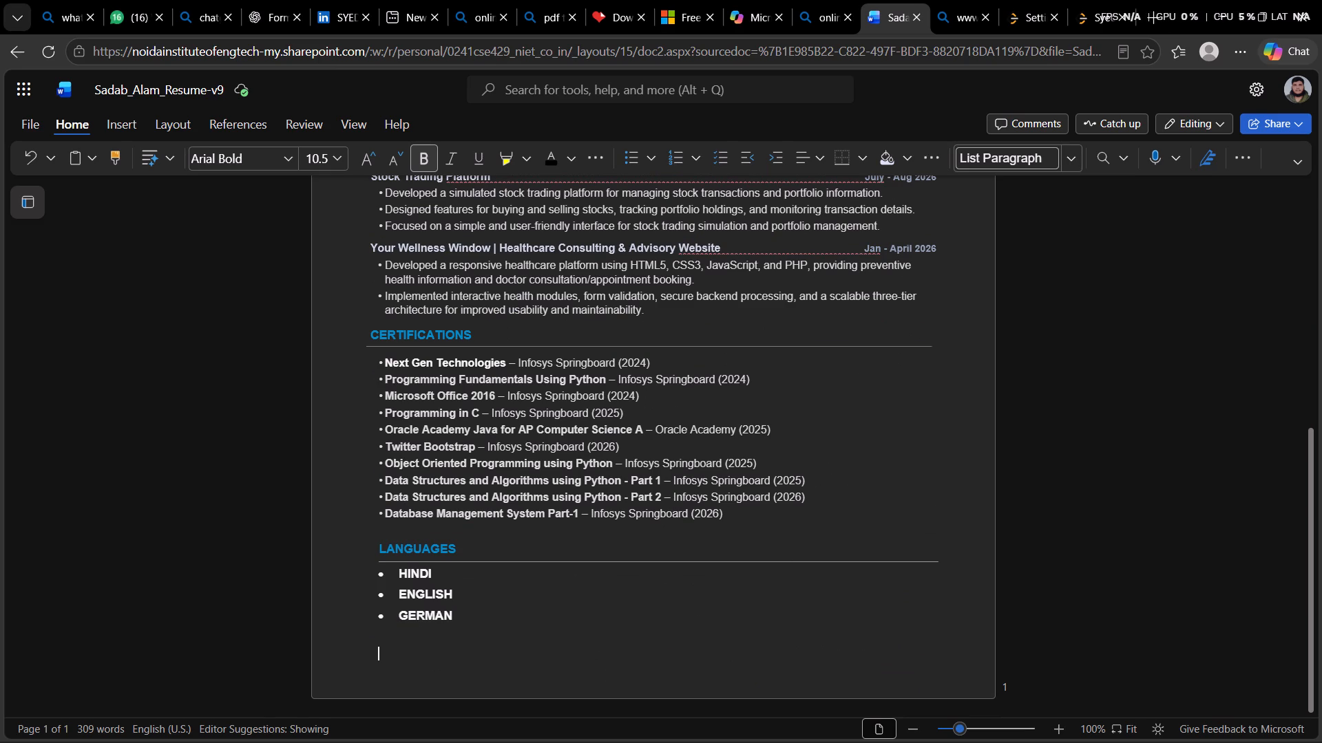
click(376, 565)
scroll(378, 440, up, 5)
scroll(378, 440, down, 1)
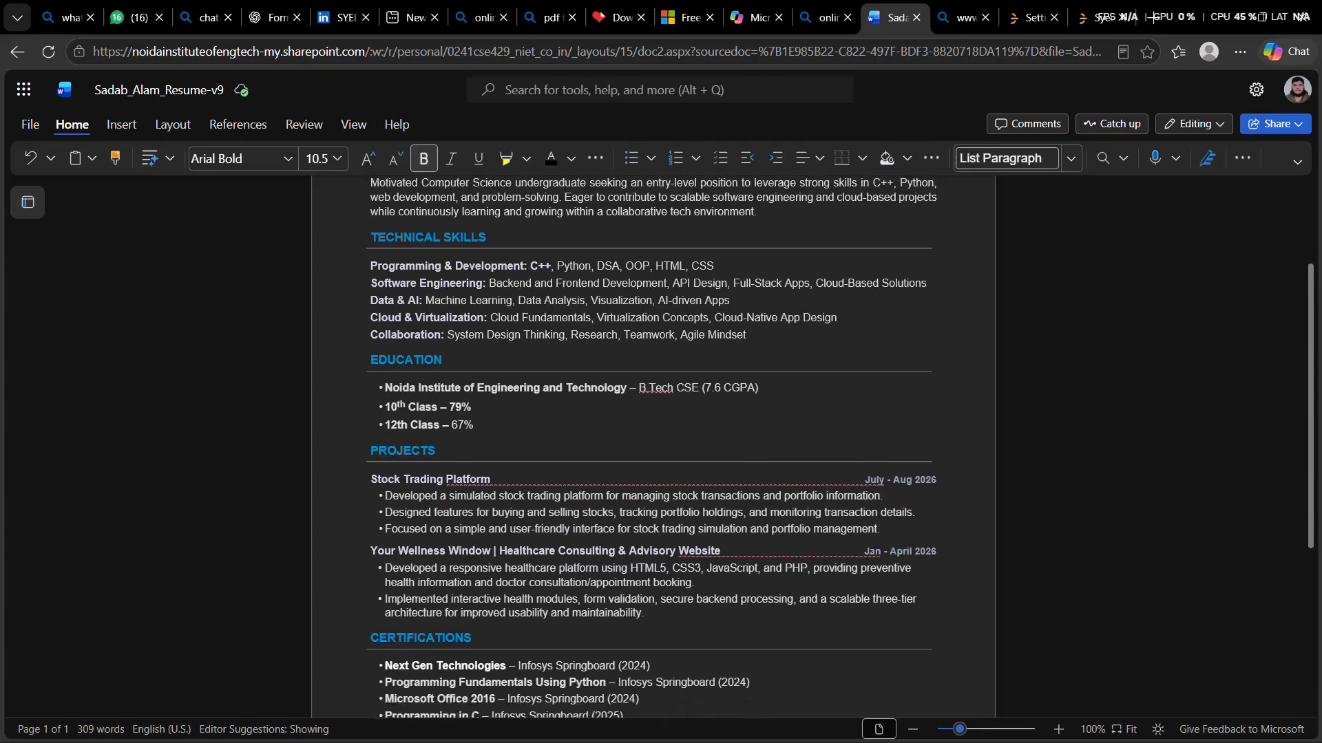
scroll(378, 440, down, 1)
scroll(378, 440, up, 7)
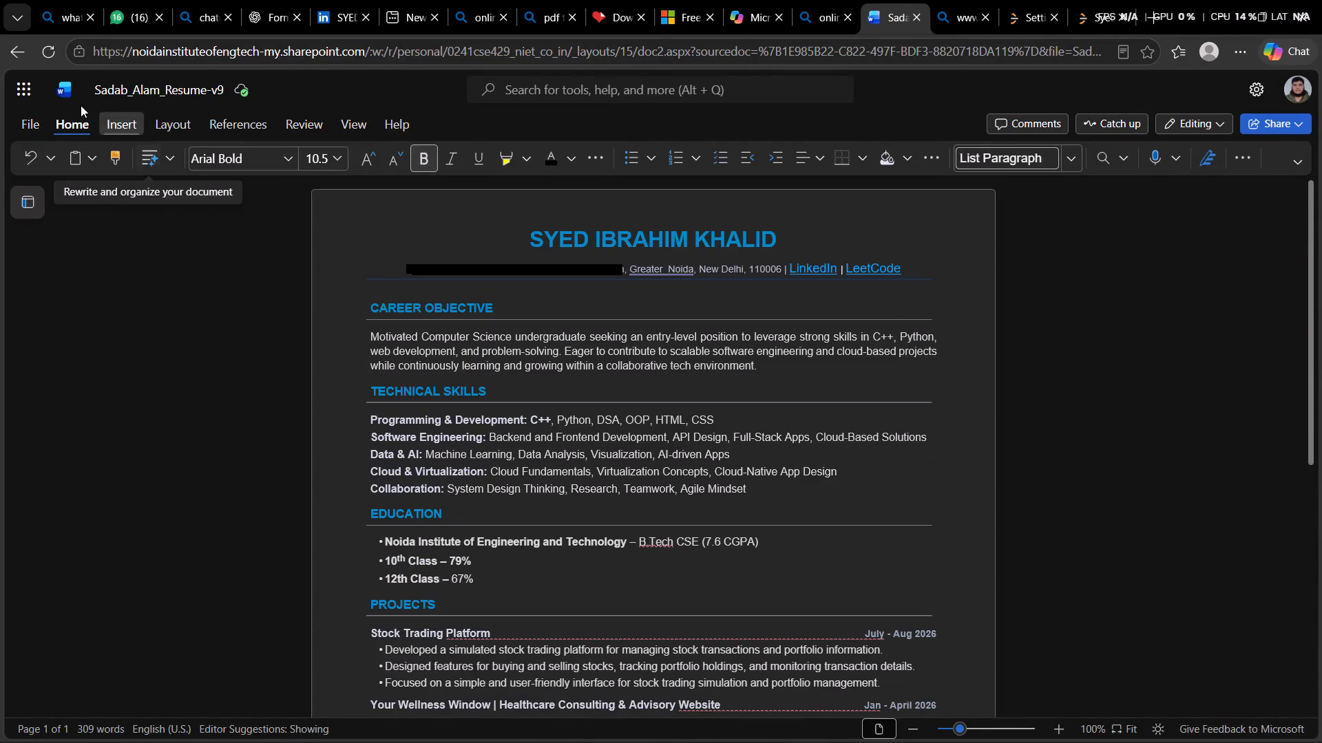
Rename the document with the resume owner's first two names followed by Resume, joined by underscores.
click(25, 94)
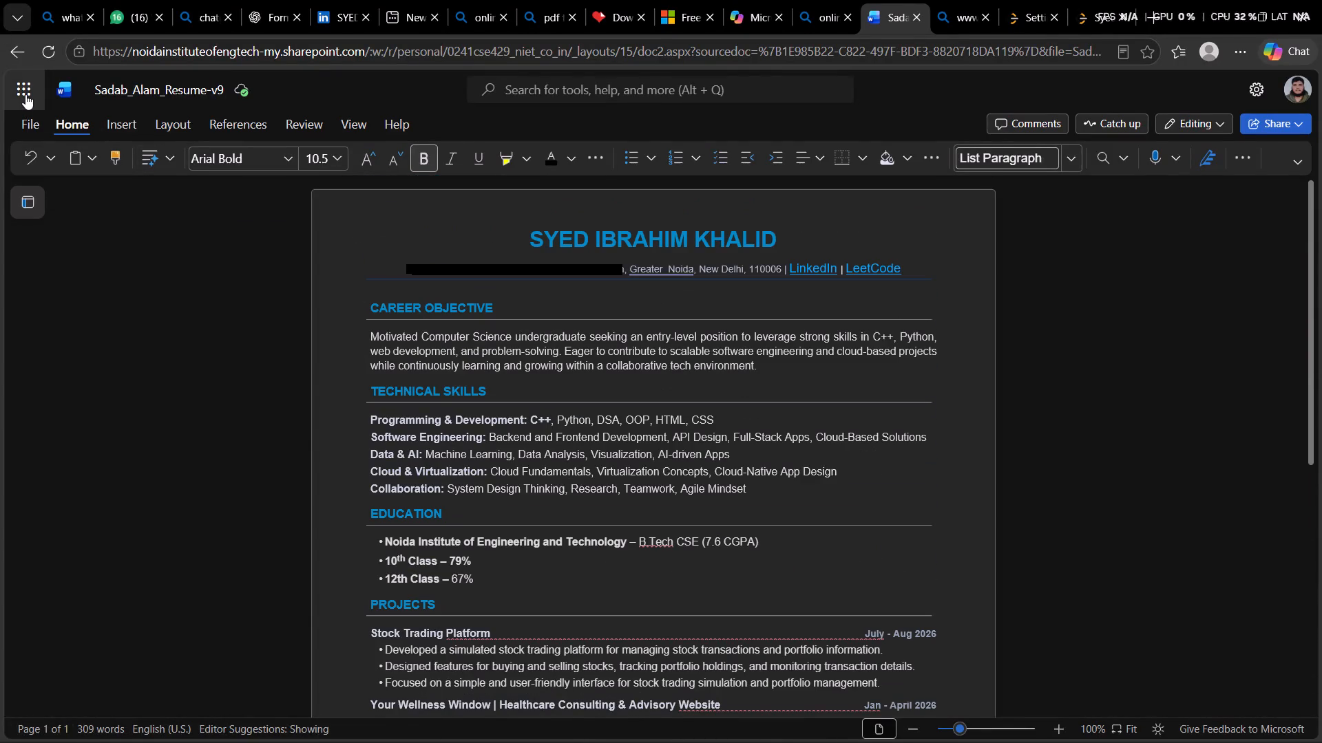
click(25, 94)
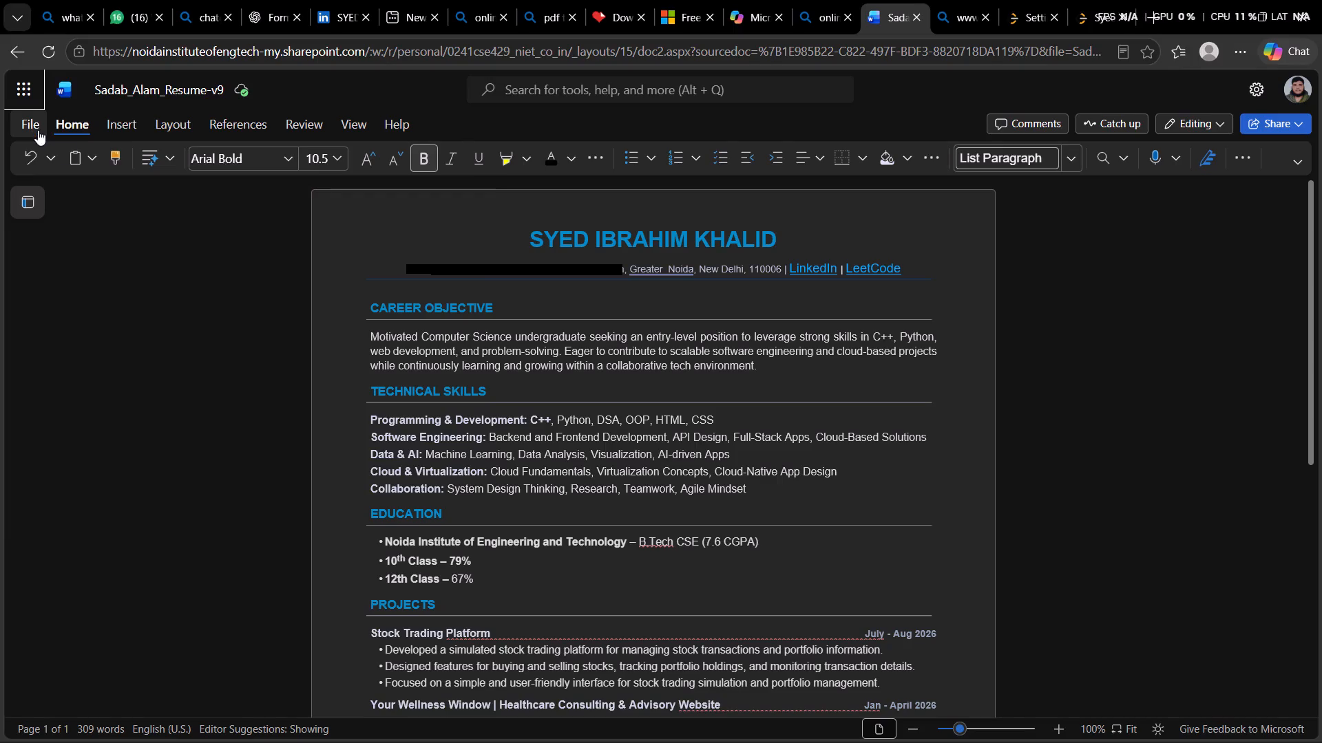
click(38, 130)
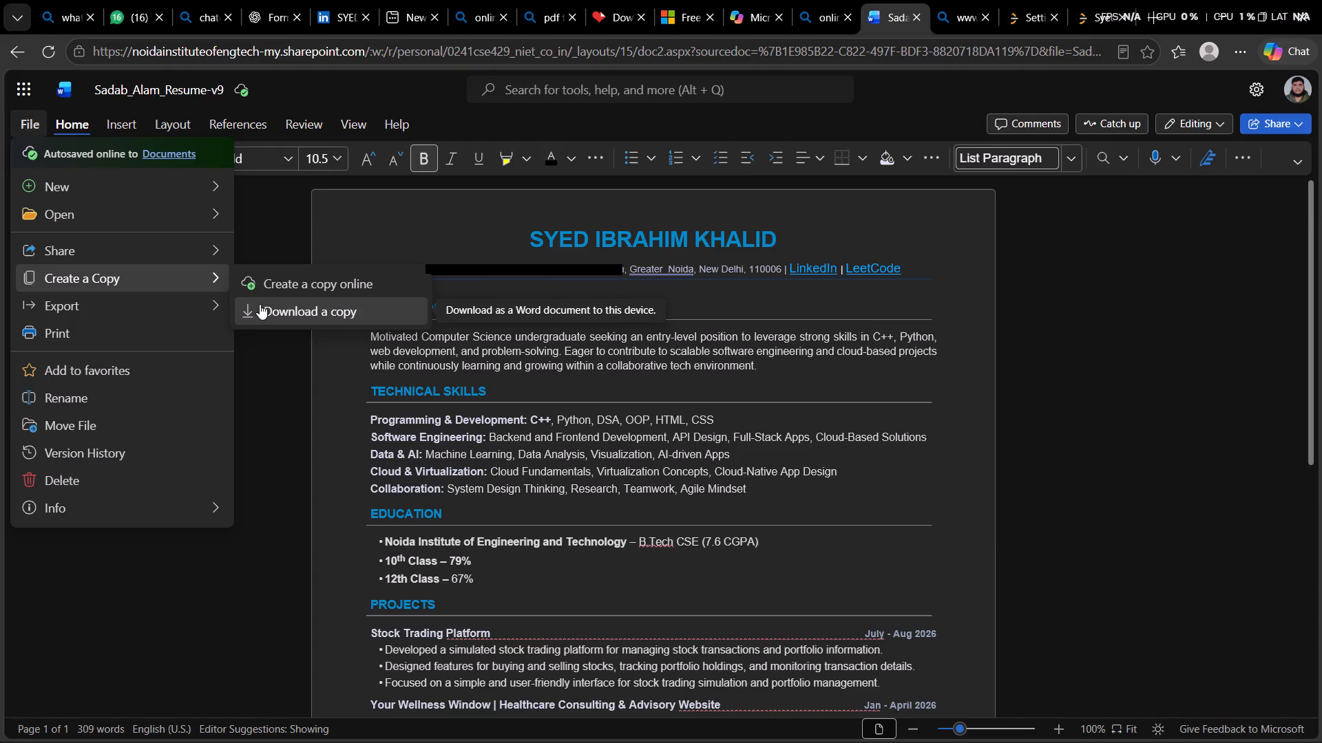
click(147, 394)
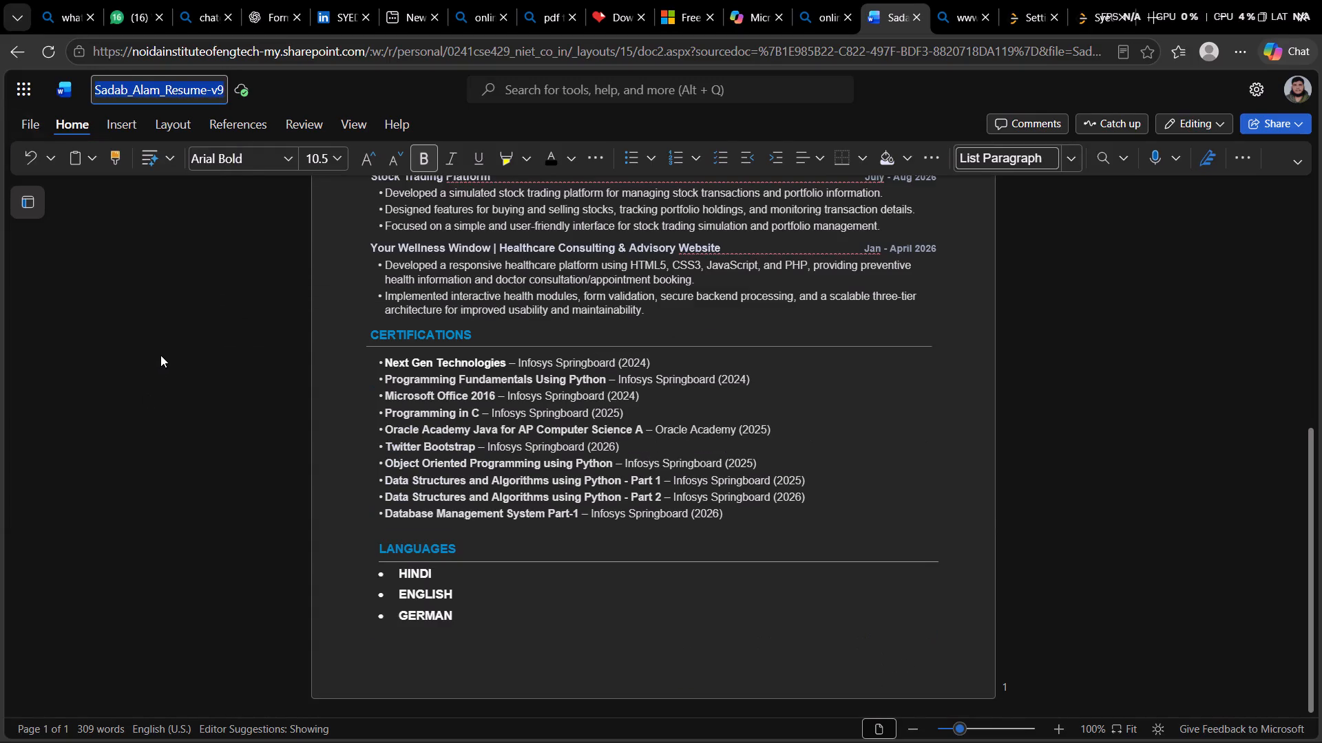
key(BackSpace)
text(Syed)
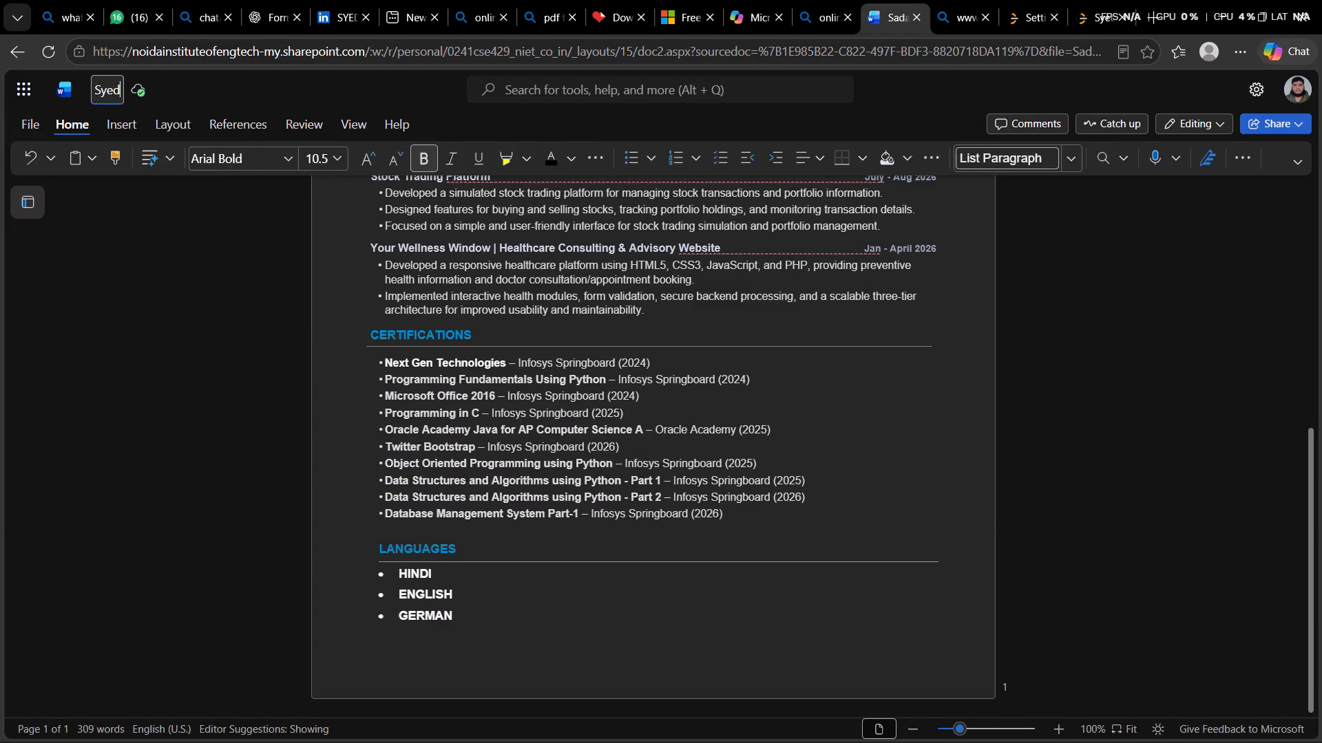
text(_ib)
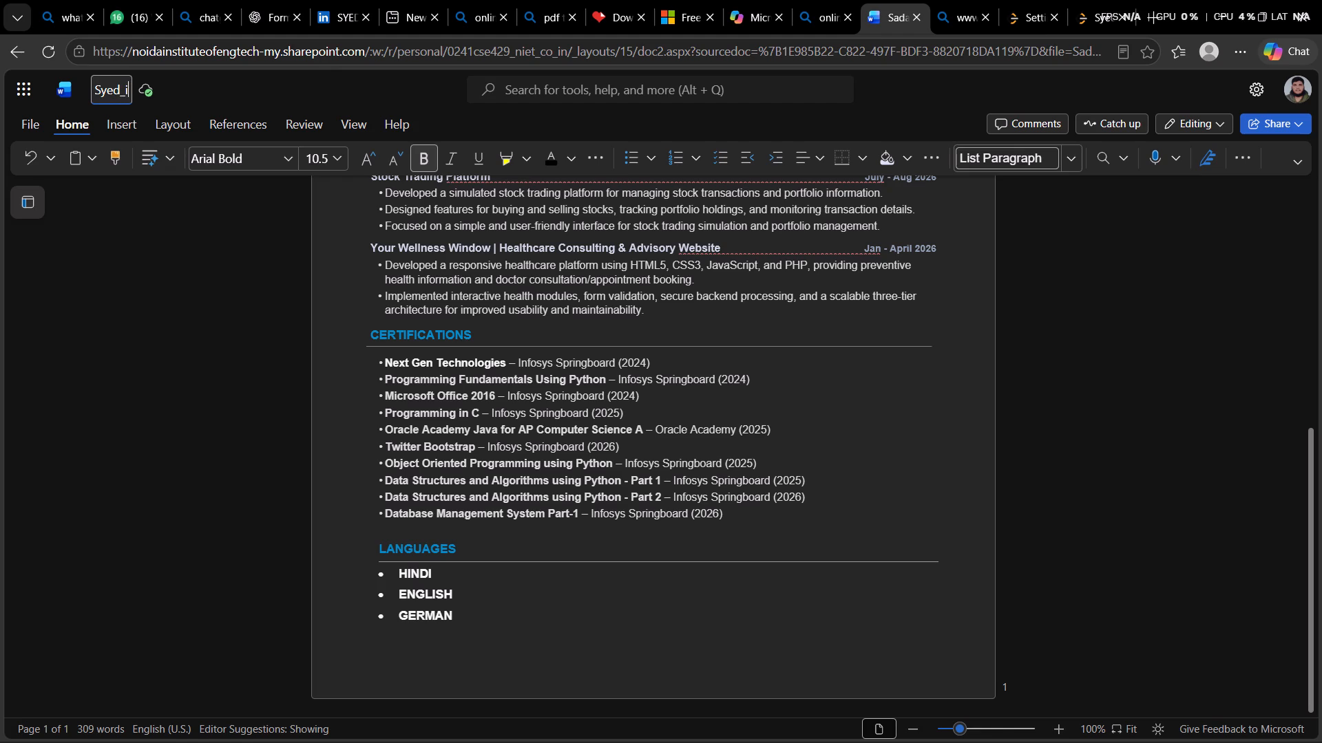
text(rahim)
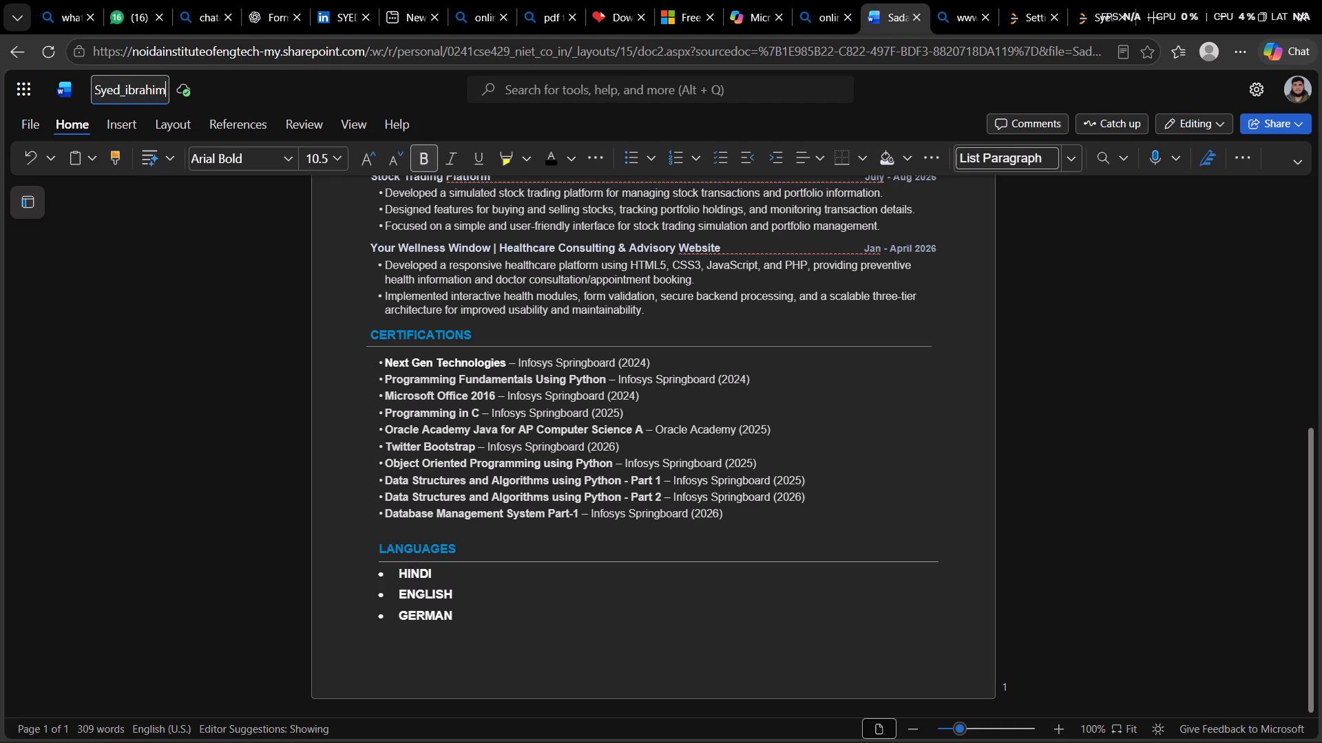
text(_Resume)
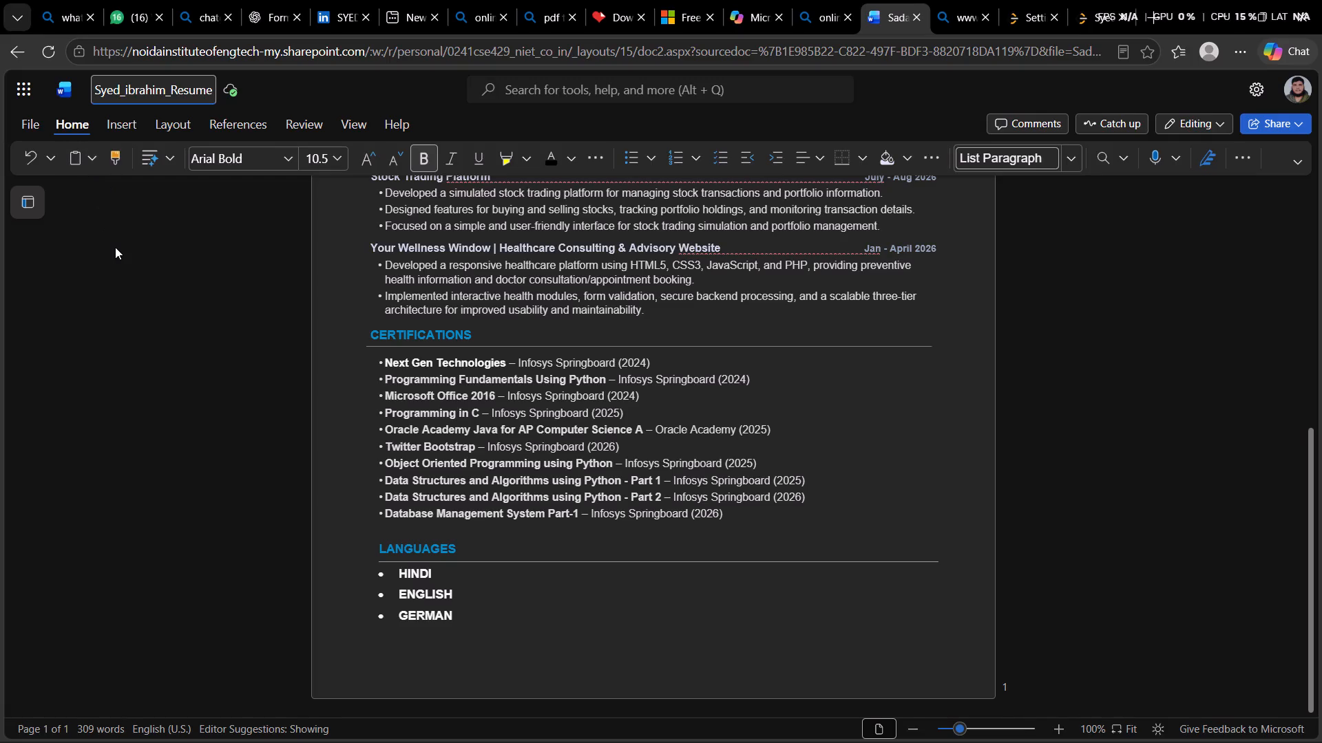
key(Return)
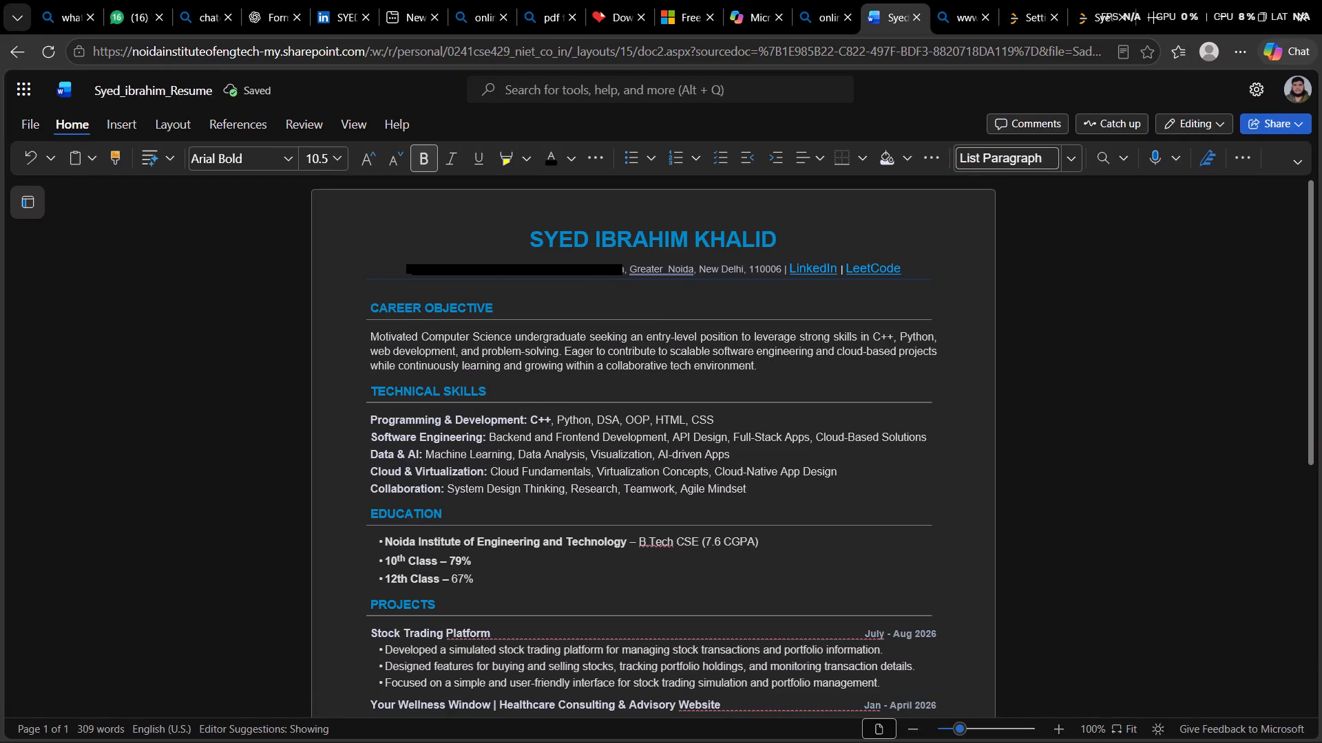
Examine the CERTIFICATIONS and LANGUAGES sections, including the first two certification entries.
scroll(485, 442, down, 8)
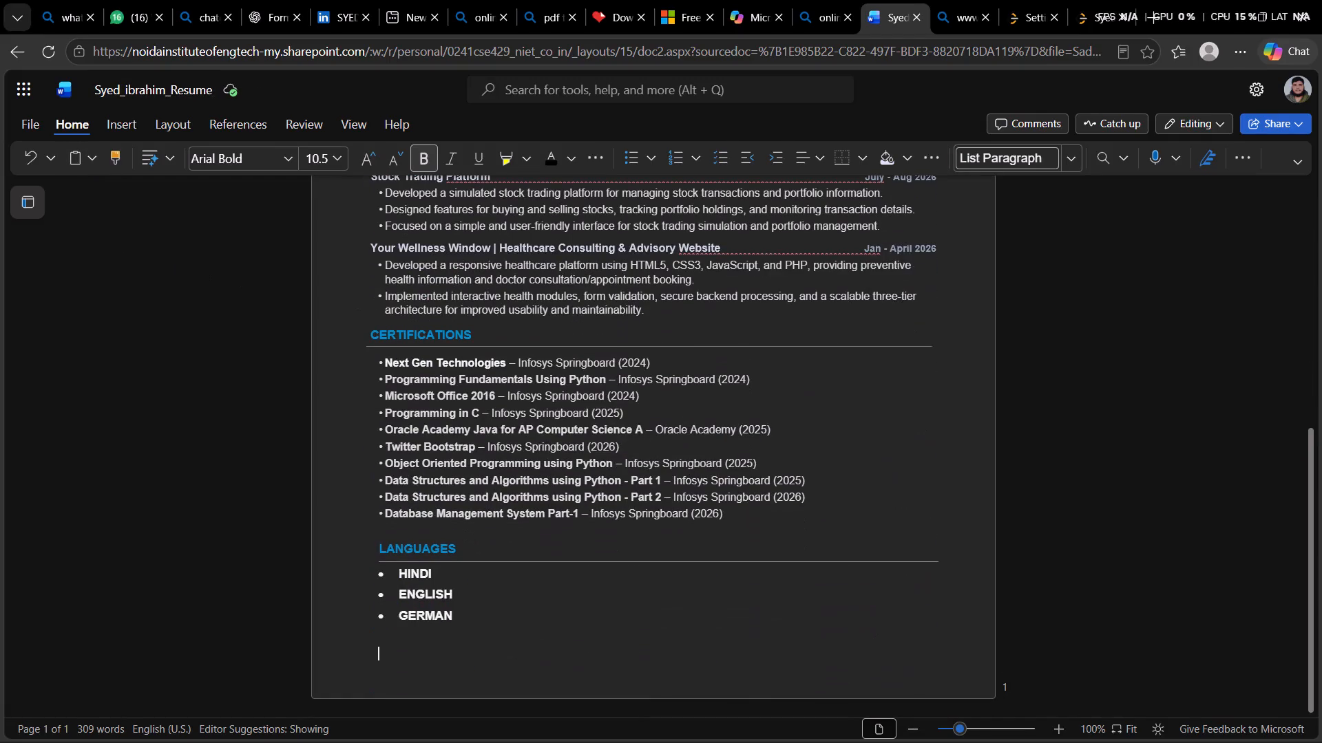
scroll(525, 609, down, 1)
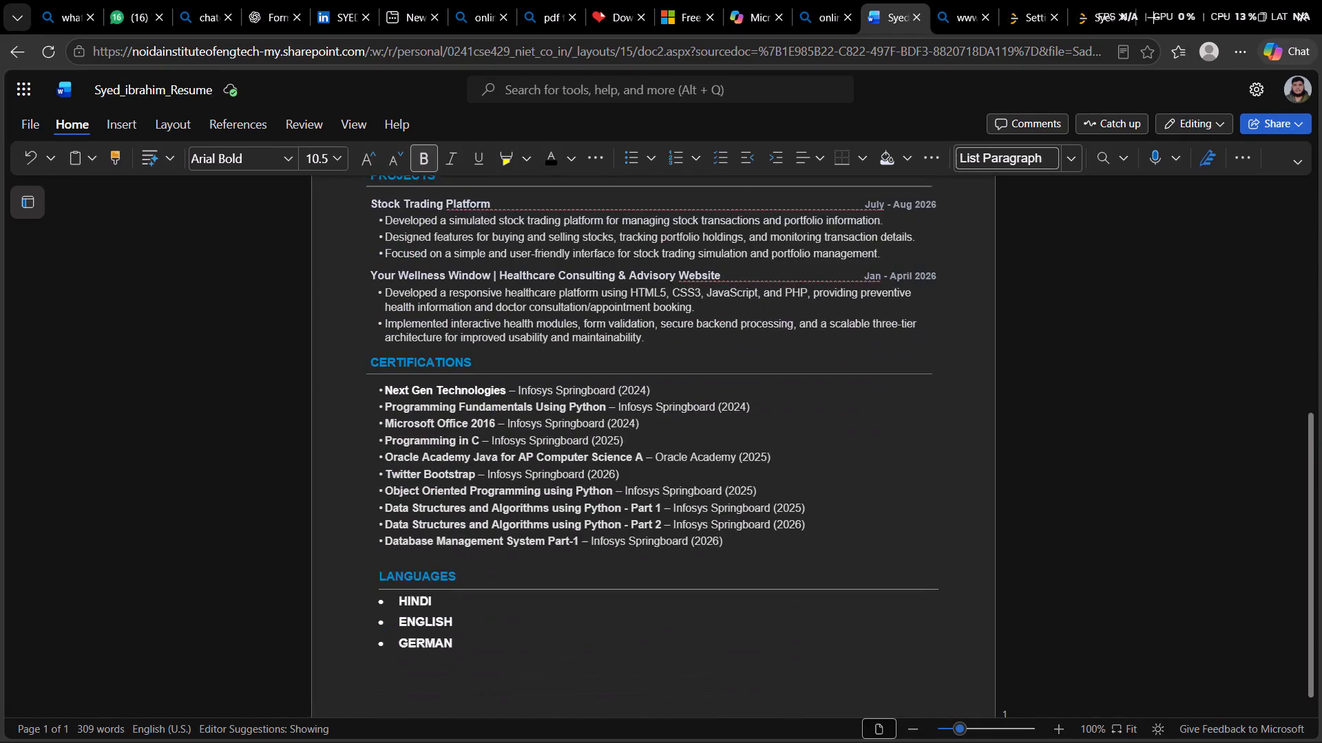
scroll(525, 609, down, 1)
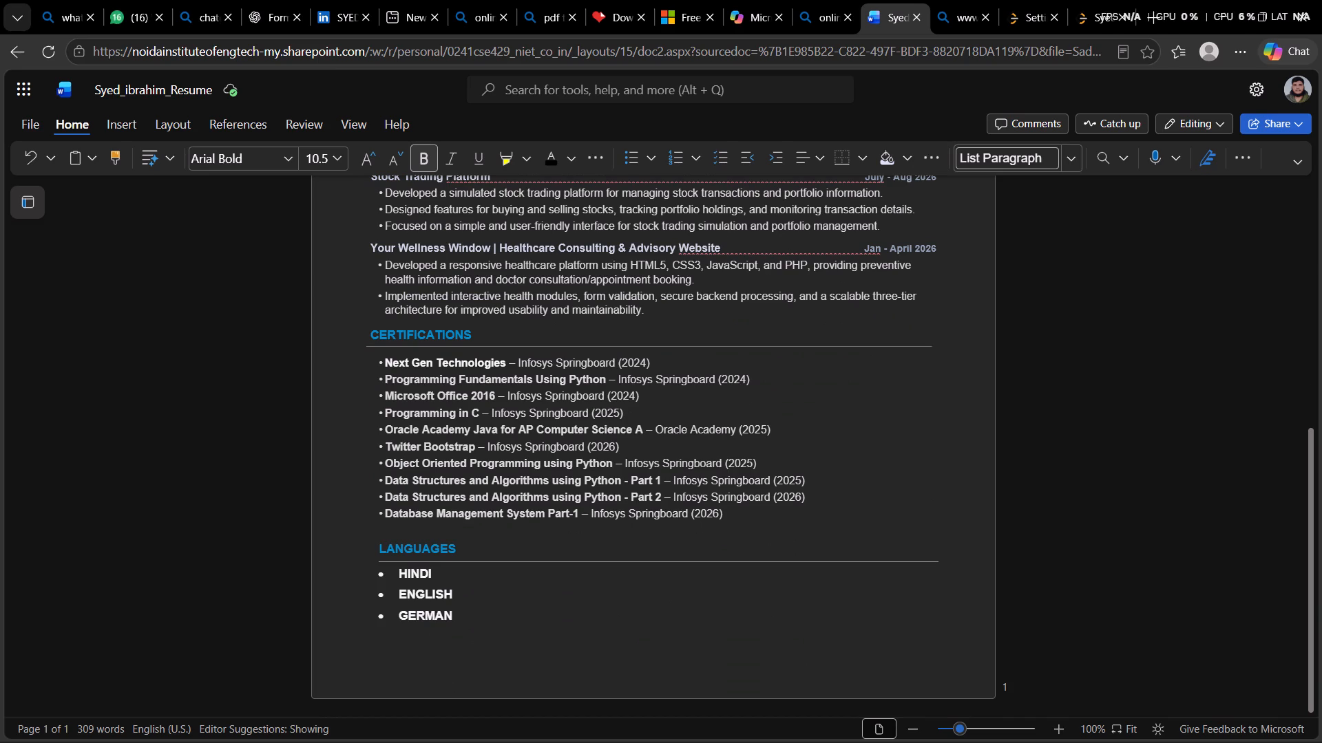
click(439, 380)
double_click(439, 380)
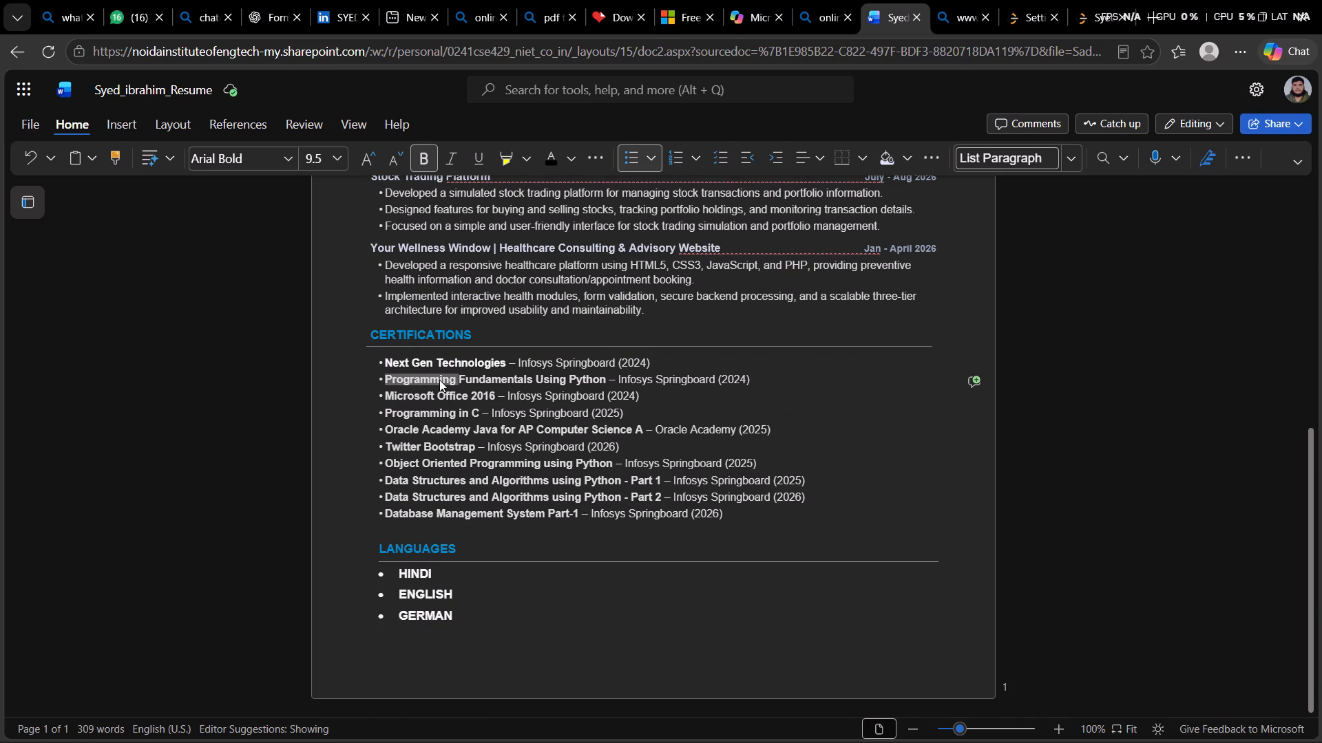
click(420, 362)
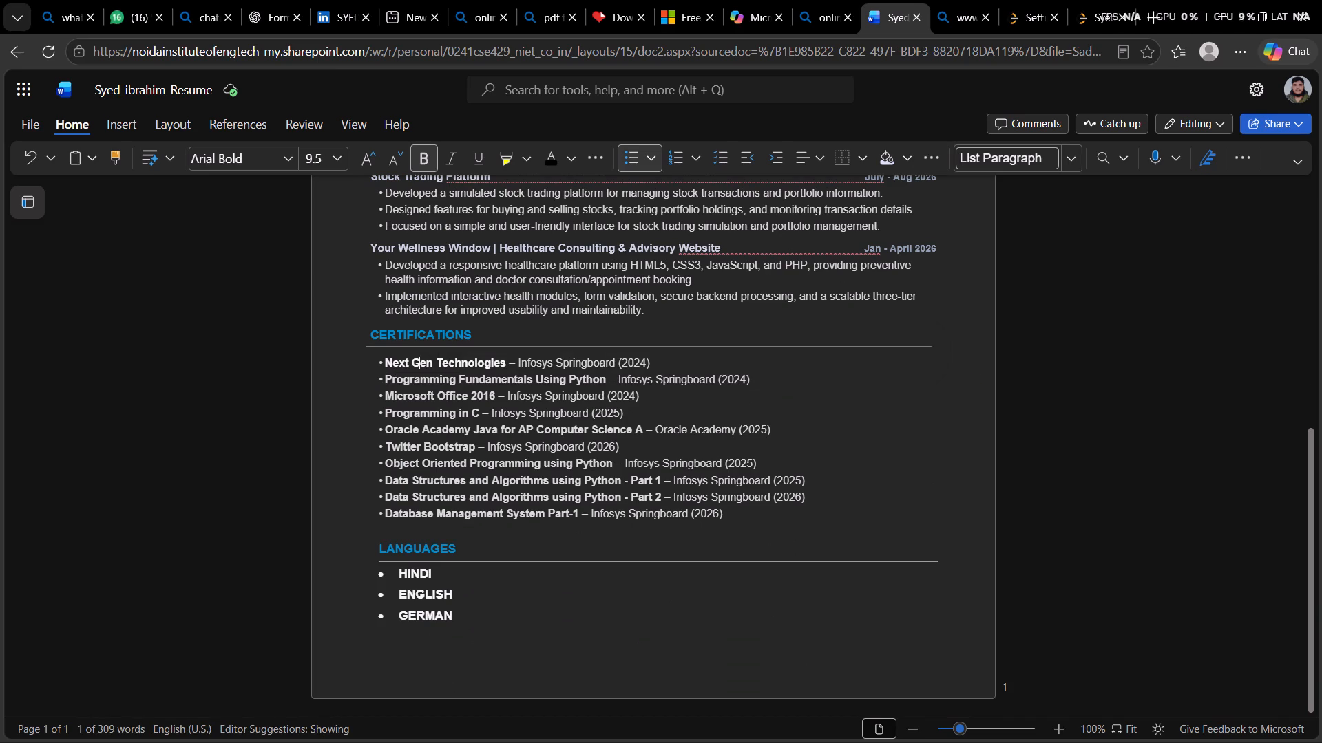
double_click(420, 362)
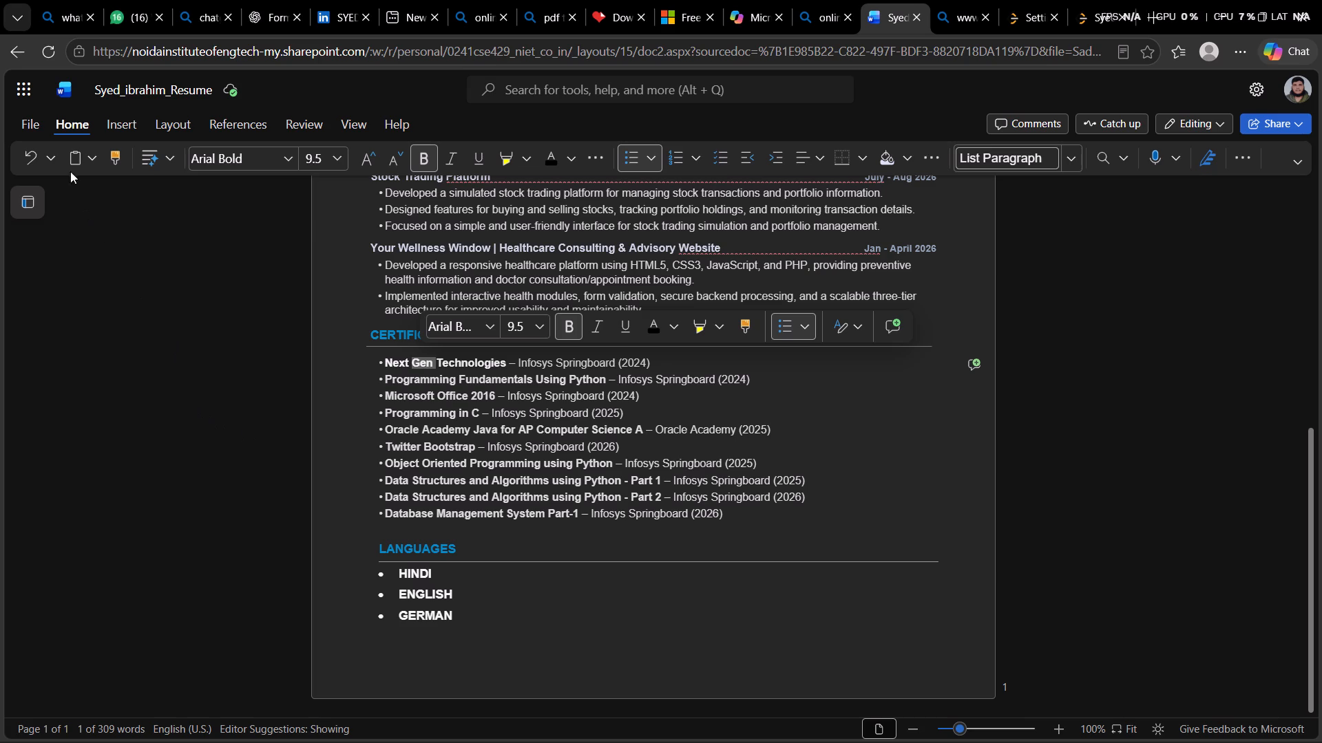
Export the resume as a PDF and download it.
click(32, 116)
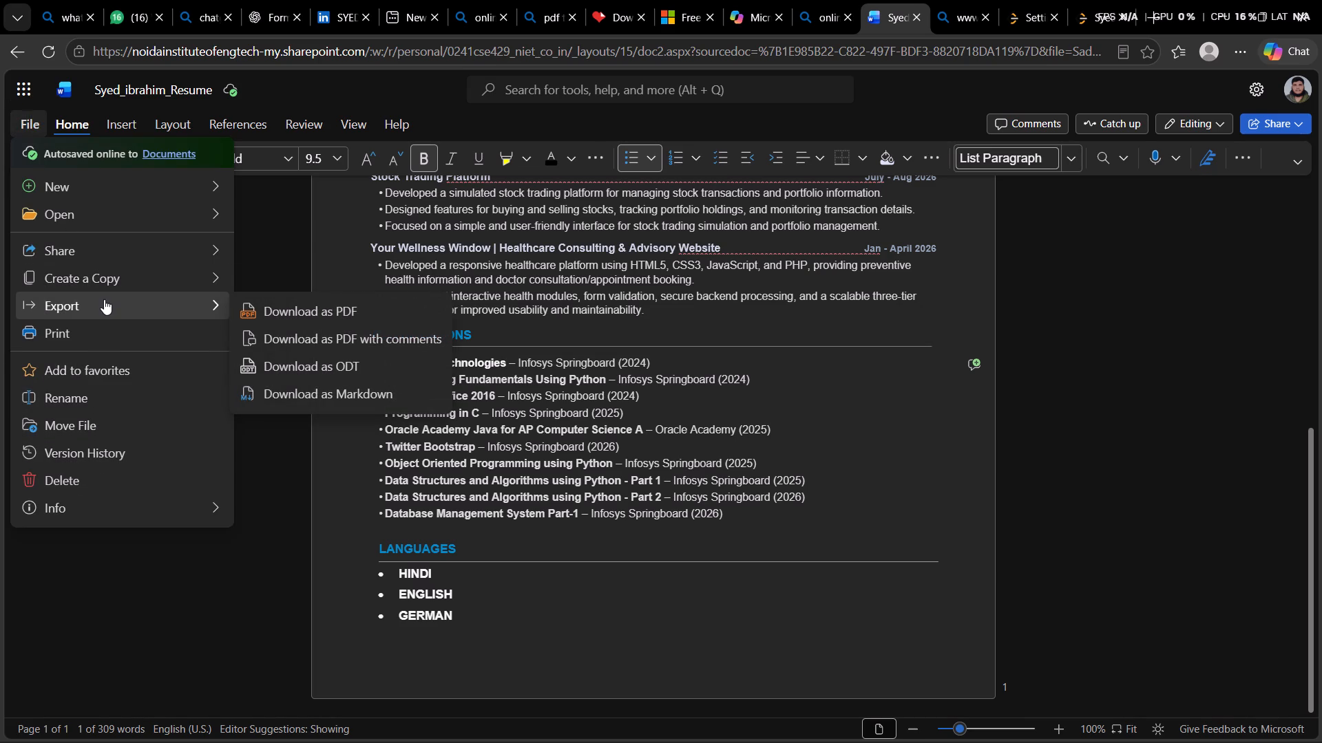
click(283, 312)
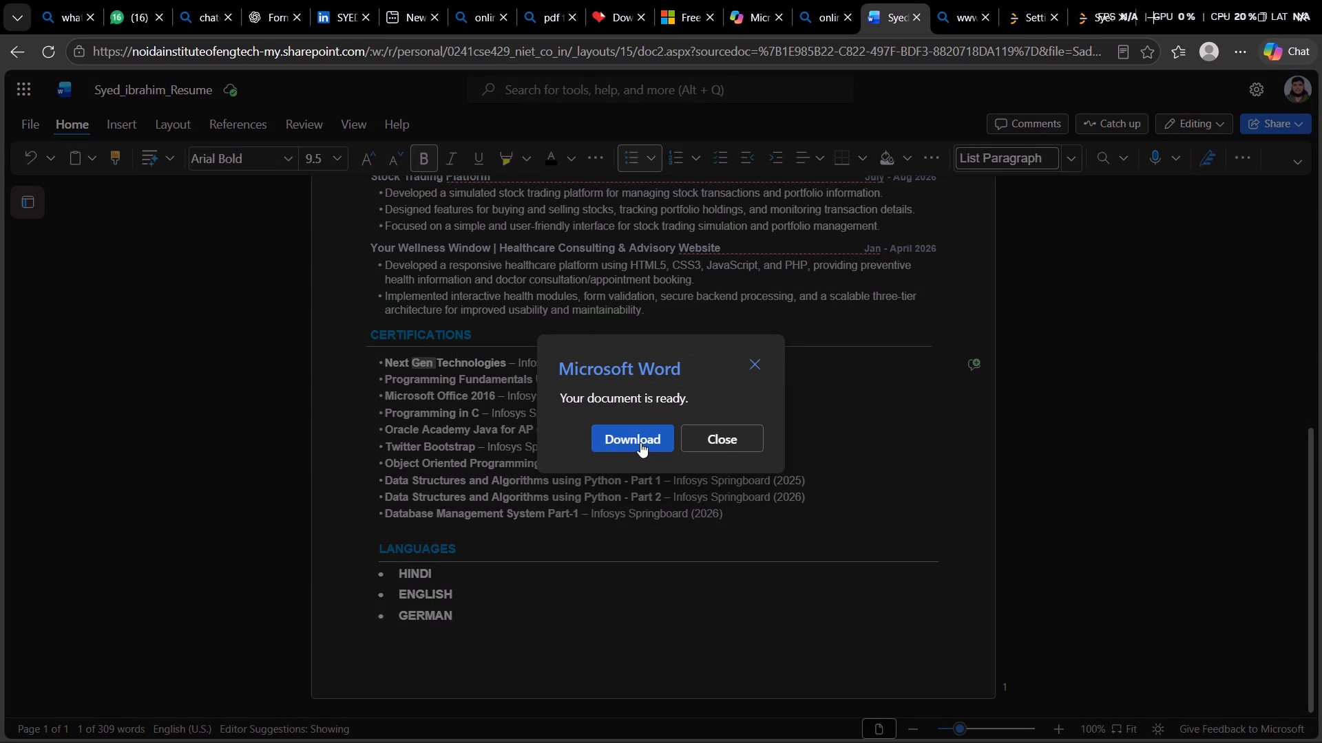
click(640, 442)
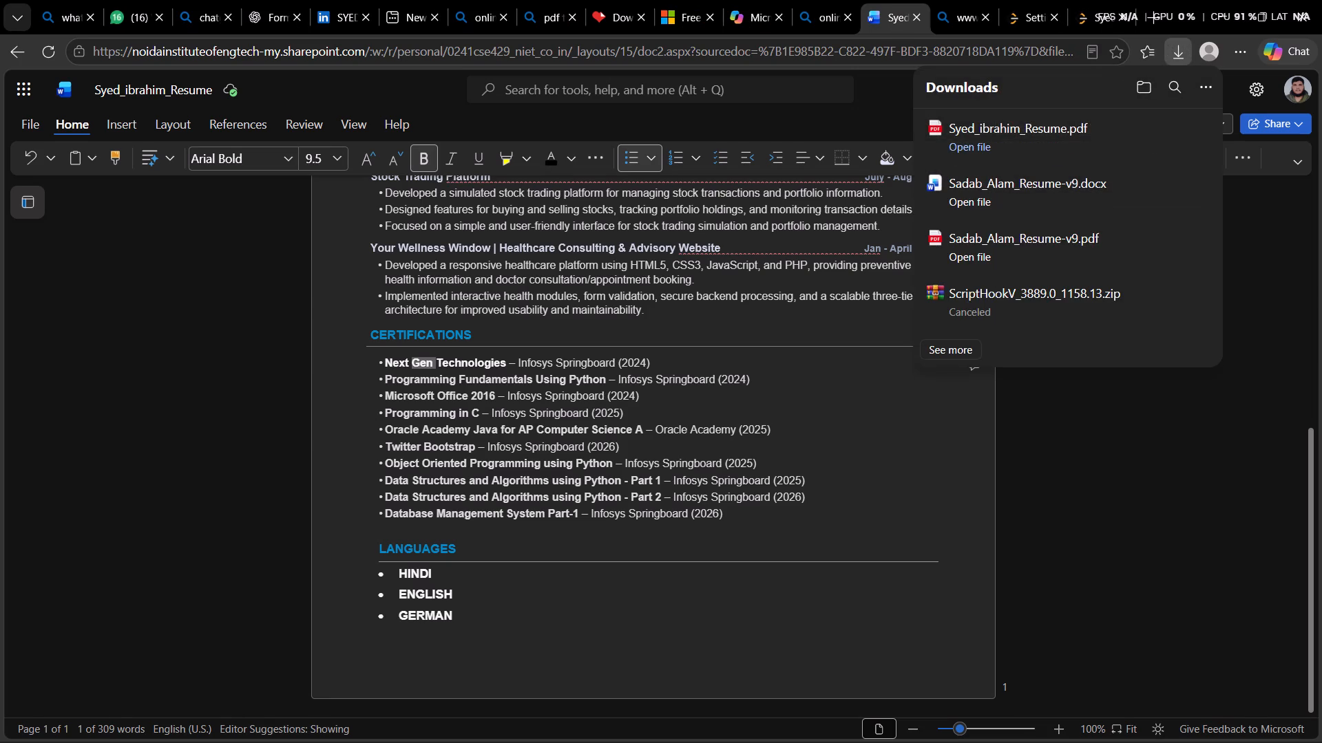
Open the downloaded resume PDF and examine it from the name header to the LANGUAGES section.
click(969, 149)
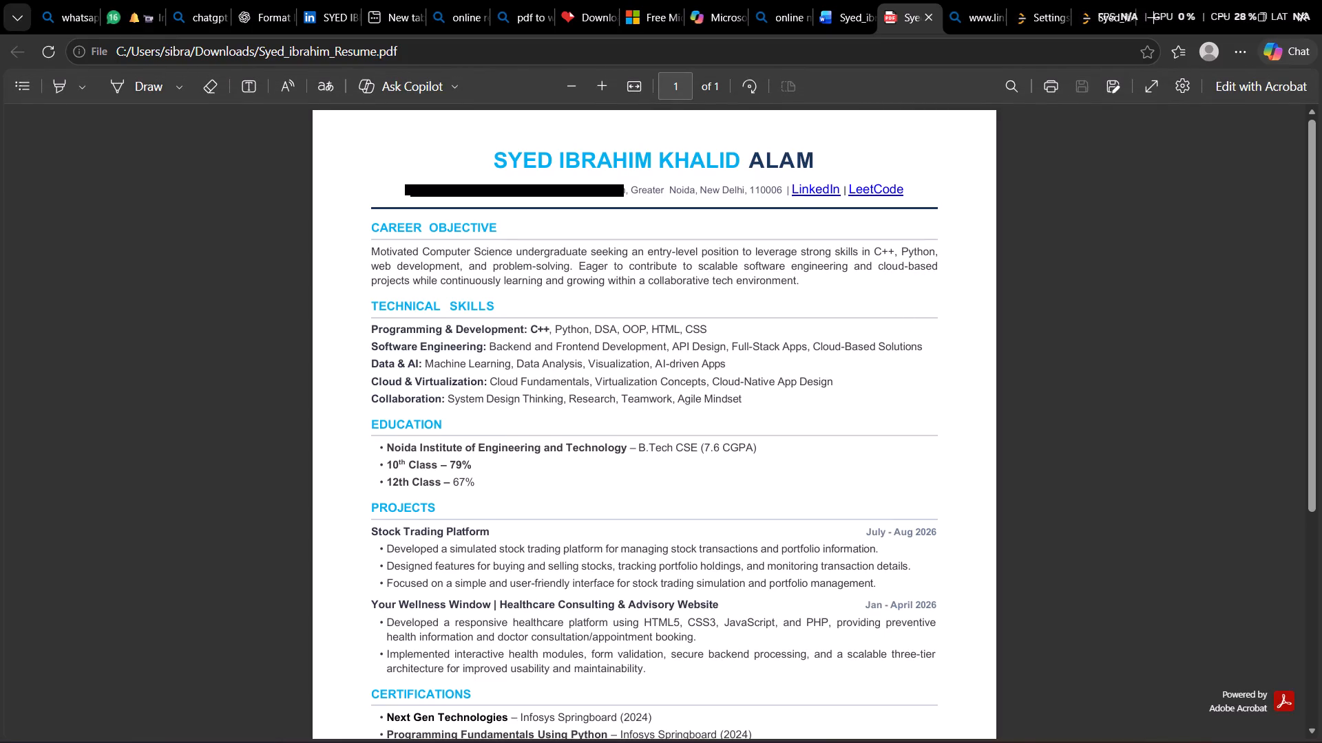
scroll(881, 354, down, 3)
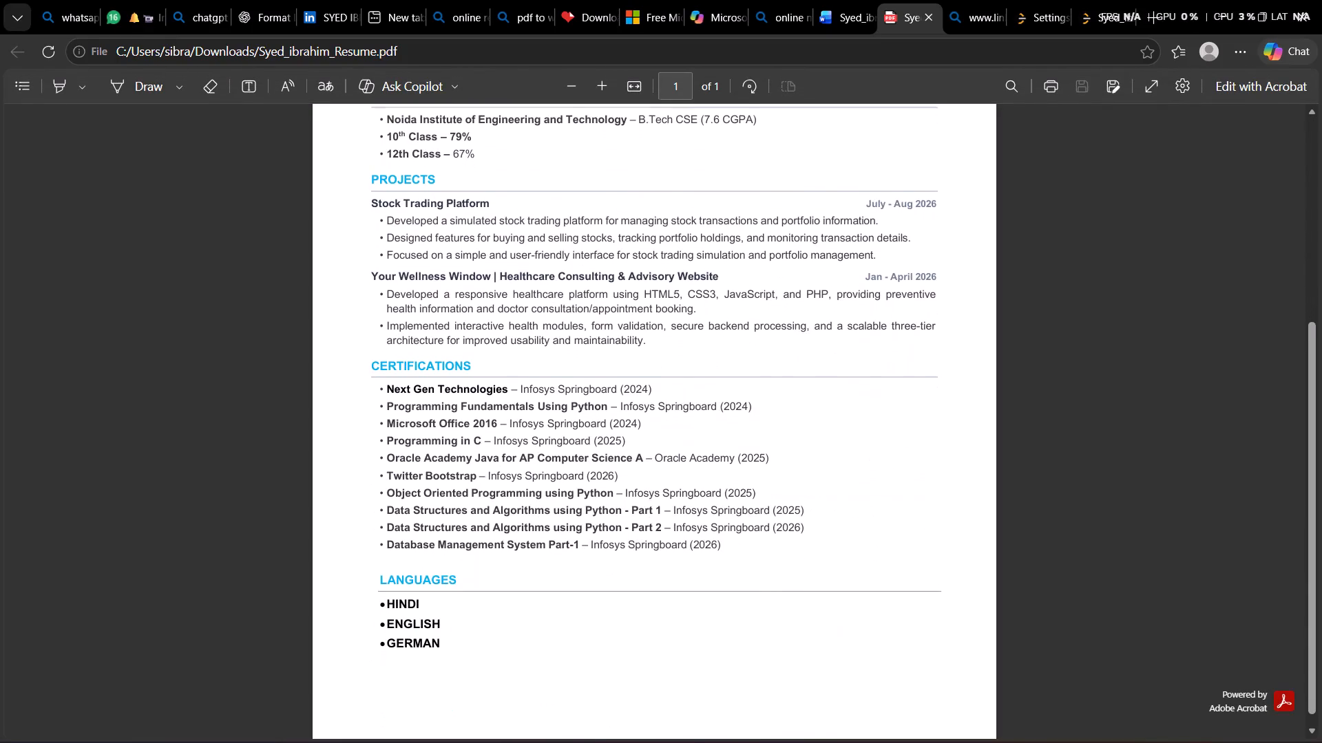
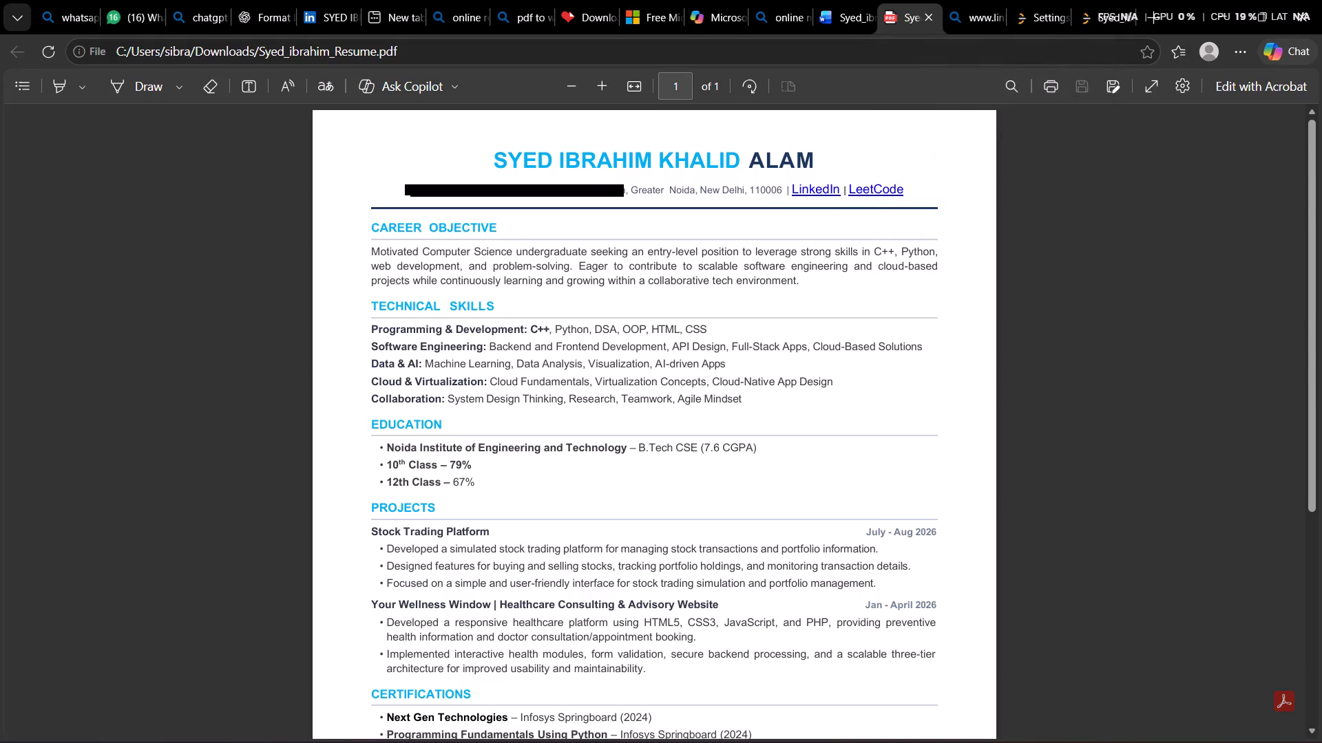
click(857, 17)
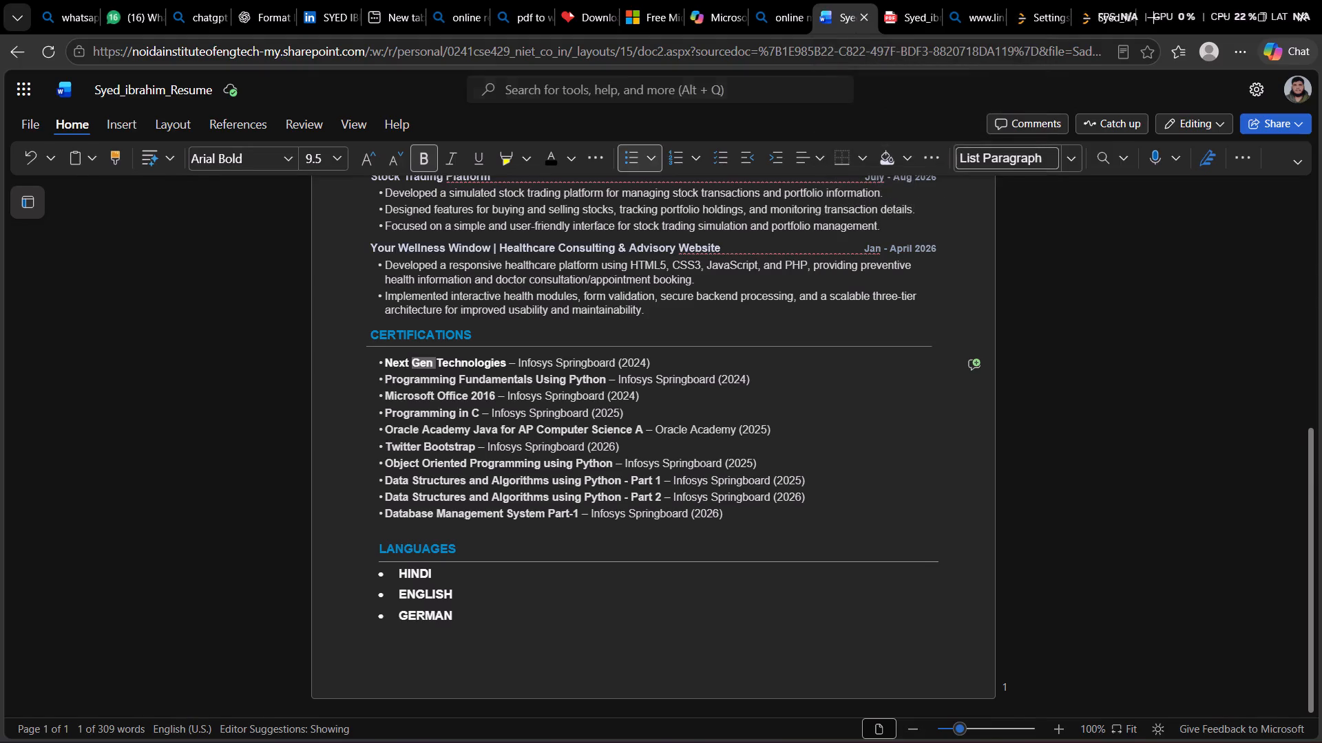
scroll(772, 349, up, 9)
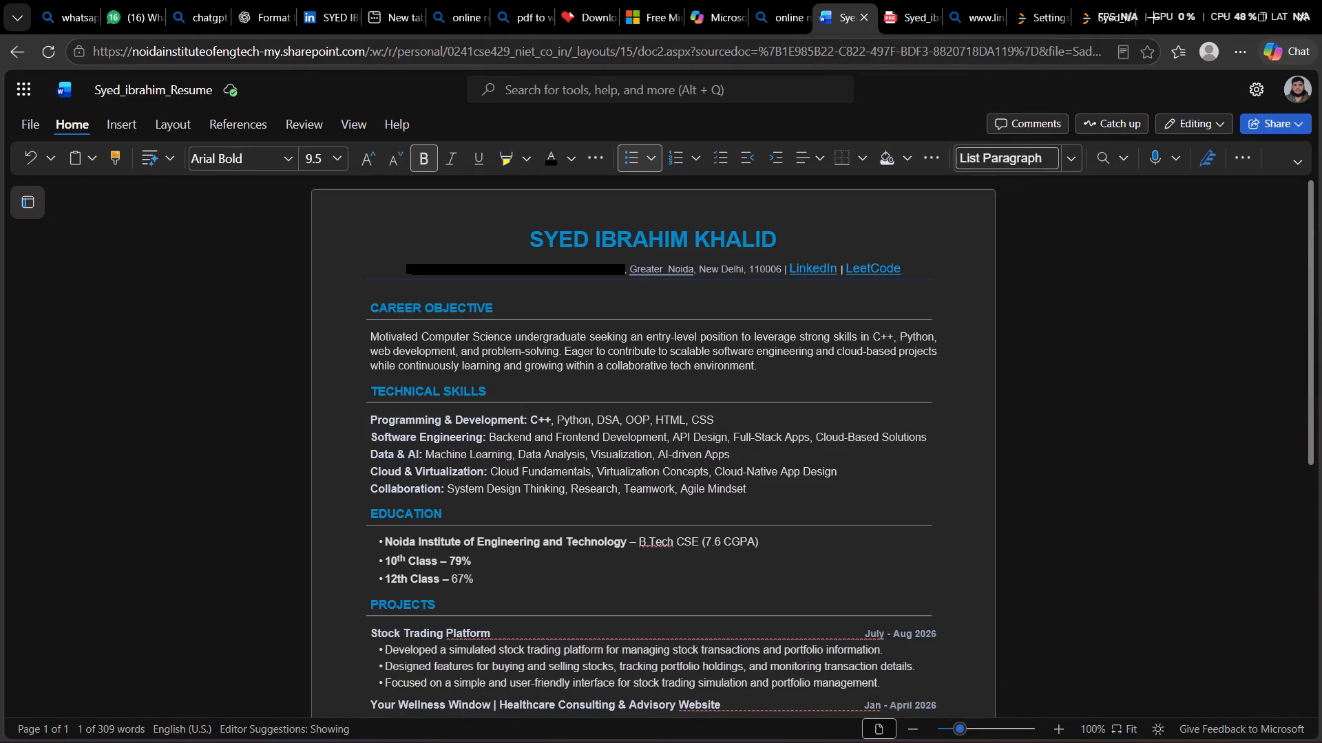
click(808, 237)
click(845, 235)
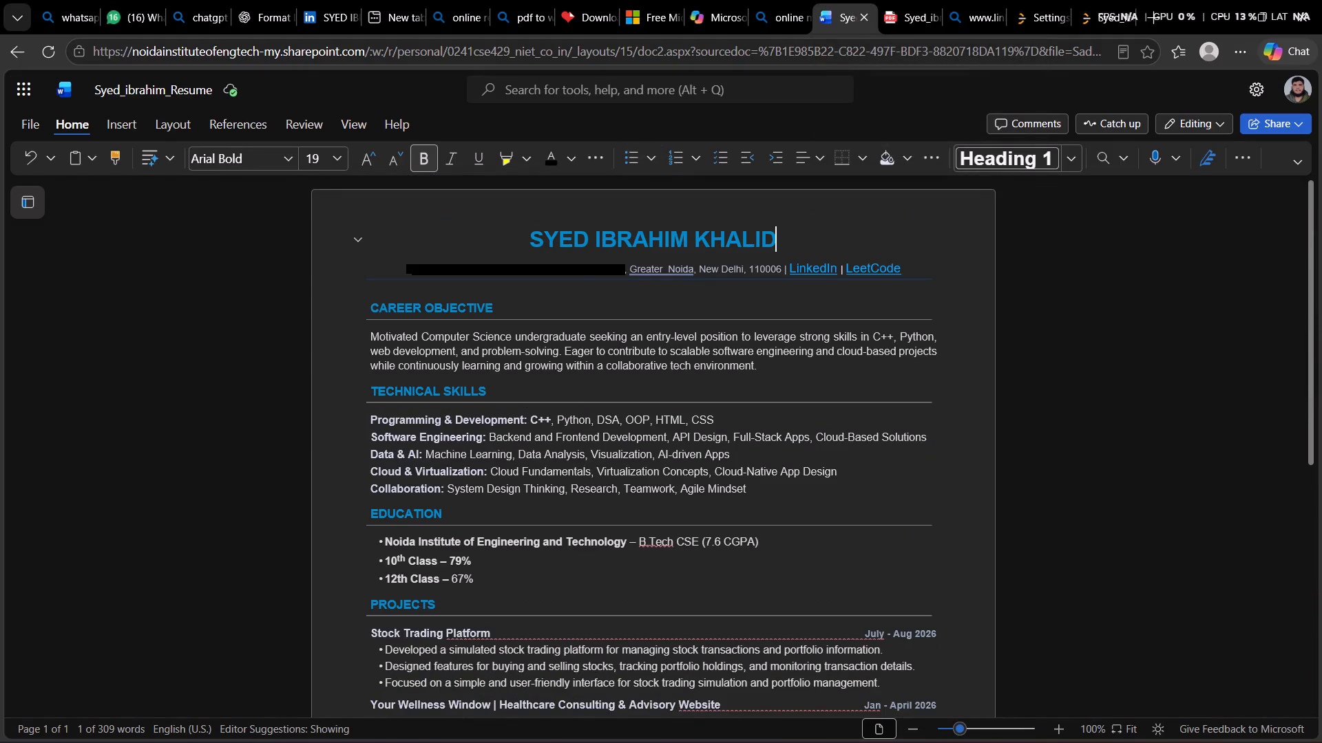
key(Right)
key(Right)
key(Right)
key(Right)
key(Right)
key(Right)
key(Right)
key(Right)
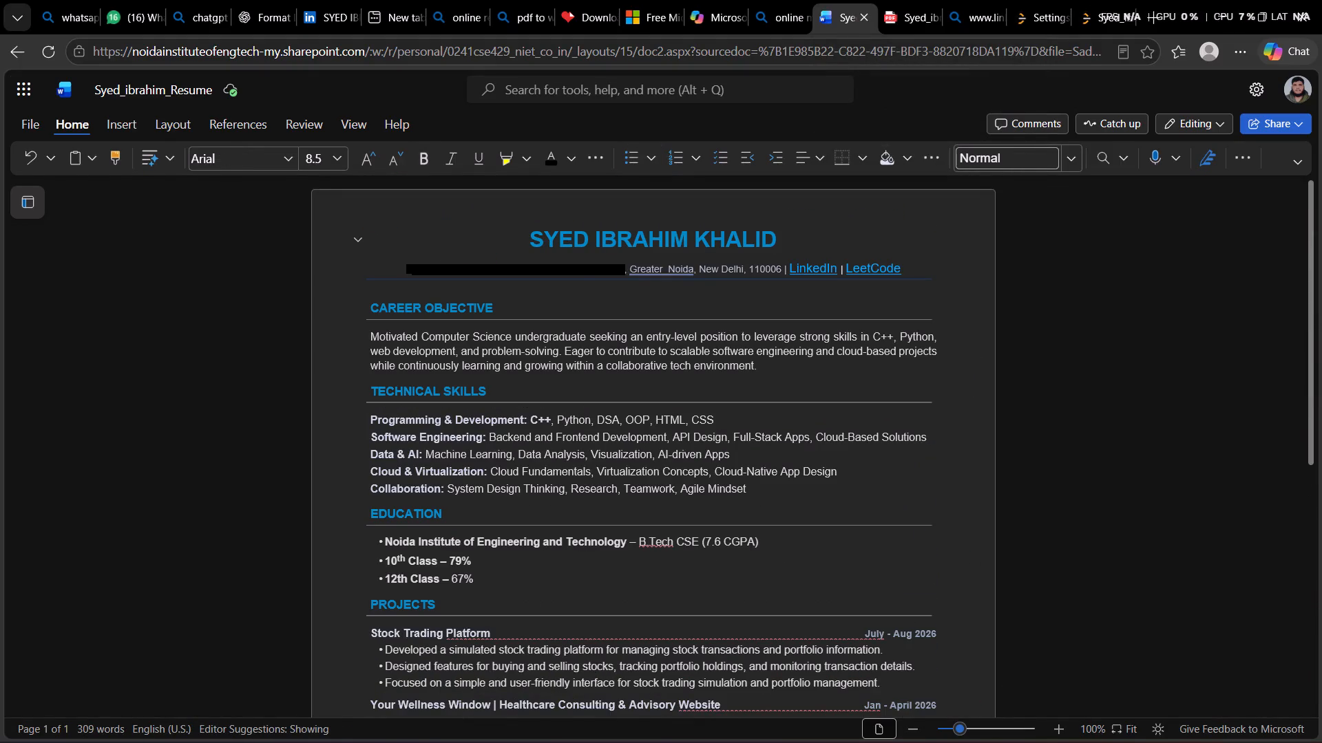
key(Left)
key(Left)
key(Left)
key(Left)
key(Left)
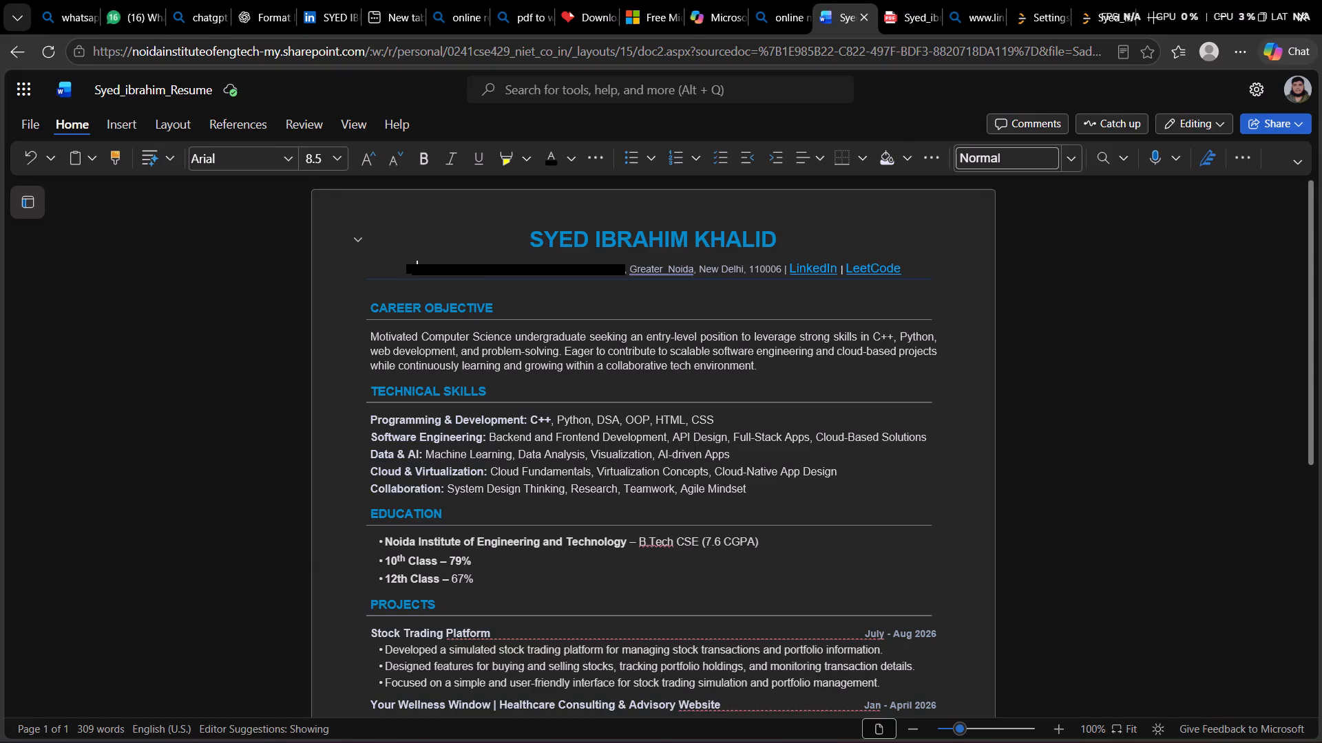
key(Left)
key(Left)
key(Left)
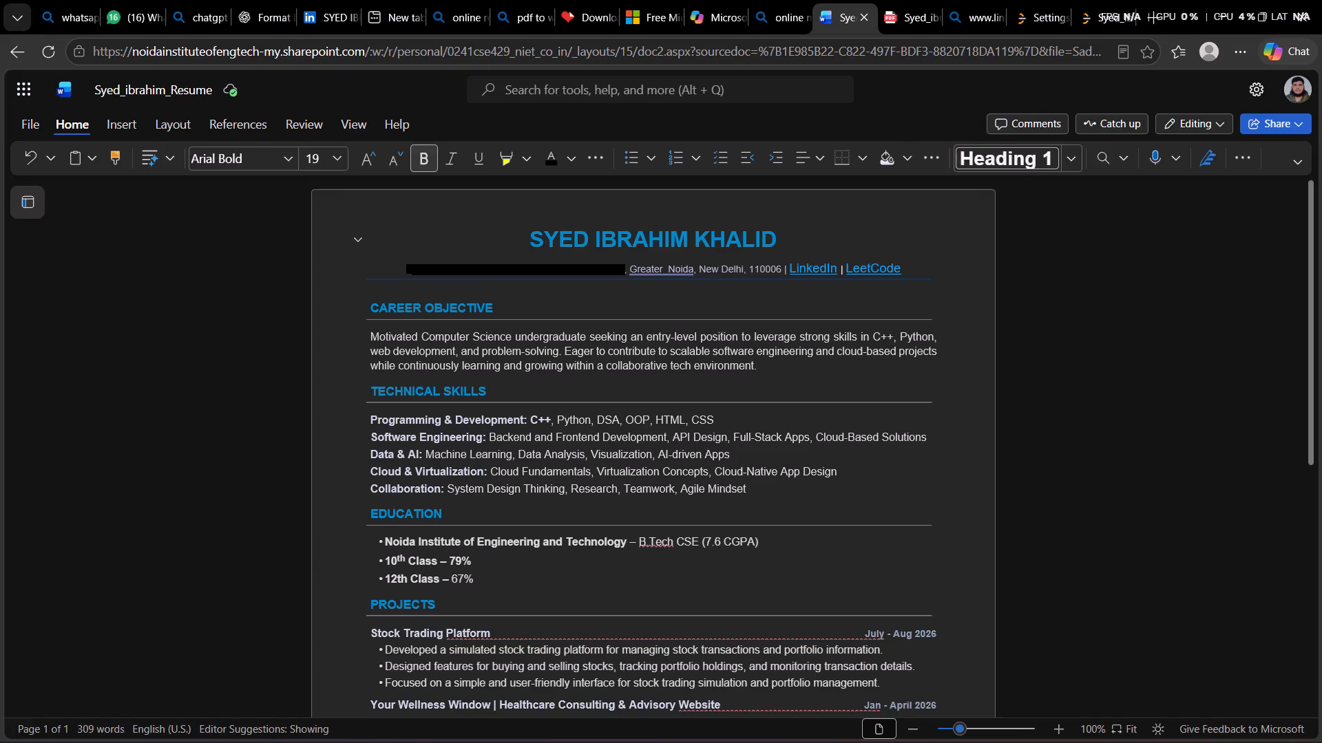
click(882, 233)
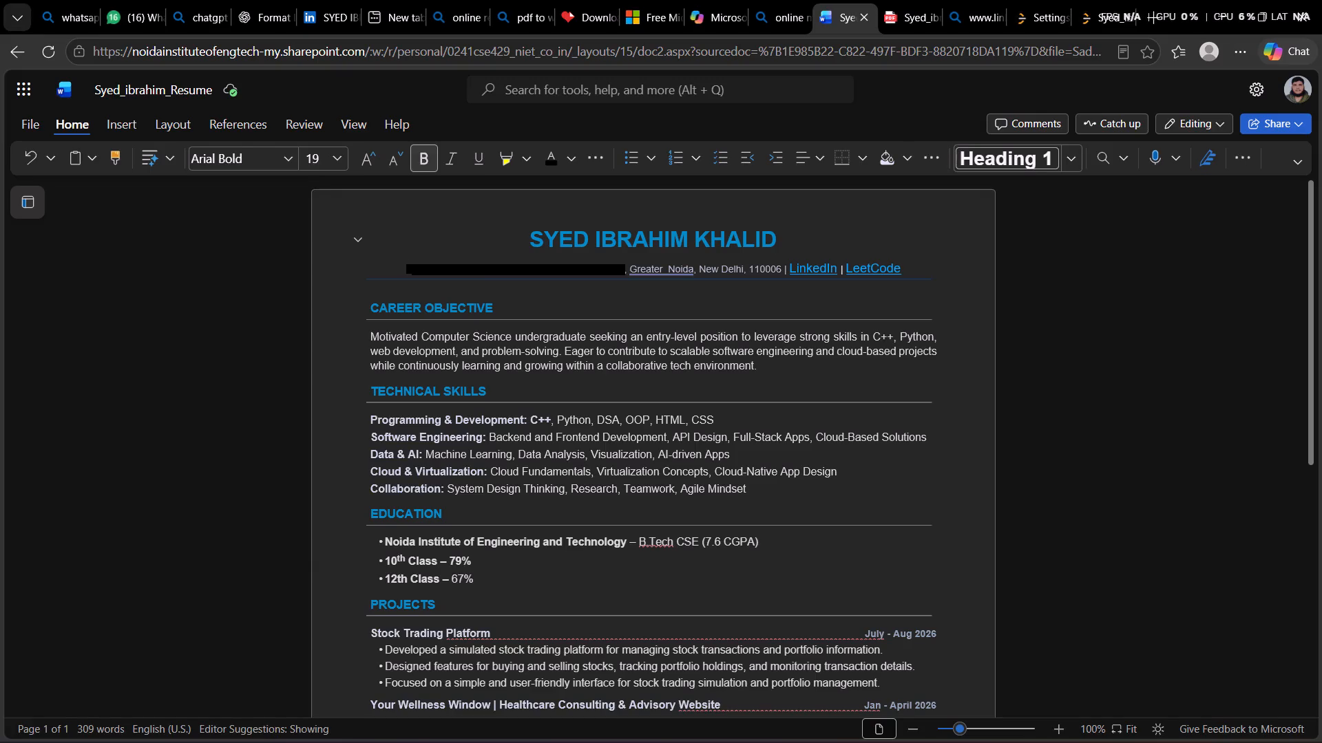
double_click(882, 233)
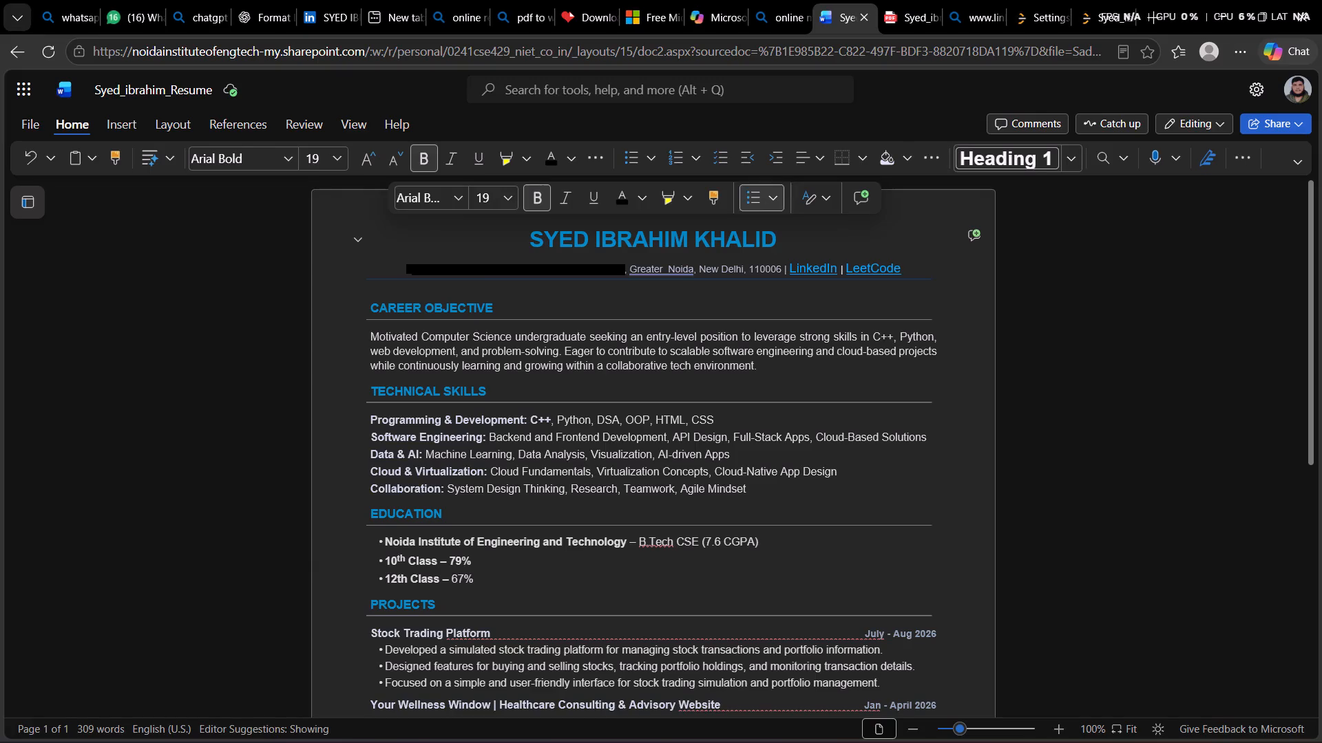
click(917, 204)
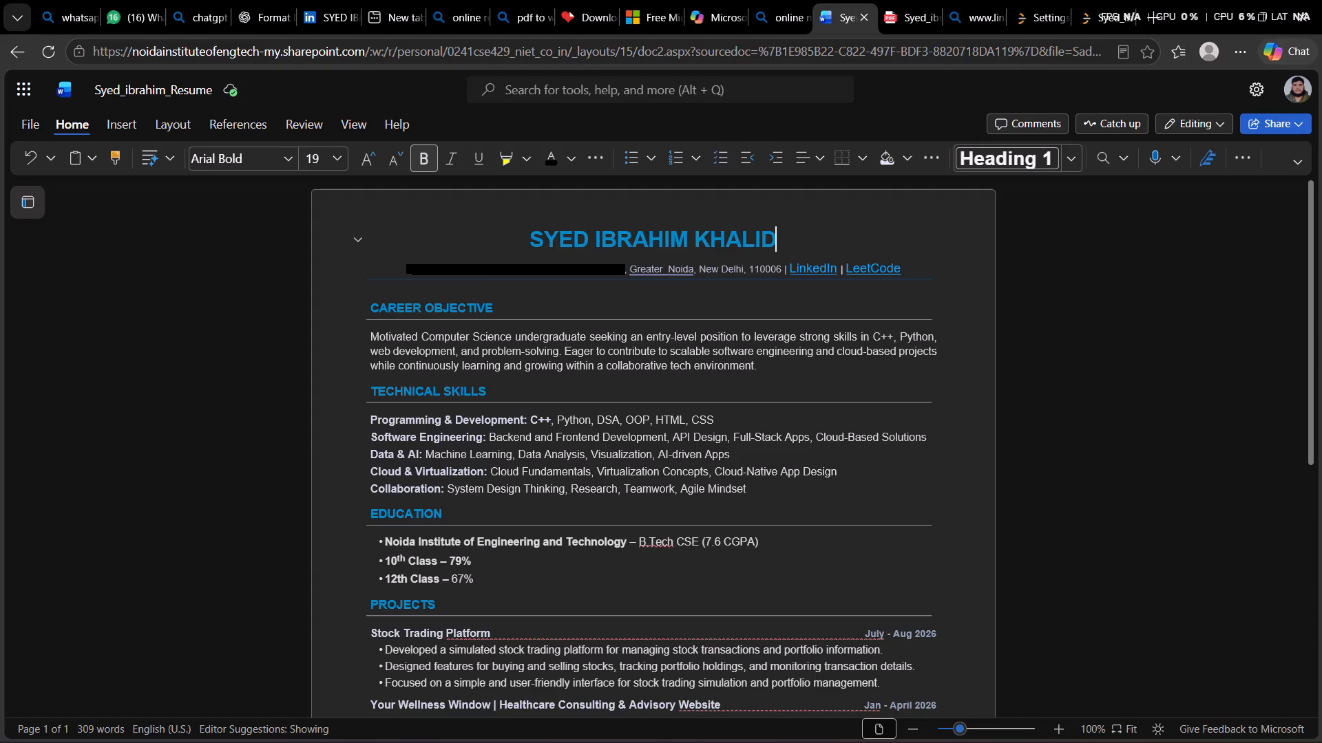
Clear the entire name heading at the top of the Word resume and retype the name in capitals without the final surname.
key(BackSpace)
key(BackSpace)
key(BackSpace)
key(BackSpace)
key(BackSpace)
key(BackSpace)
key(BackSpace)
key(BackSpace)
key(BackSpace)
key(BackSpace)
key(BackSpace)
key(BackSpace)
key(BackSpace)
key(BackSpace)
key(BackSpace)
key(BackSpace)
key(BackSpace)
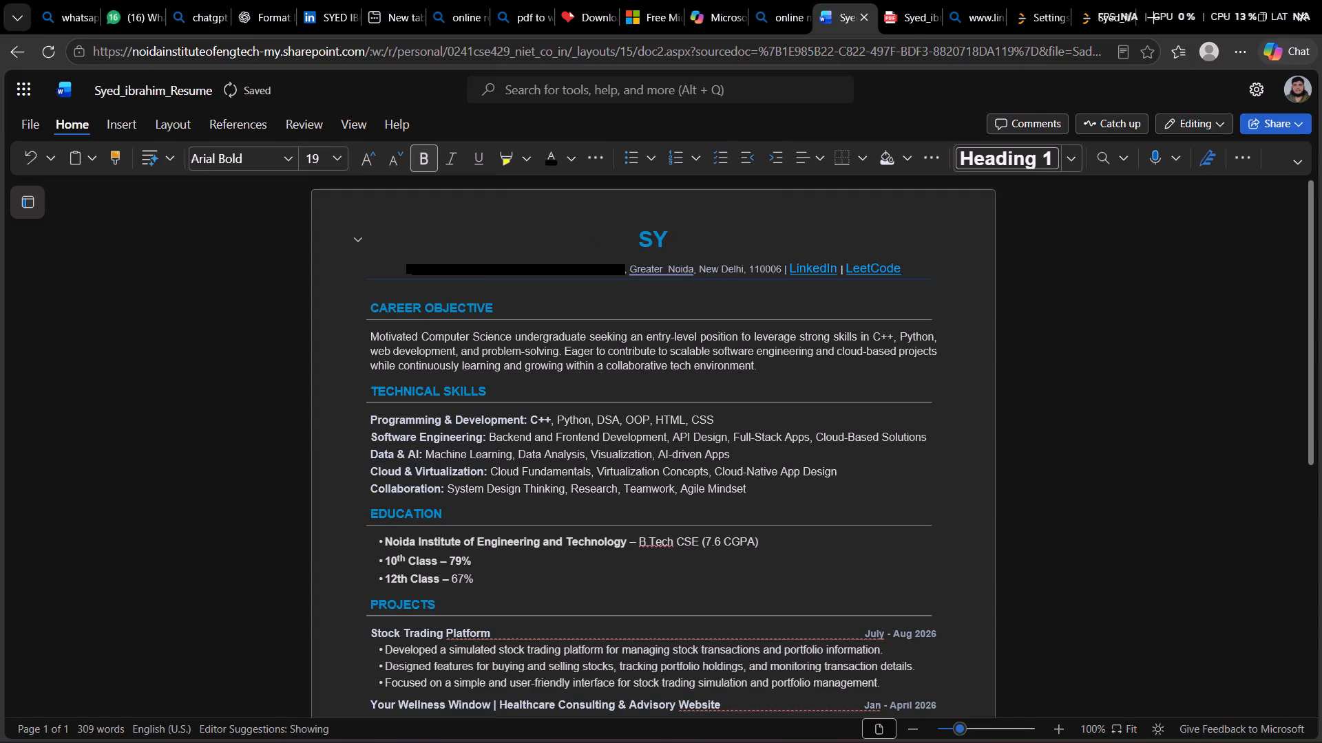
key(BackSpace)
key(BackSpace)
key(BackSpace)
key(BackSpace)
key(BackSpace)
key(BackSpace)
key(BackSpace)
key(BackSpace)
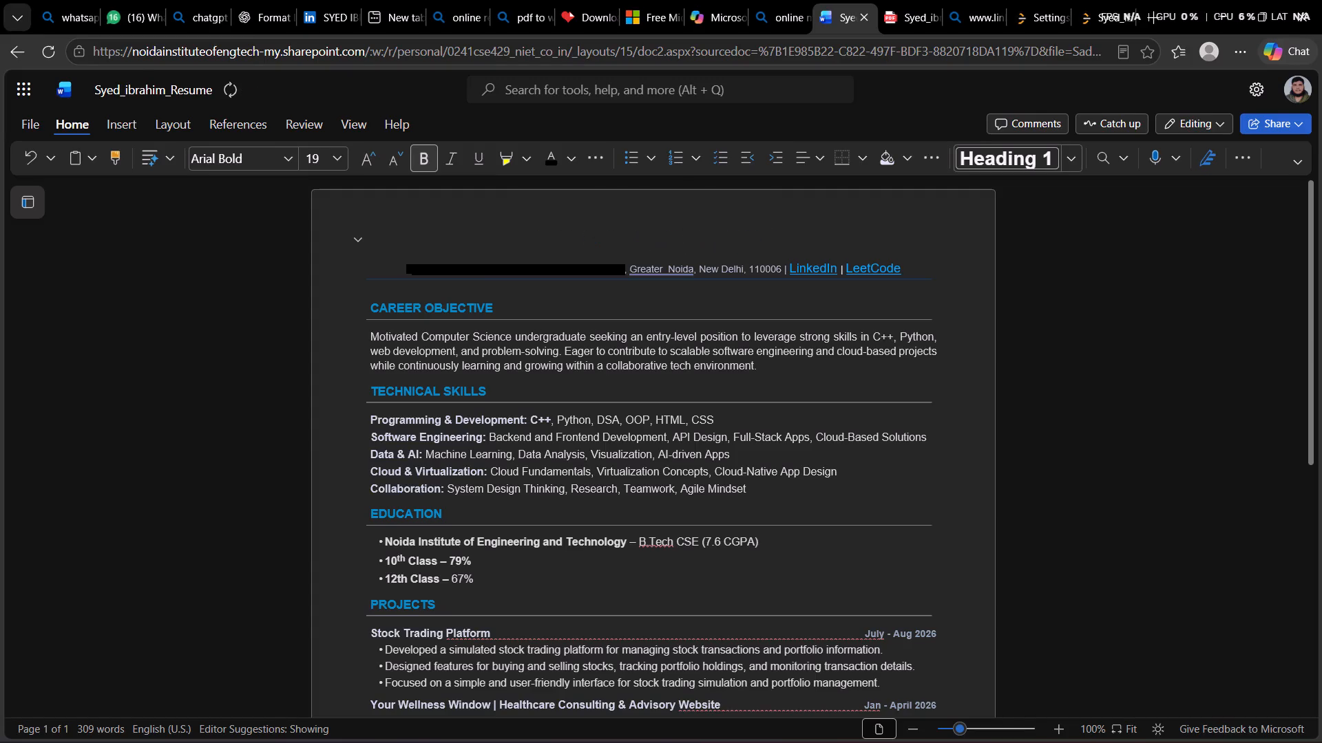
key(BackSpace)
key(BackSpace)
key(BackSpace)
key(BackSpace)
key(BackSpace)
key(BackSpace)
key(BackSpace)
key(BackSpace)
key(BackSpace)
key(BackSpace)
key(BackSpace)
key(BackSpace)
key(BackSpace)
key(BackSpace)
key(BackSpace)
key(BackSpace)
key(BackSpace)
key(BackSpace)
key(BackSpace)
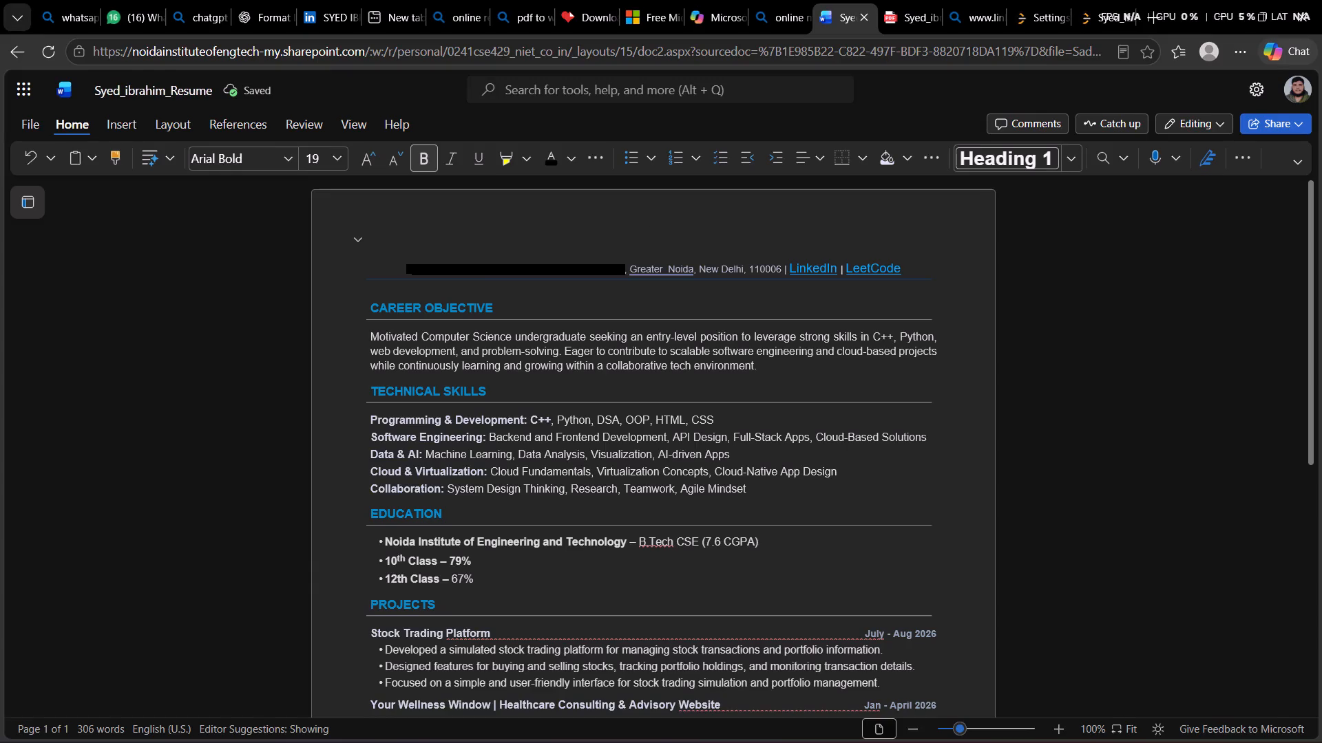
key(BackSpace)
key(BackSpace)
key(BackSpace)
key(BackSpace)
key(BackSpace)
key(BackSpace)
key(BackSpace)
key(BackSpace)
key(BackSpace)
key(BackSpace)
key(BackSpace)
key(BackSpace)
key(BackSpace)
key(BackSpace)
key(Right)
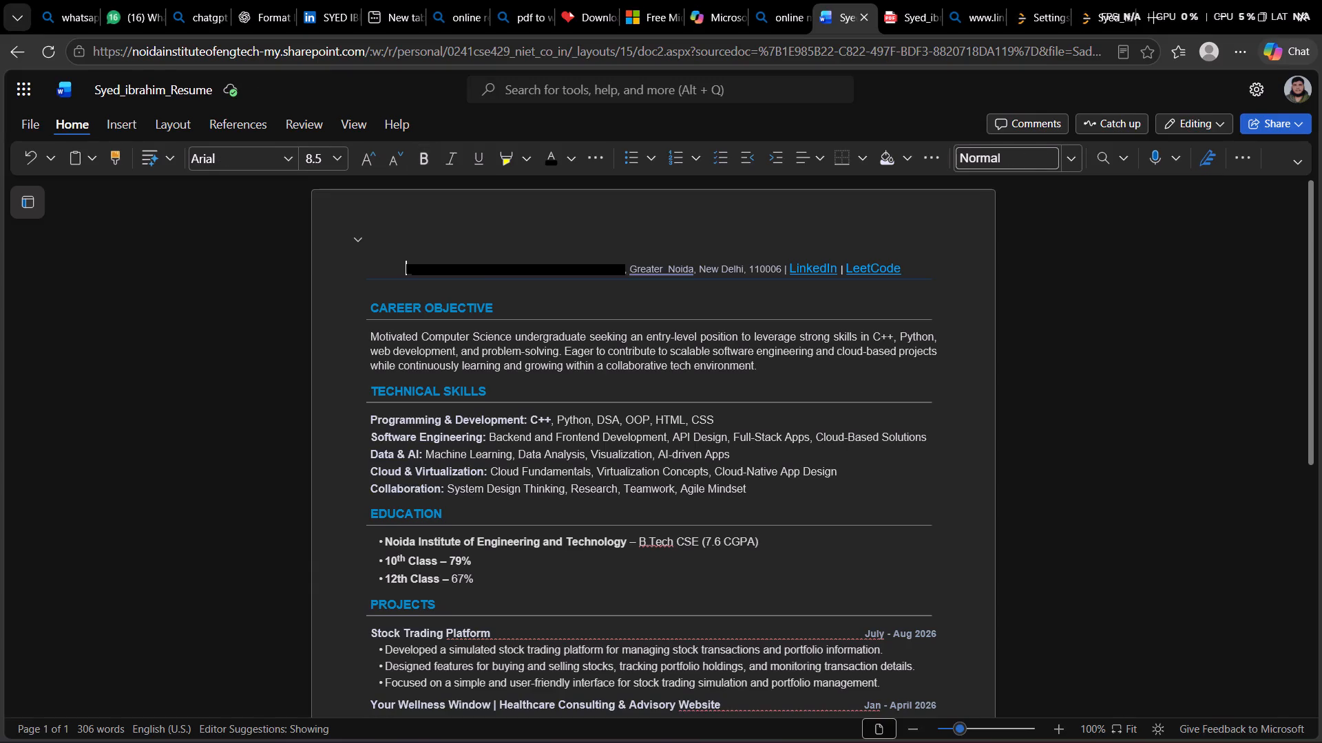
key(Left)
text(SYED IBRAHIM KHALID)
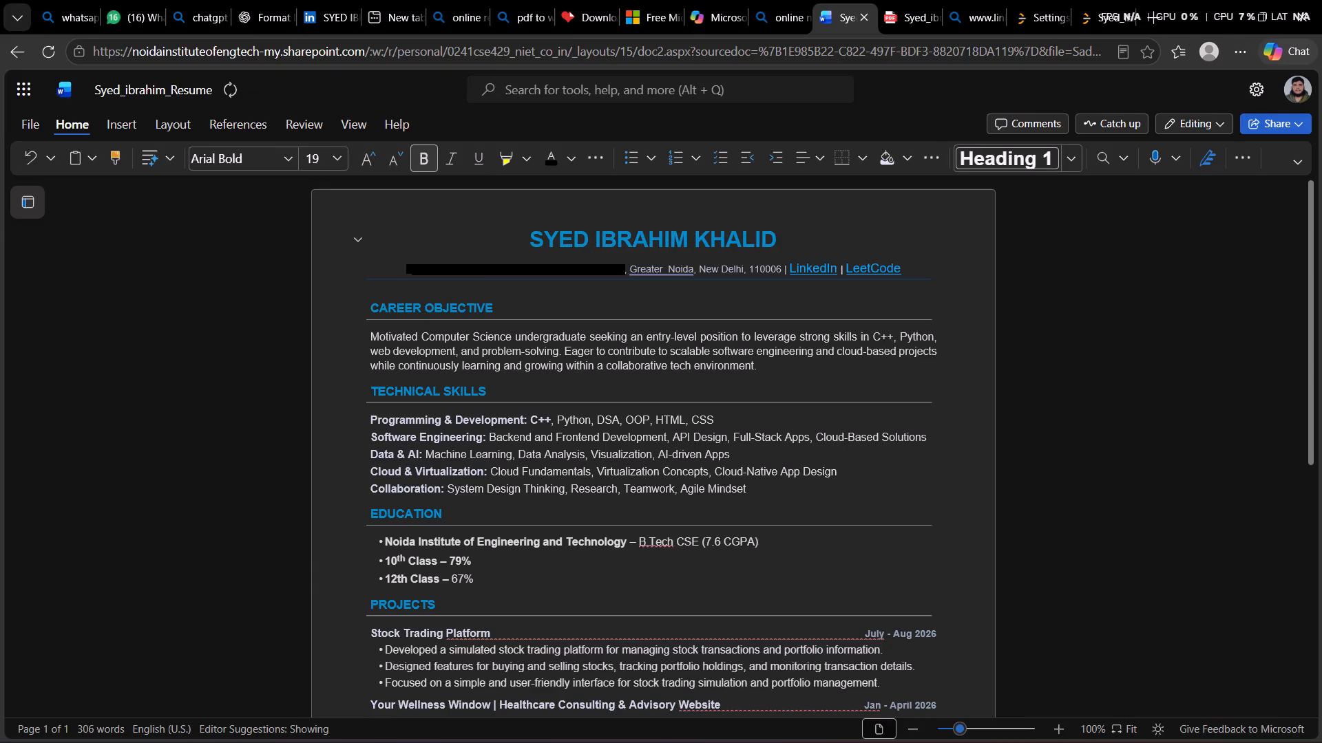
Export the resume as a PDF again and download the new copy.
click(39, 127)
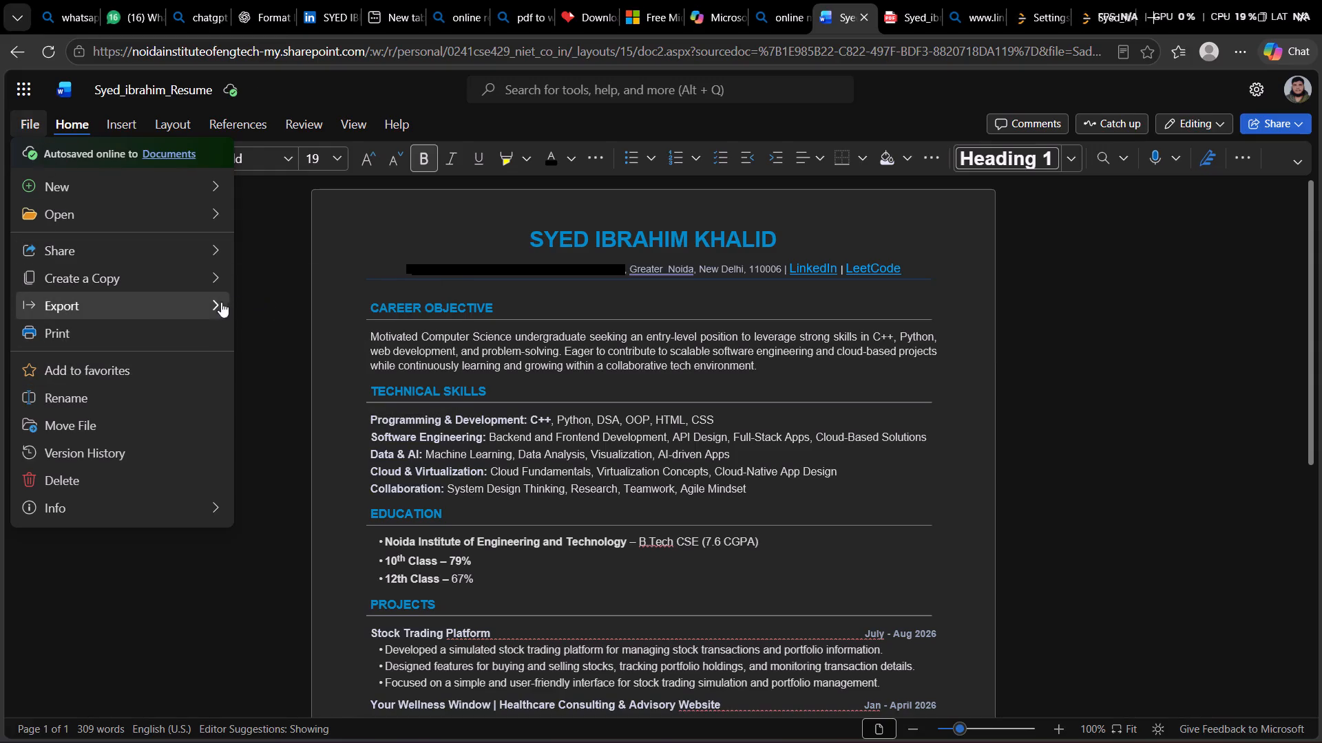
click(262, 305)
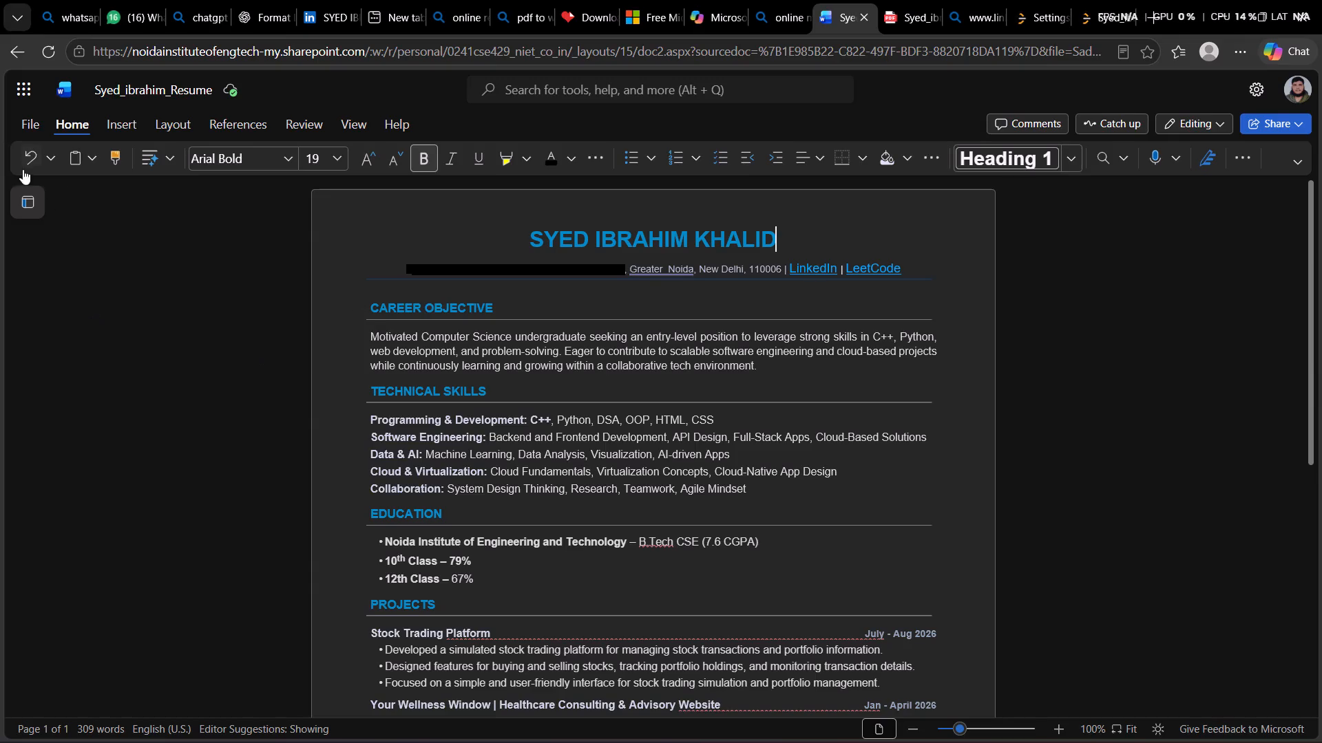
click(21, 129)
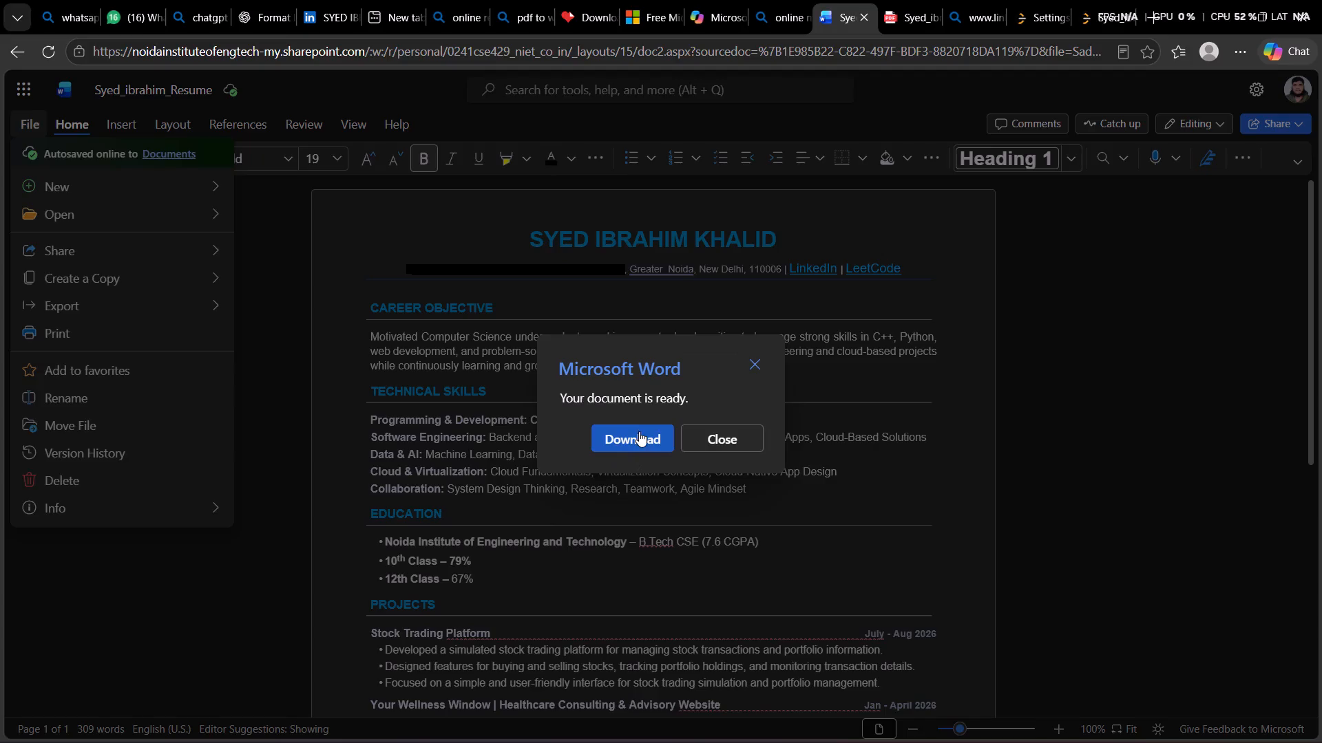
click(639, 431)
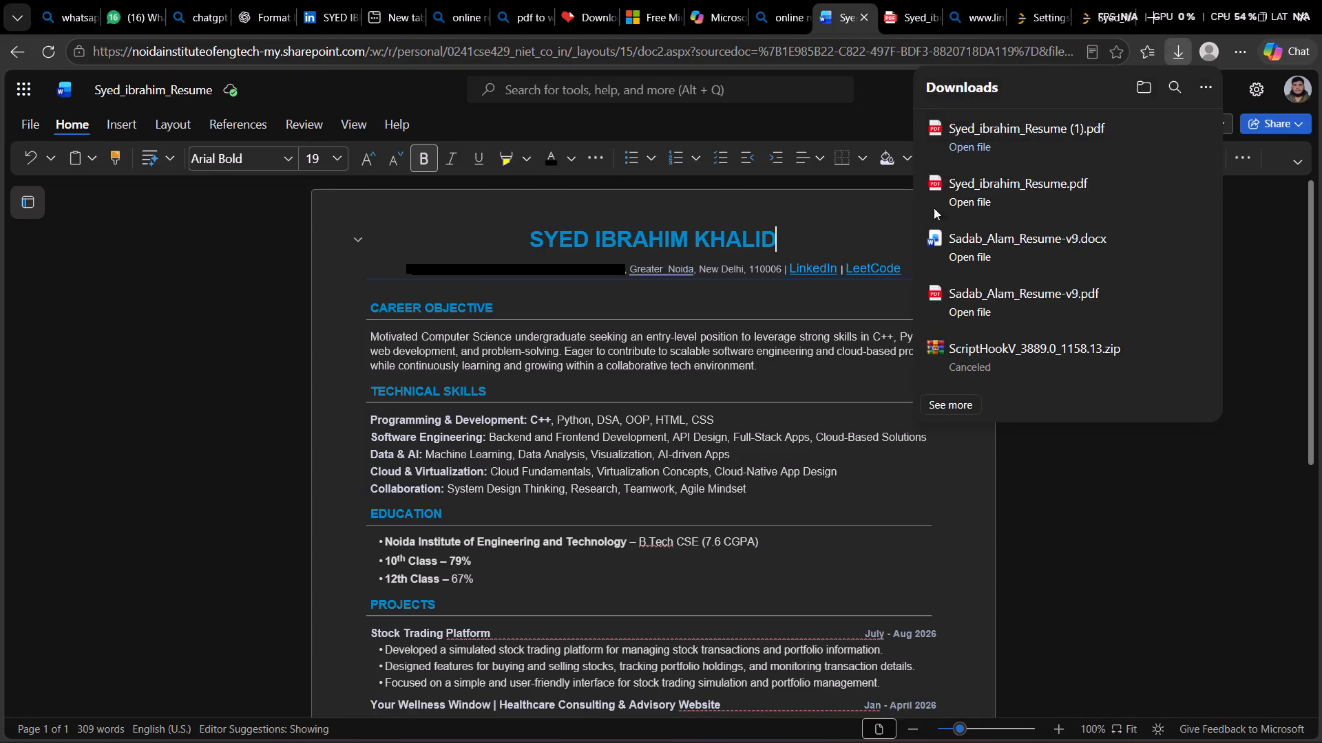
Open the newly downloaded resume PDF and examine it from the name header to the LANGUAGES section.
click(970, 151)
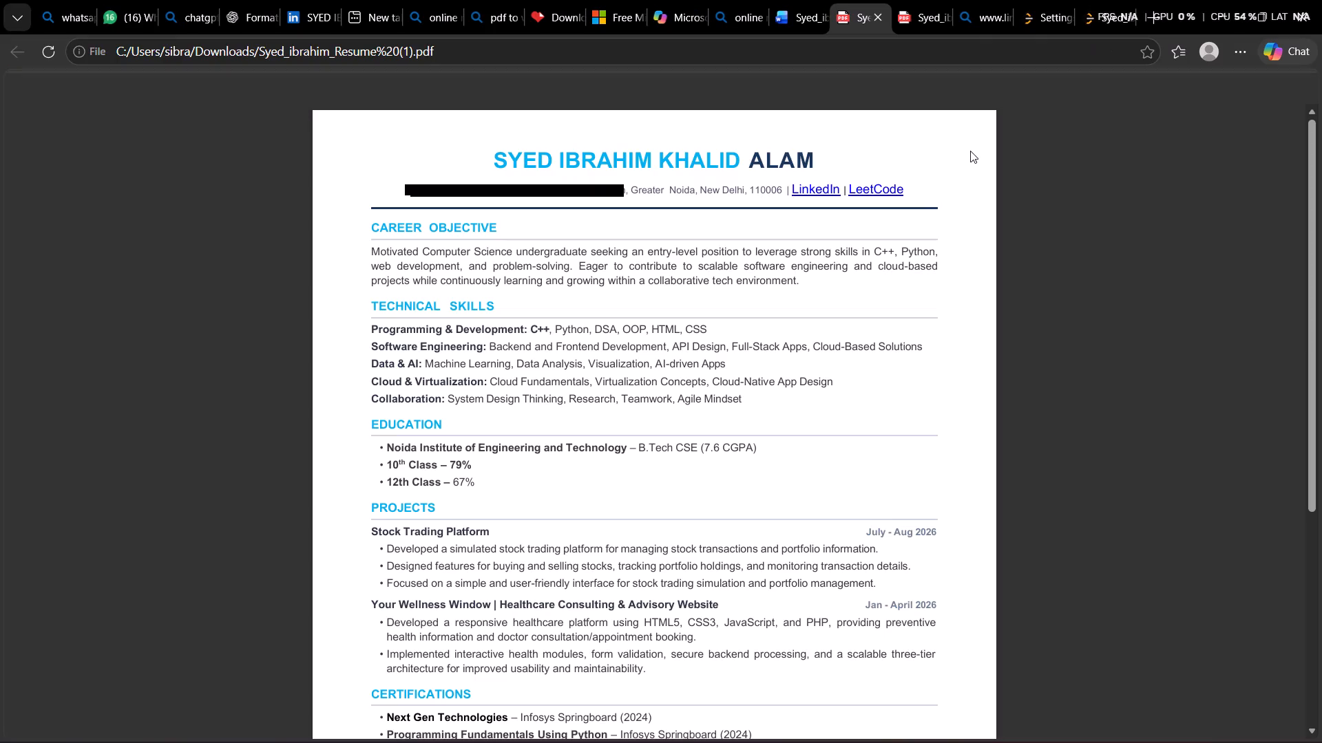
click(809, 160)
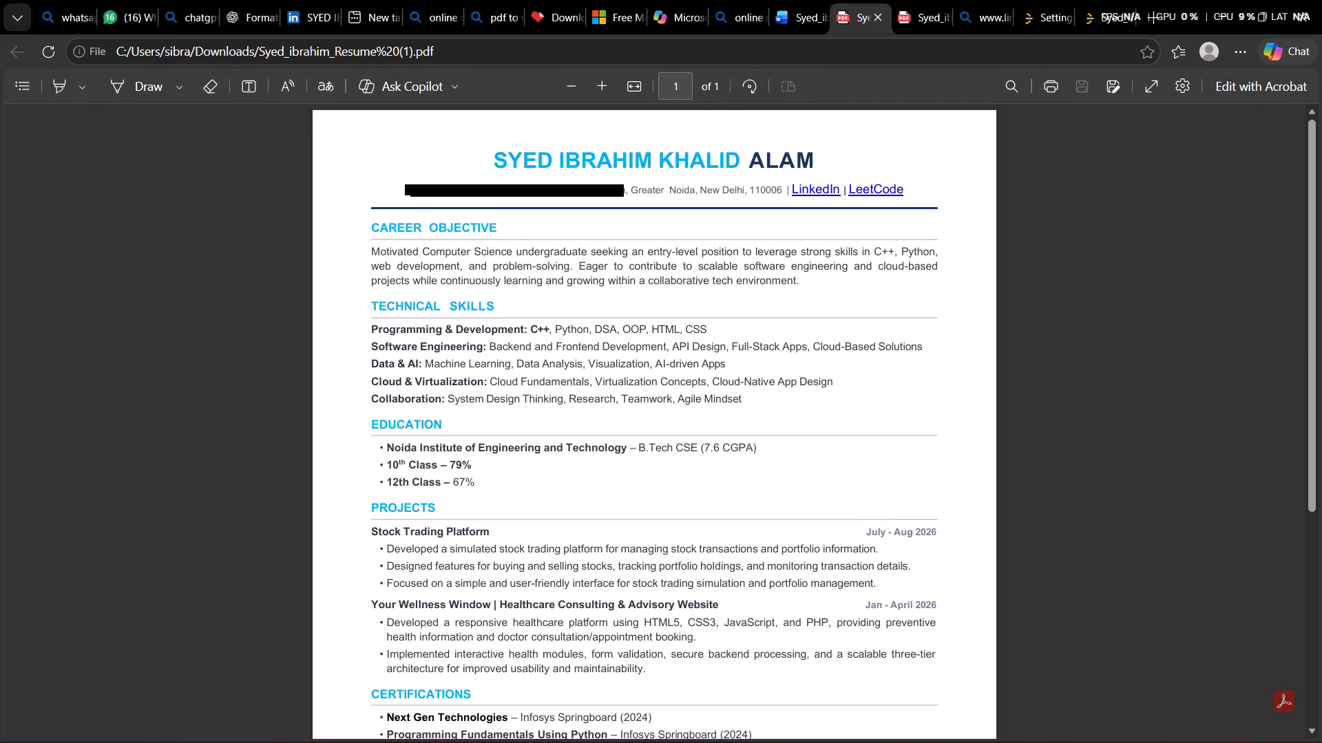
scroll(777, 389, down, 1)
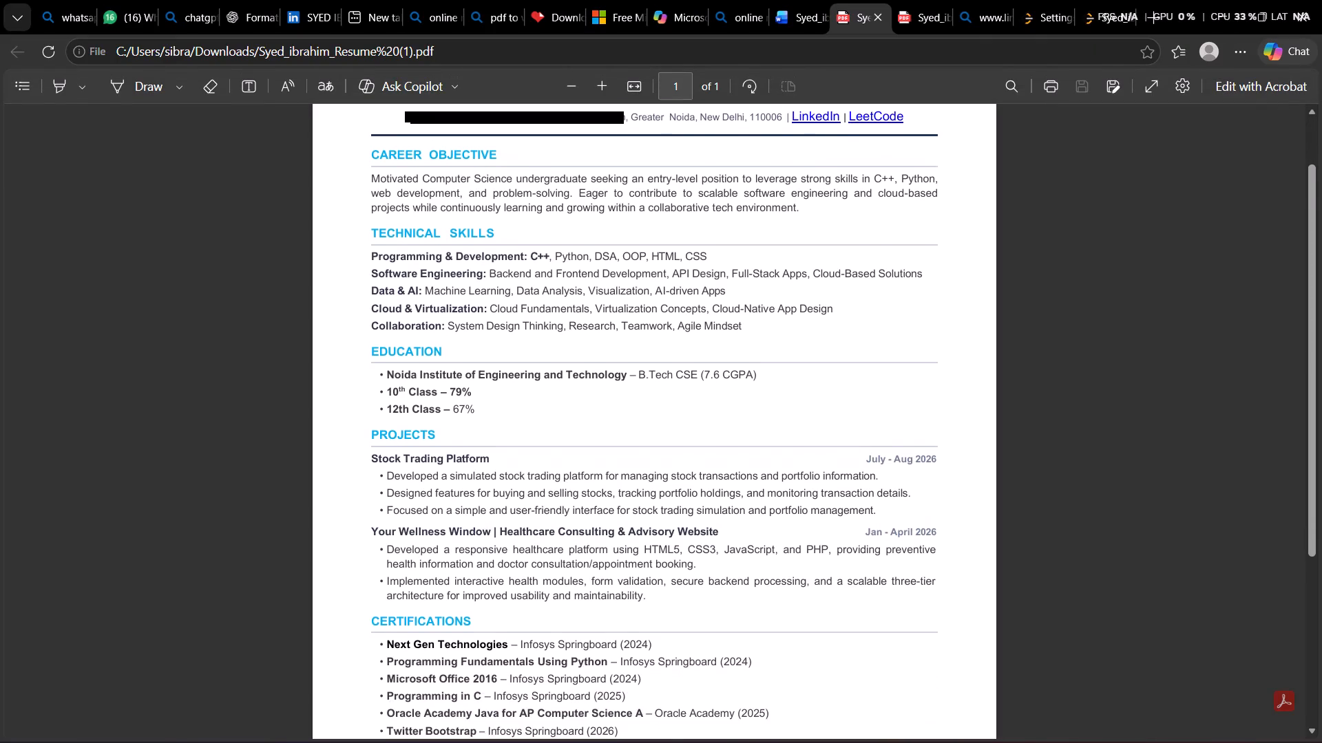
scroll(777, 389, down, 7)
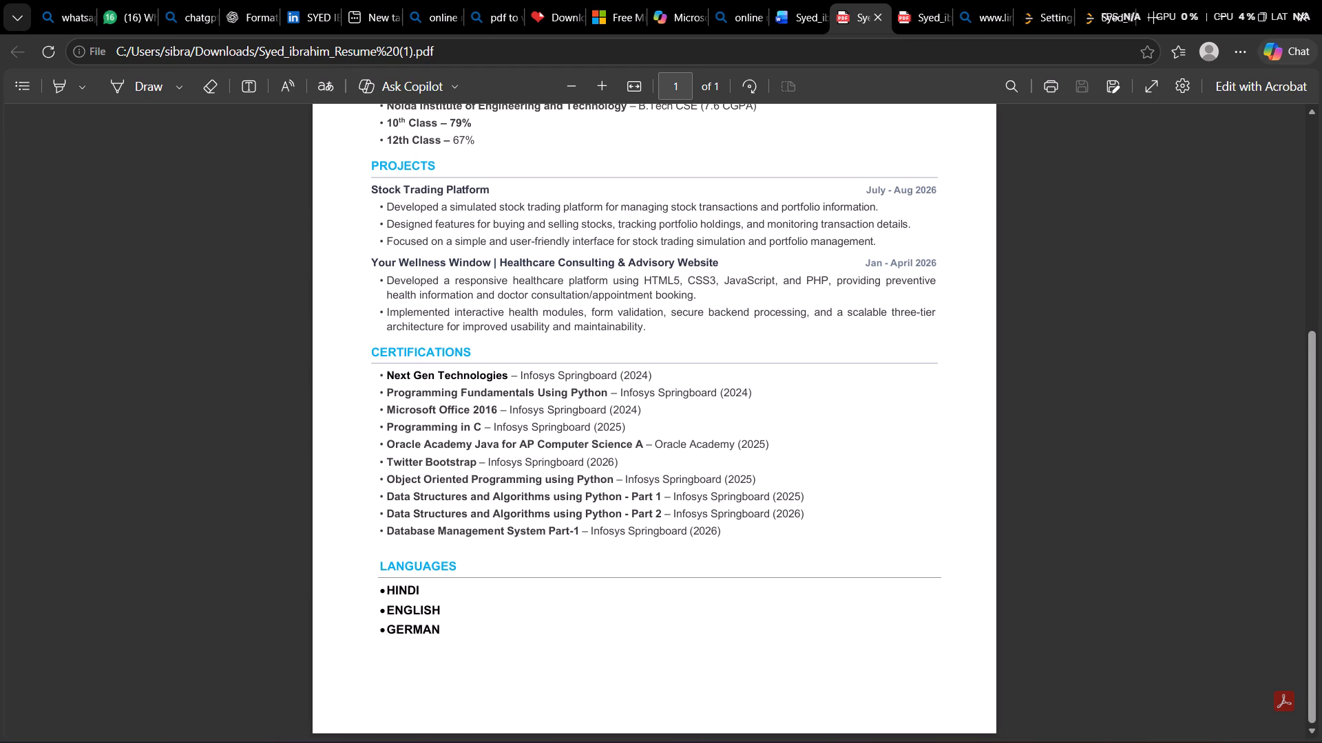
scroll(777, 389, up, 6)
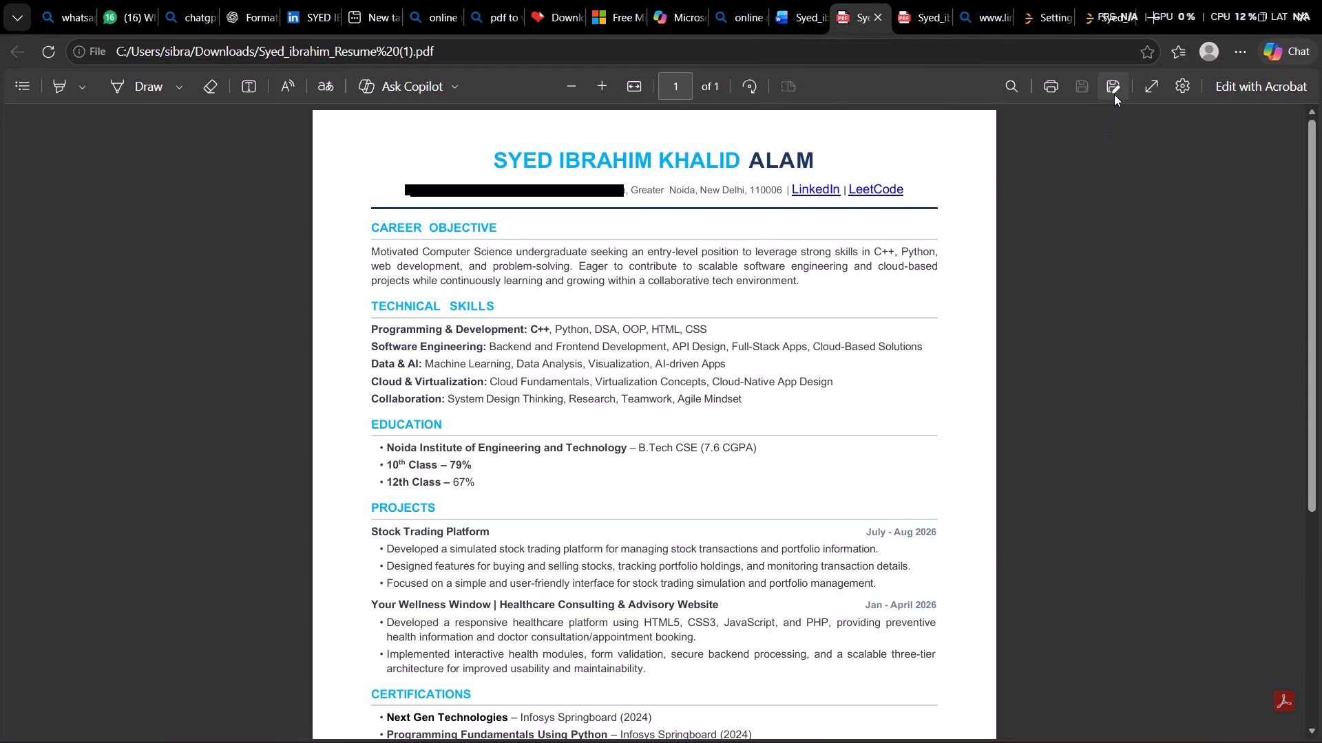
Open a new browser tab ready for a web search.
click(1149, 14)
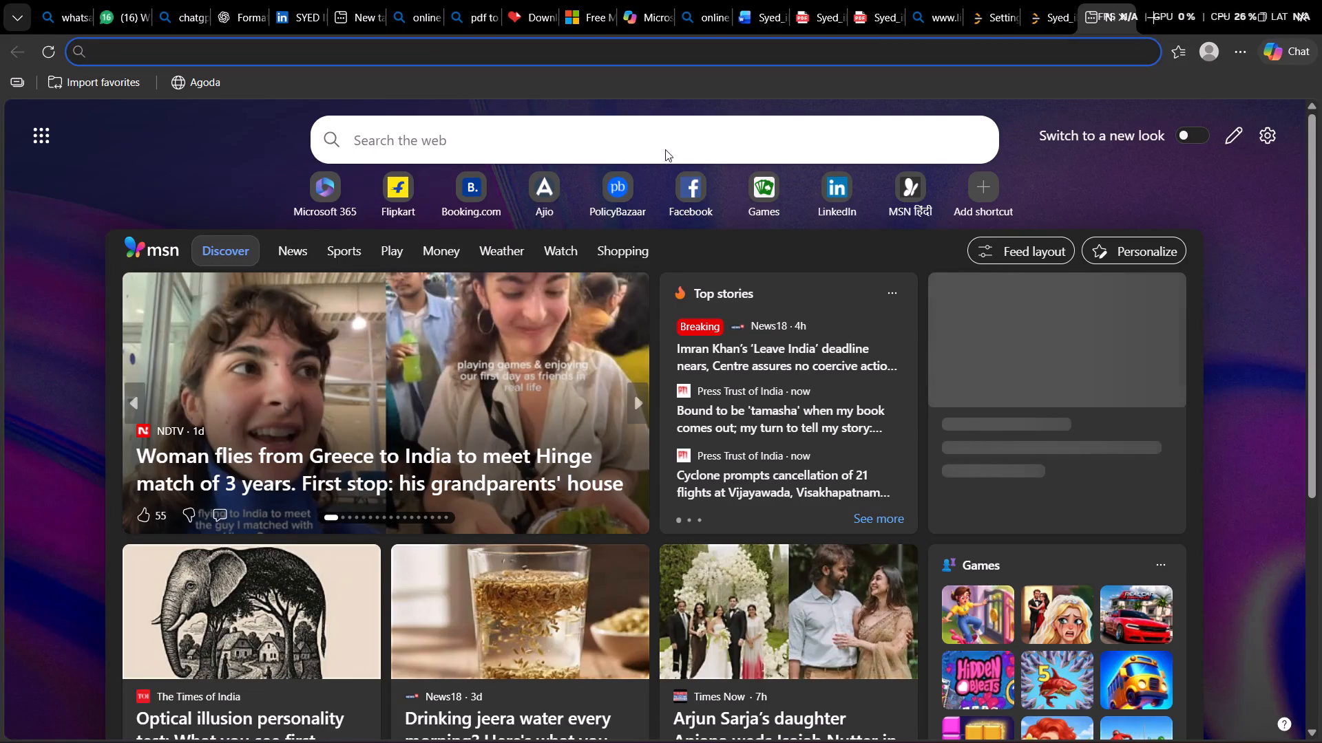
click(664, 150)
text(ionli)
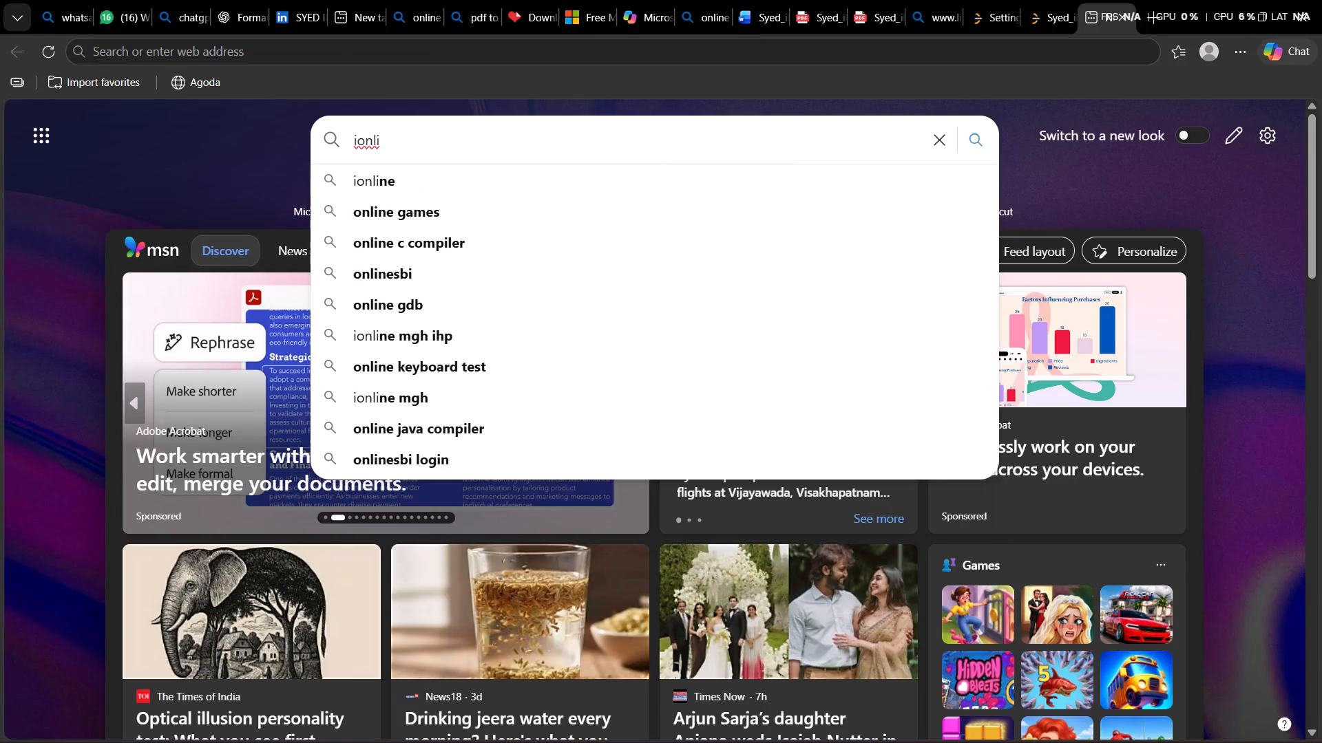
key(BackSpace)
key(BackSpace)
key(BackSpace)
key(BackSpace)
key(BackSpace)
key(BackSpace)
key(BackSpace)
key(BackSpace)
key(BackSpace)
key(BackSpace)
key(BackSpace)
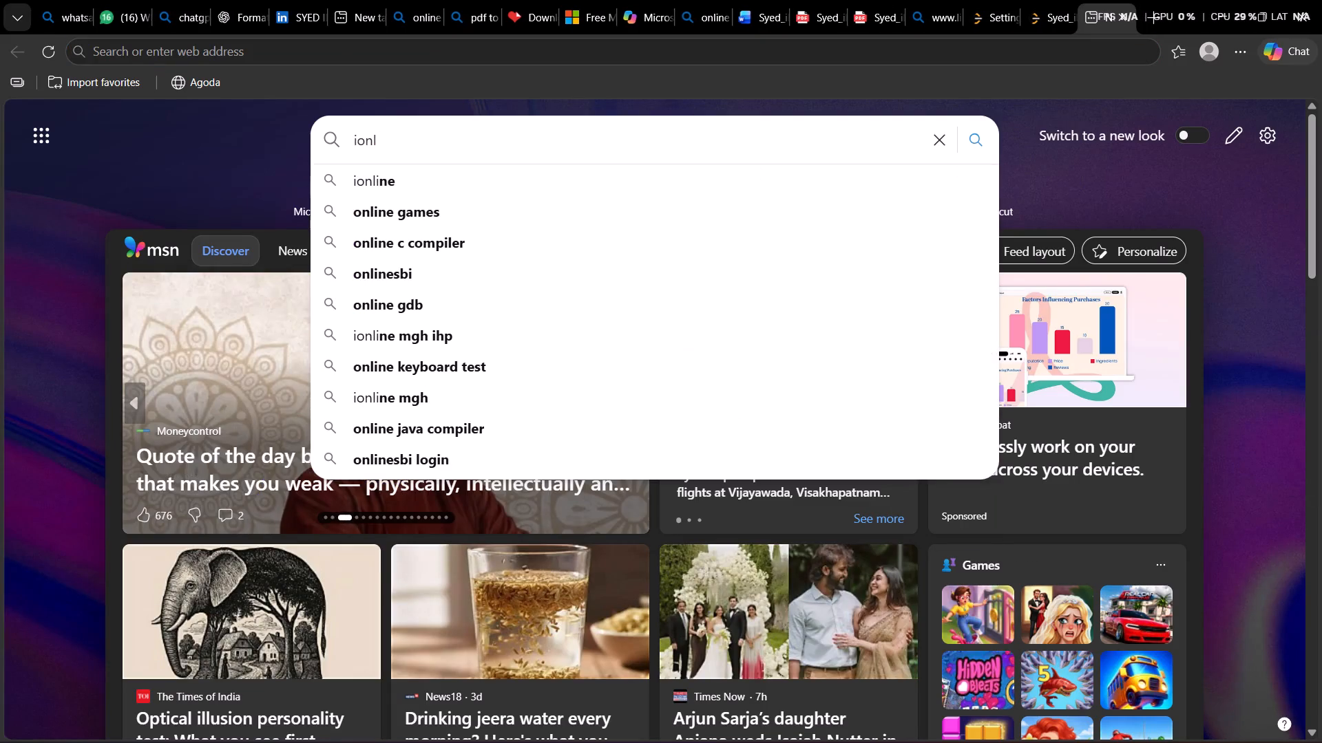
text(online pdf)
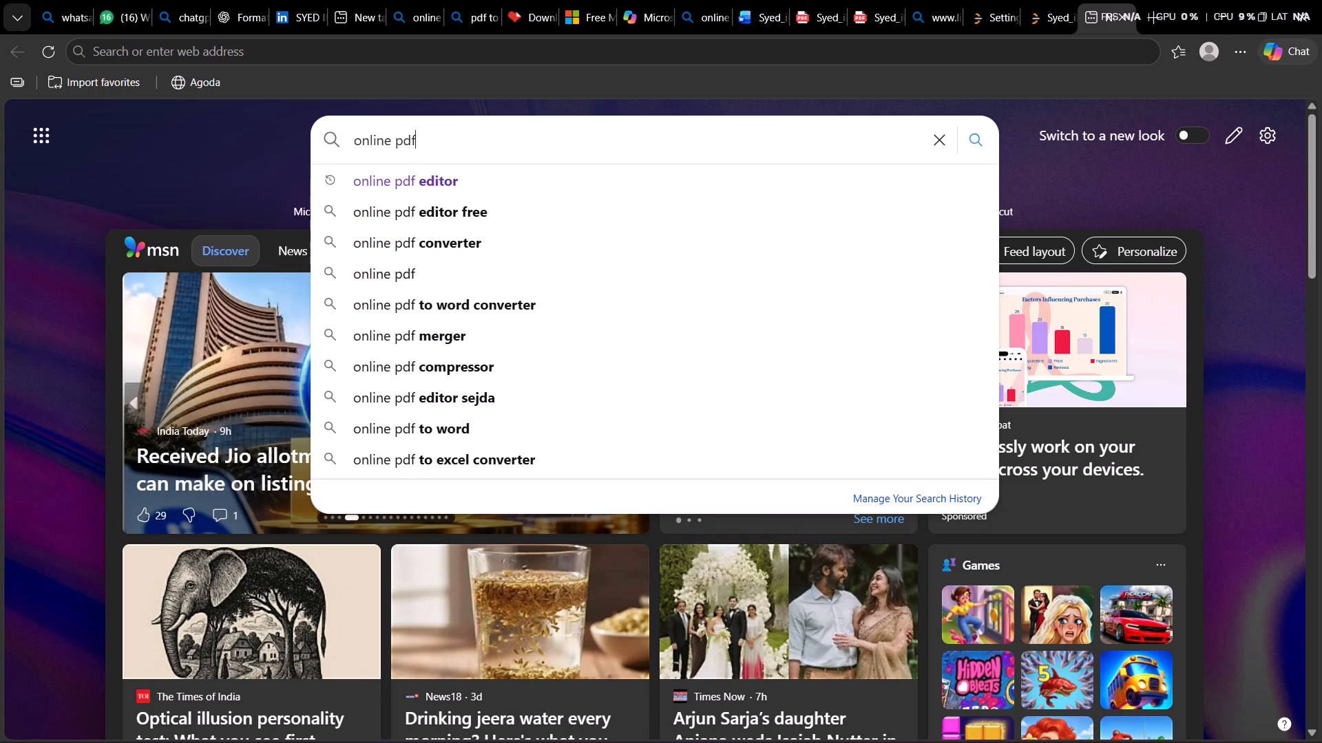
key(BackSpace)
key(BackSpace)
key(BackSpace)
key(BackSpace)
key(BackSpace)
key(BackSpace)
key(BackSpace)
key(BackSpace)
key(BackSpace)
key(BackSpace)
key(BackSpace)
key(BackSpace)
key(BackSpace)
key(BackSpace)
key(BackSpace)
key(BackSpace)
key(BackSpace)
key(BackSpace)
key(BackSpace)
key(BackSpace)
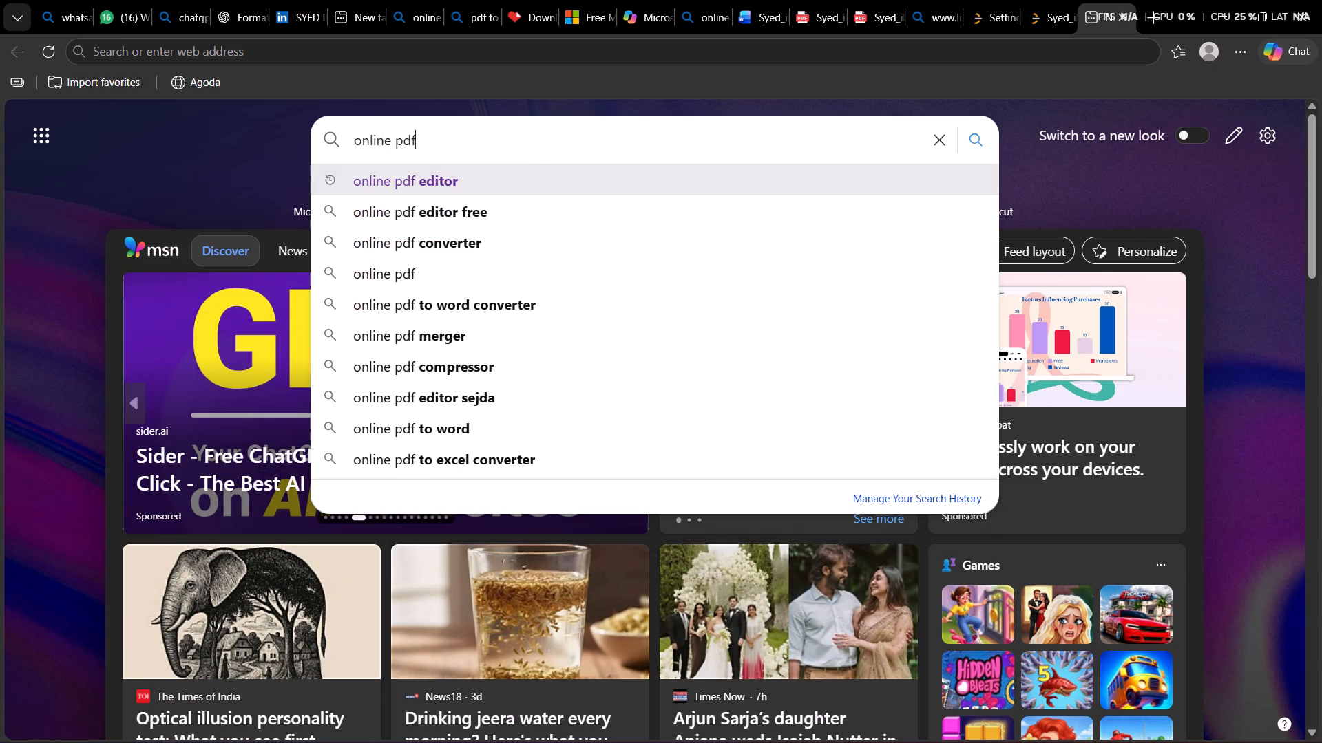
Search the web for sejda.
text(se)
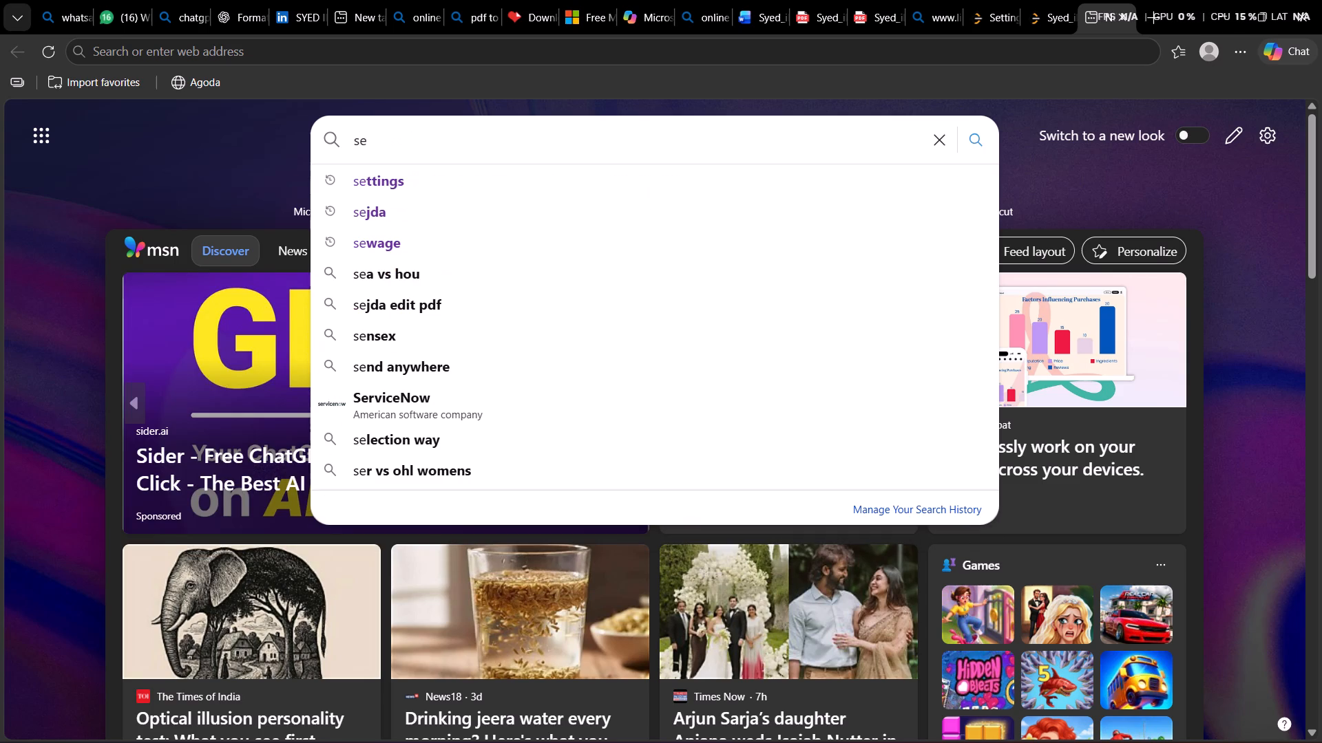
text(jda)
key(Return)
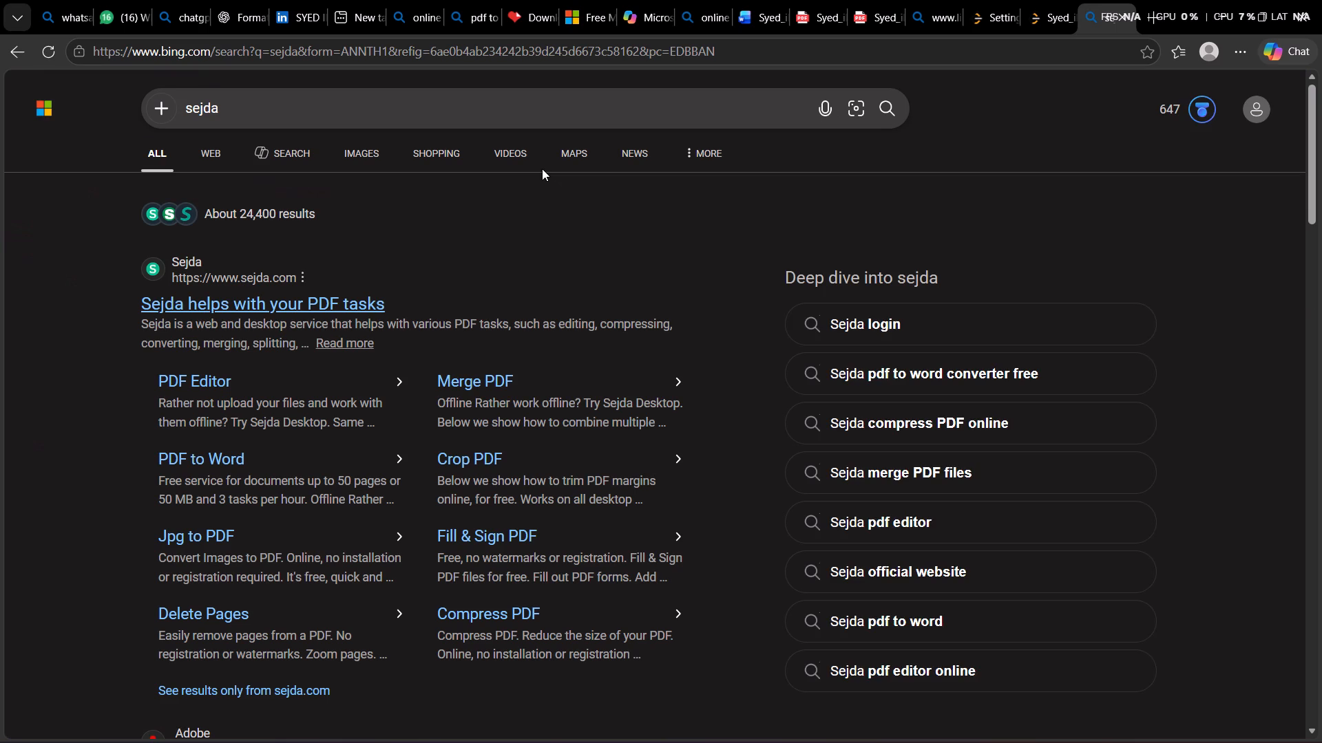
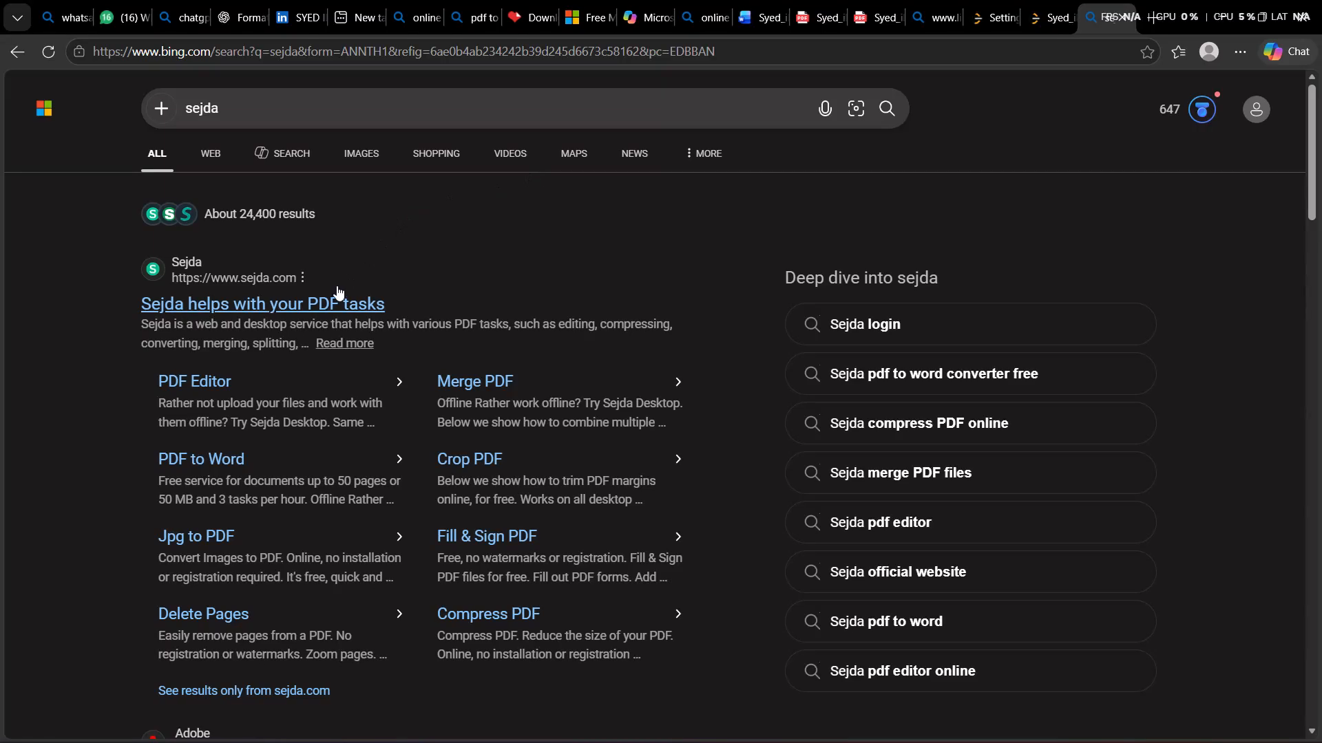
Open Sejda's online PDF editor and upload the most recent resume PDF, the copy numbered (1), from Downloads.
click(323, 304)
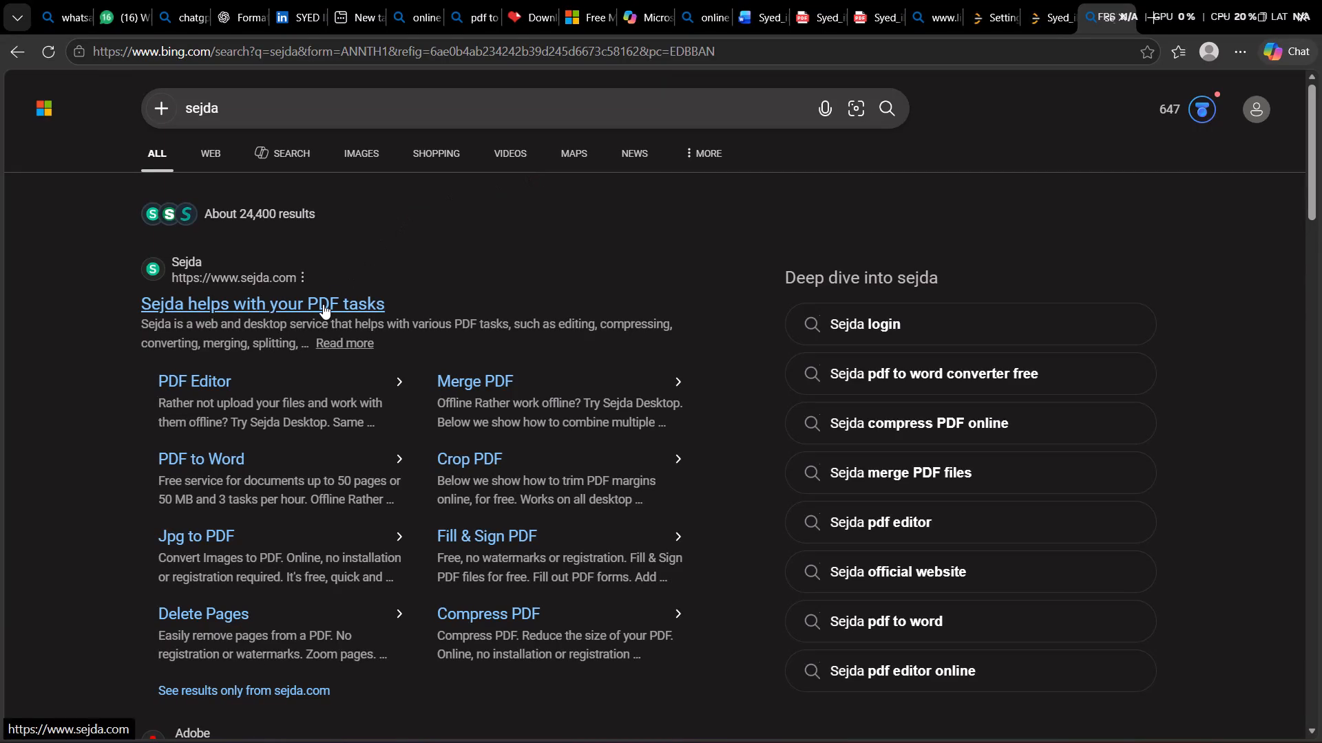
click(673, 461)
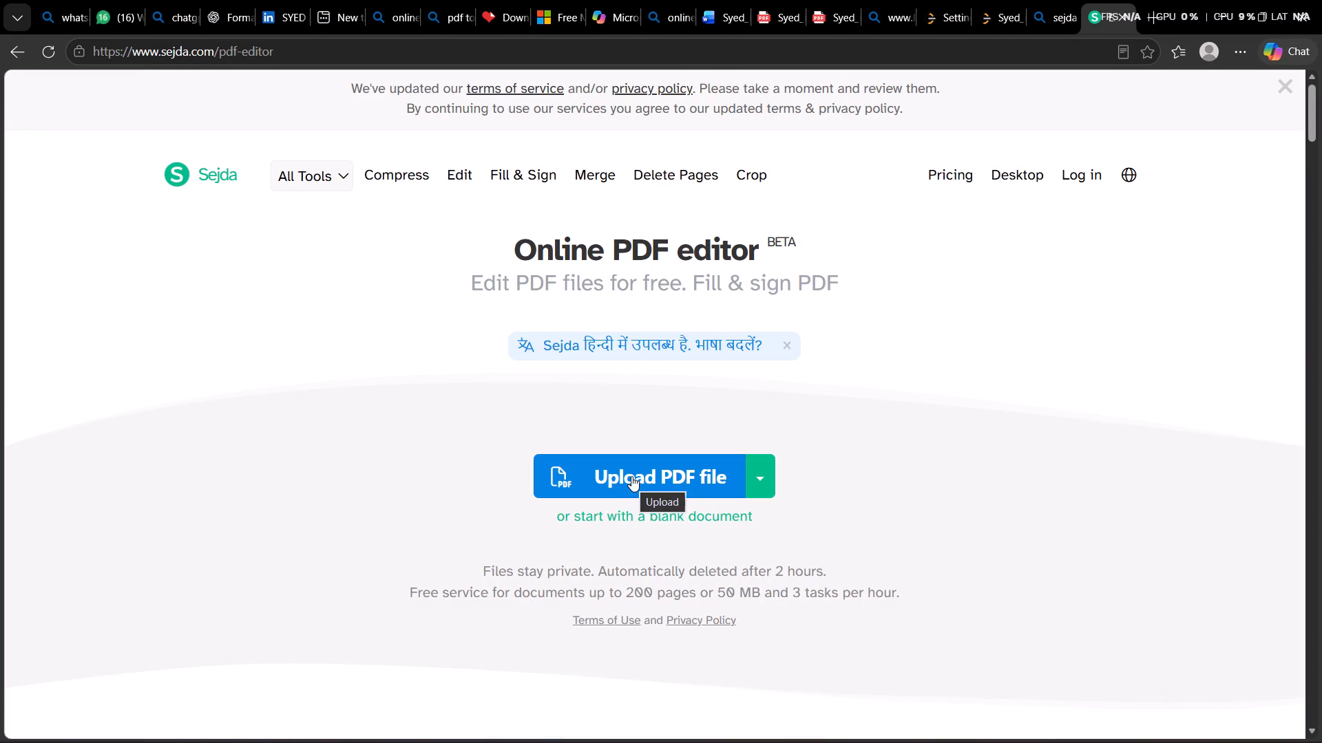
click(631, 476)
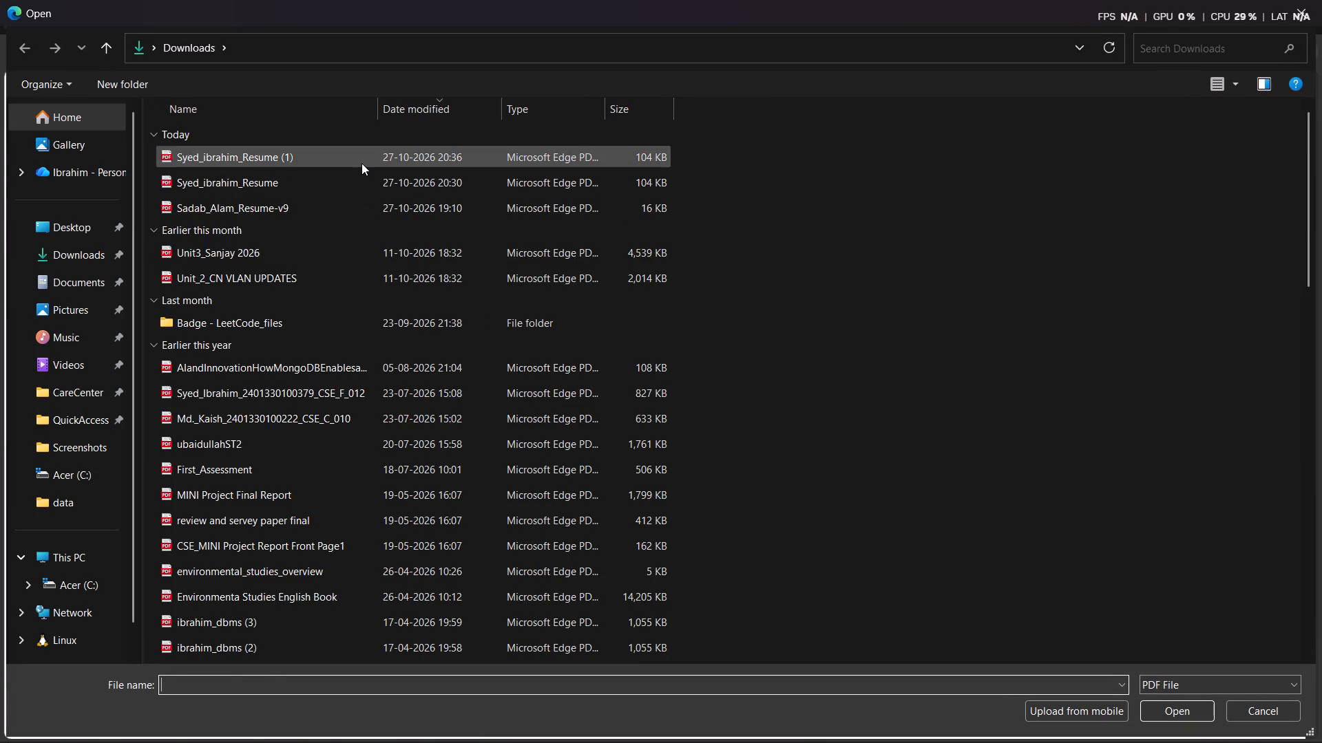
click(361, 163)
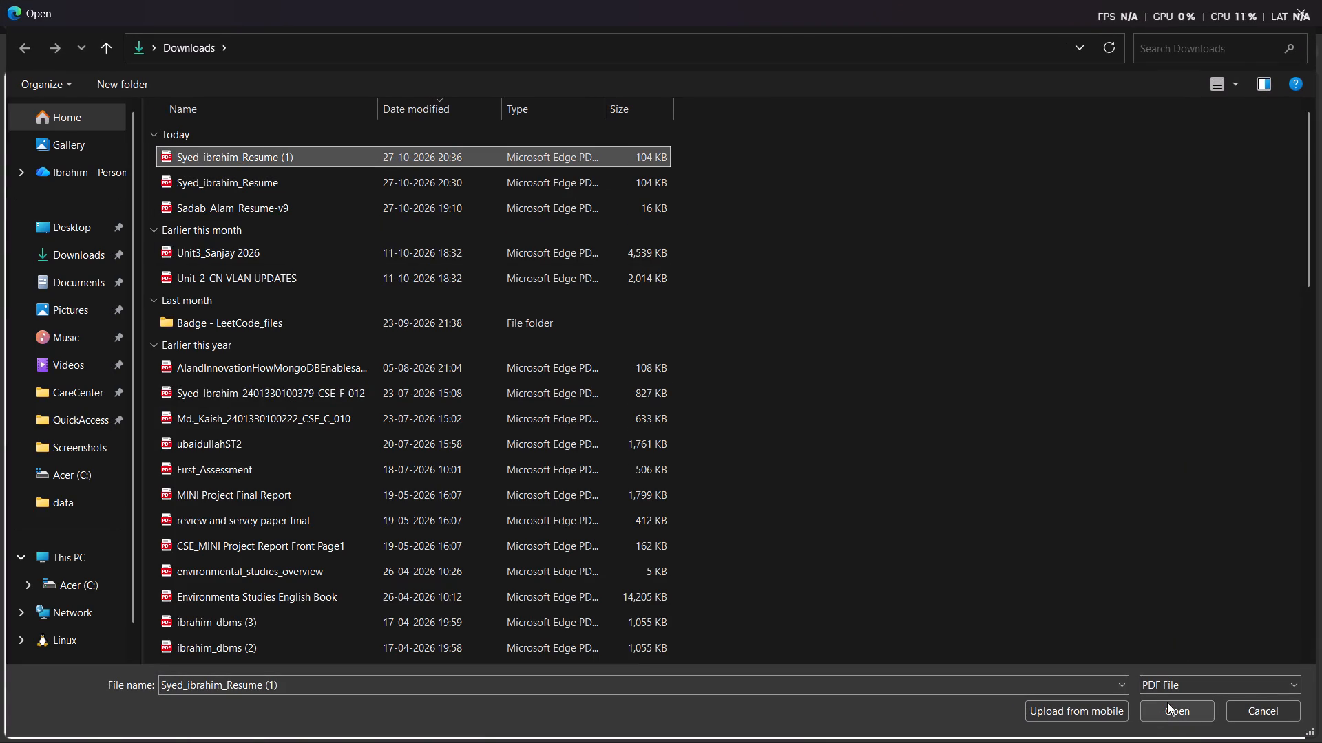
click(1167, 702)
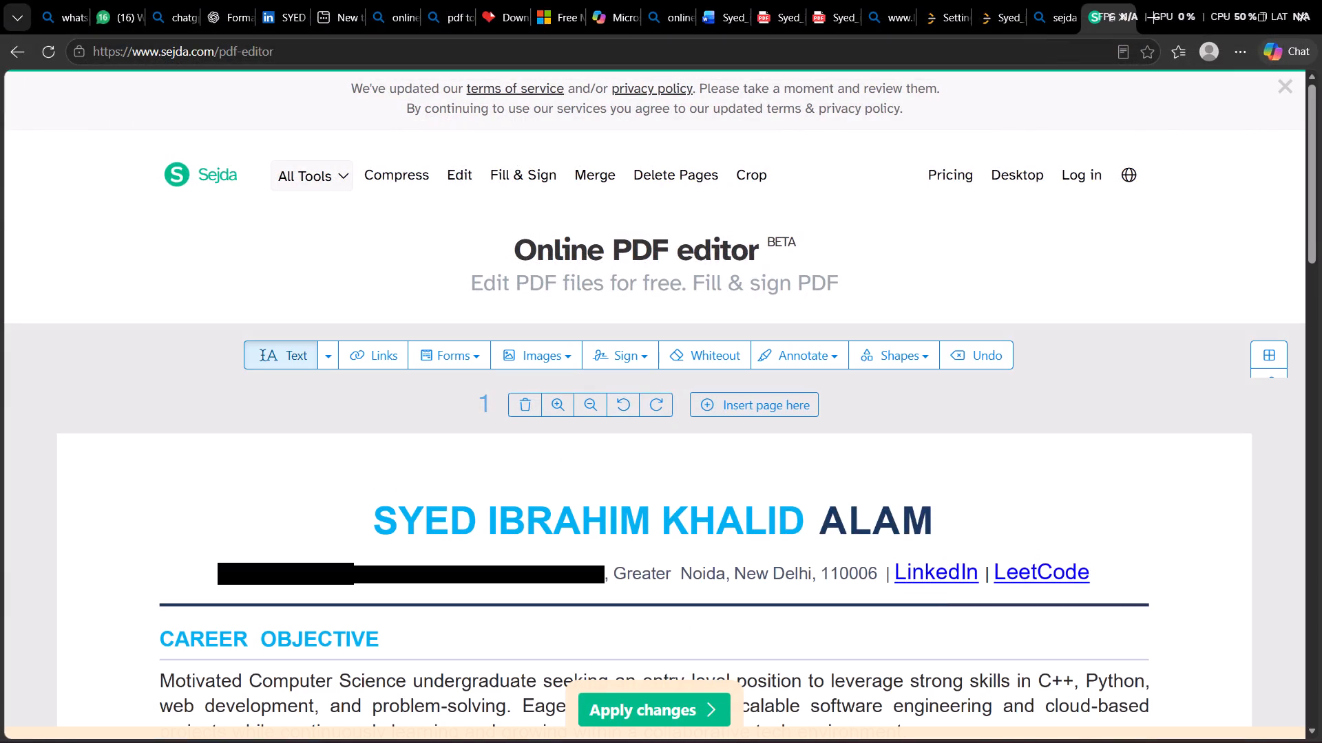
Delete the leftover dark blue surname at the end of the resume's name header.
click(941, 522)
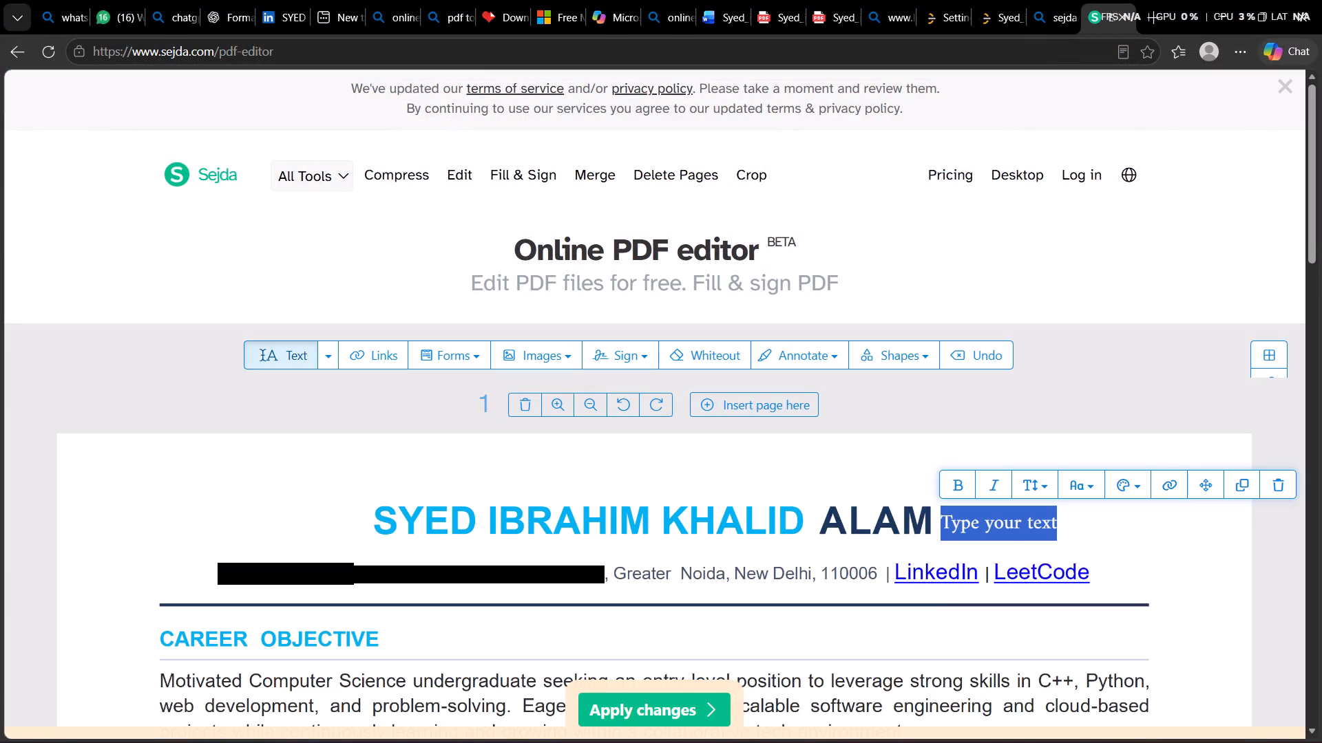
click(1284, 485)
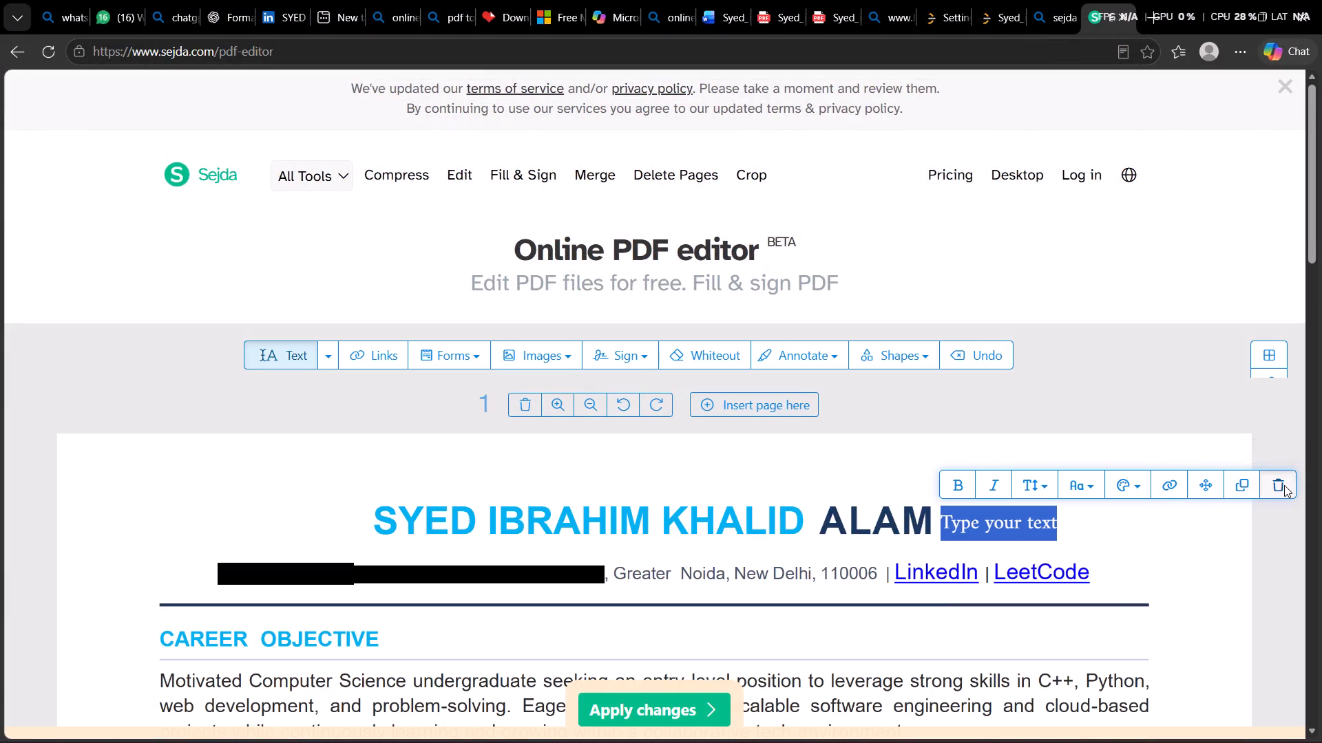
click(903, 524)
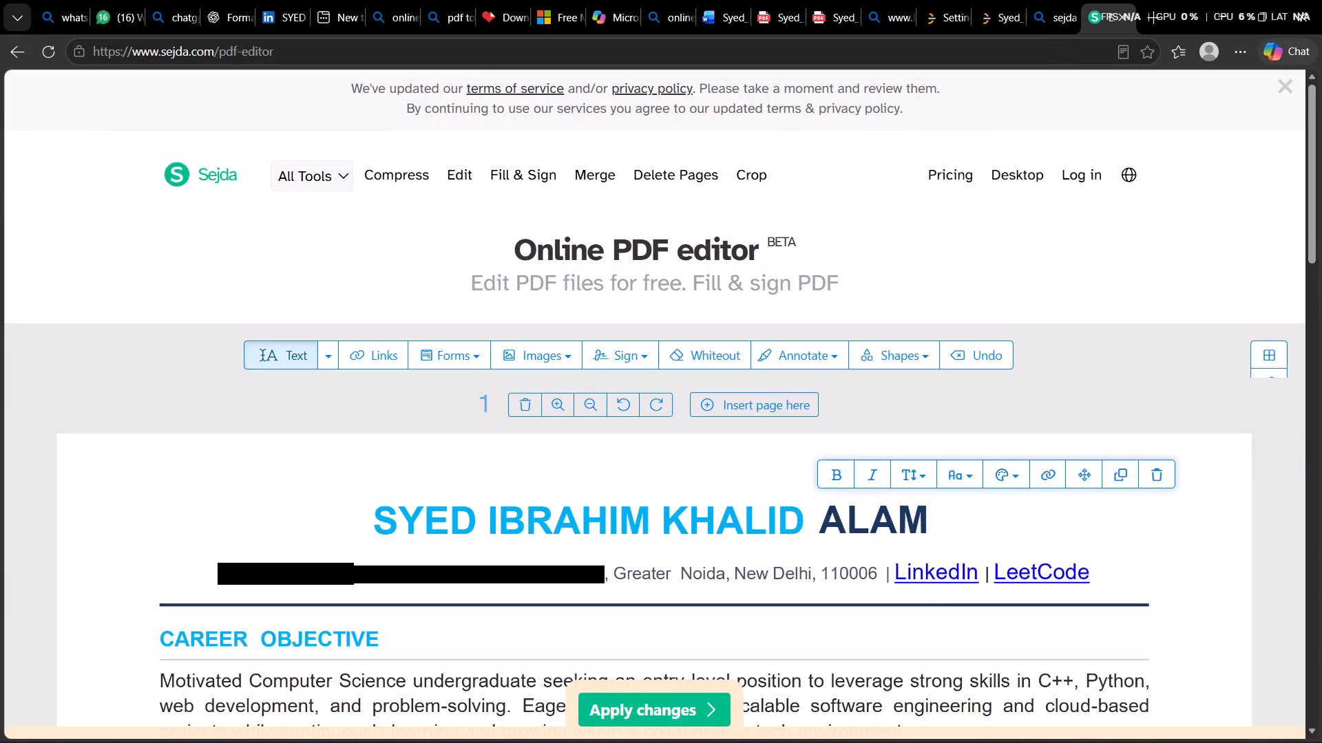
click(927, 519)
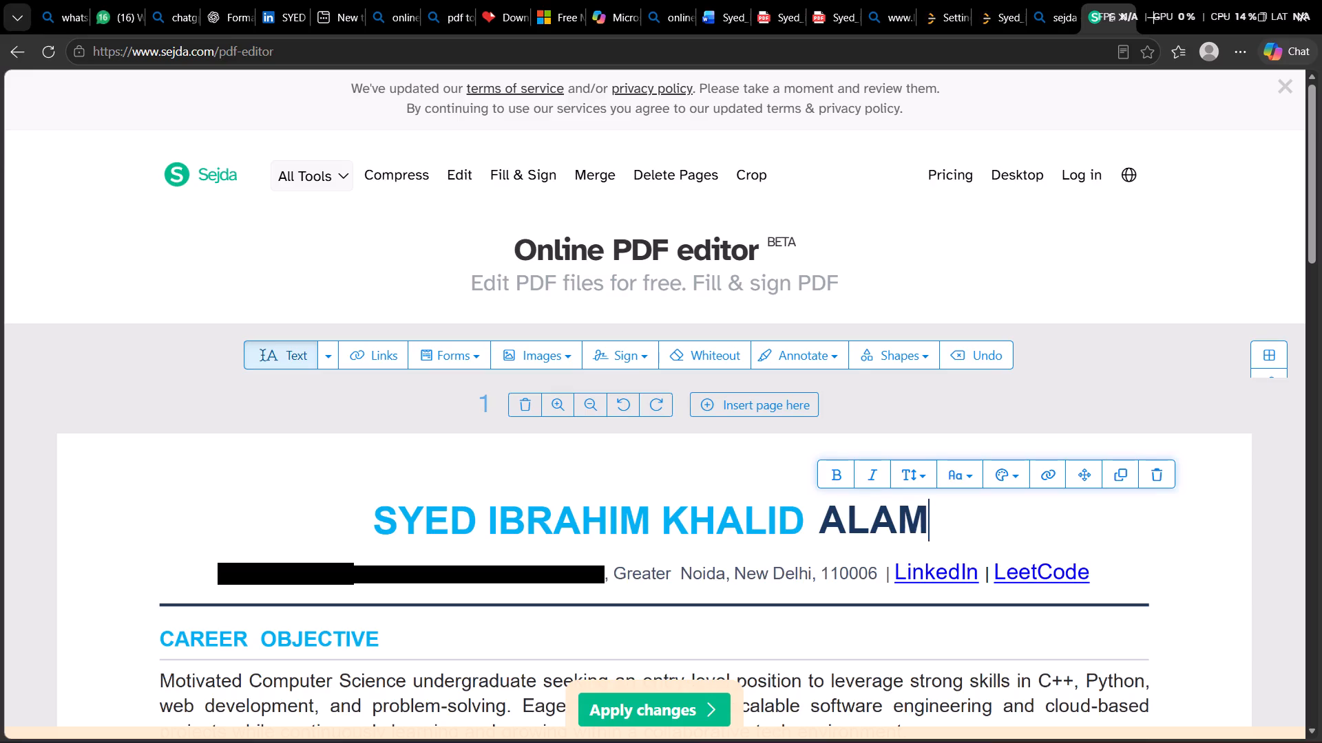
key(BackSpace)
key(BackSpace)
key(BackSpace)
key(BackSpace)
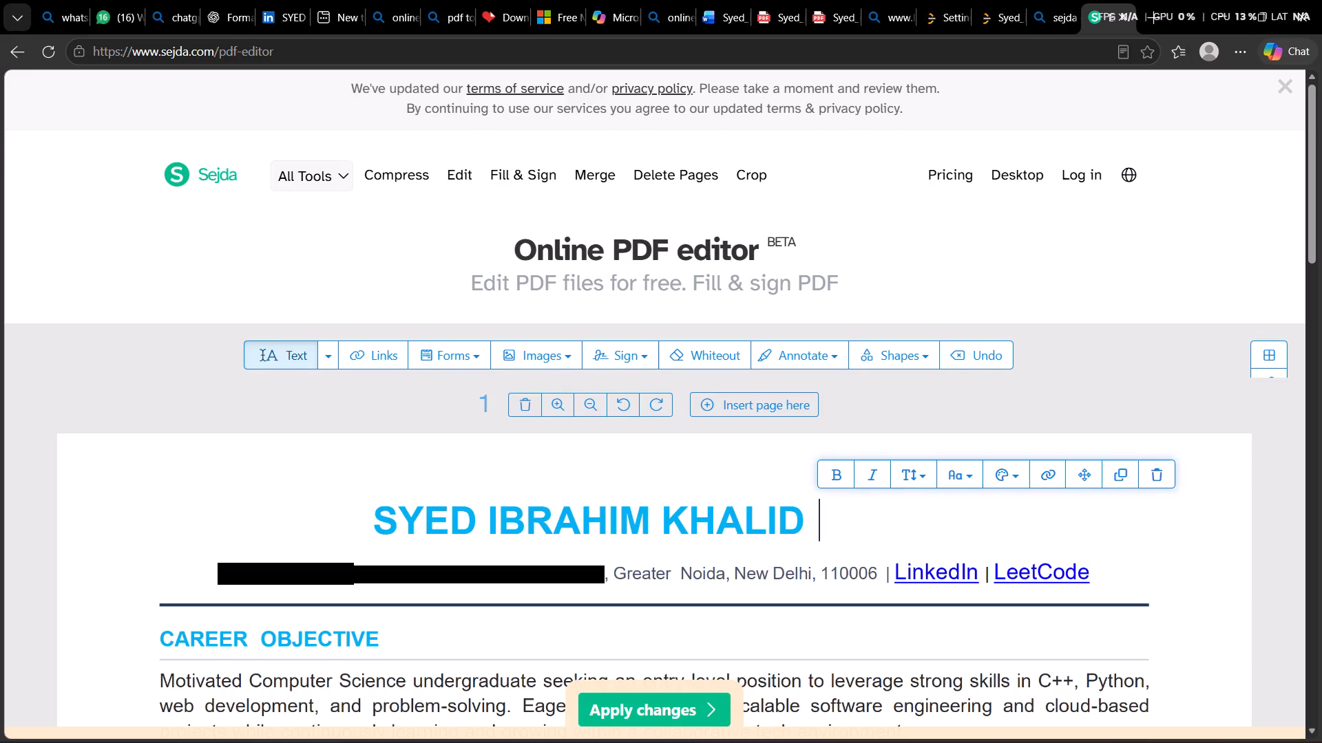
Shift the light blue name toward the page centre by adding six spaces in front of it.
scroll(927, 519, down, 3)
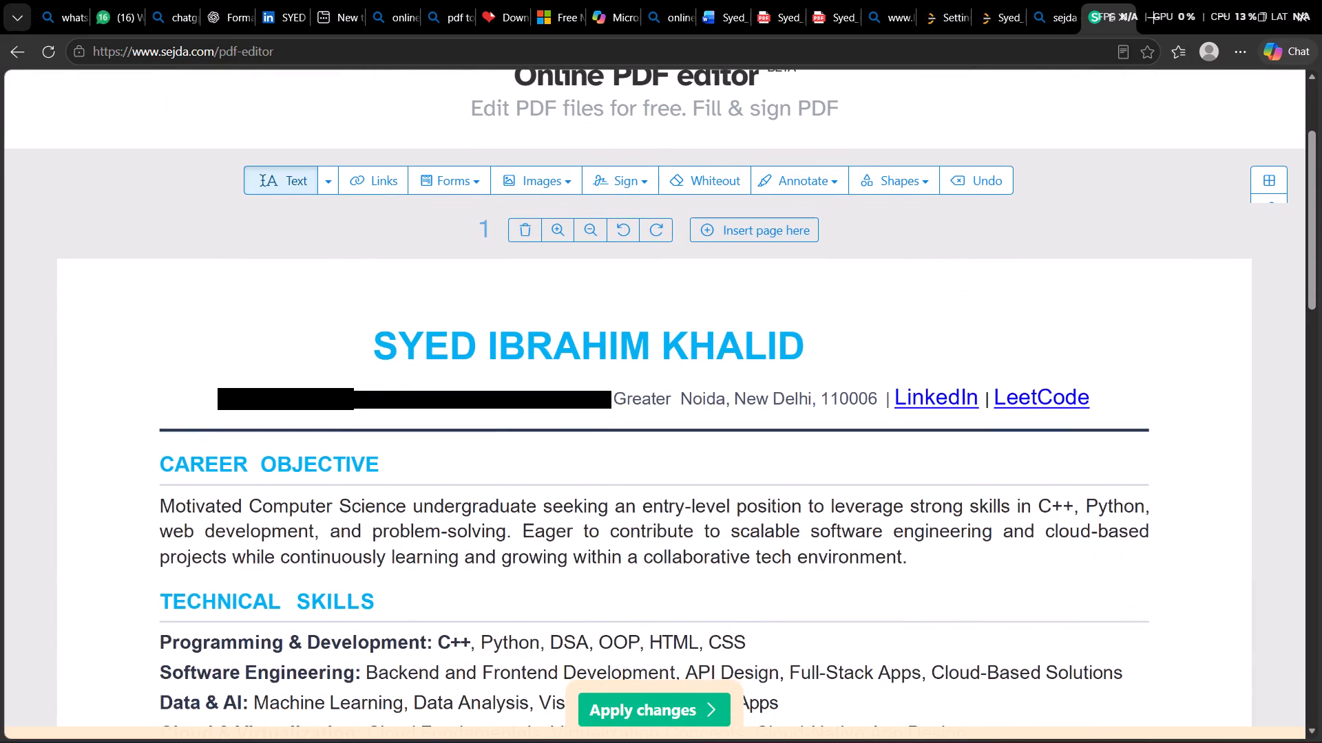
click(377, 349)
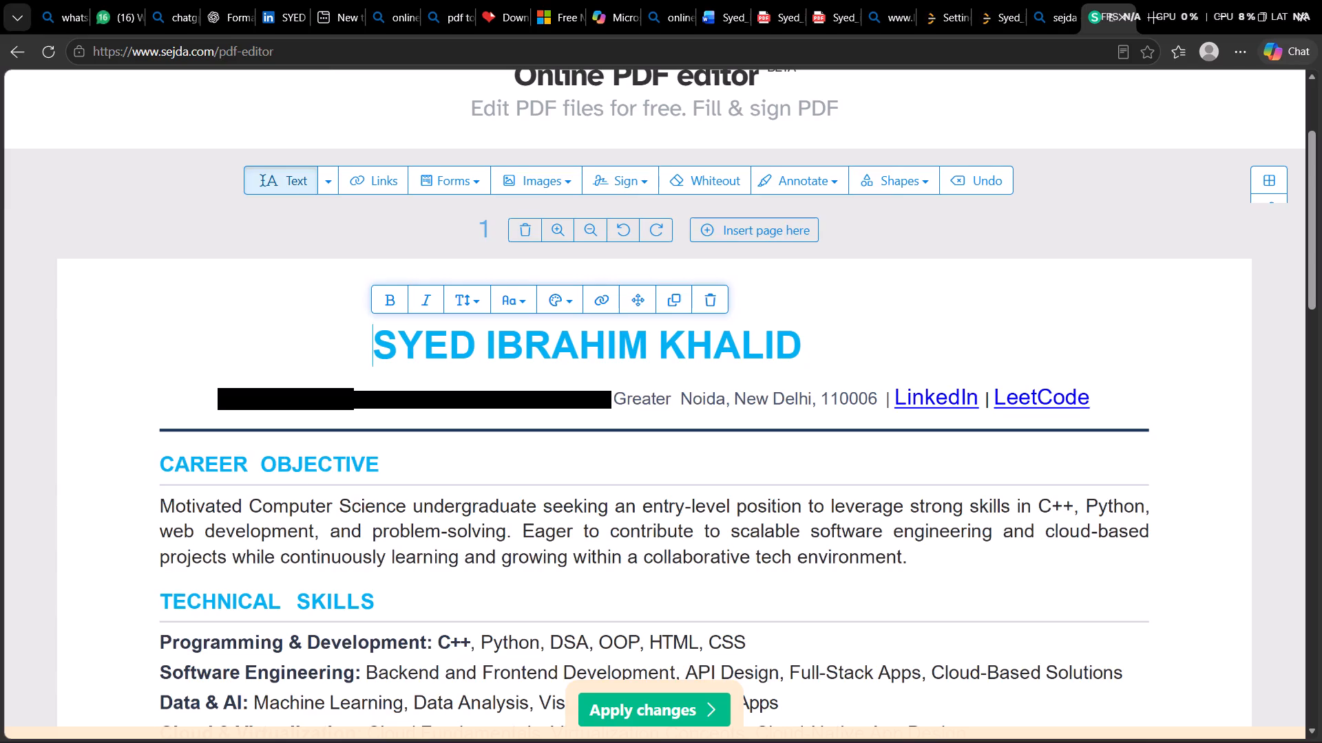
key(space)
key(space)
key(space)
key(space)
key(space)
key(space)
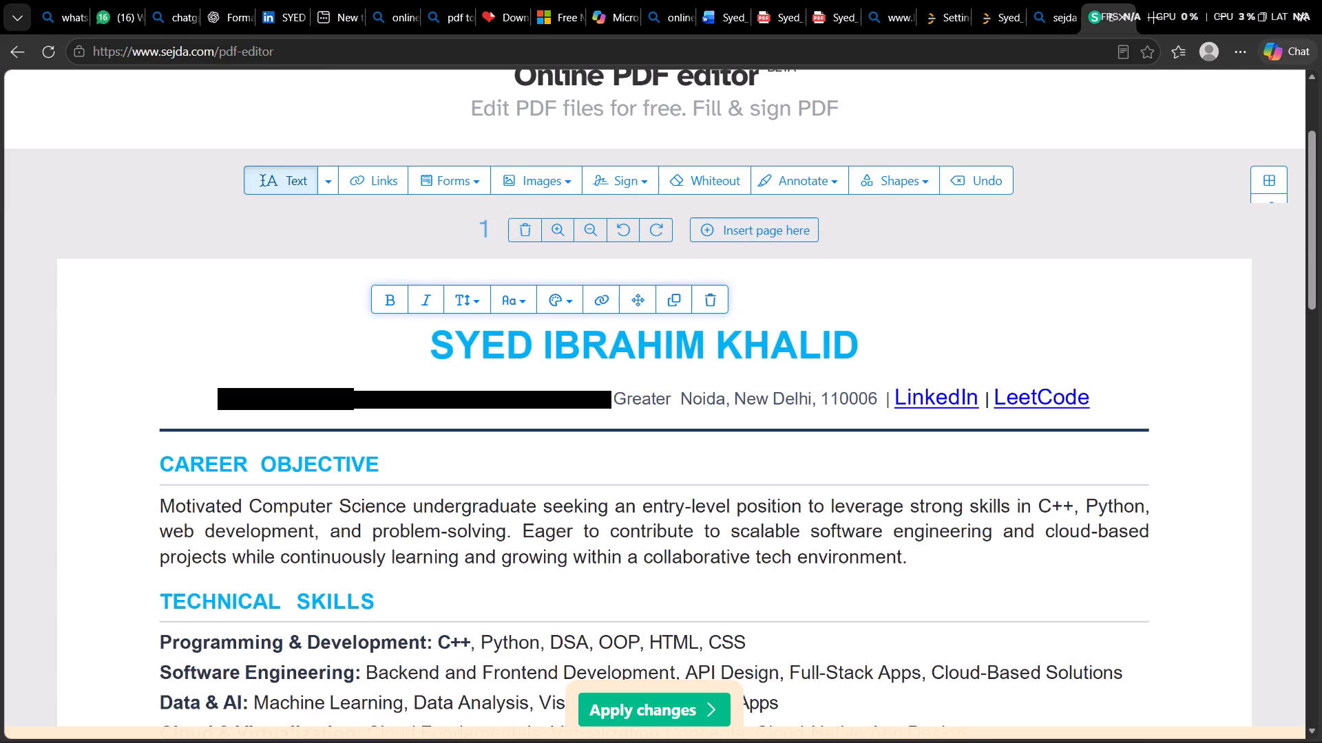
Apply the edits to the resume PDF and download the edited copy after checking its preview.
click(638, 698)
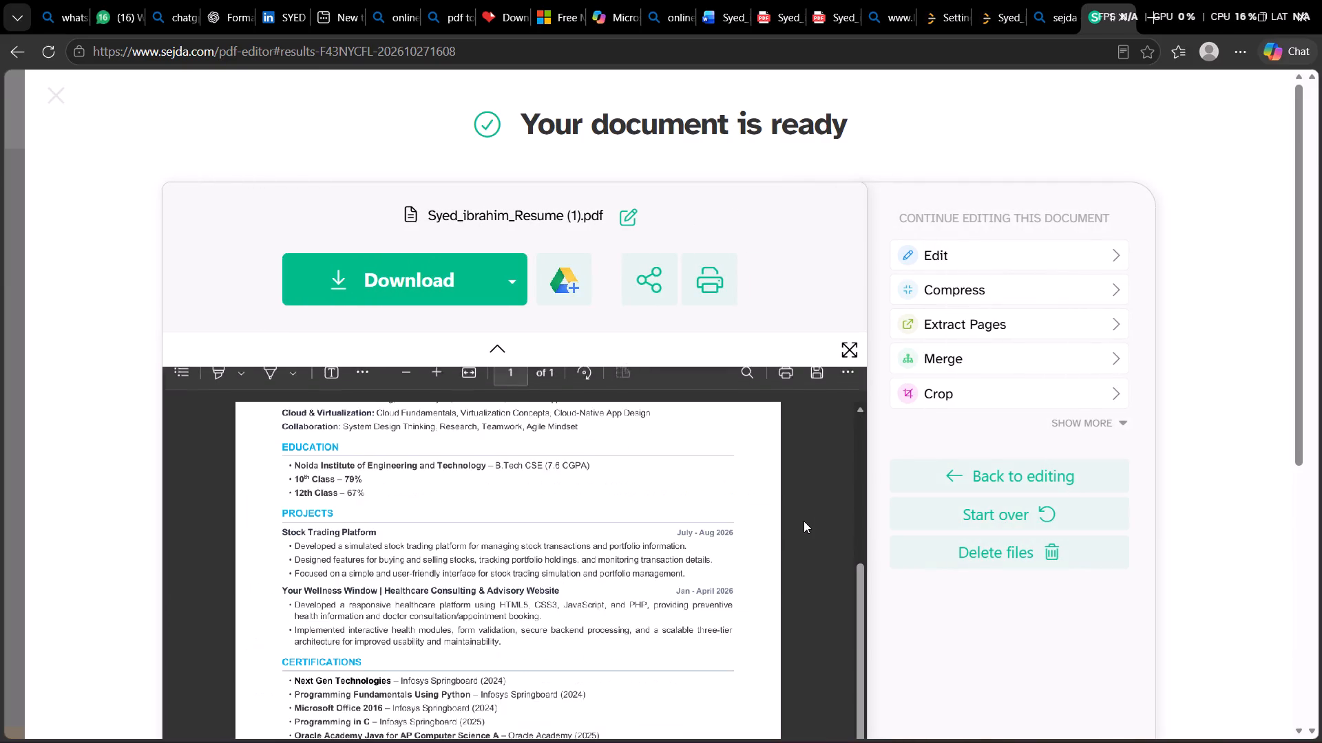
scroll(623, 504, up, 5)
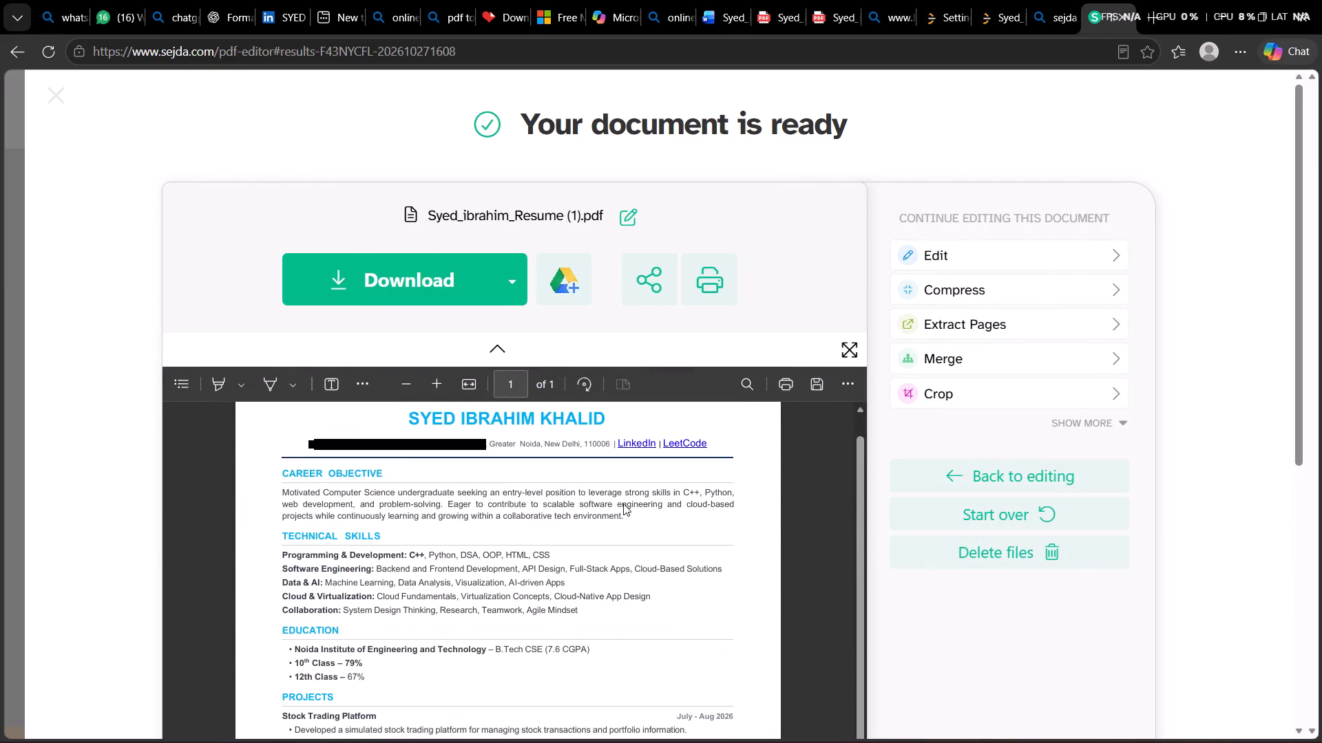
scroll(623, 504, down, 2)
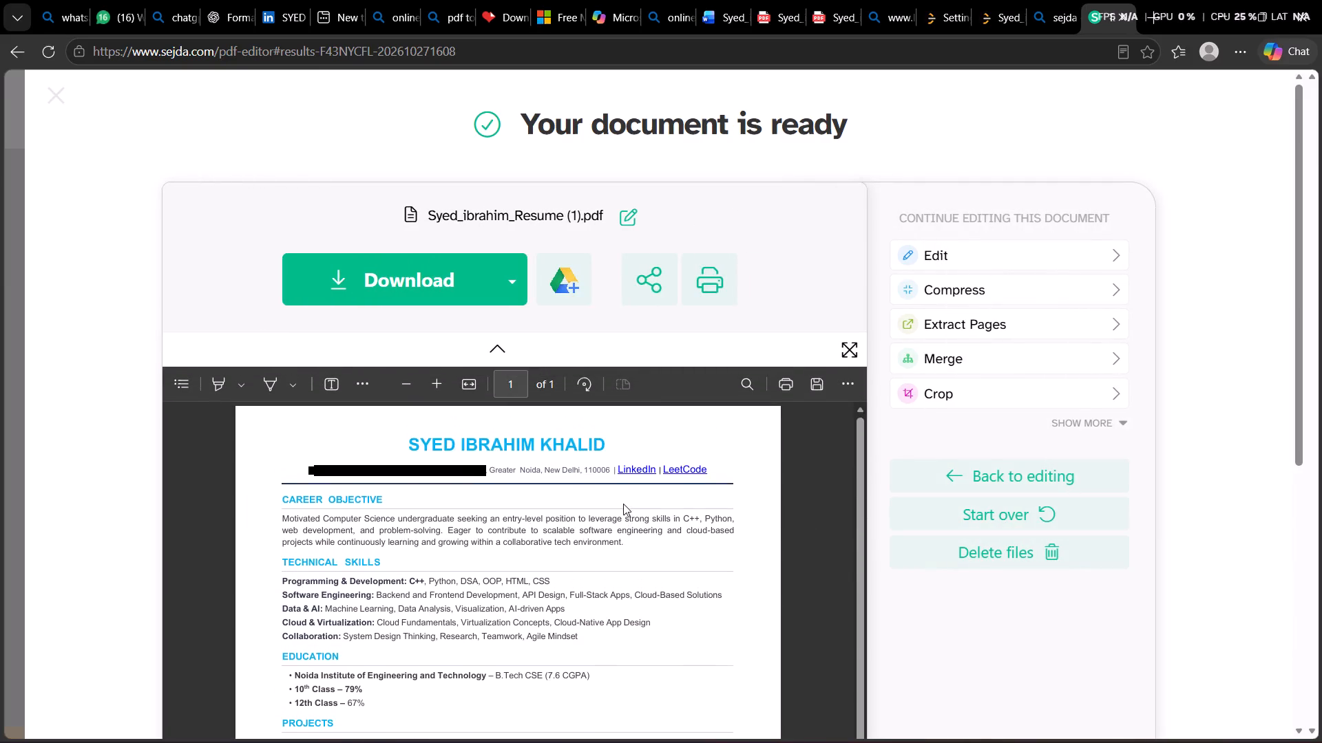
scroll(623, 504, down, 2)
scroll(623, 504, right, 1)
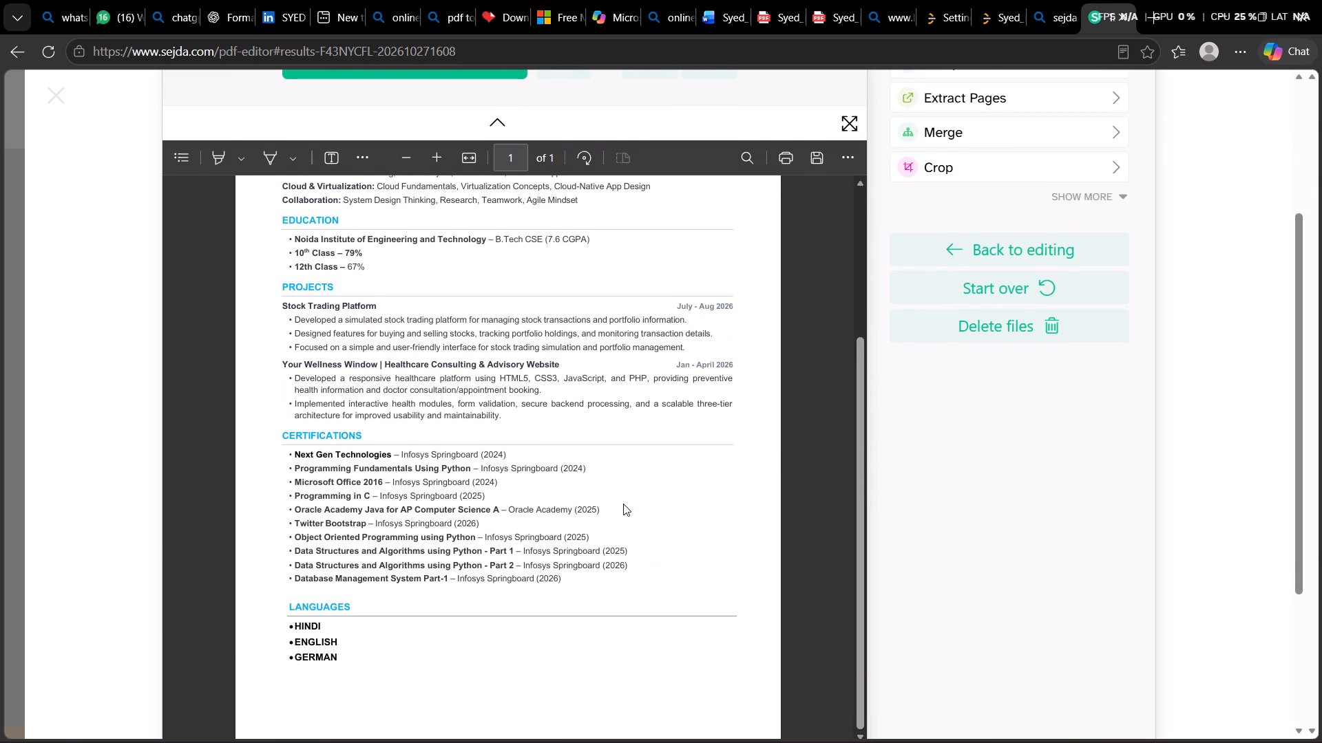
scroll(623, 504, right, 1)
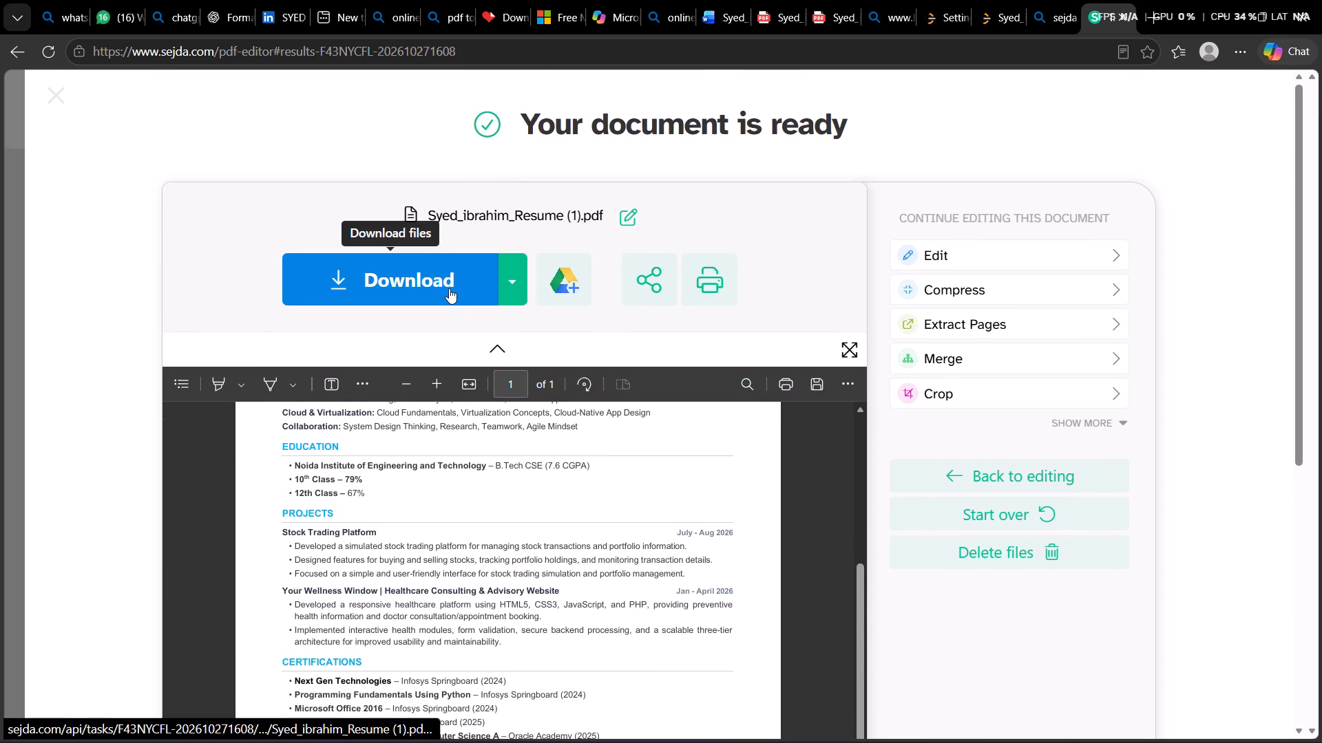
click(449, 288)
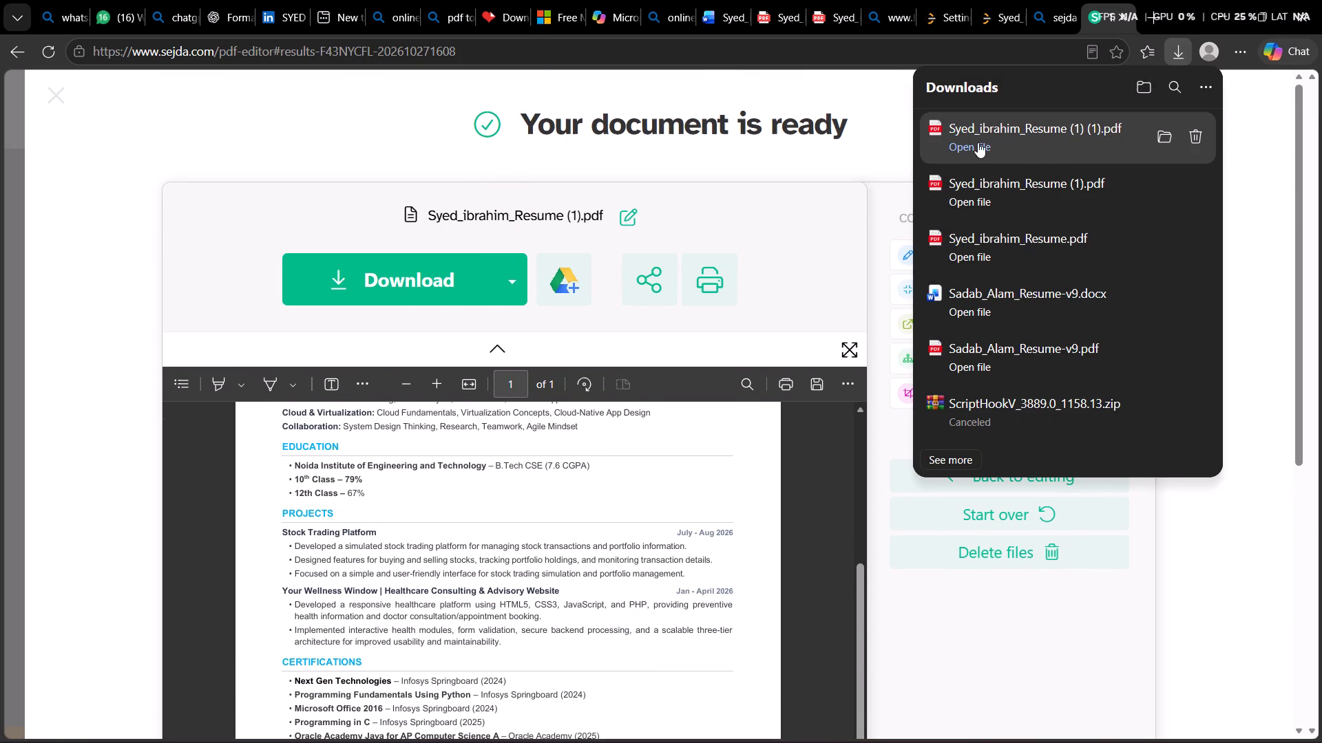
Open the newly downloaded edited resume PDF to examine its name header and layout.
click(975, 142)
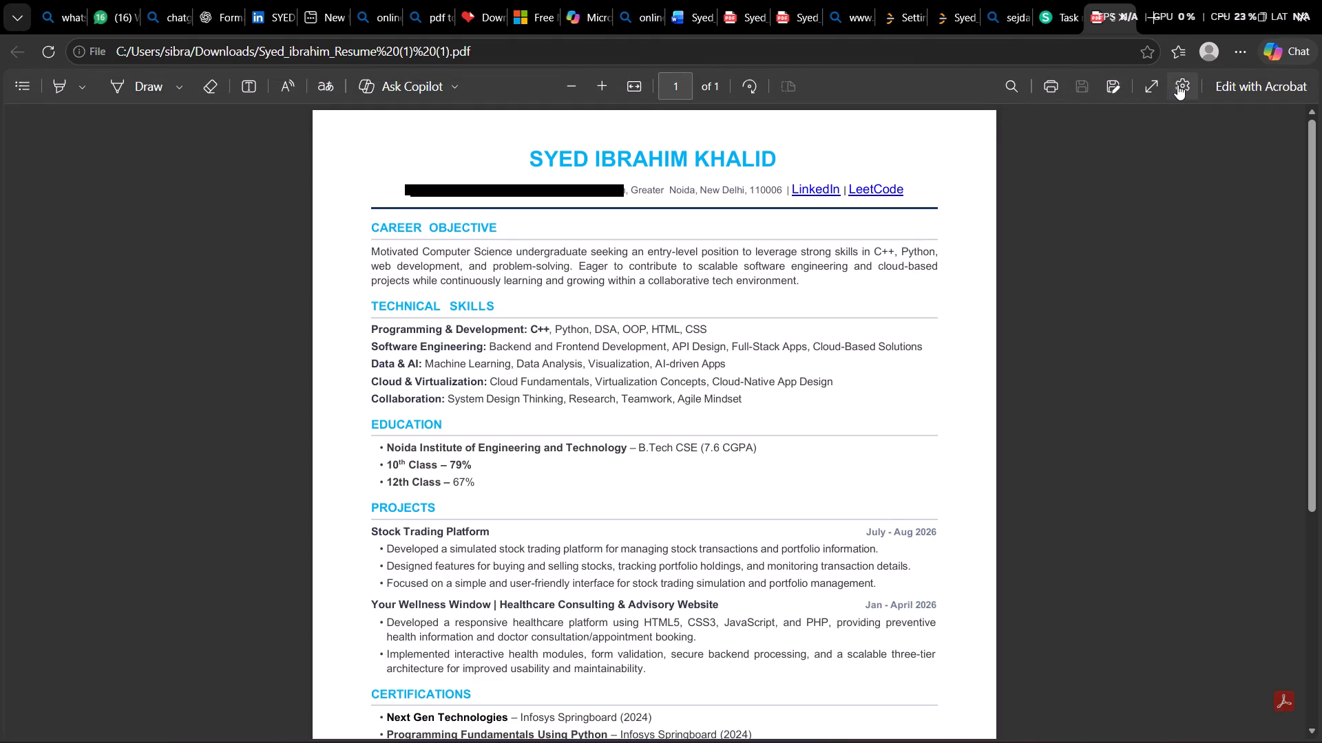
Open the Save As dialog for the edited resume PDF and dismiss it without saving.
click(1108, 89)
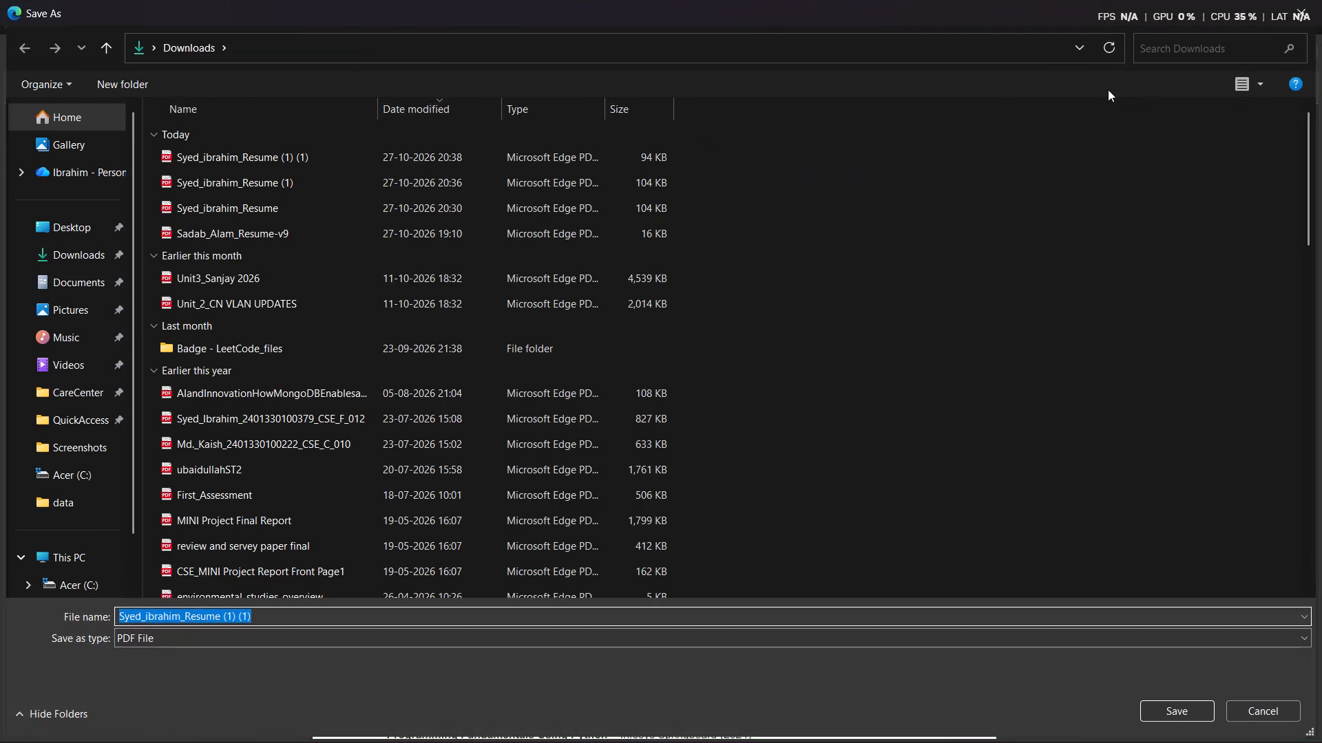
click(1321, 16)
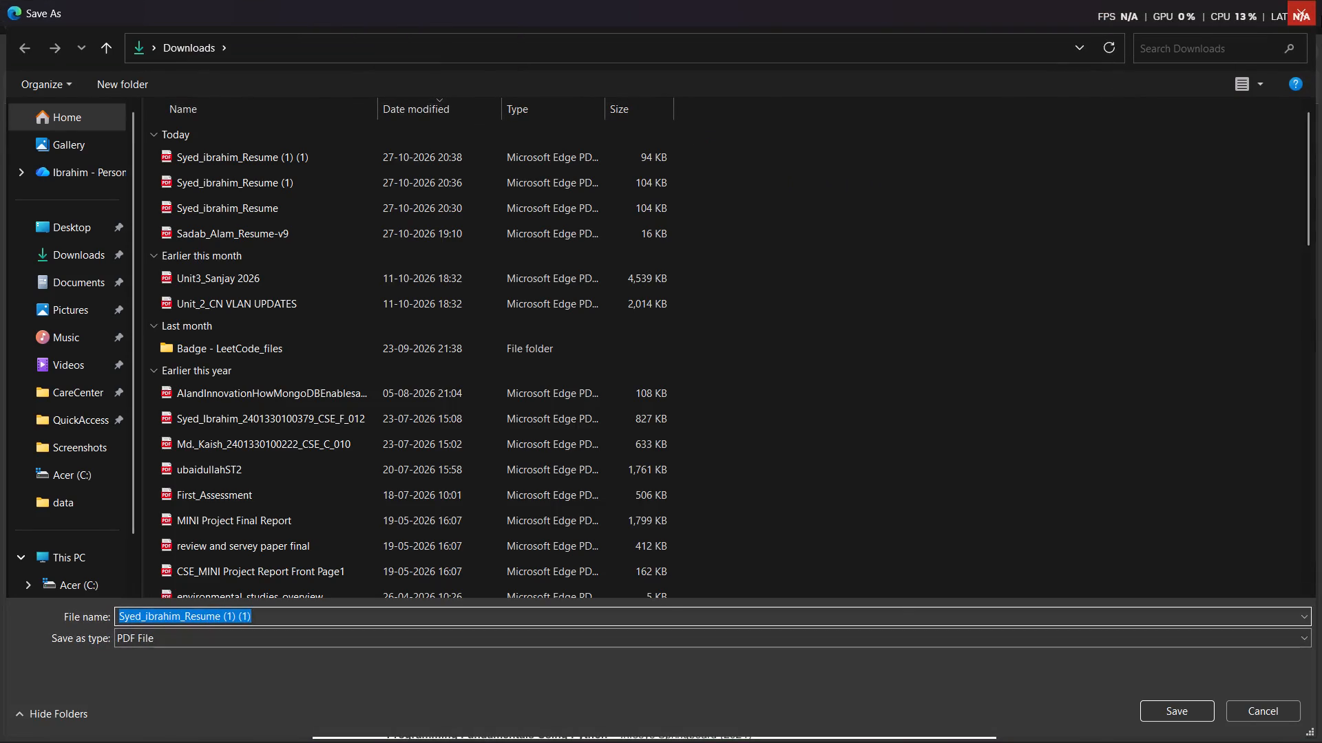